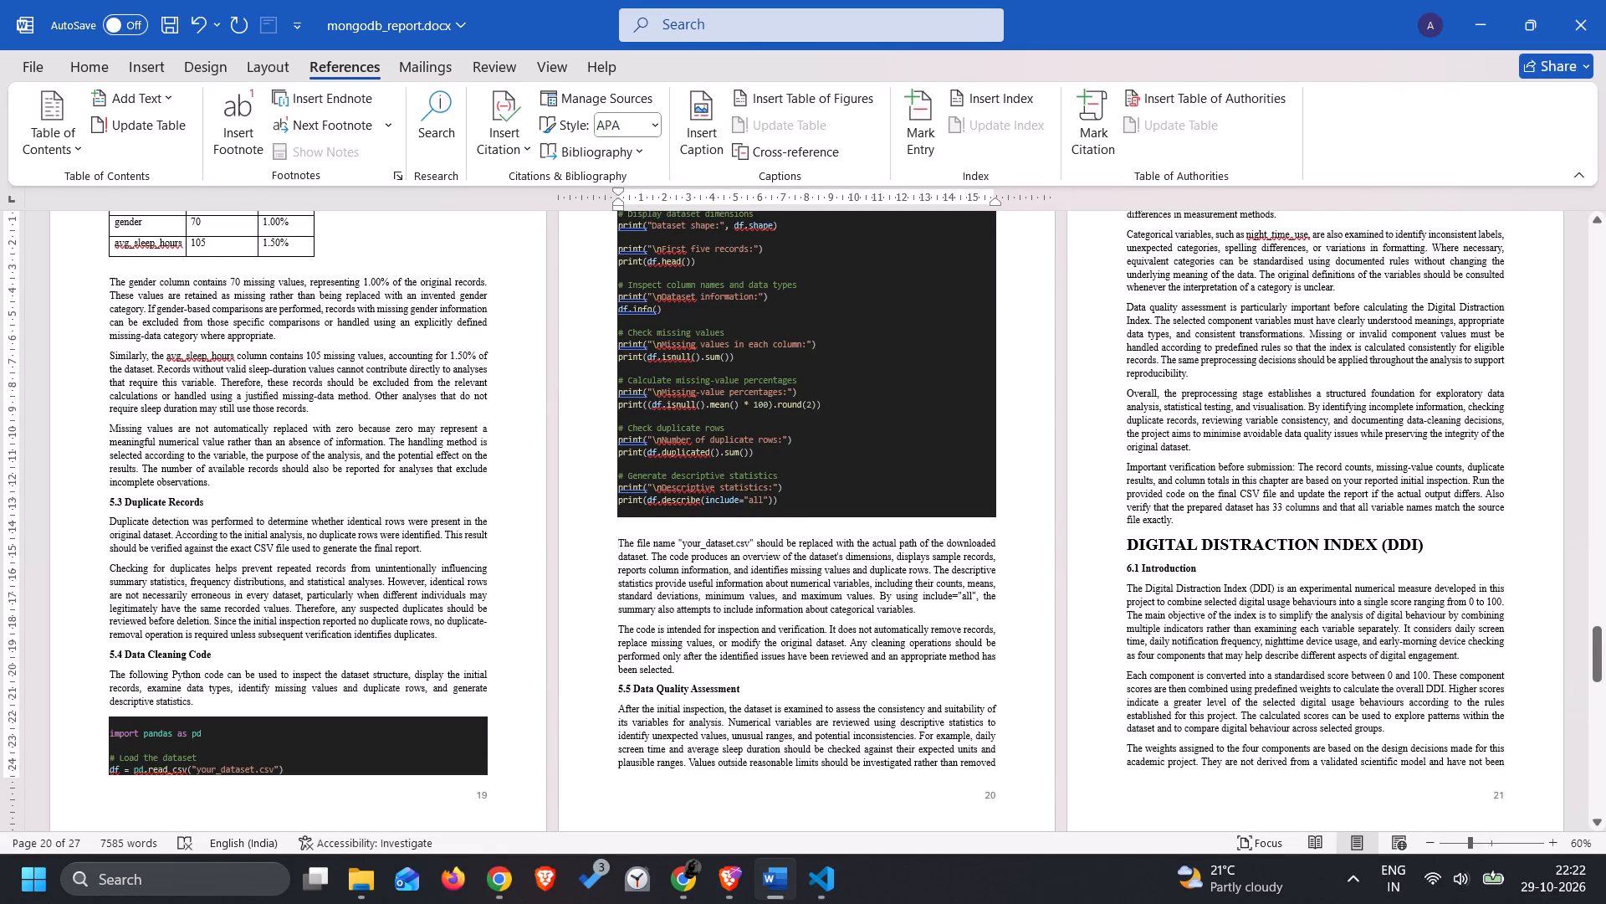
Save the report document.
scroll(682, 556, up, 1)
key(ctrl+s)
key(ctrl+s)
key(ctrl+s)
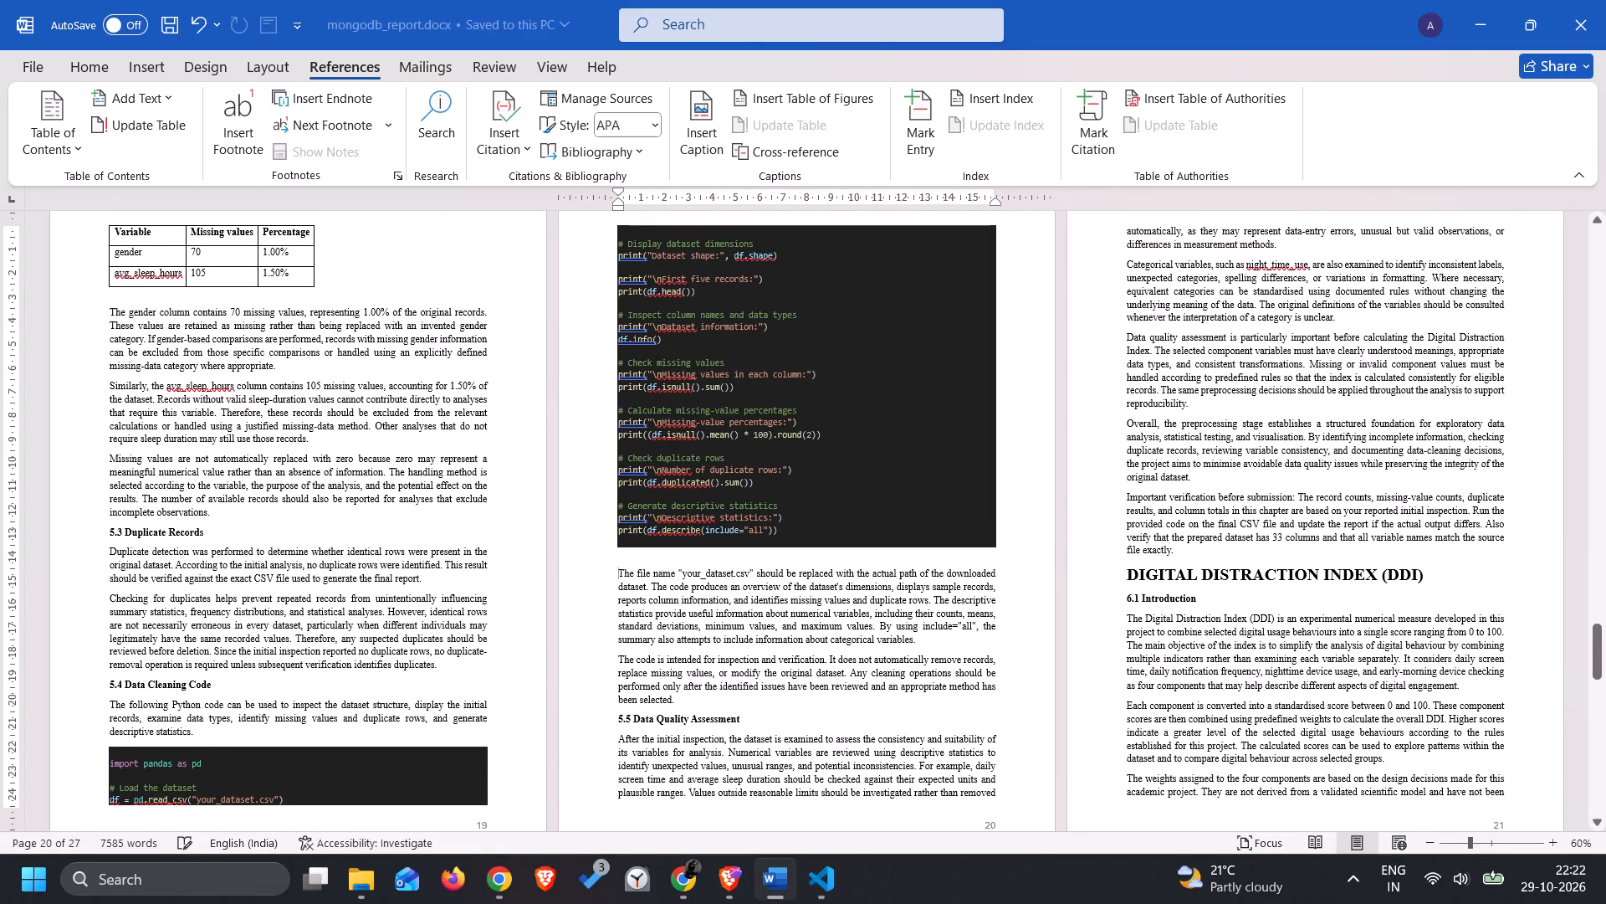
Add a blank line after the last paragraph of section 6.3.3 so the 6.3.4 Early-Morning Checking Score heading moves to the next page.
scroll(741, 529, down, 2)
scroll(741, 529, up, 2)
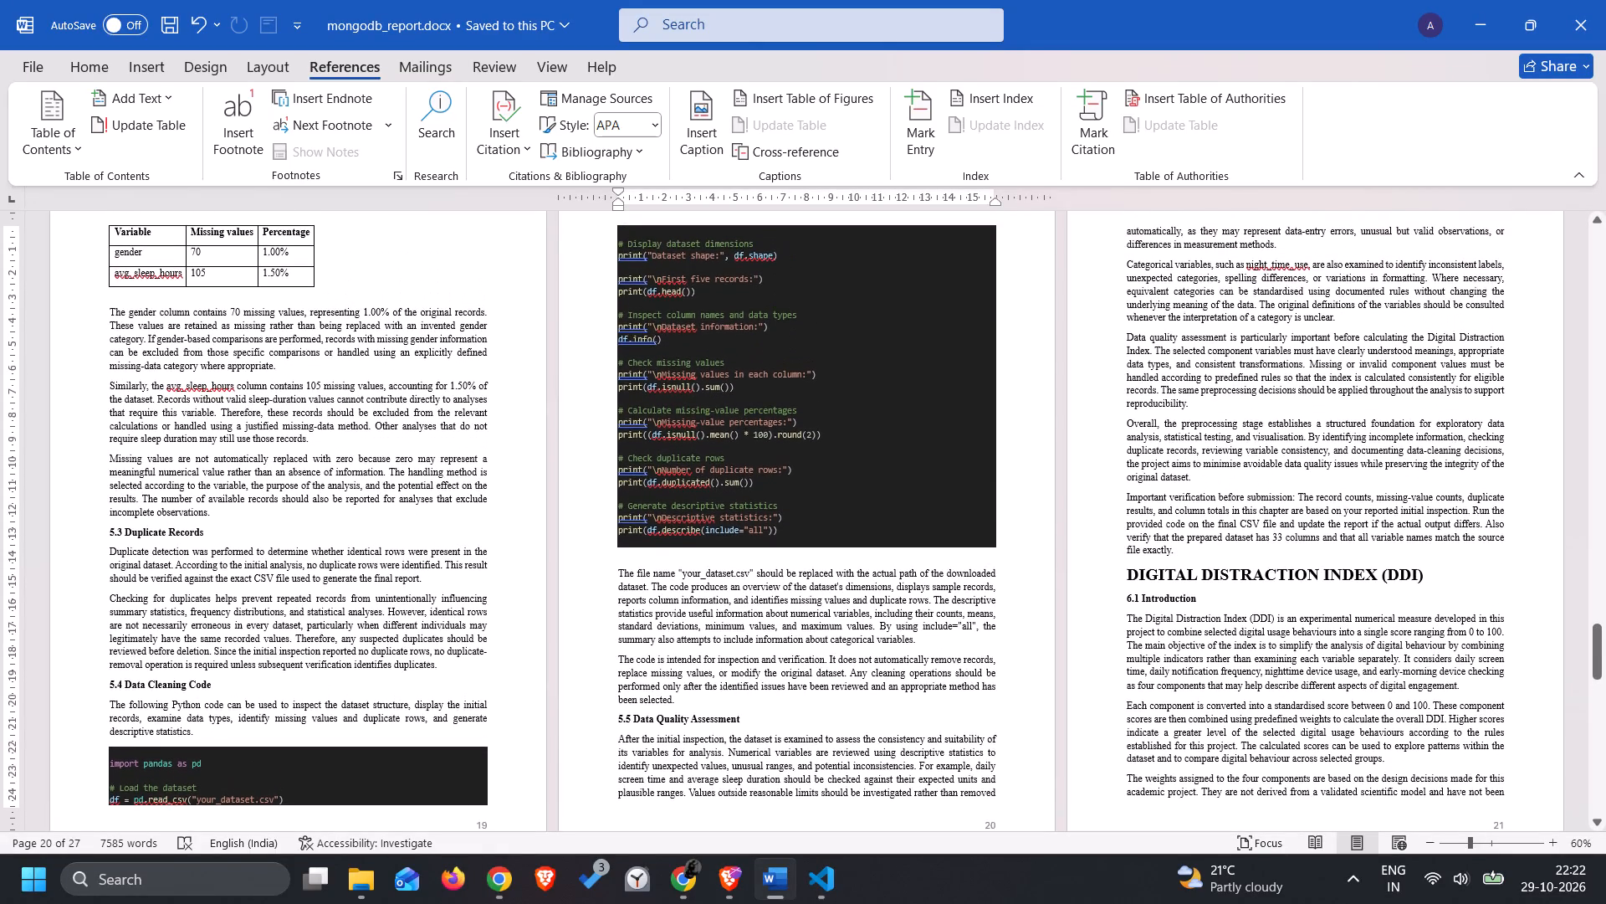
scroll(741, 529, up, 2)
scroll(741, 529, down, 18)
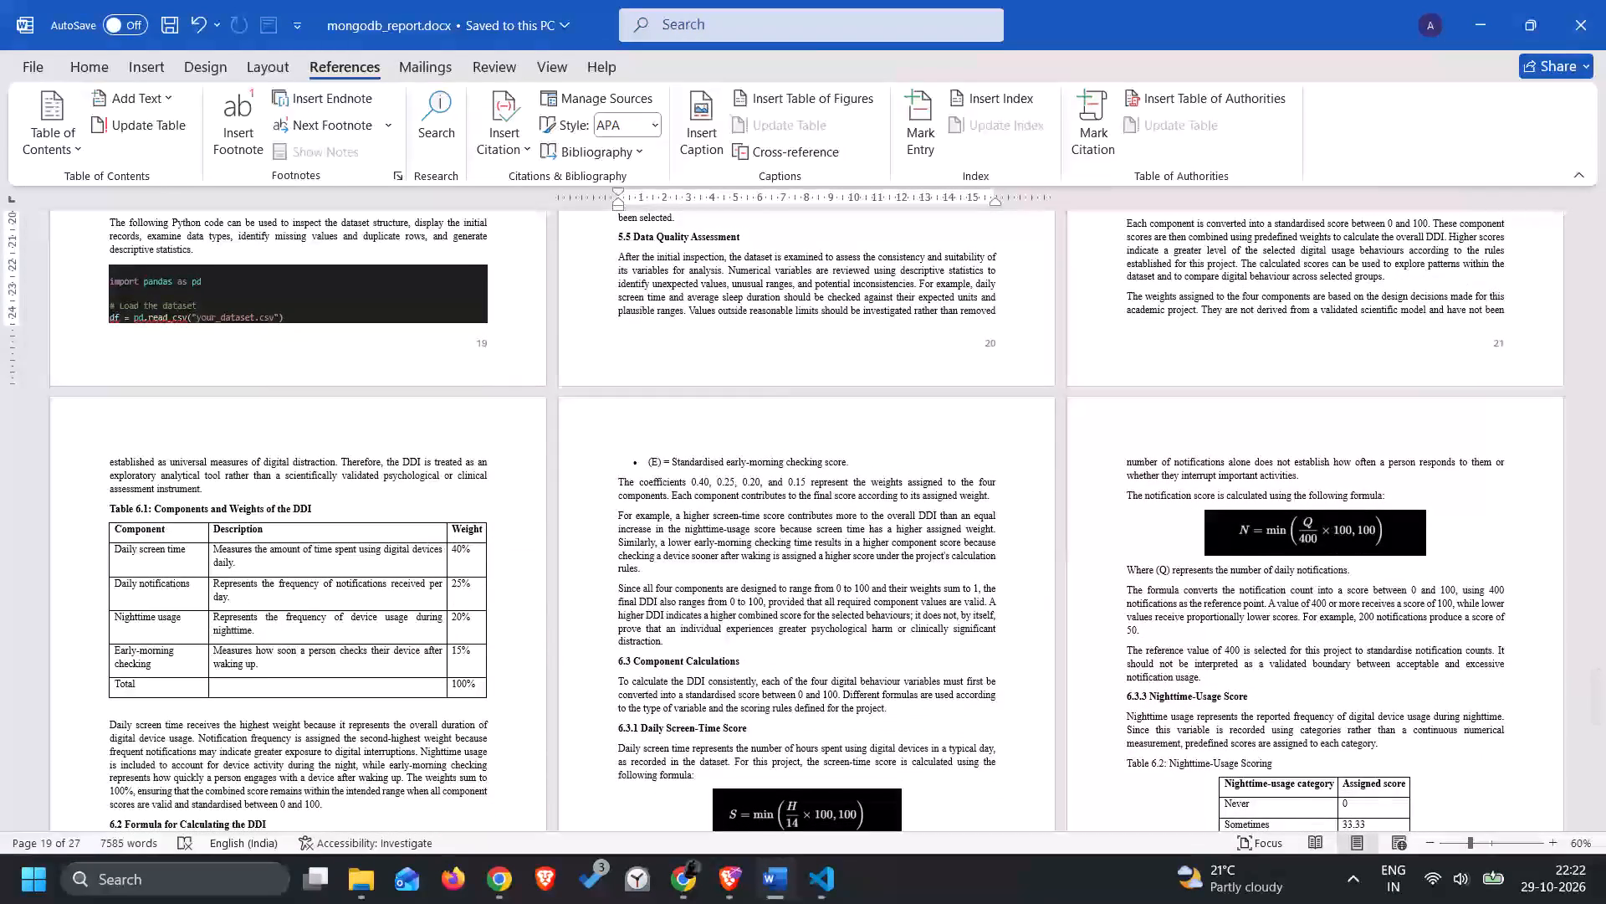
scroll(743, 529, down, 6)
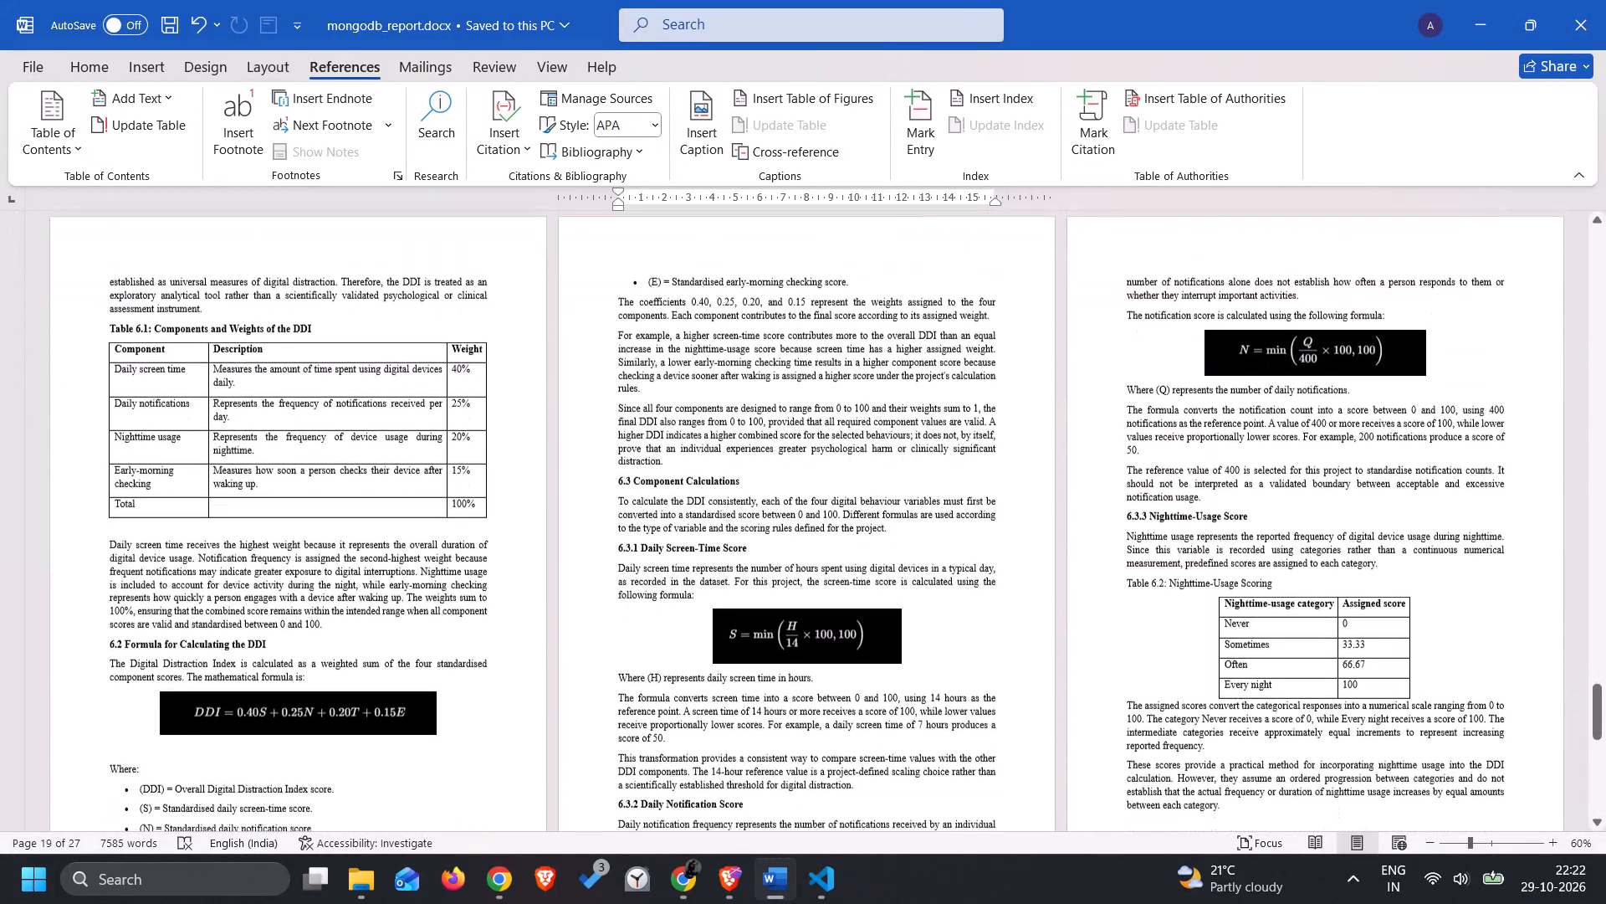
scroll(388, 610, down, 8)
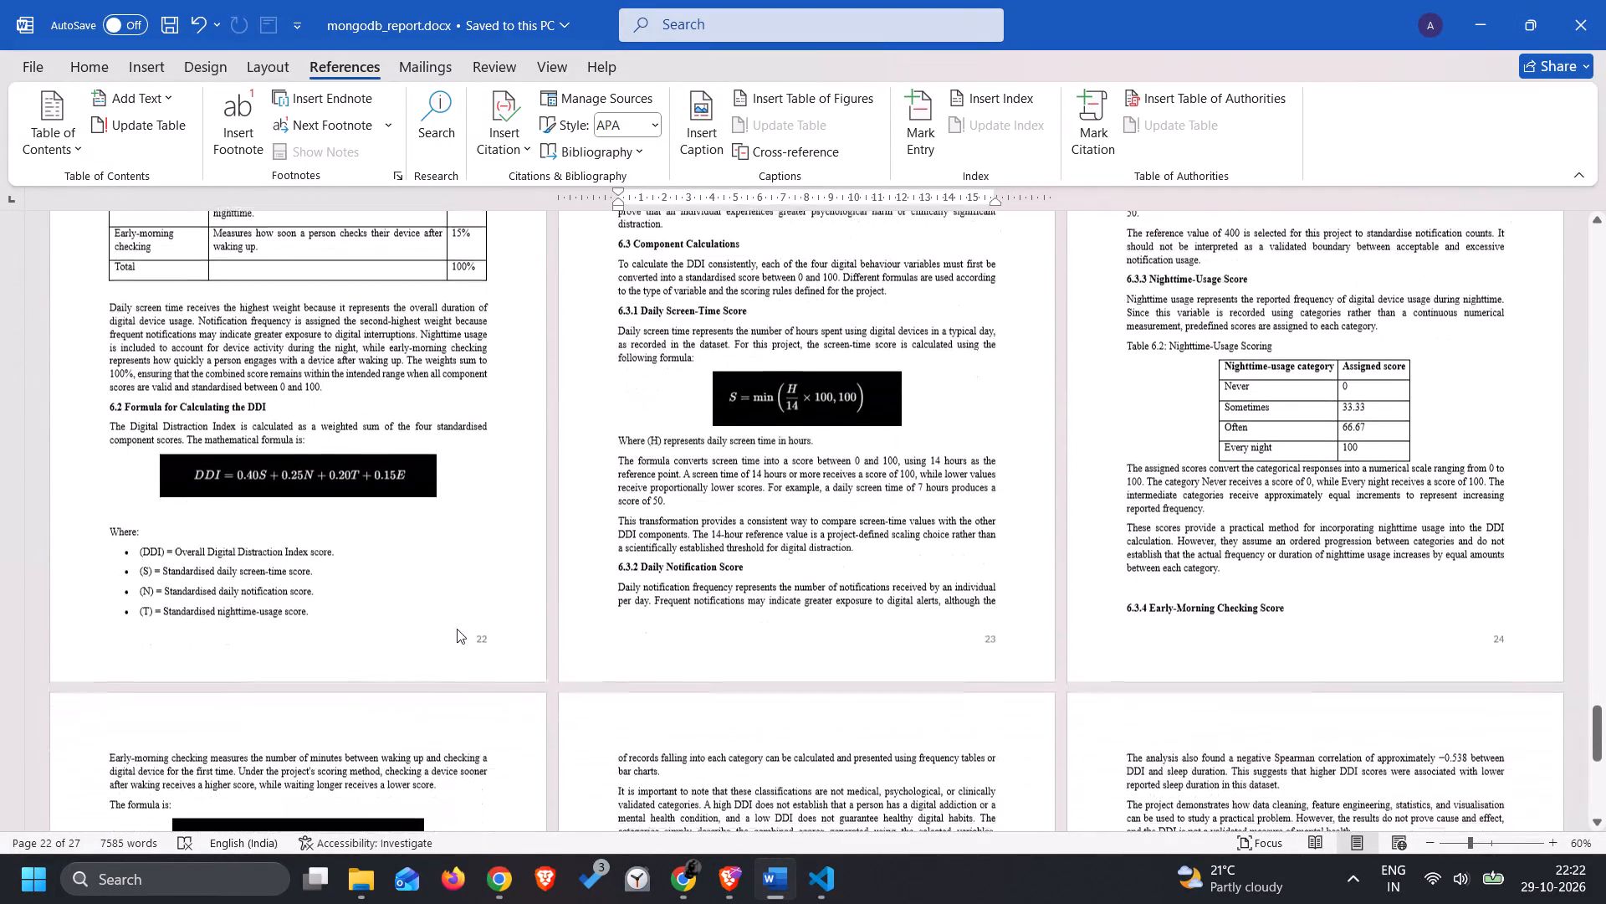
click(729, 521)
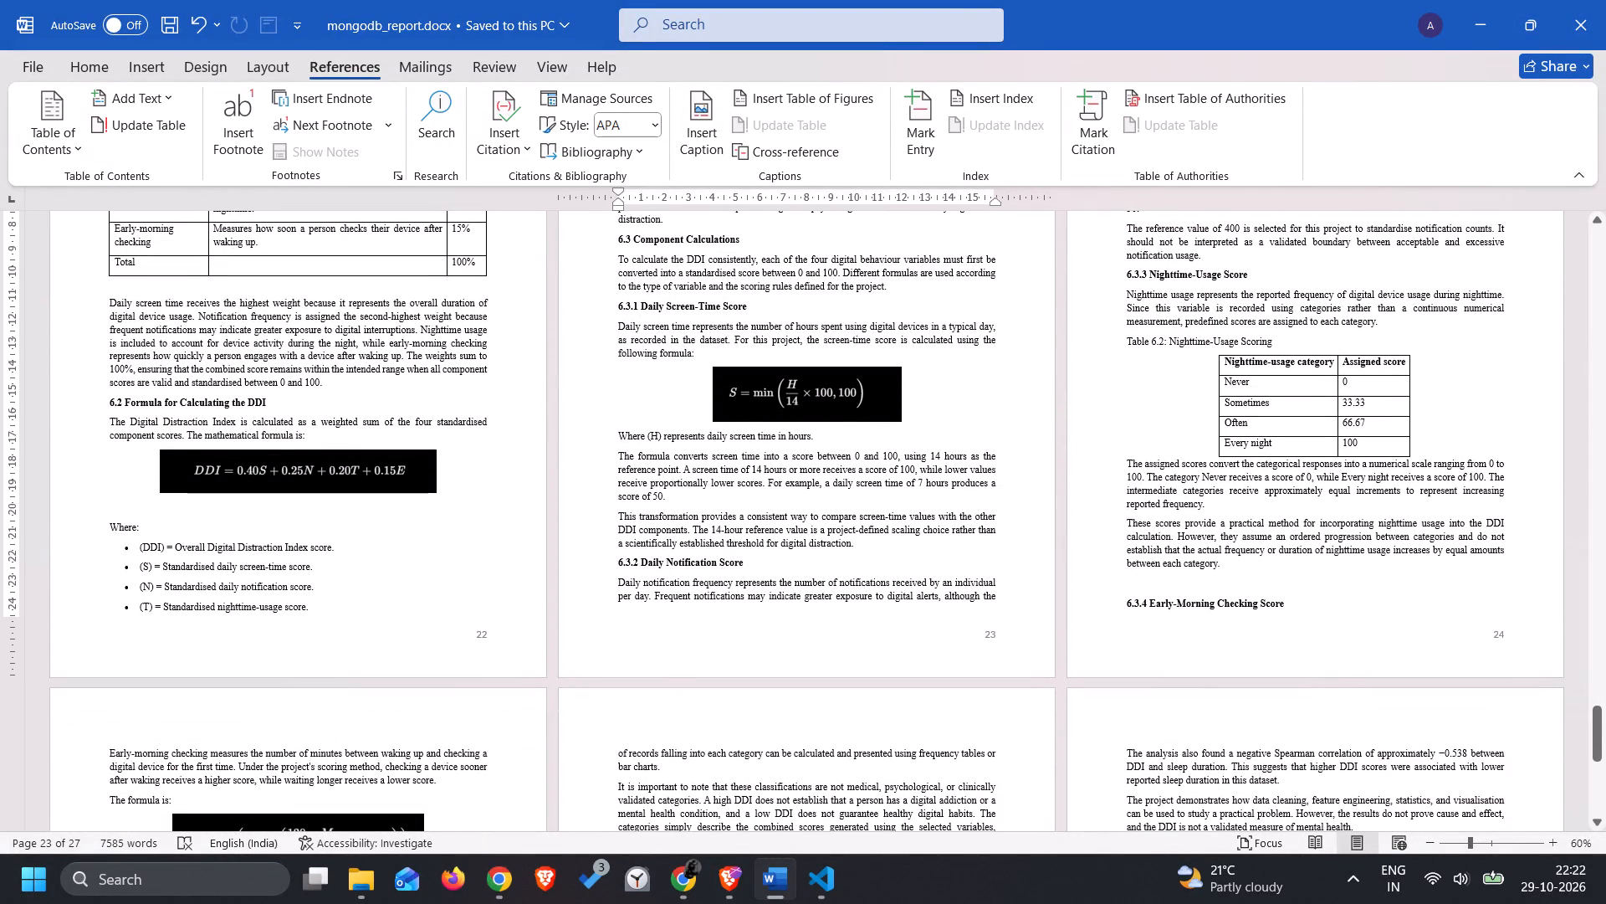
click(1203, 577)
click(1235, 566)
key(Return)
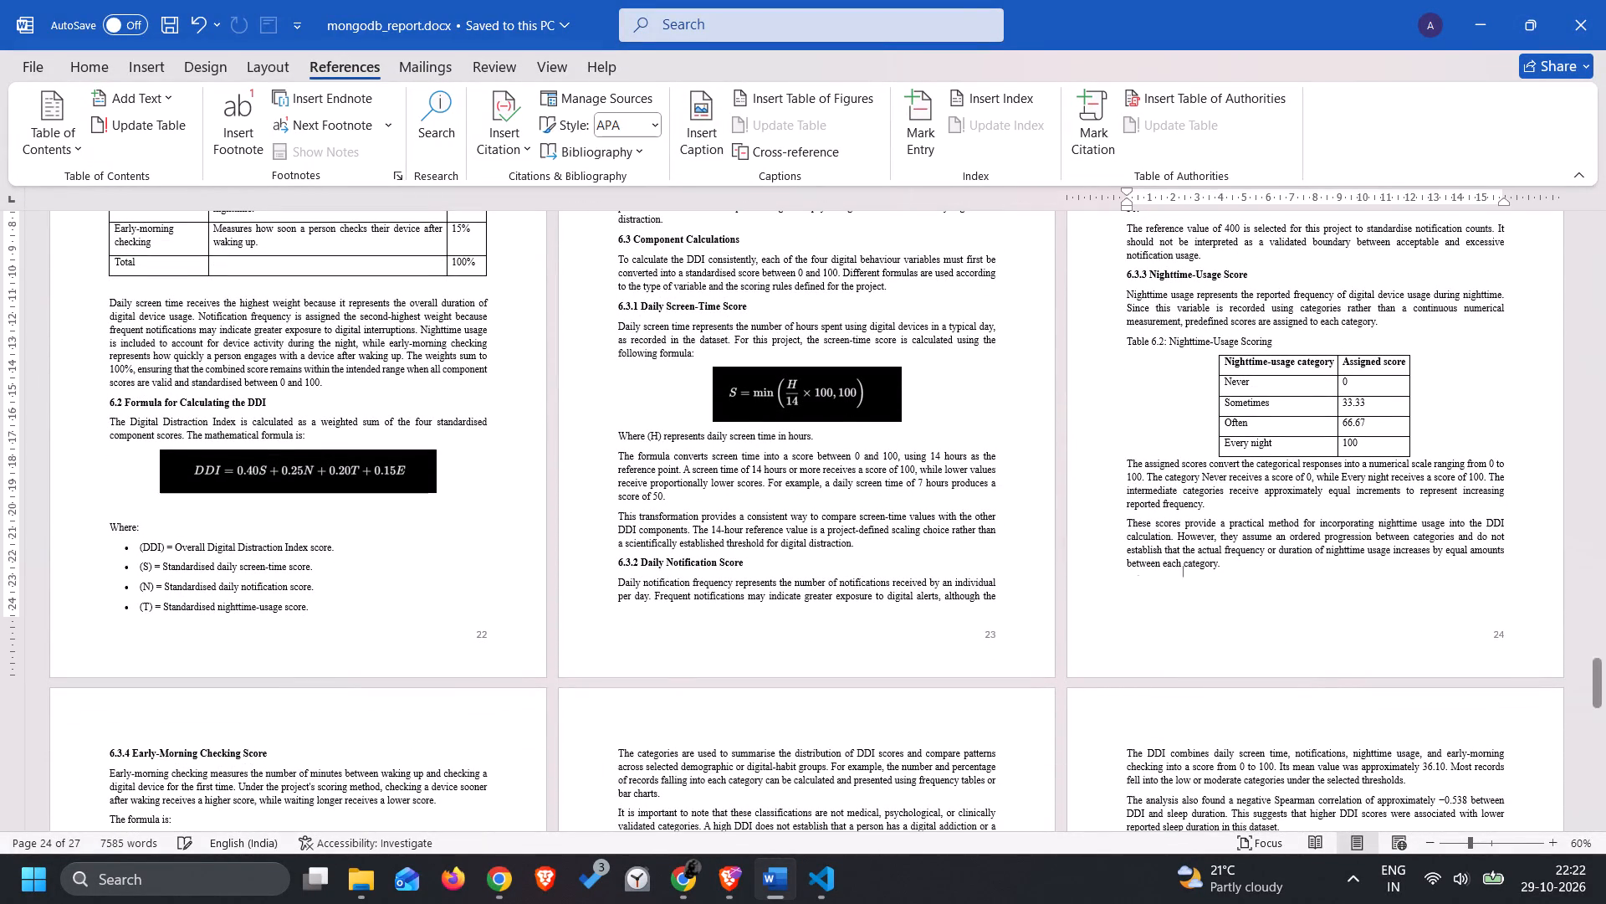
Insert blank lines above the REFERENCES heading until it starts on a new page after the conclusion.
scroll(713, 596, down, 12)
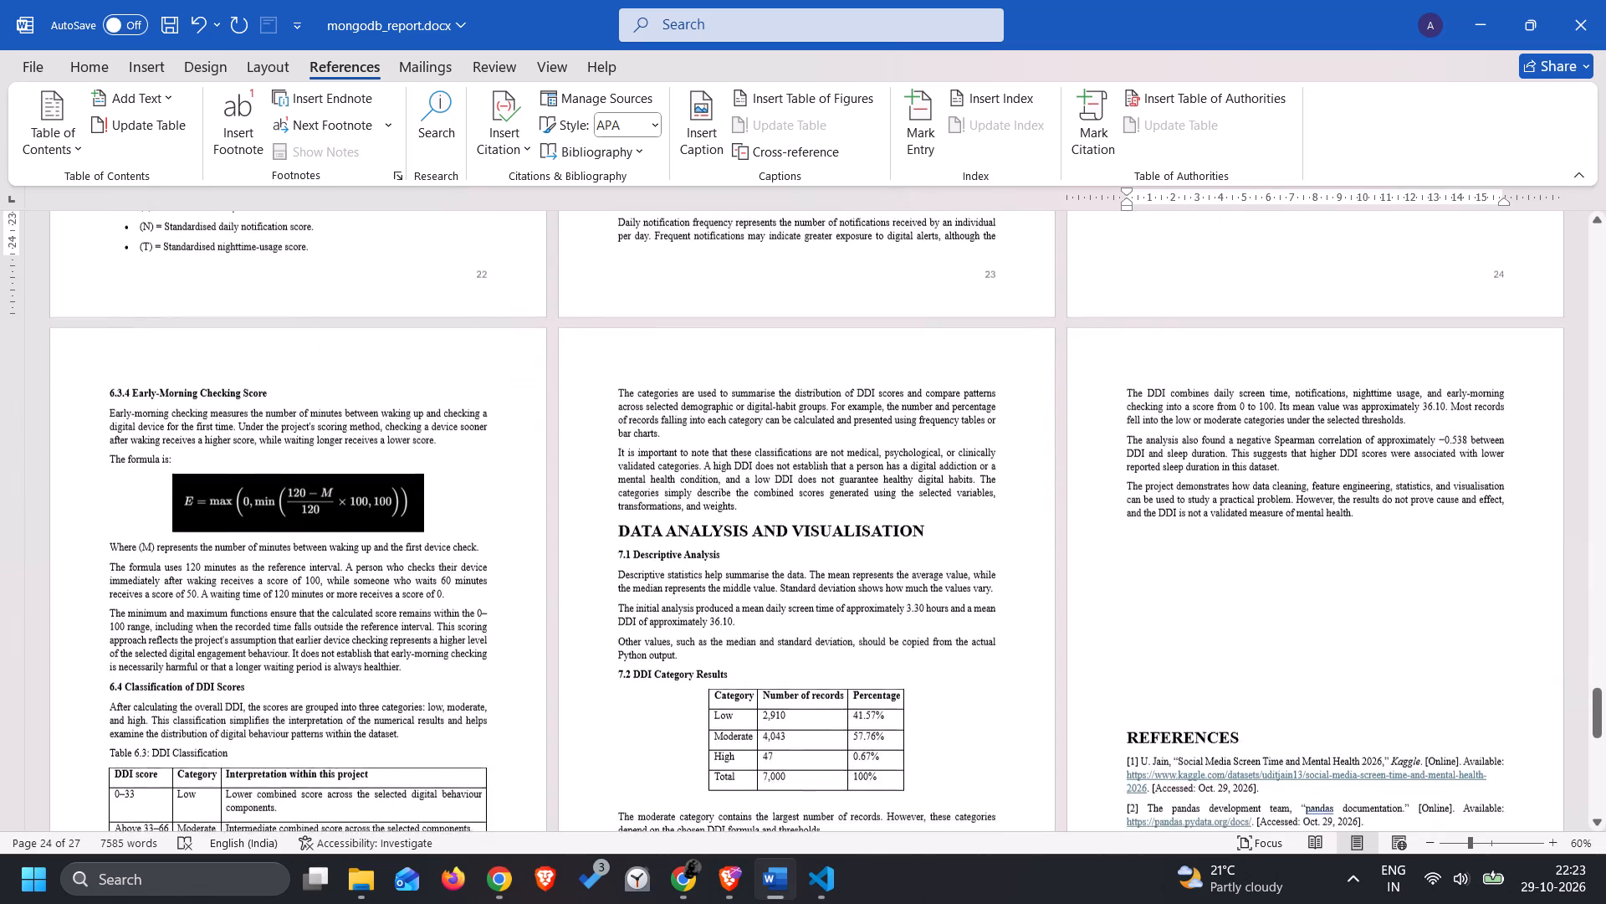
scroll(685, 595, down, 5)
click(1129, 562)
key(Return)
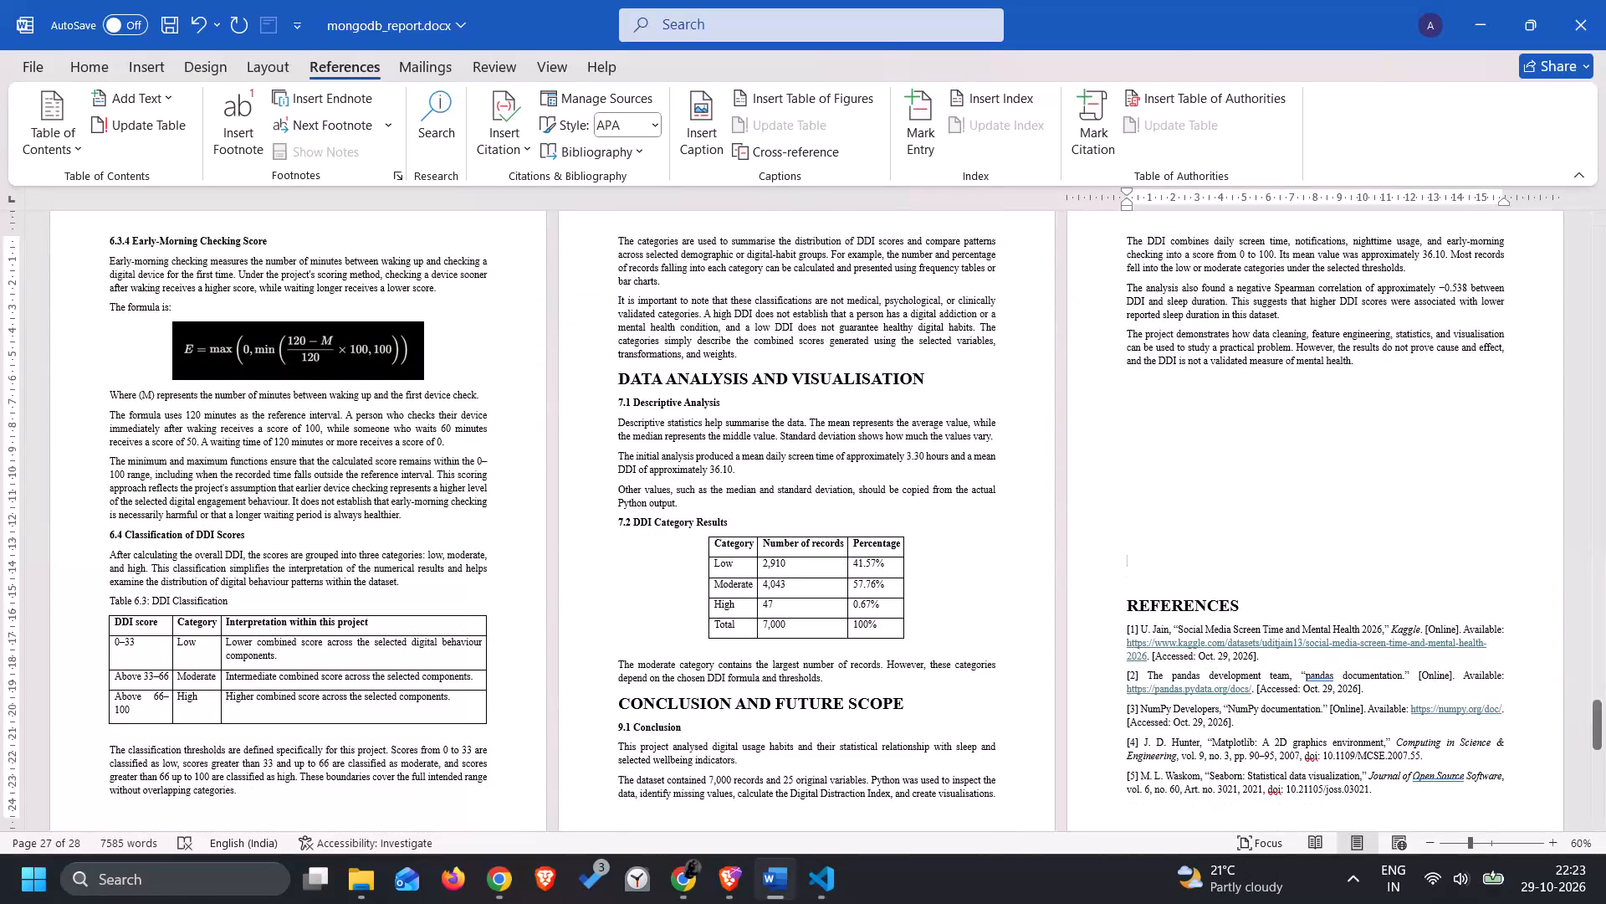
key(Return)
key(Return)
key(Return)
key(Return)
key(Return)
key(Return)
key(Return)
key(Return)
key(Return)
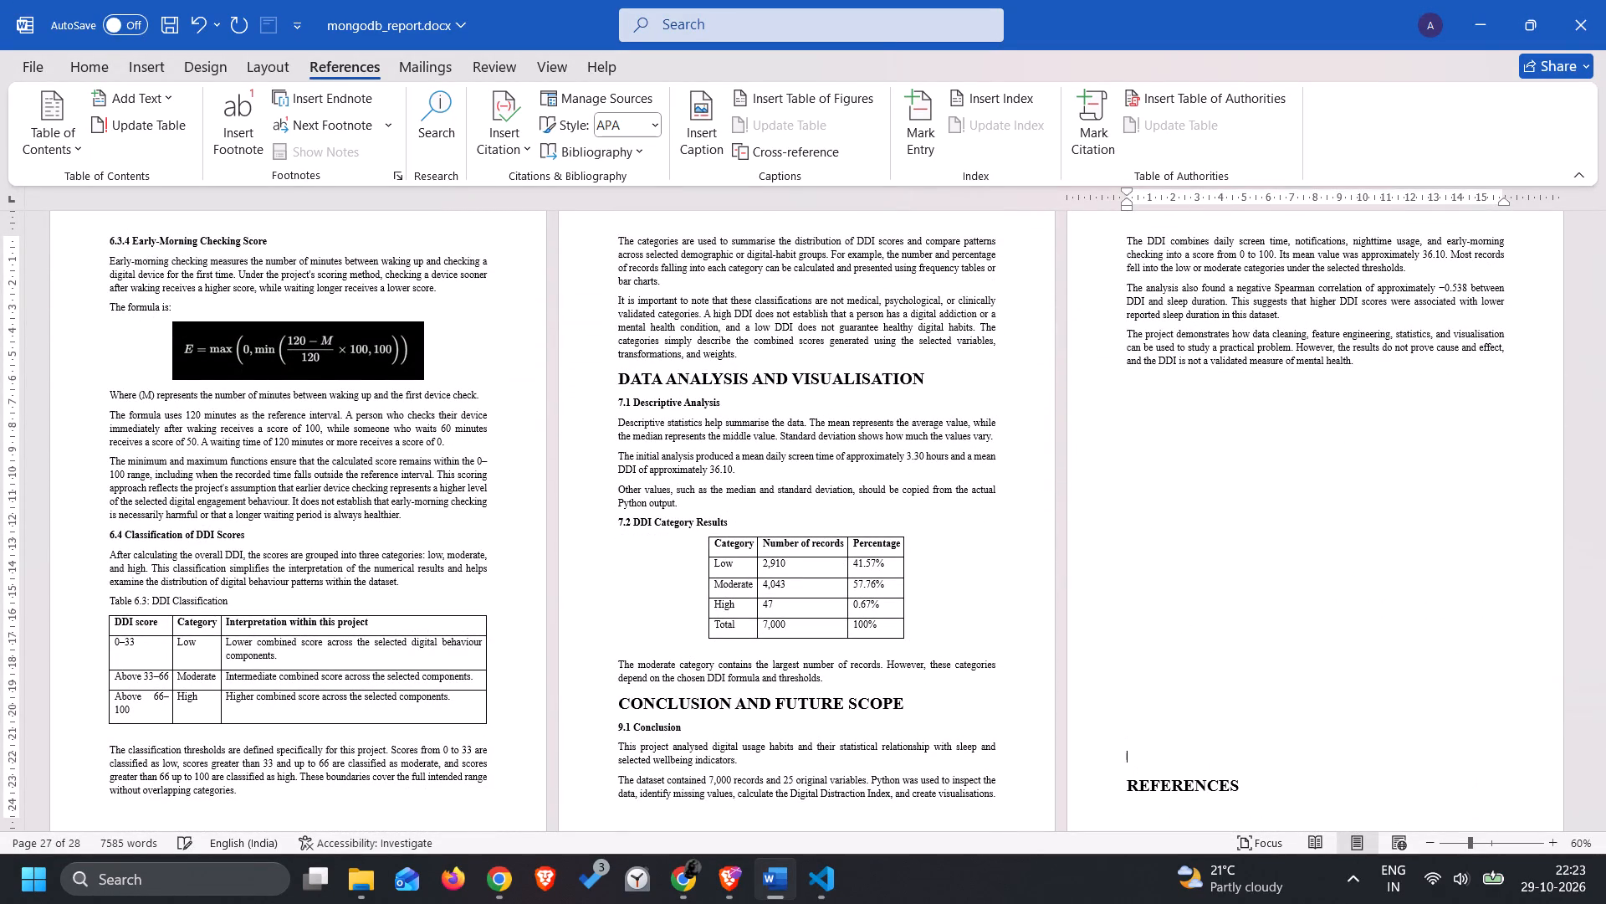
key(Return)
key(Return)
scroll(1129, 562, down, 8)
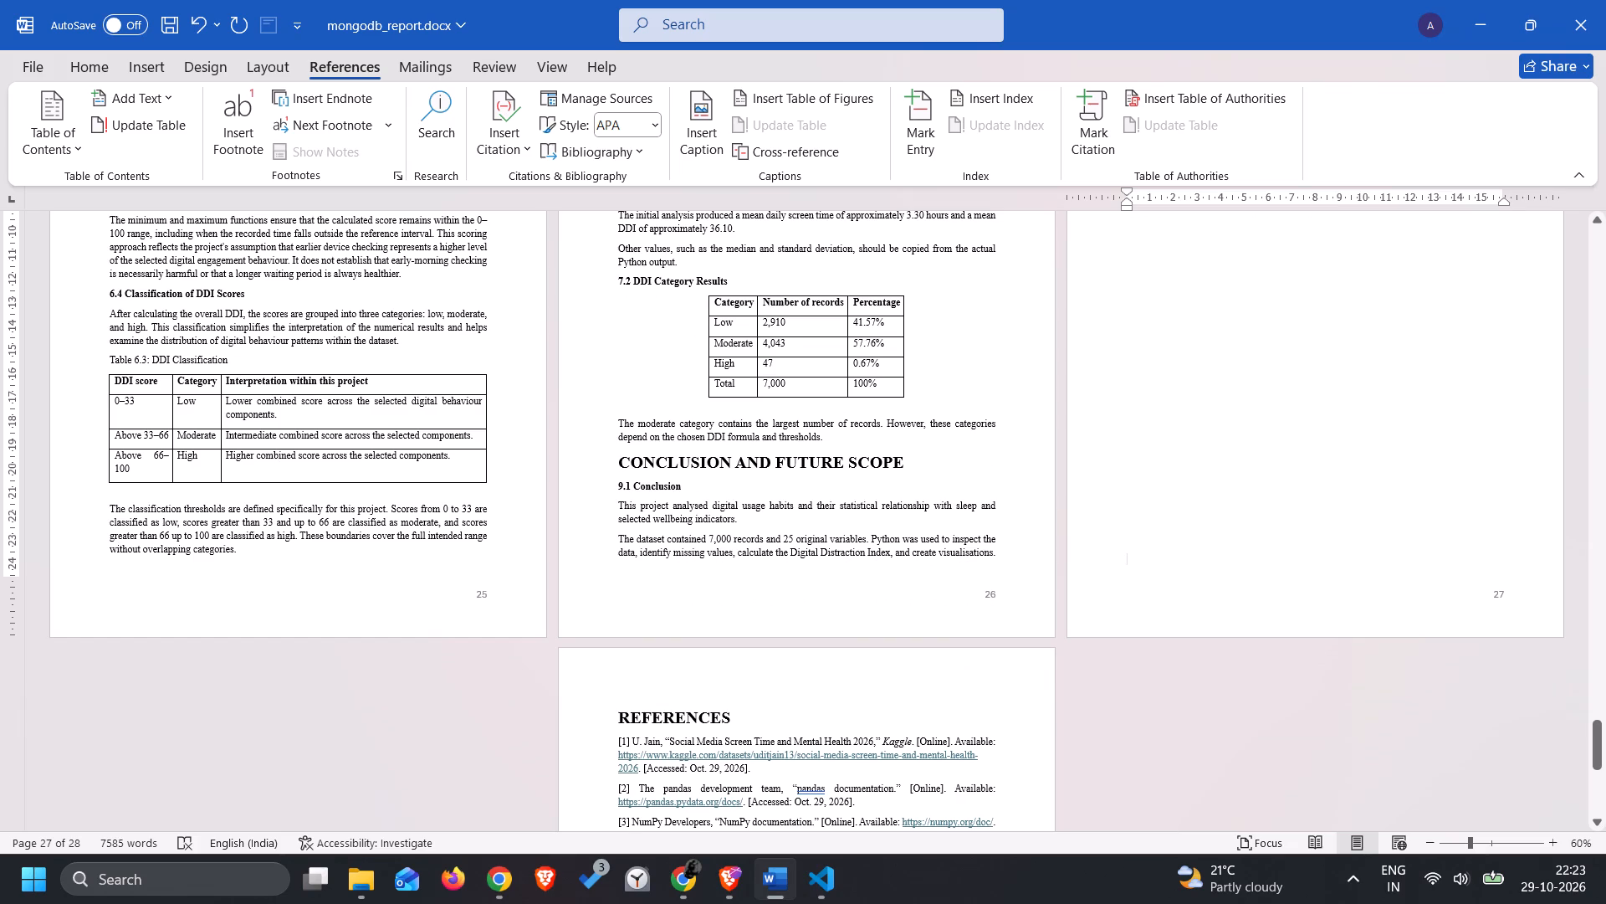
Save the document with the new page spacing.
key(ctrl+s)
key(ctrl+s)
key(ctrl+s)
key(ctrl+s)
Add a blank line between the end of section 4.4 and the DATA PREPROCESSING heading.
scroll(4, 403, up, 3)
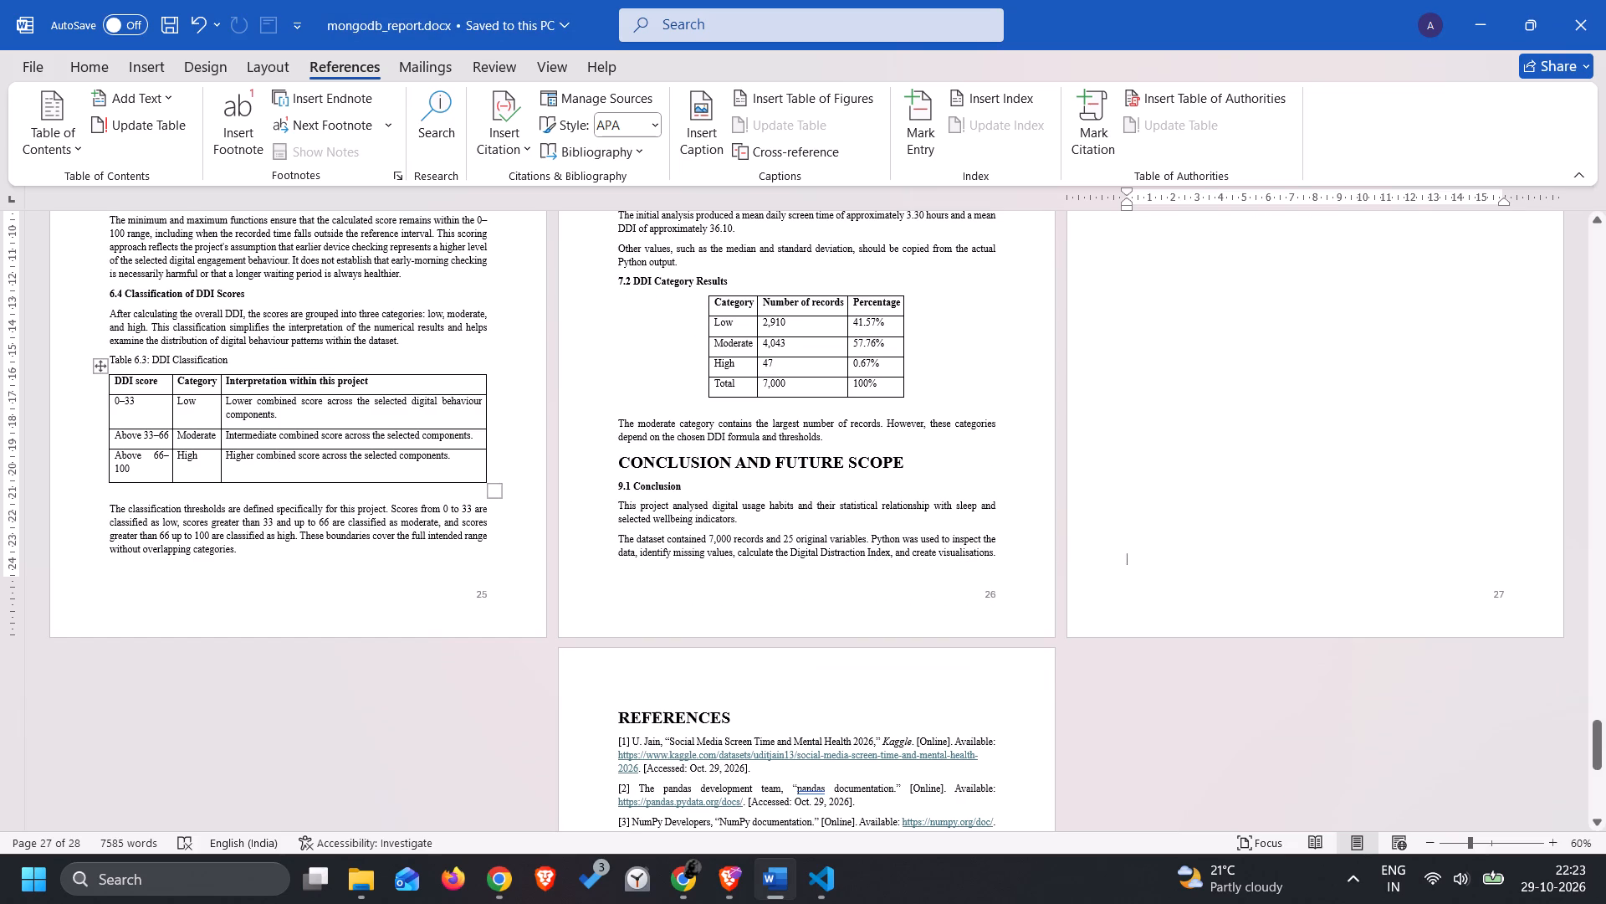
scroll(389, 465, up, 10)
scroll(391, 465, up, 20)
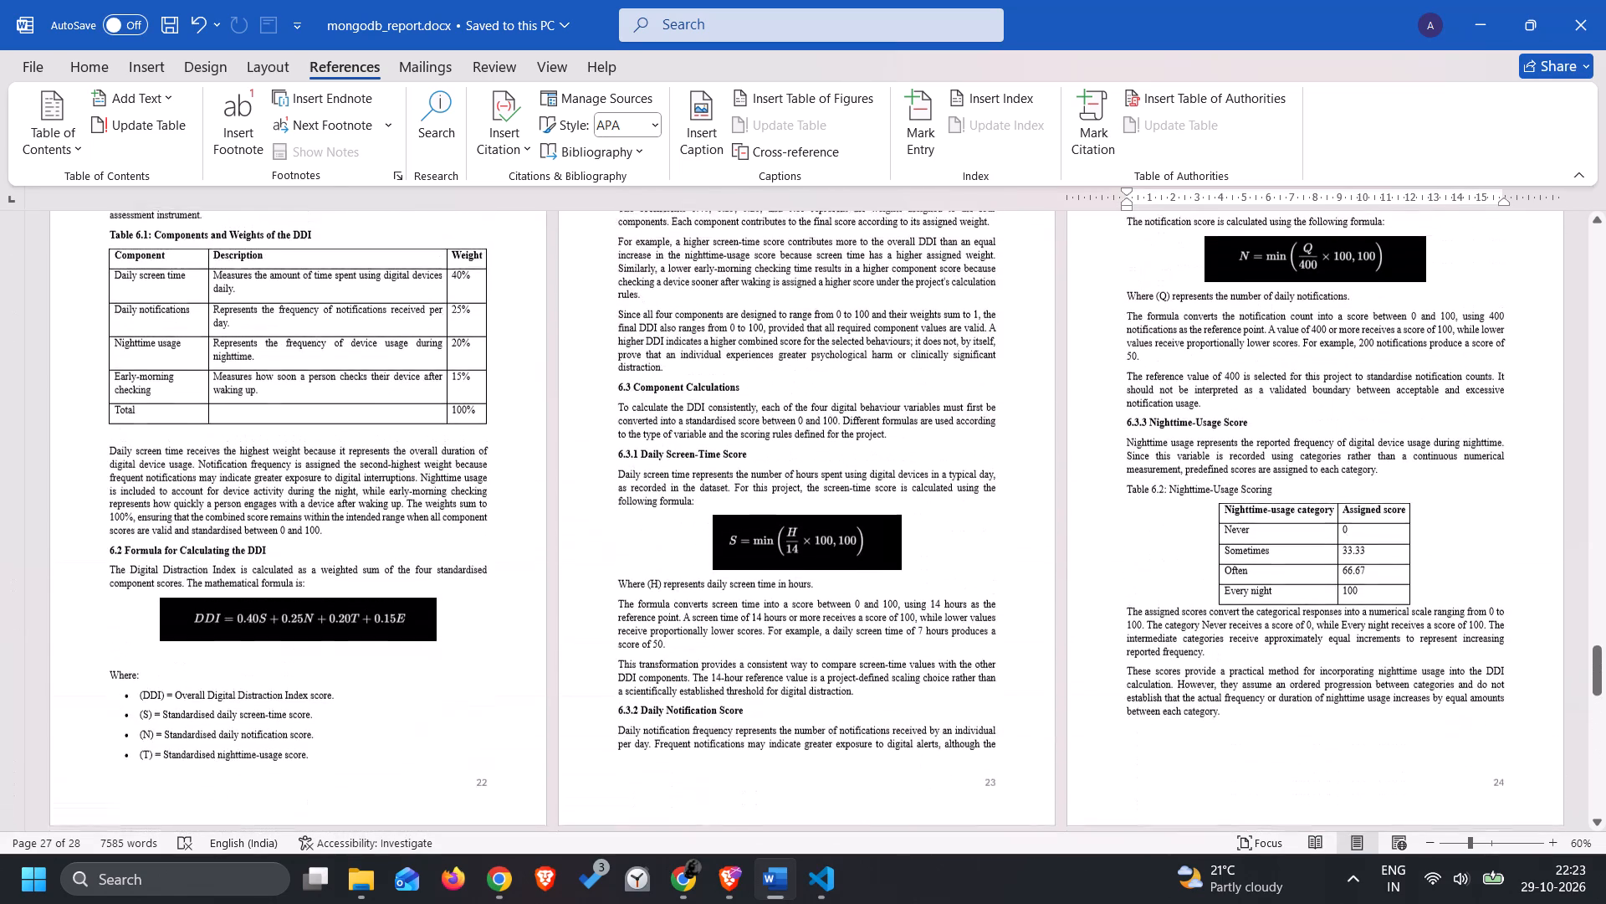
scroll(391, 465, up, 13)
scroll(391, 465, up, 8)
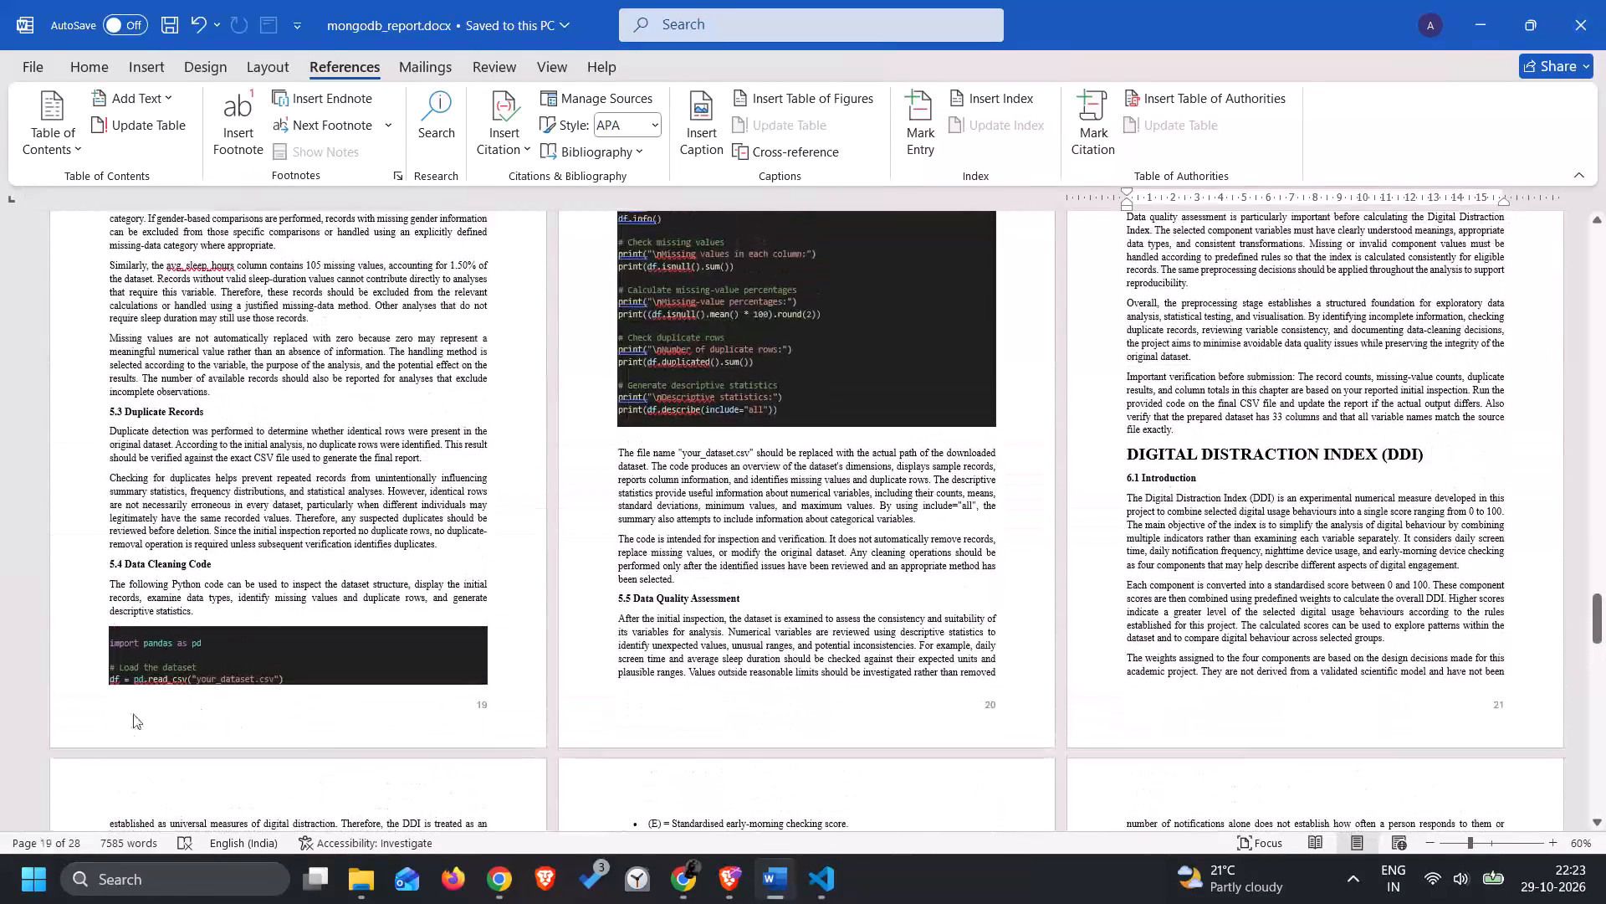
scroll(157, 632, up, 14)
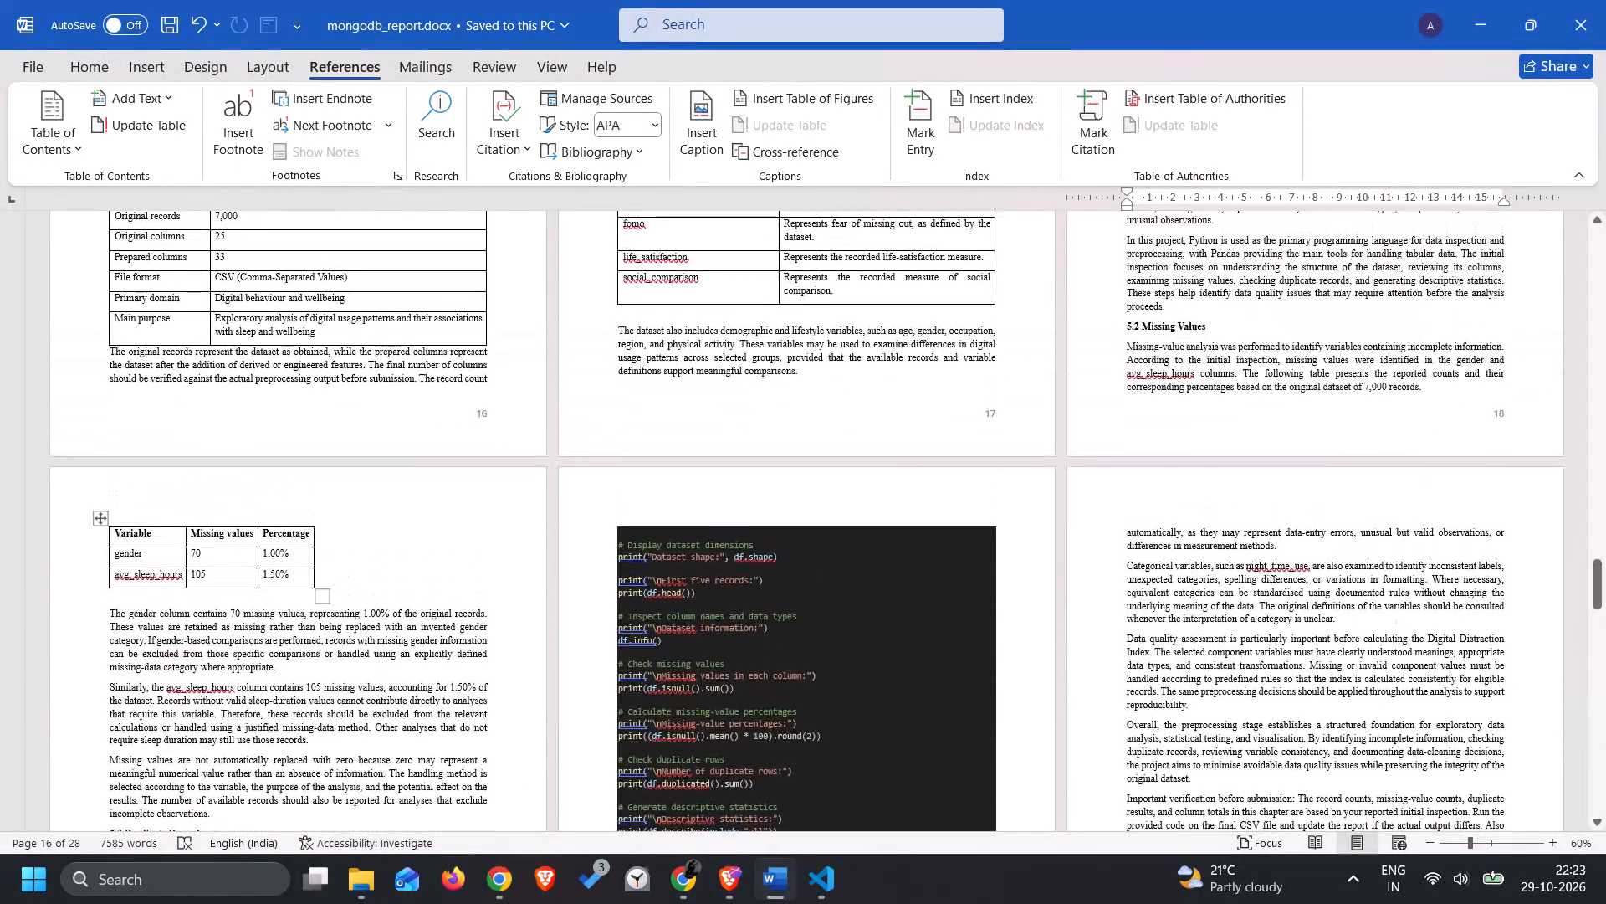
scroll(491, 594, up, 11)
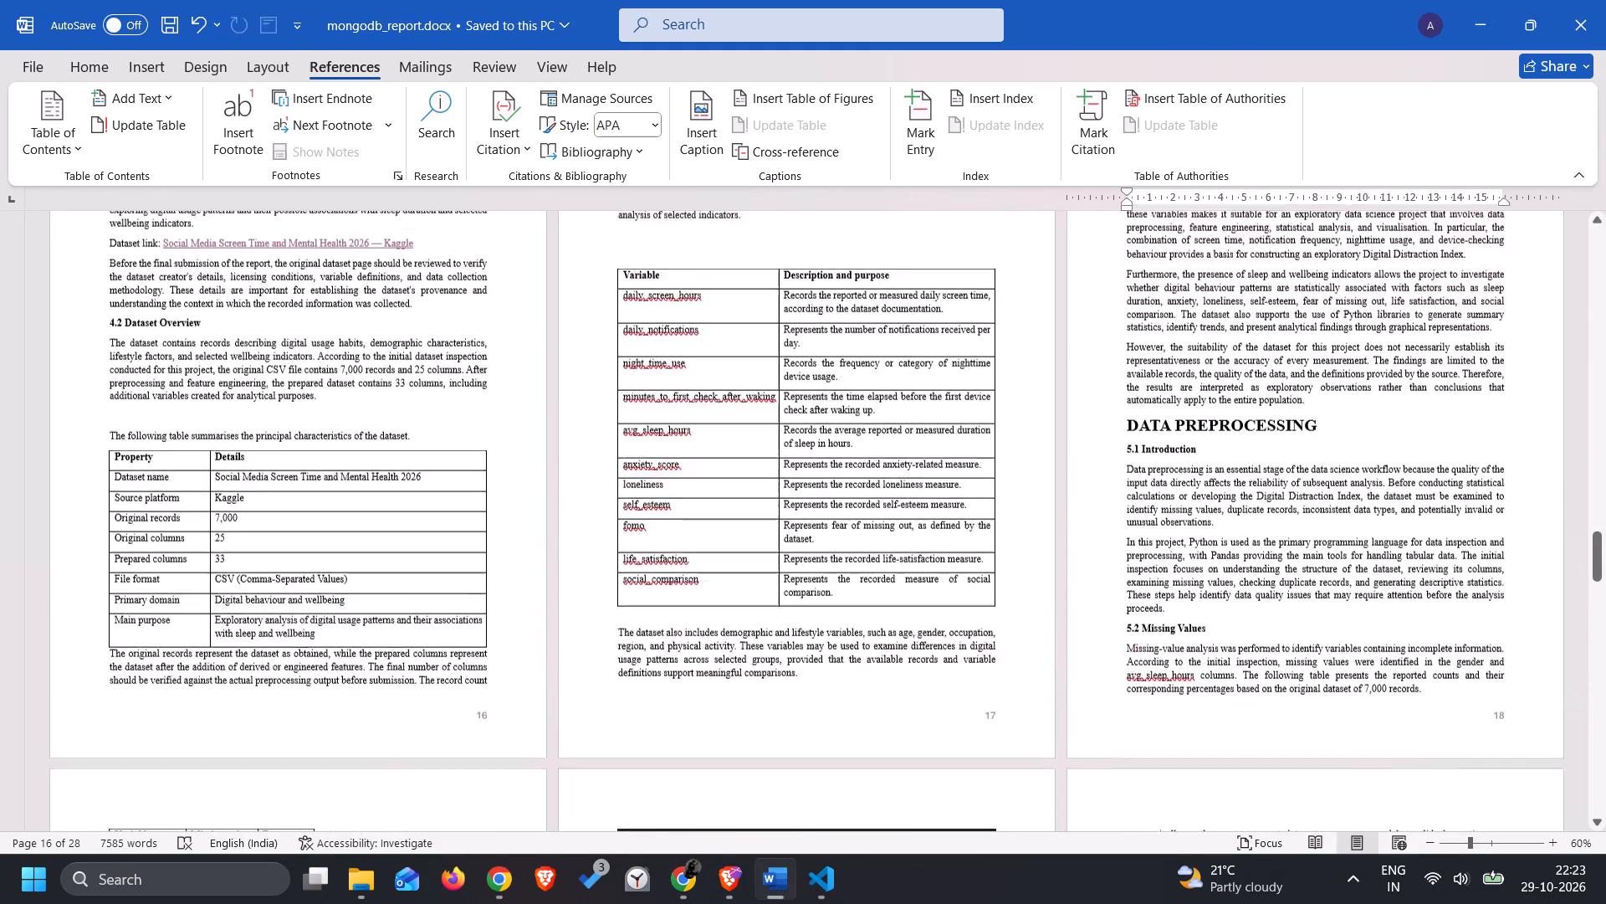
scroll(491, 594, up, 2)
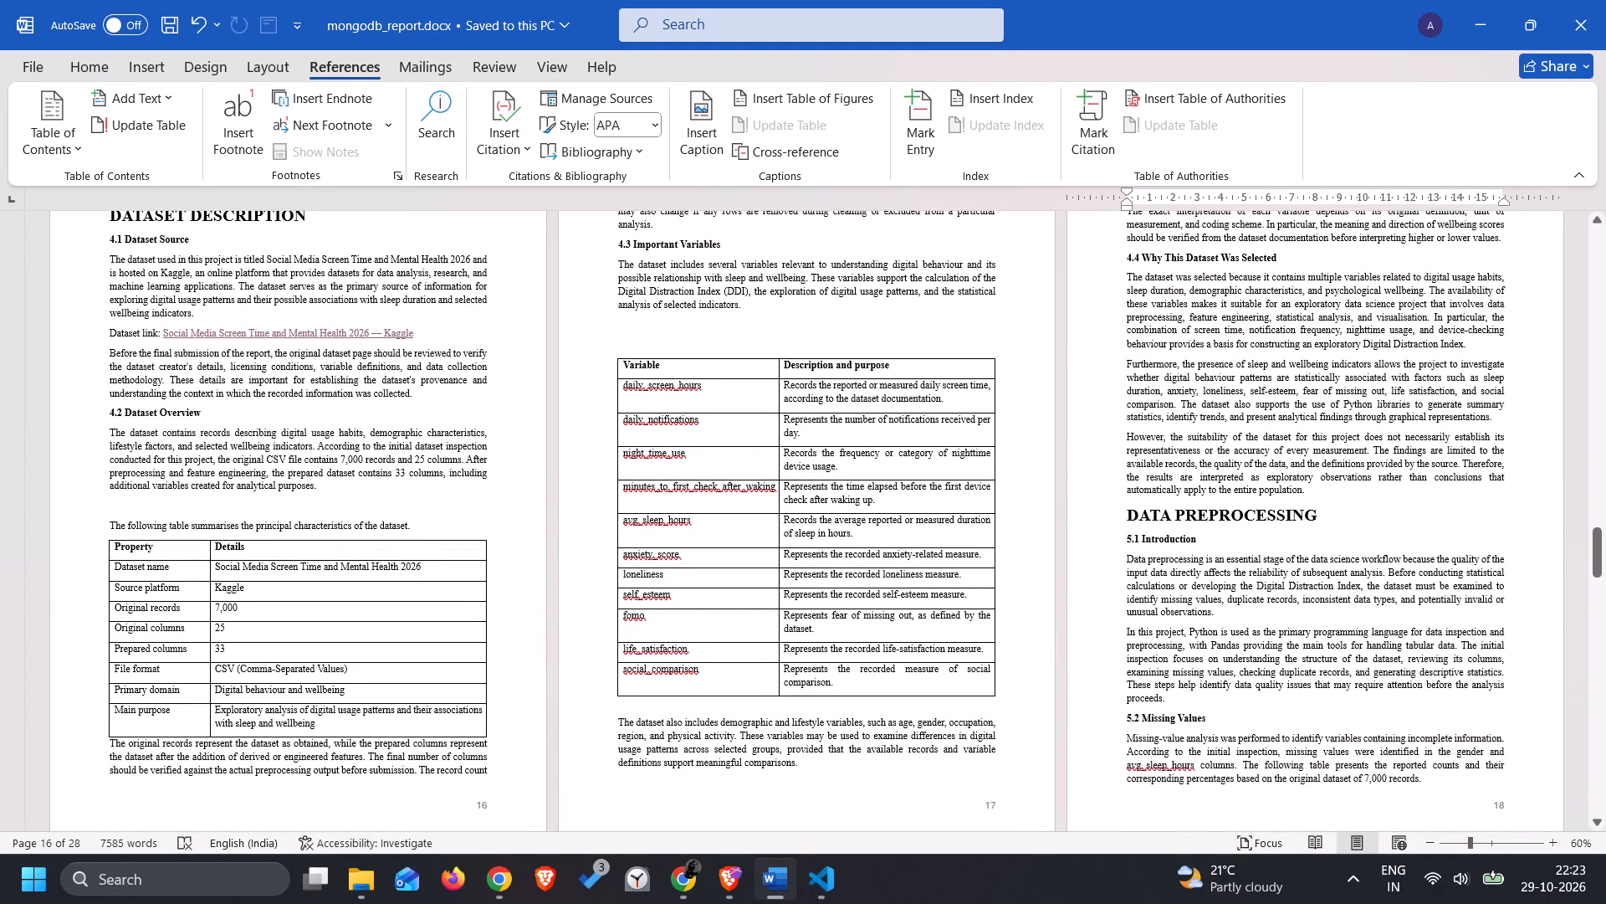
click(1312, 494)
key(Return)
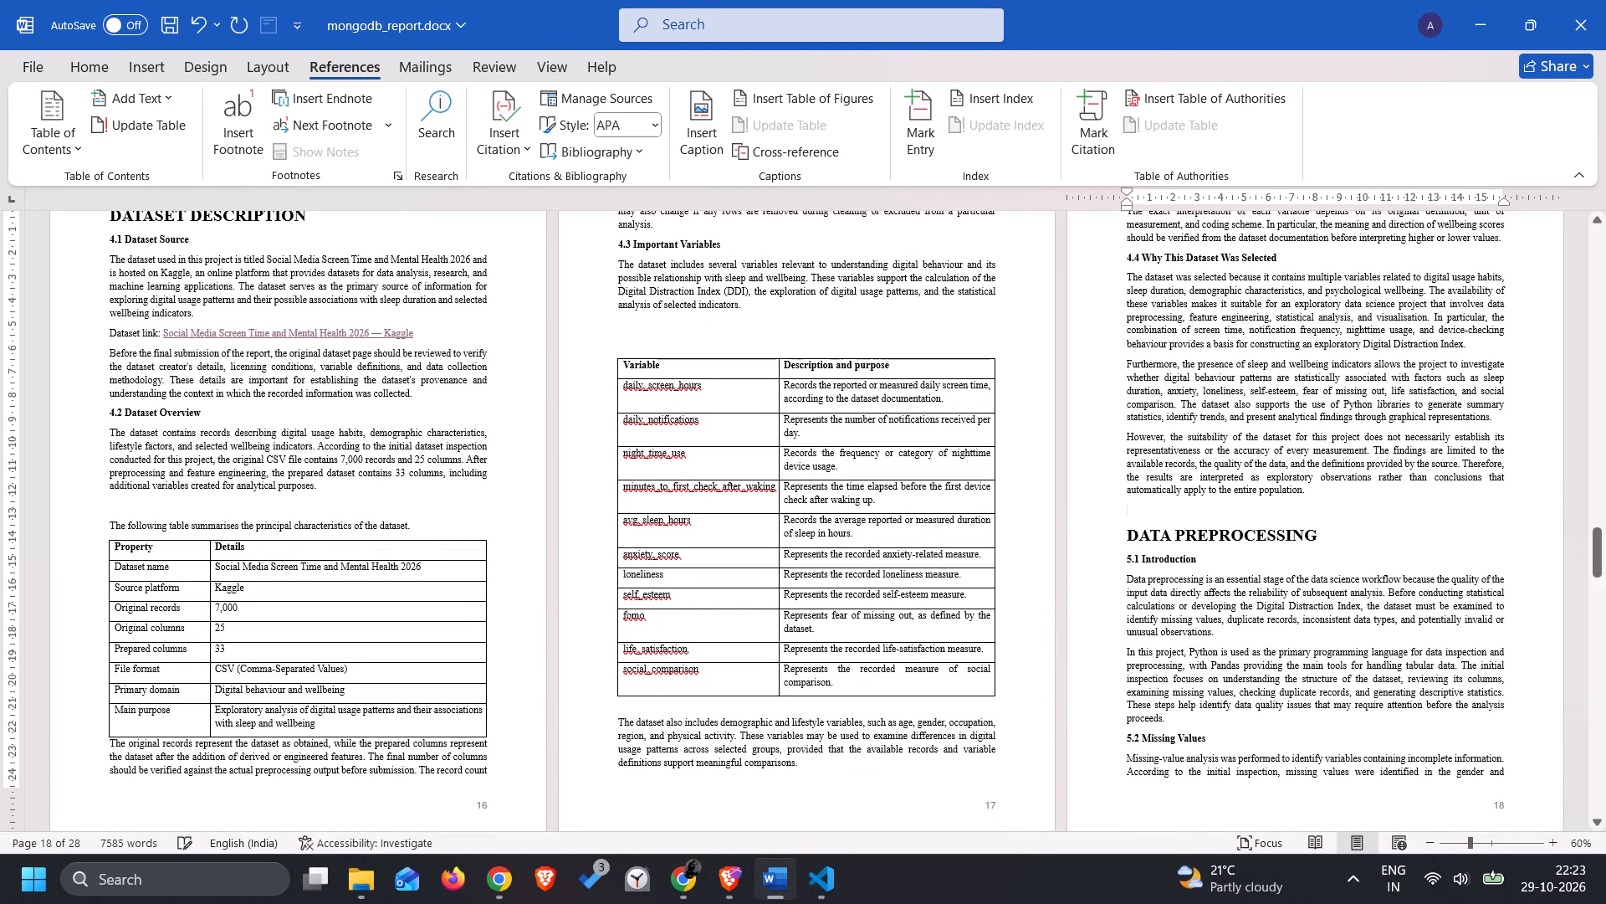
Delete the empty lines above the 1.5 Objectives heading so it starts at the top of its page.
scroll(789, 531, up, 3)
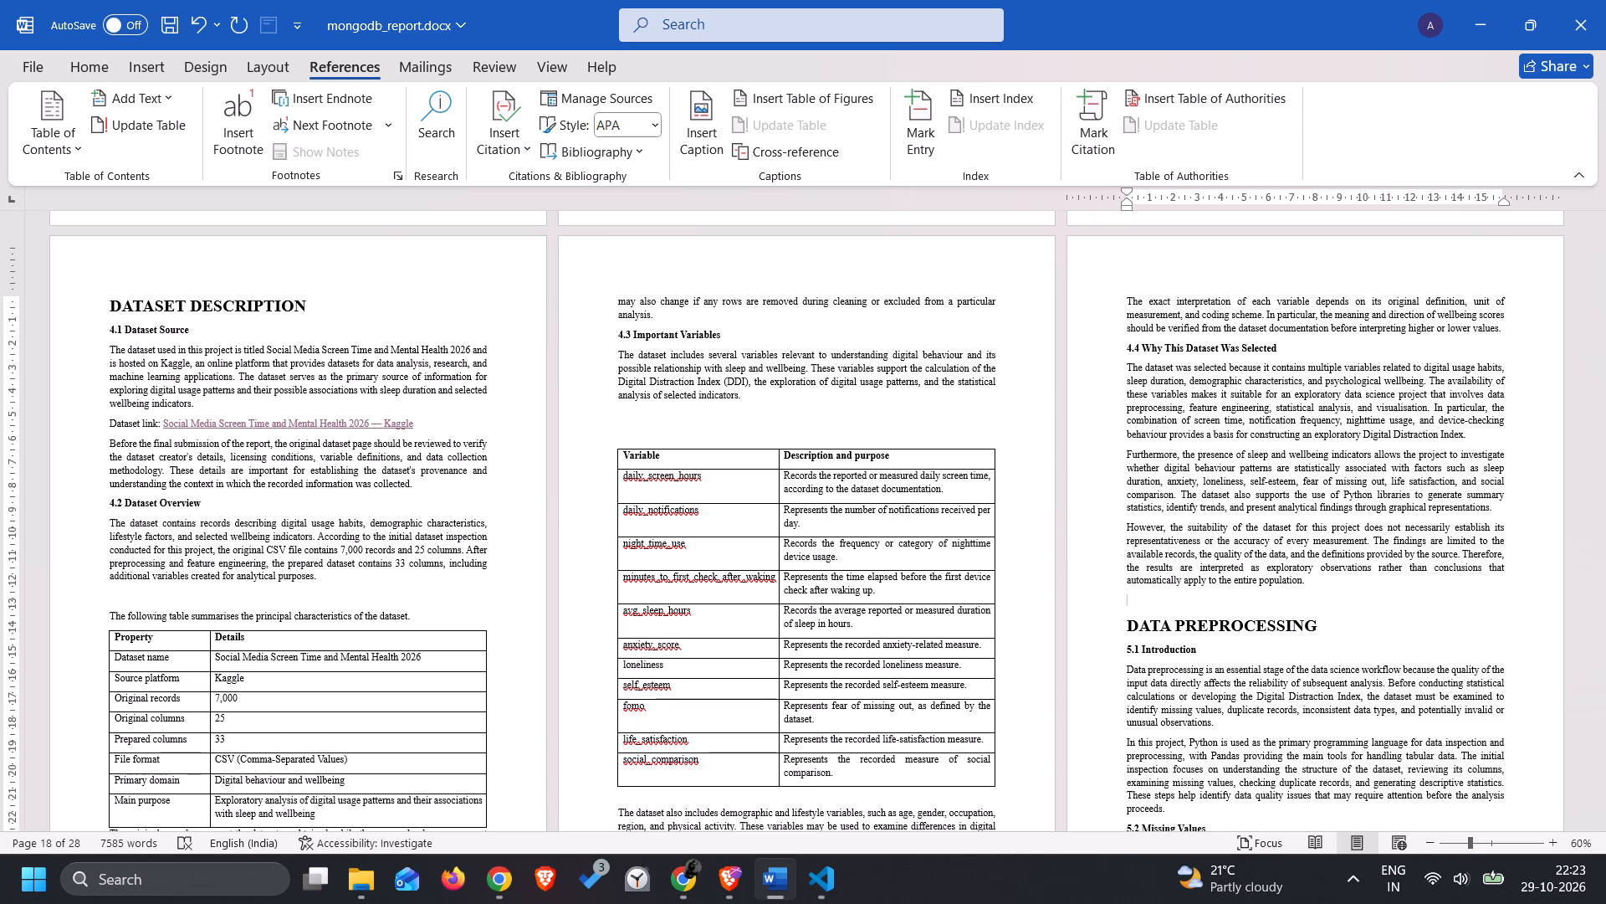
scroll(447, 341, up, 2)
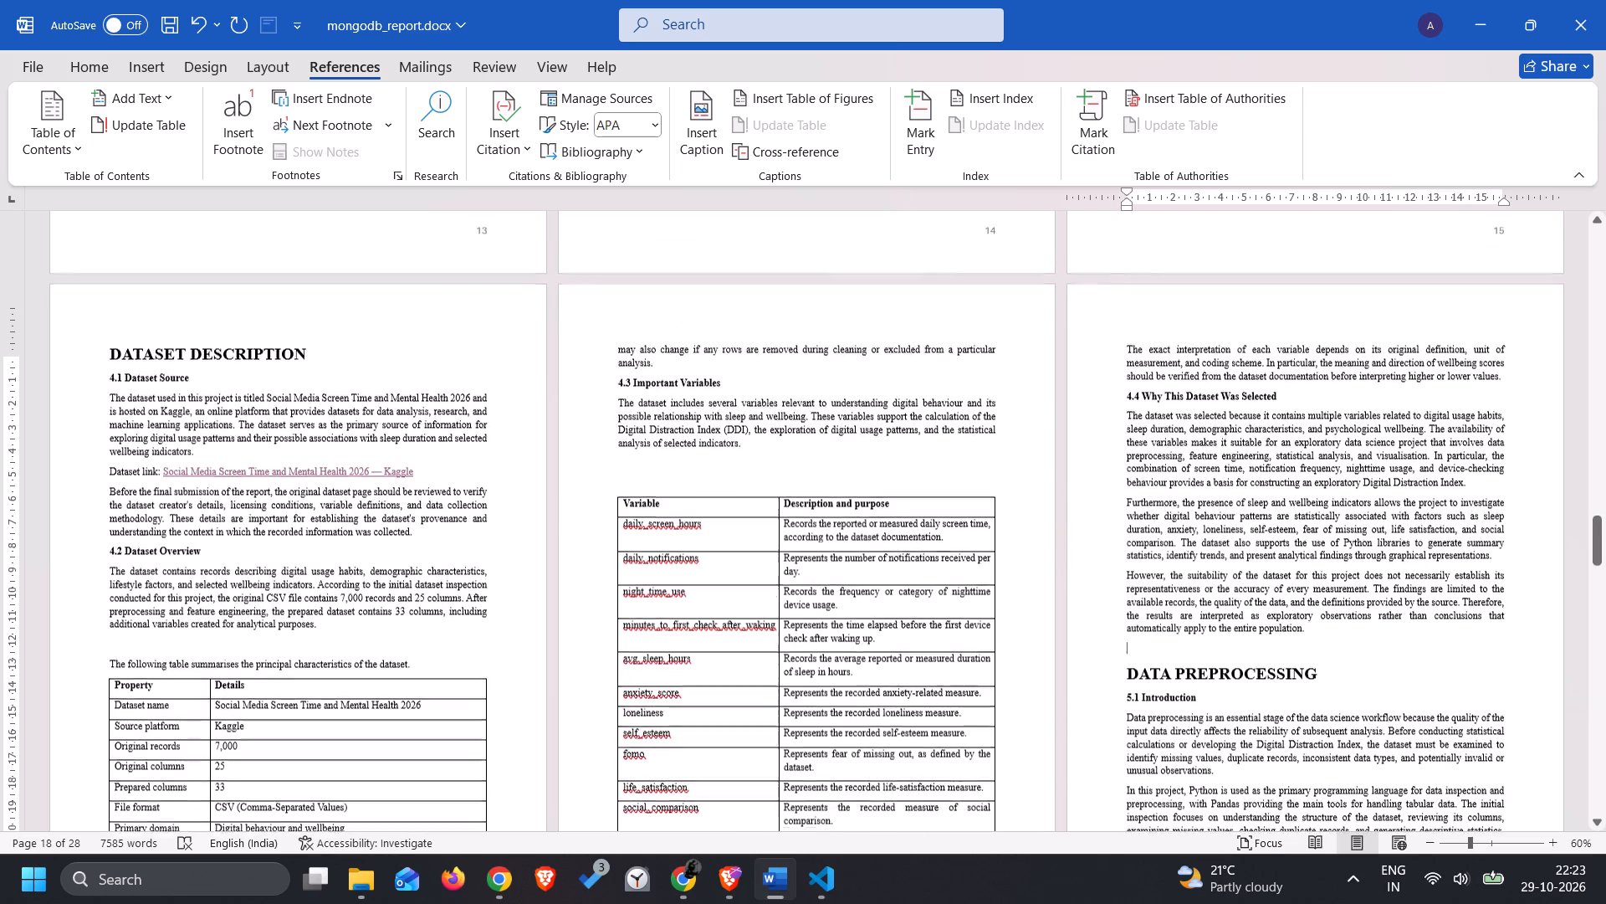
scroll(632, 368, up, 16)
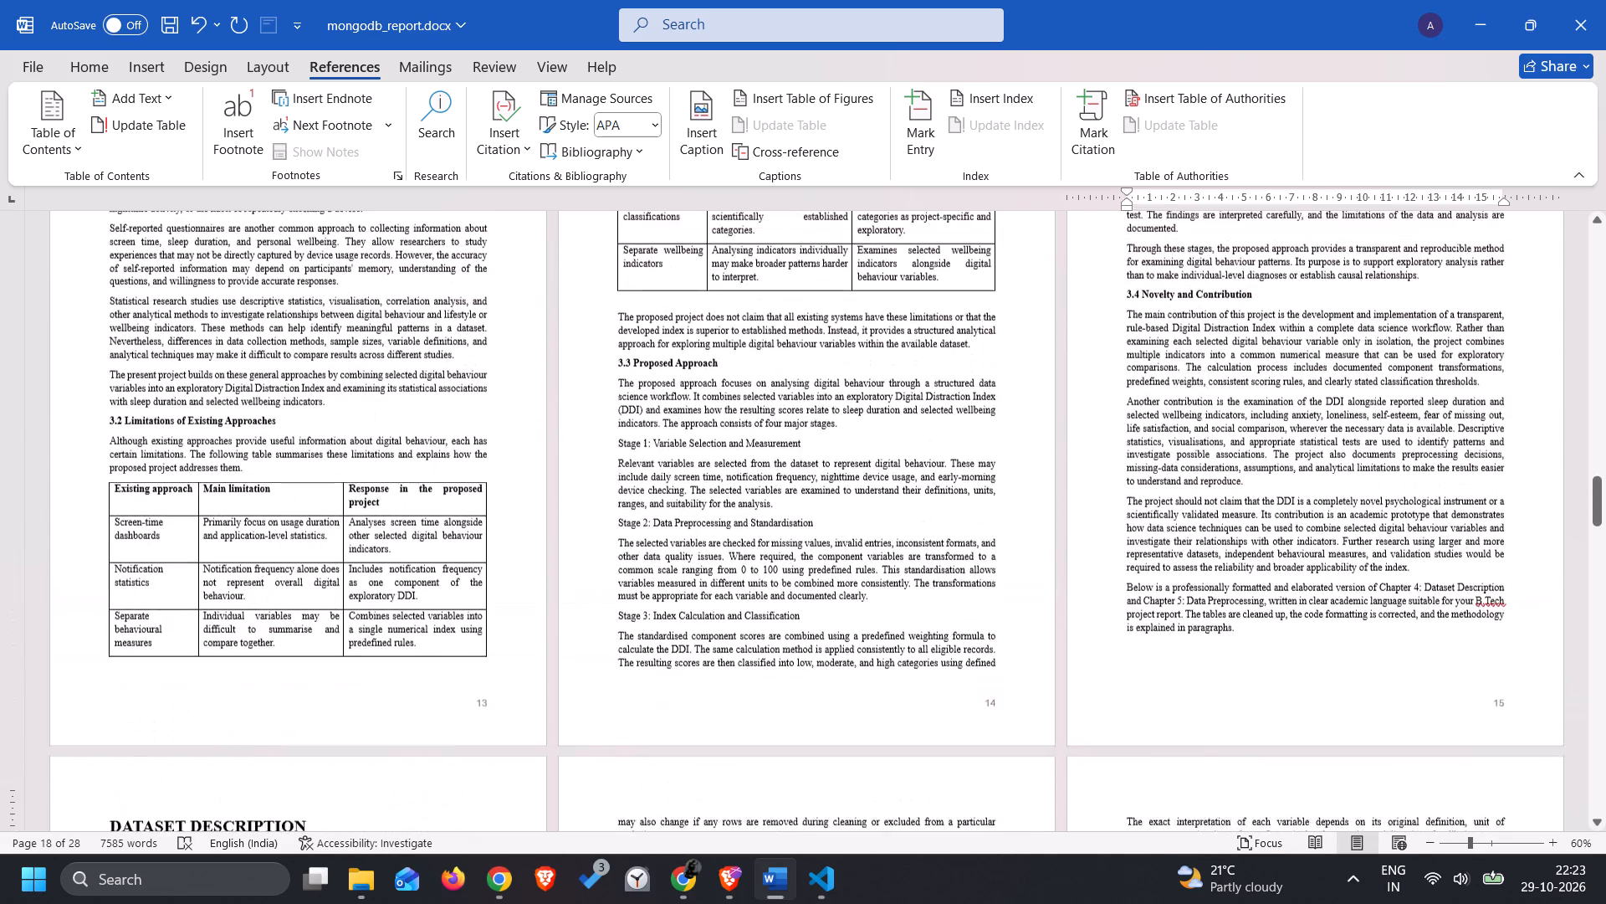
scroll(632, 368, up, 15)
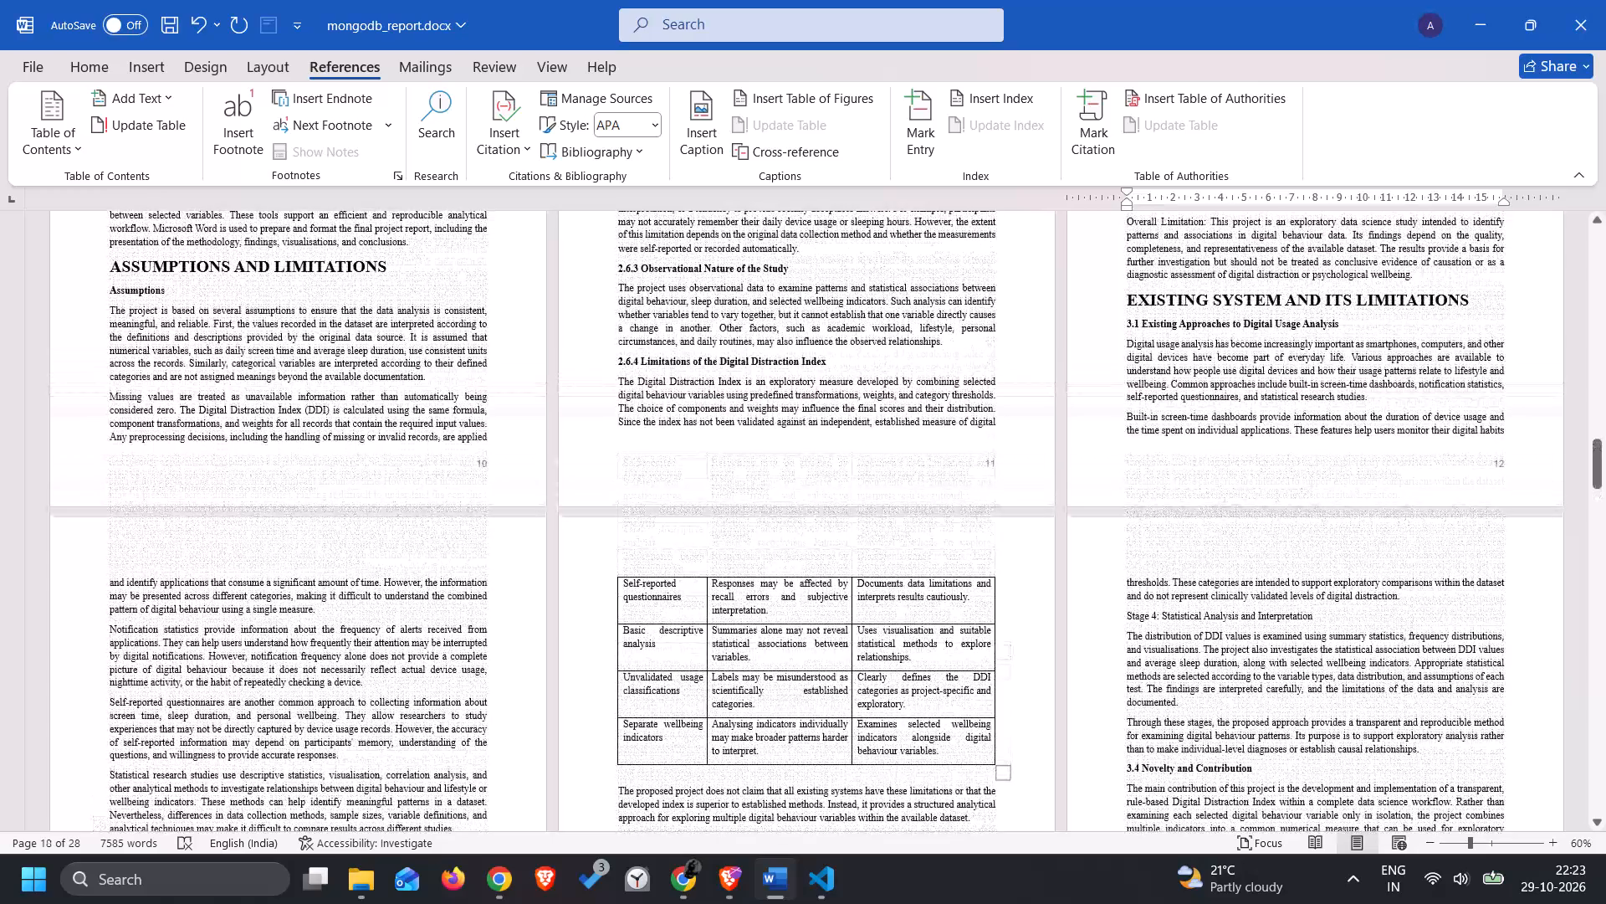
scroll(755, 429, up, 4)
scroll(867, 454, up, 20)
scroll(867, 454, up, 20)
scroll(867, 454, up, 3)
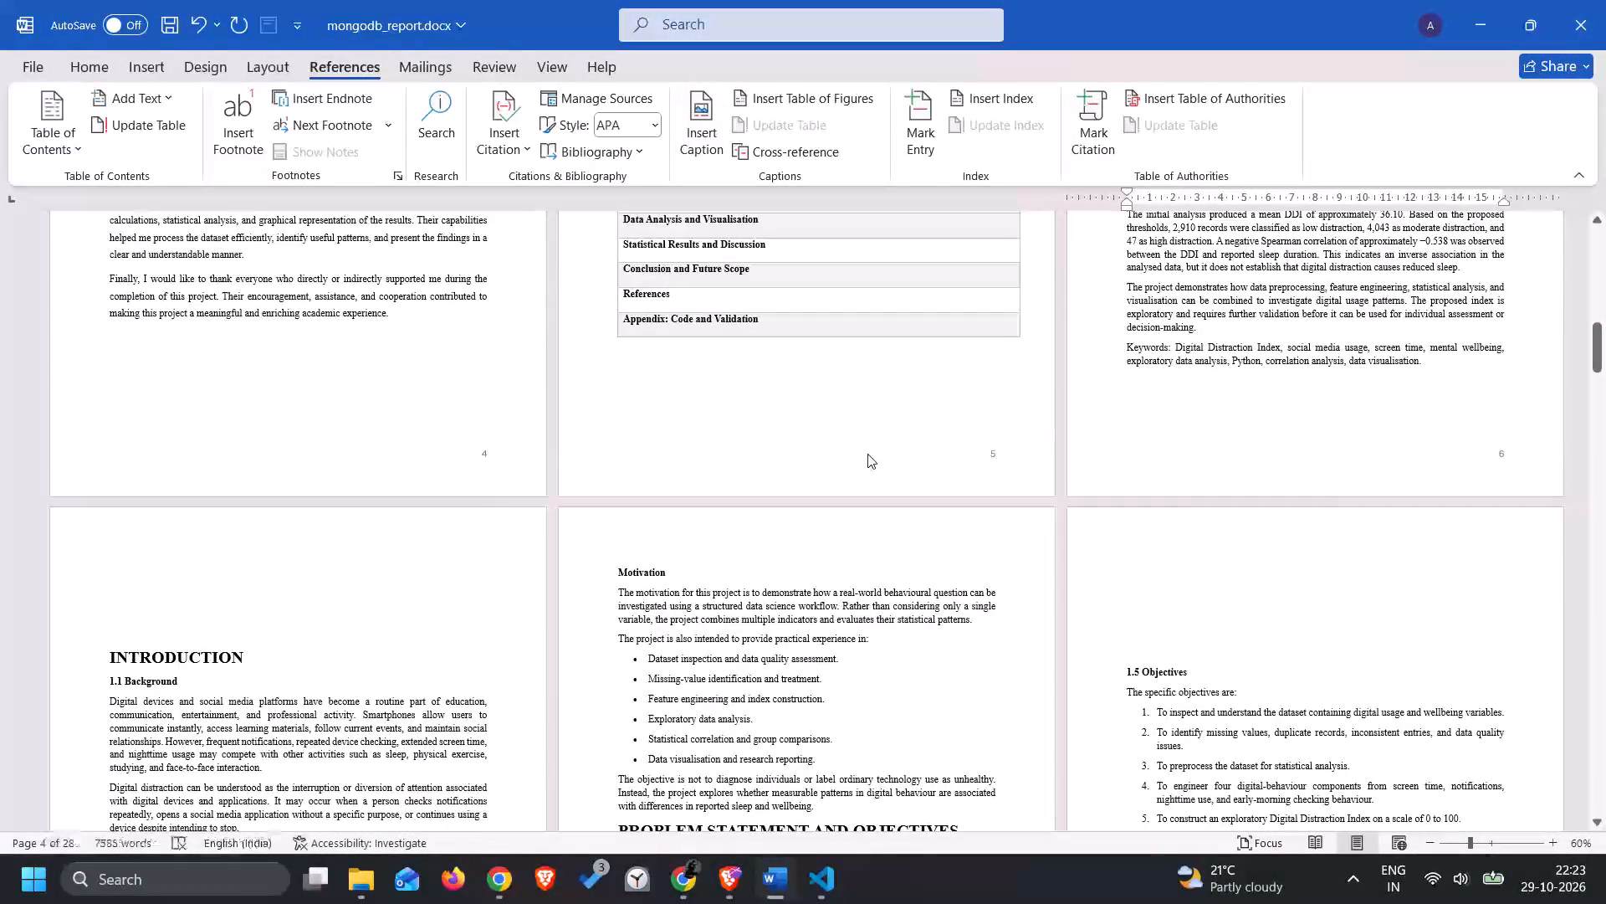
click(1157, 639)
click(1162, 654)
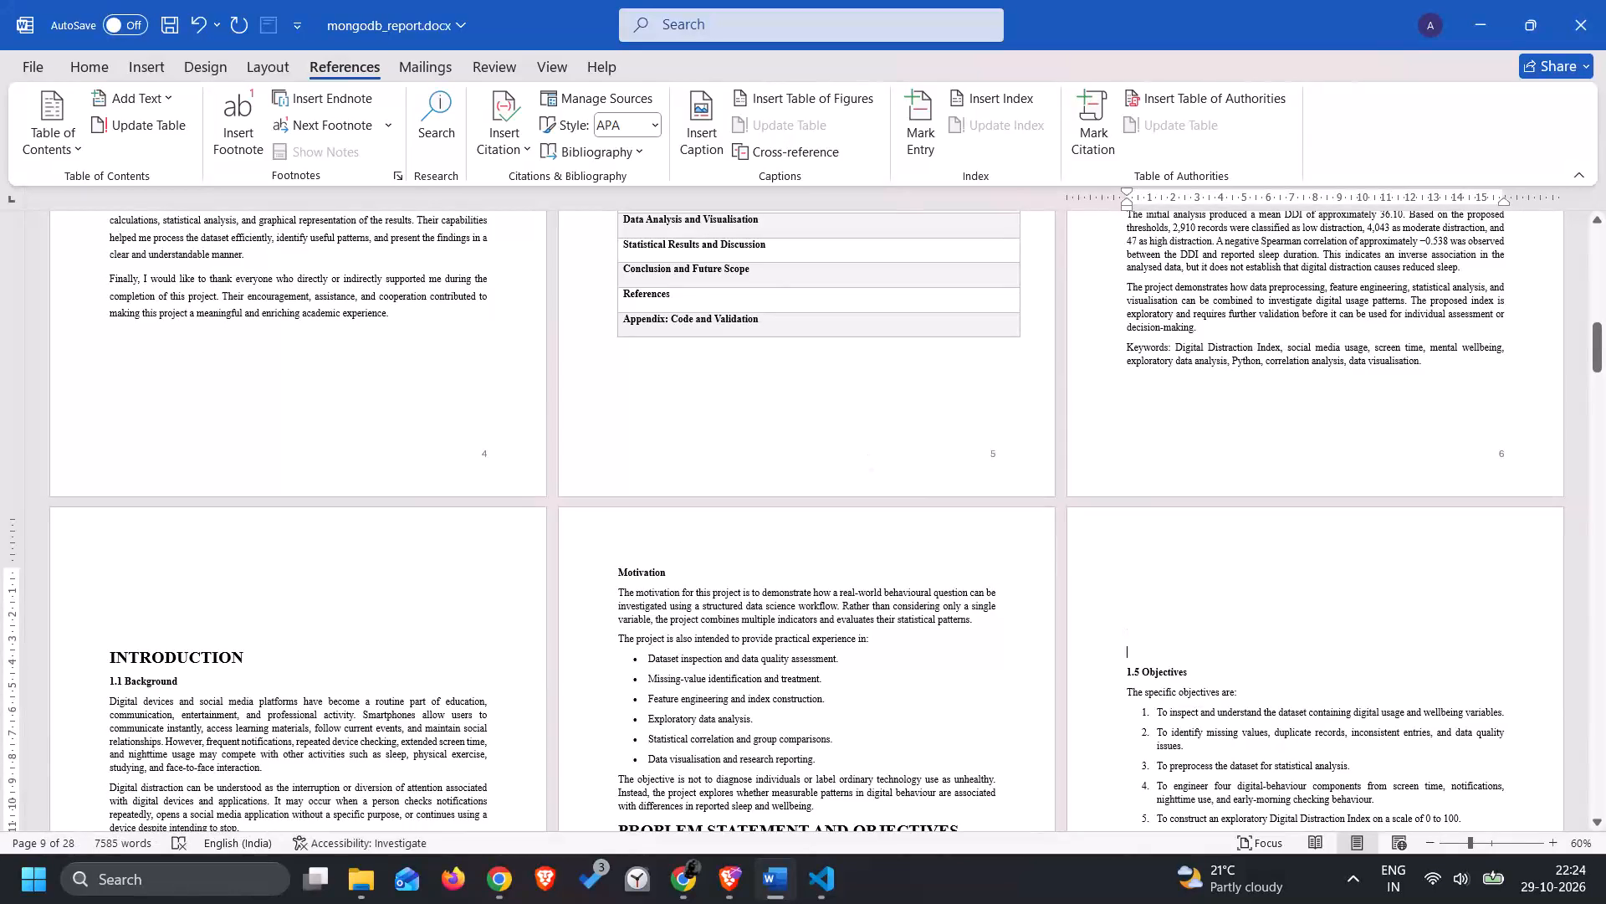
key(BackSpace)
key(BackSpace)
key(BackSpace)
key(BackSpace)
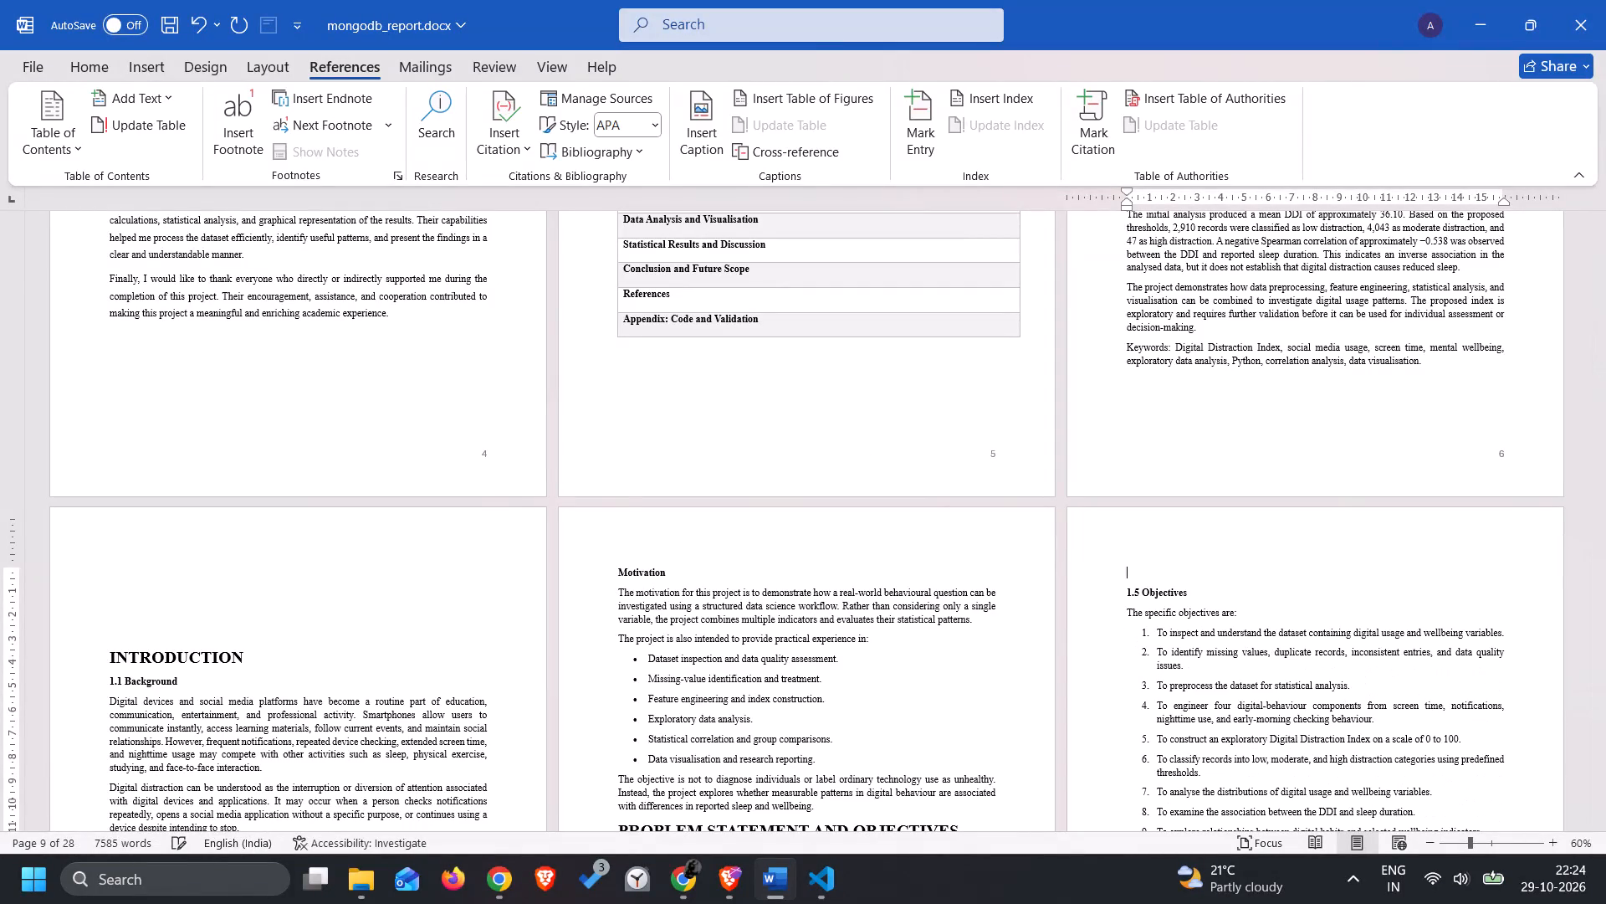
key(BackSpace)
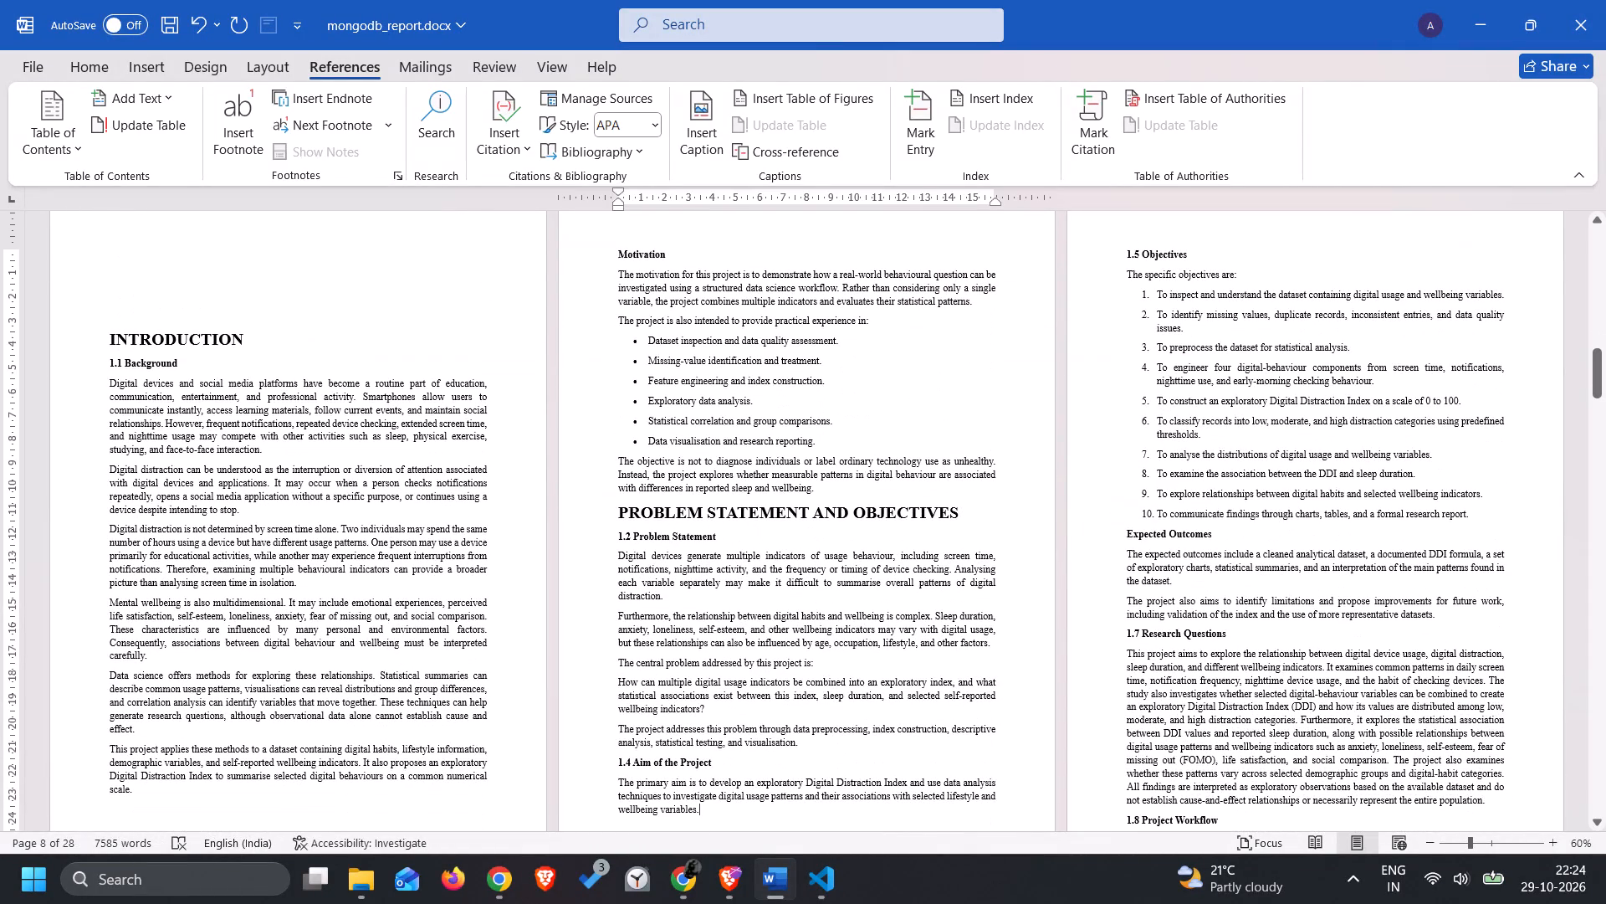
scroll(1108, 514, up, 2)
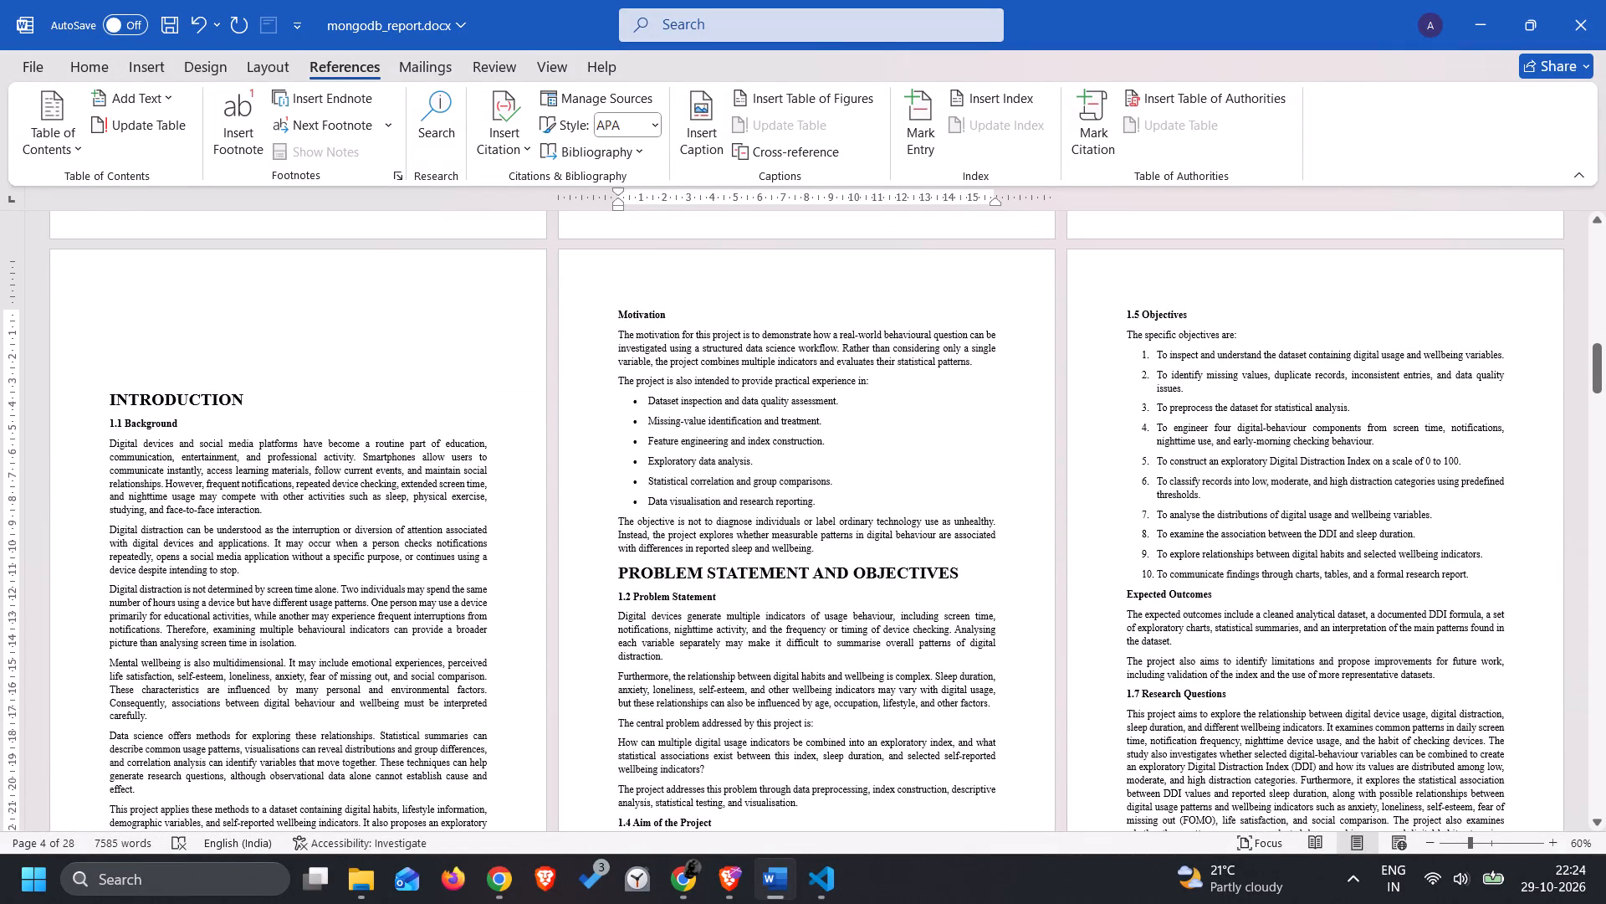
click(1130, 319)
click(1122, 318)
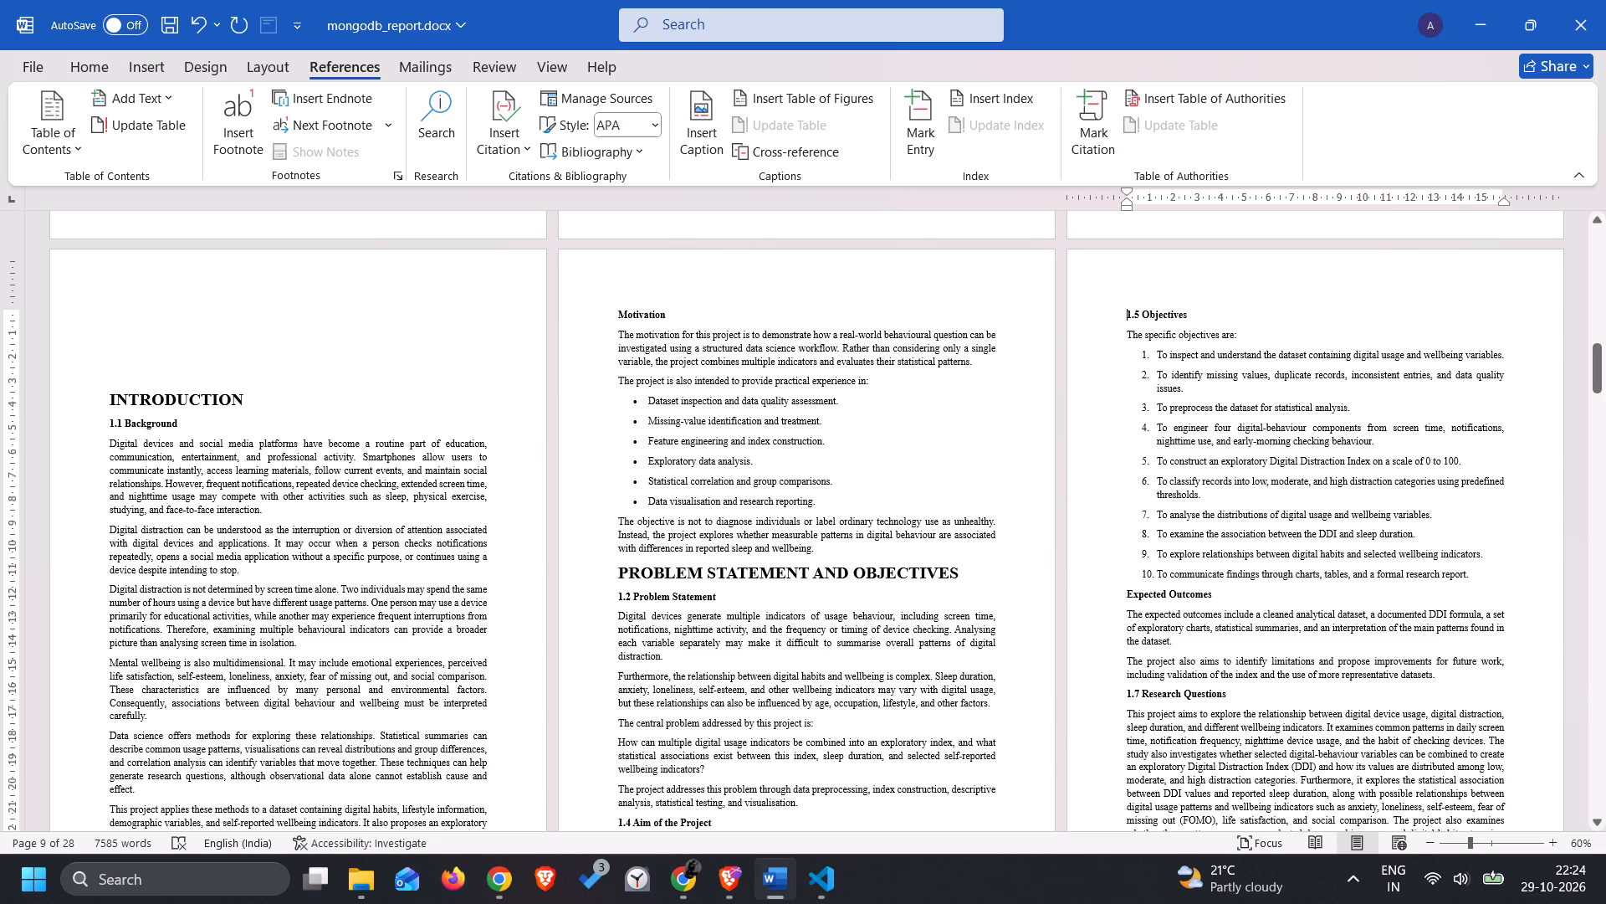
Delete the empty lines above the INTRODUCTION heading so it starts at the top of its page.
scroll(947, 455, up, 8)
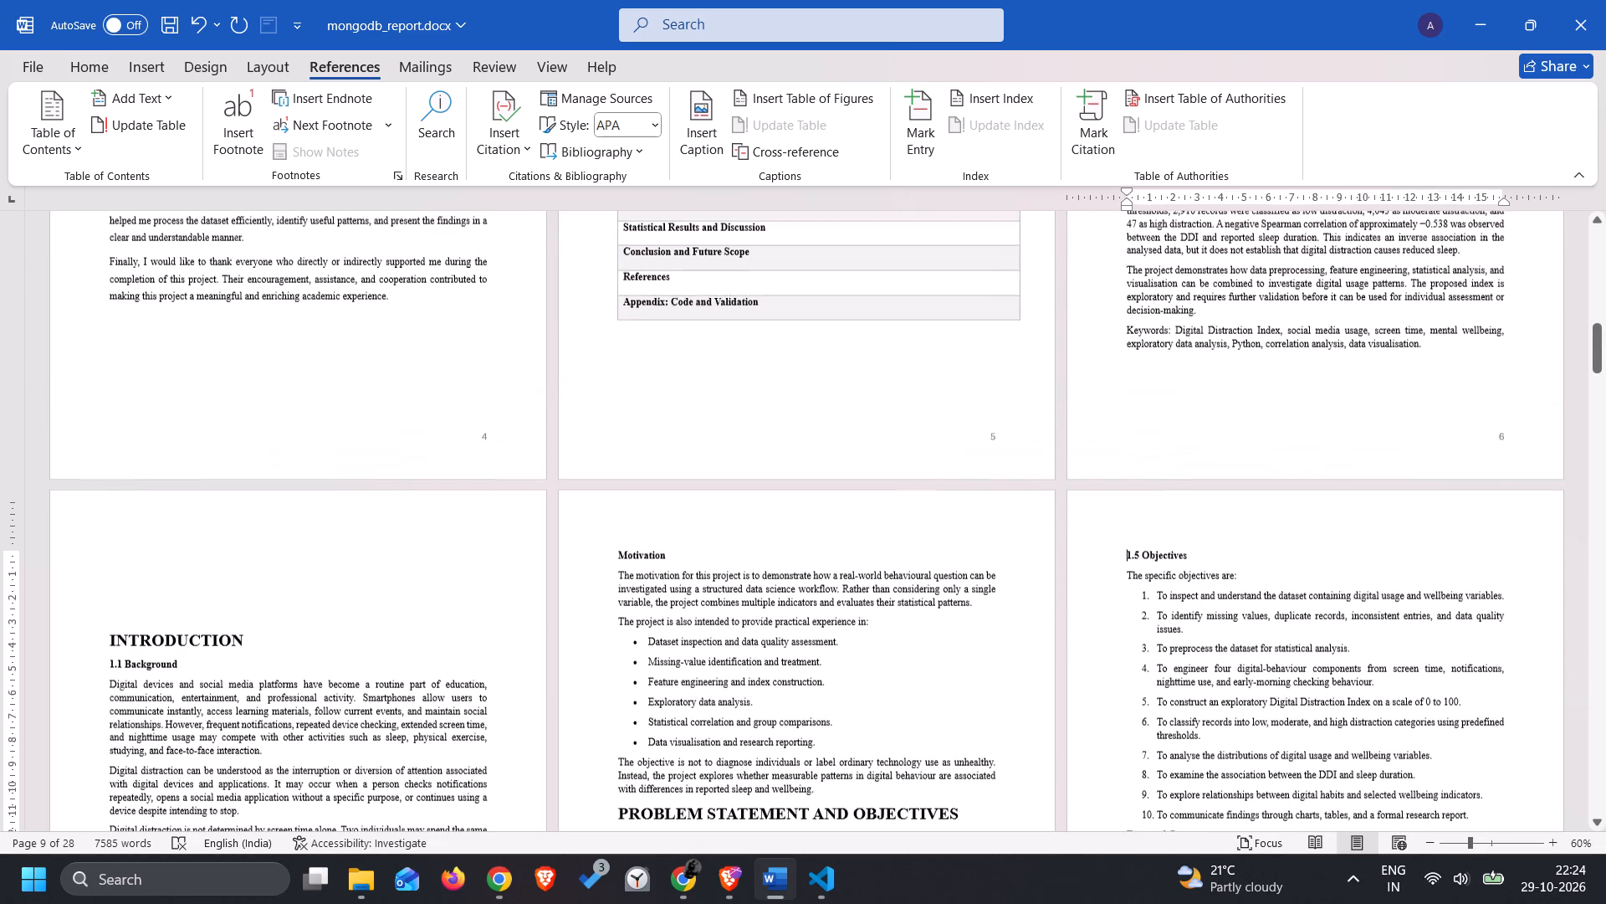
click(166, 622)
key(BackSpace)
key(BackSpace)
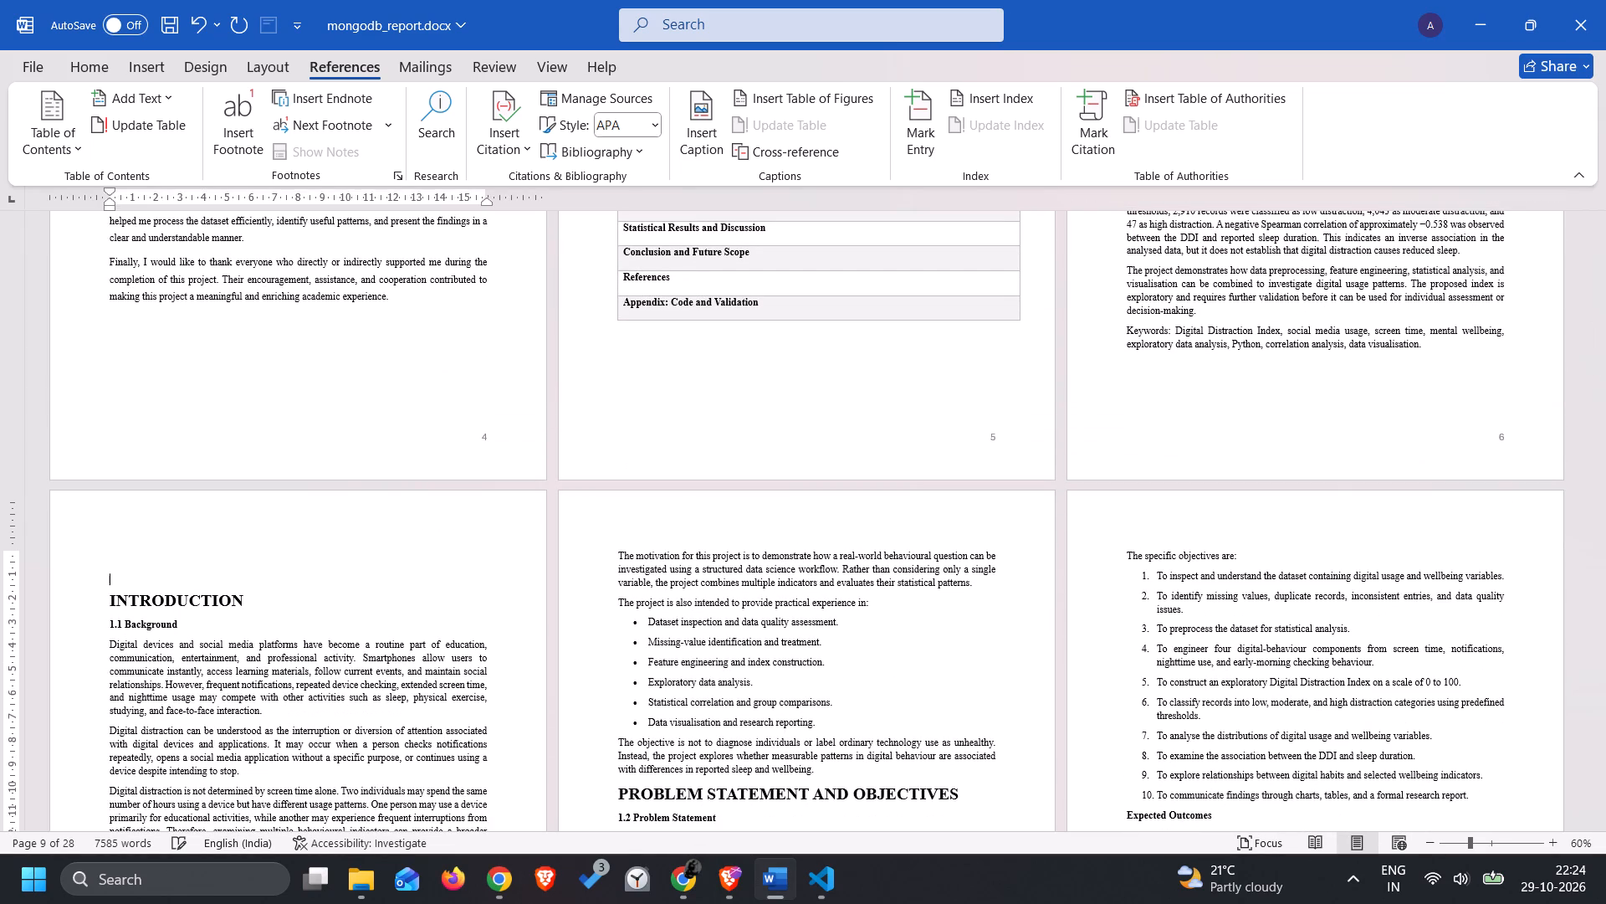
key(BackSpace)
key(BackSpace)
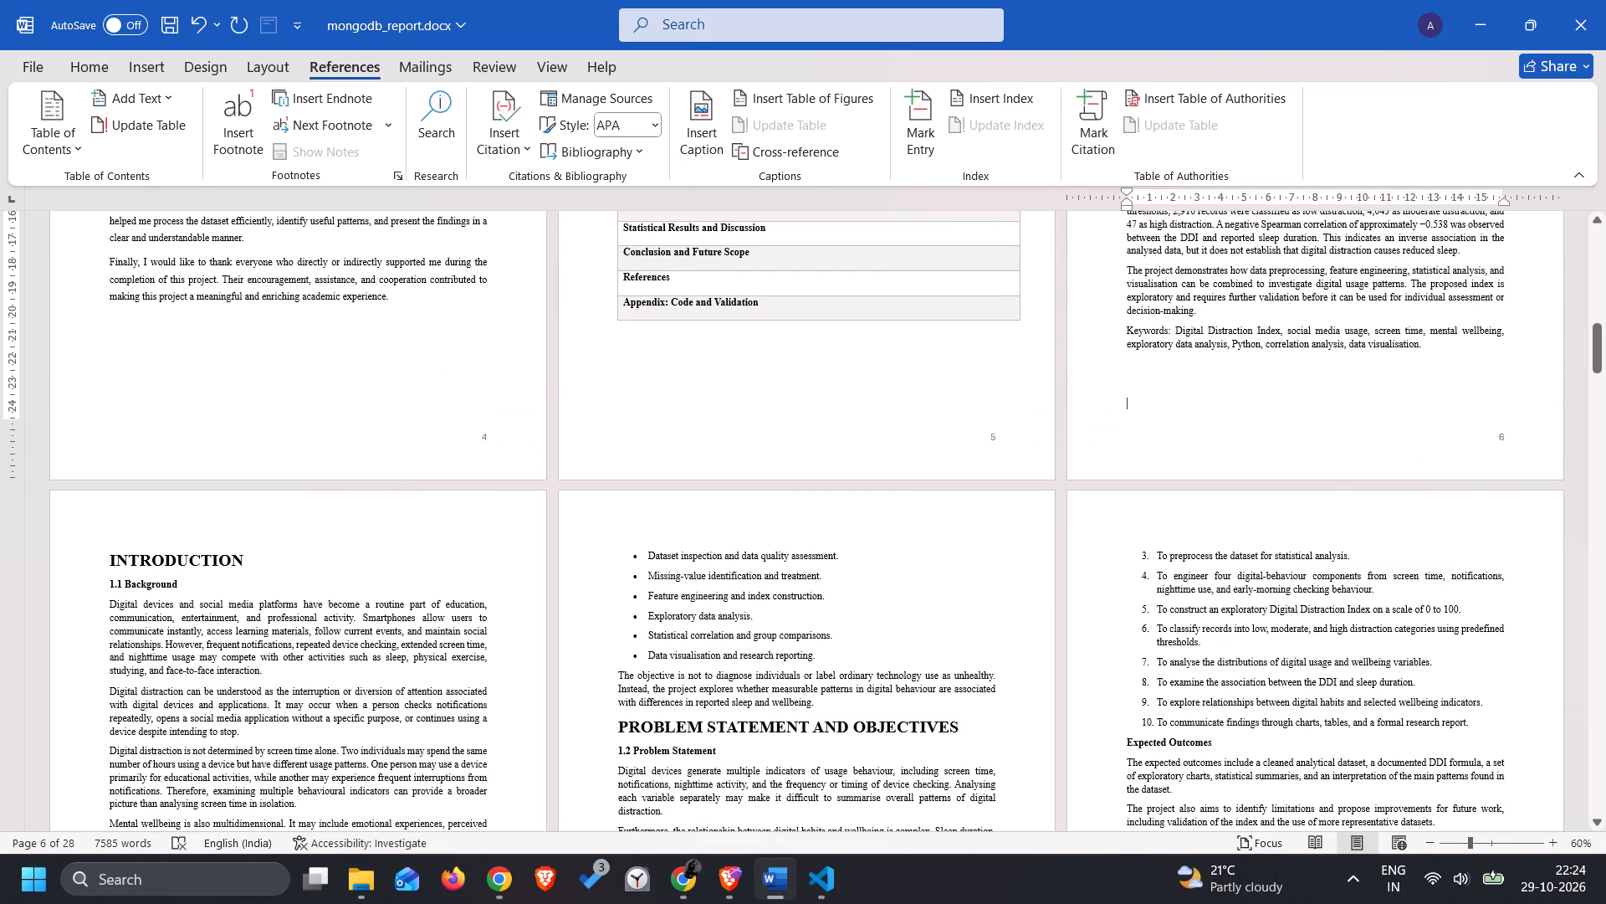
Delete the empty lines above the ABSTRACT heading so it starts at the top of its page.
scroll(0, 668, down, 2)
scroll(670, 602, down, 1)
scroll(829, 604, up, 5)
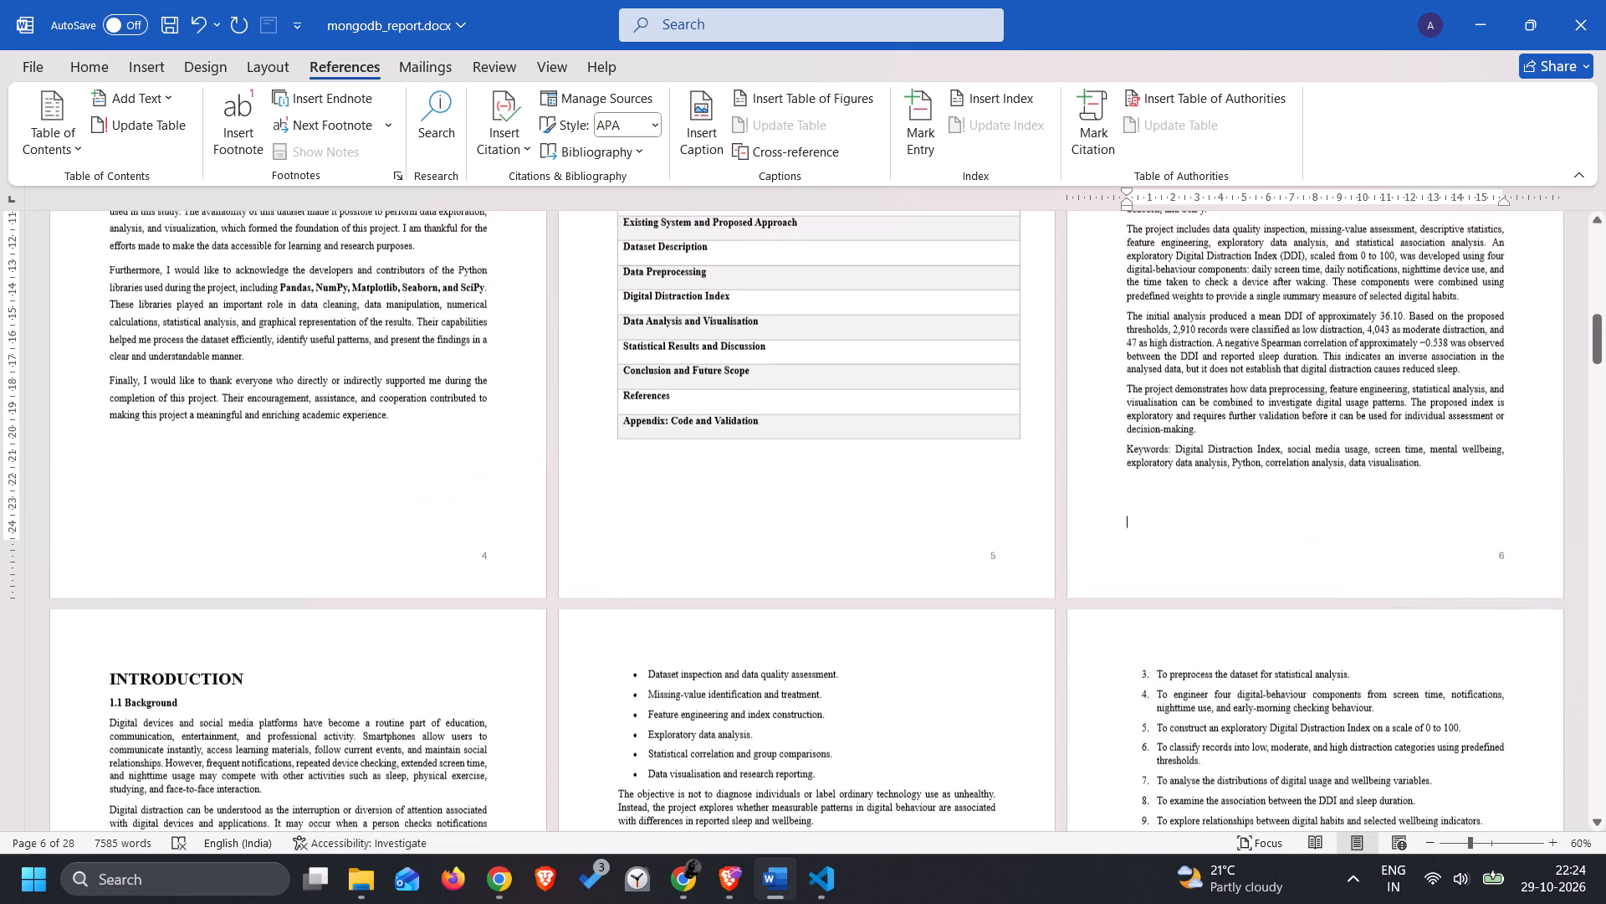
scroll(831, 604, up, 11)
click(1156, 351)
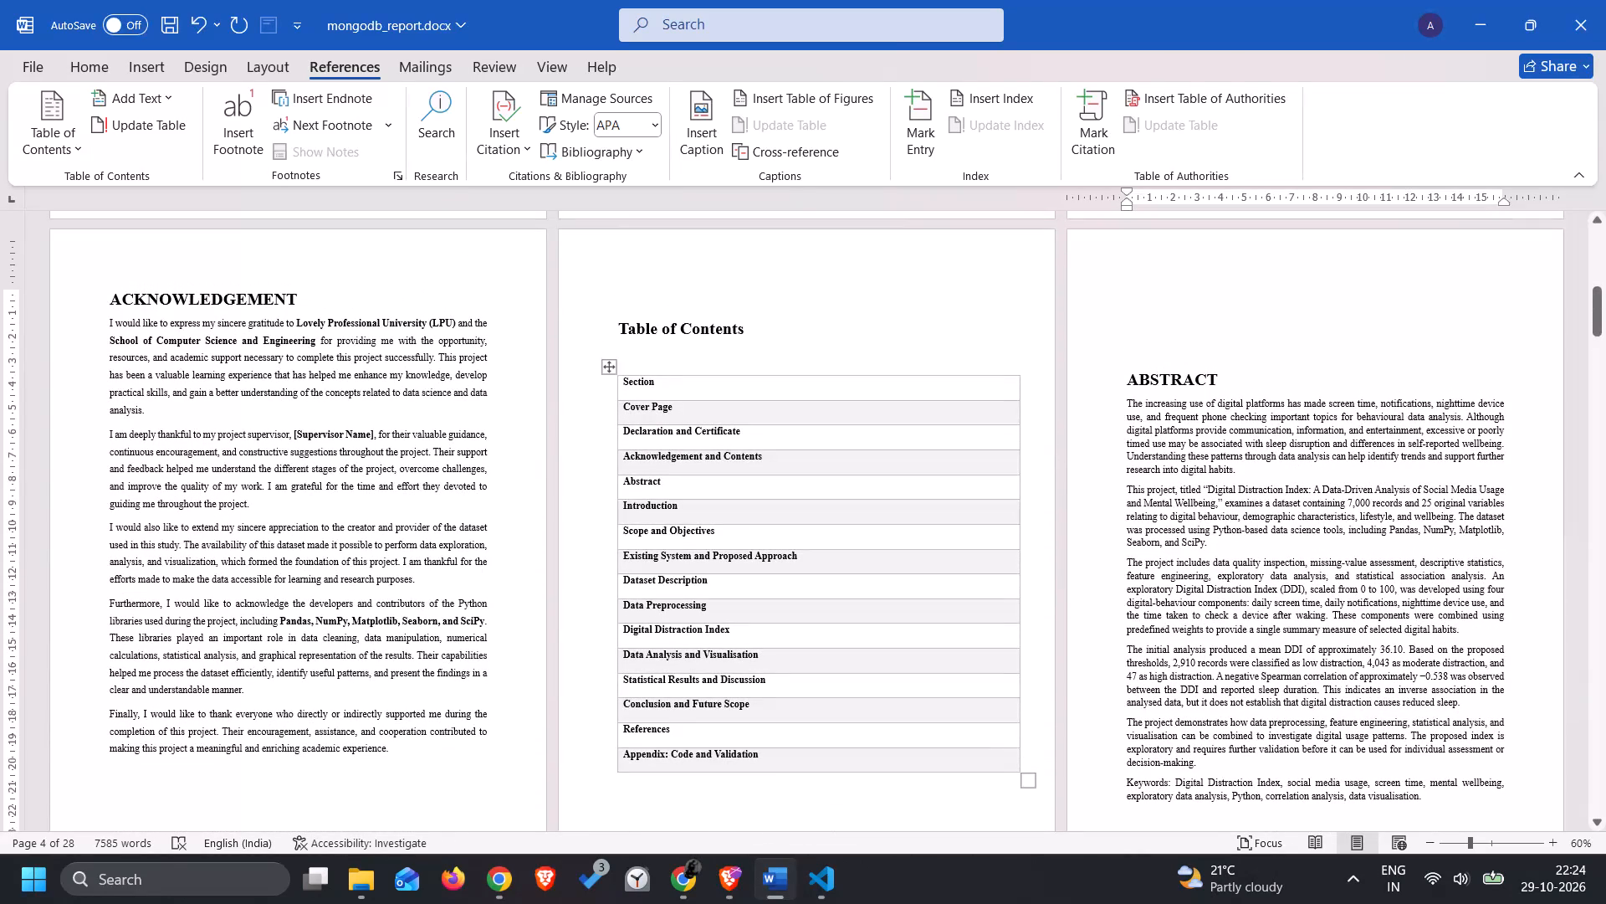
key(BackSpace)
key(BackSpace)
key(BackSpace)
key(BackSpace)
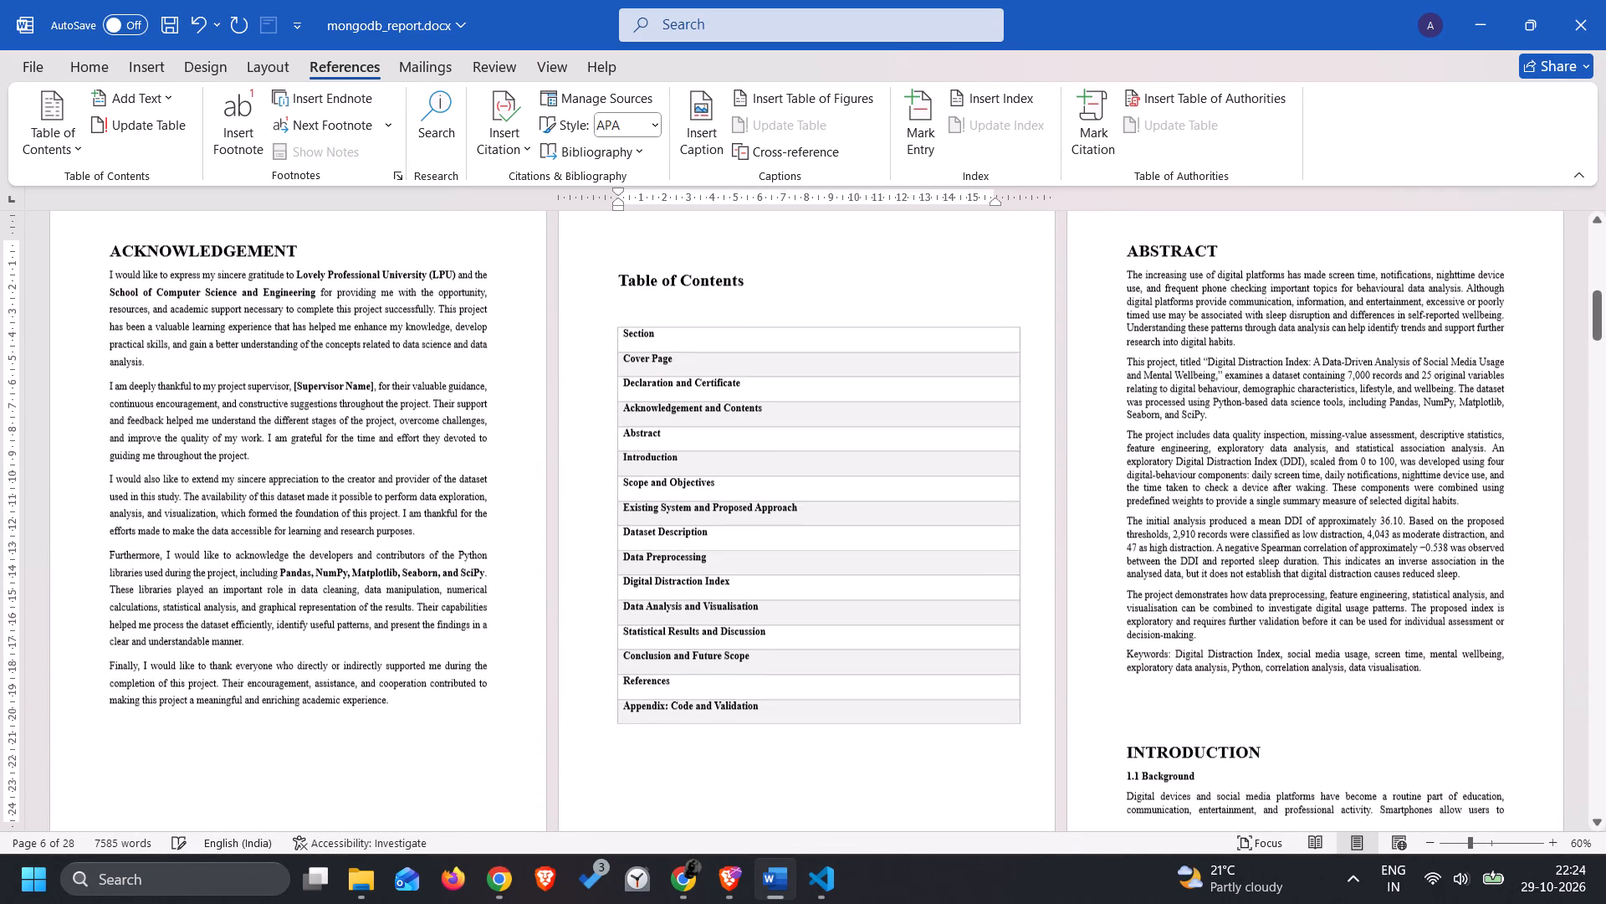
Insert four blank lines between the ABSTRACT keywords and the INTRODUCTION heading to move the heading onto the next page.
scroll(1154, 367, up, 2)
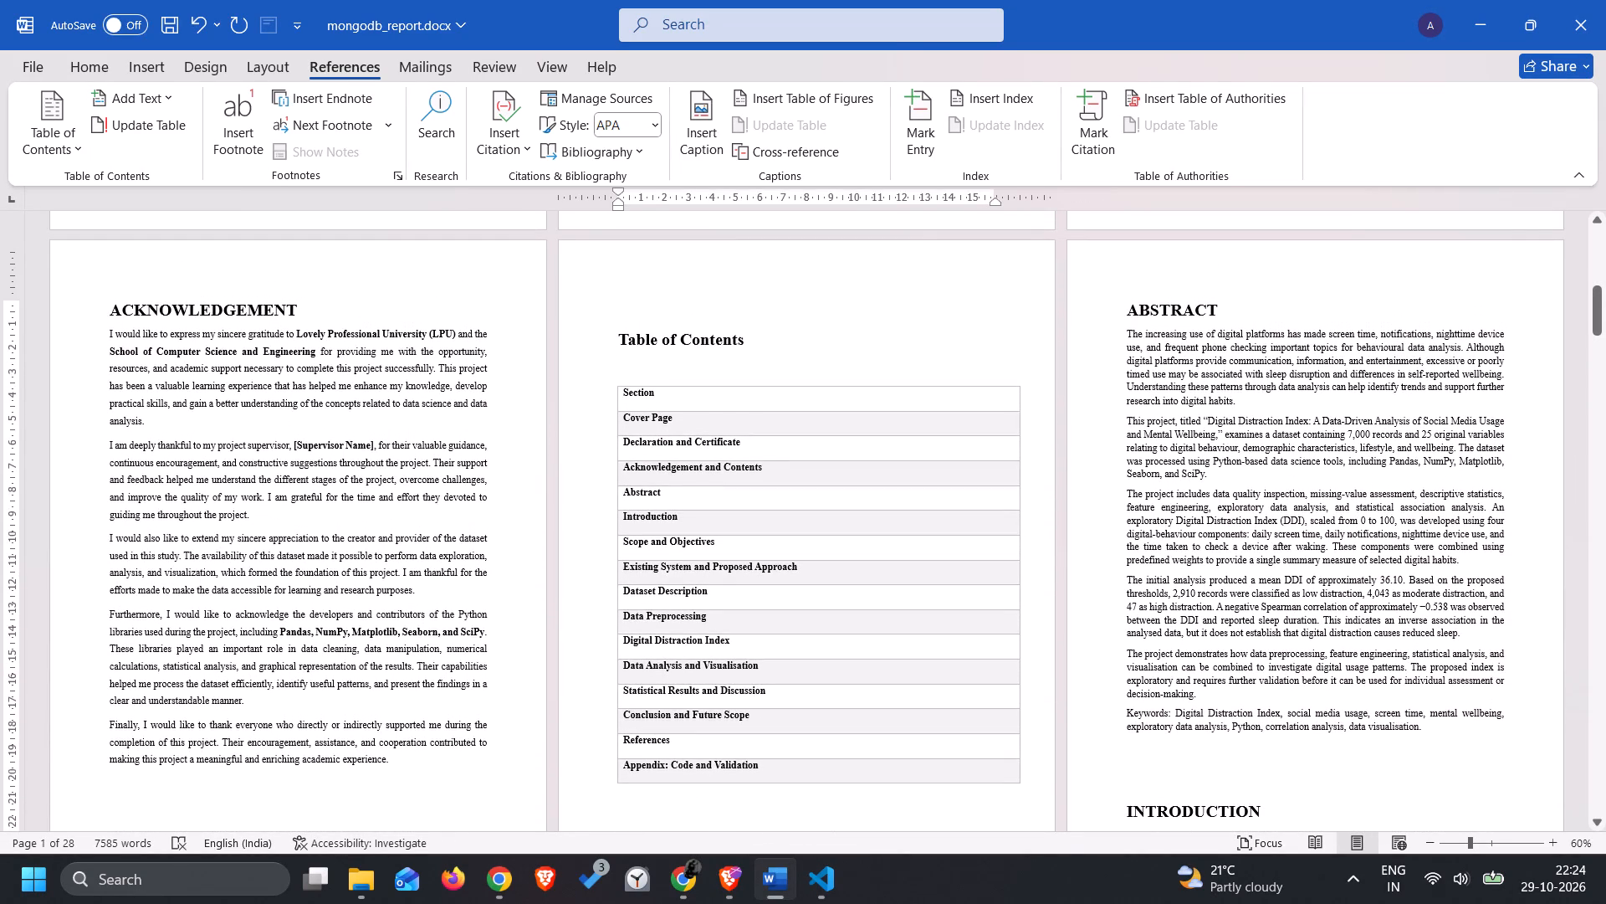
click(1146, 777)
key(Return)
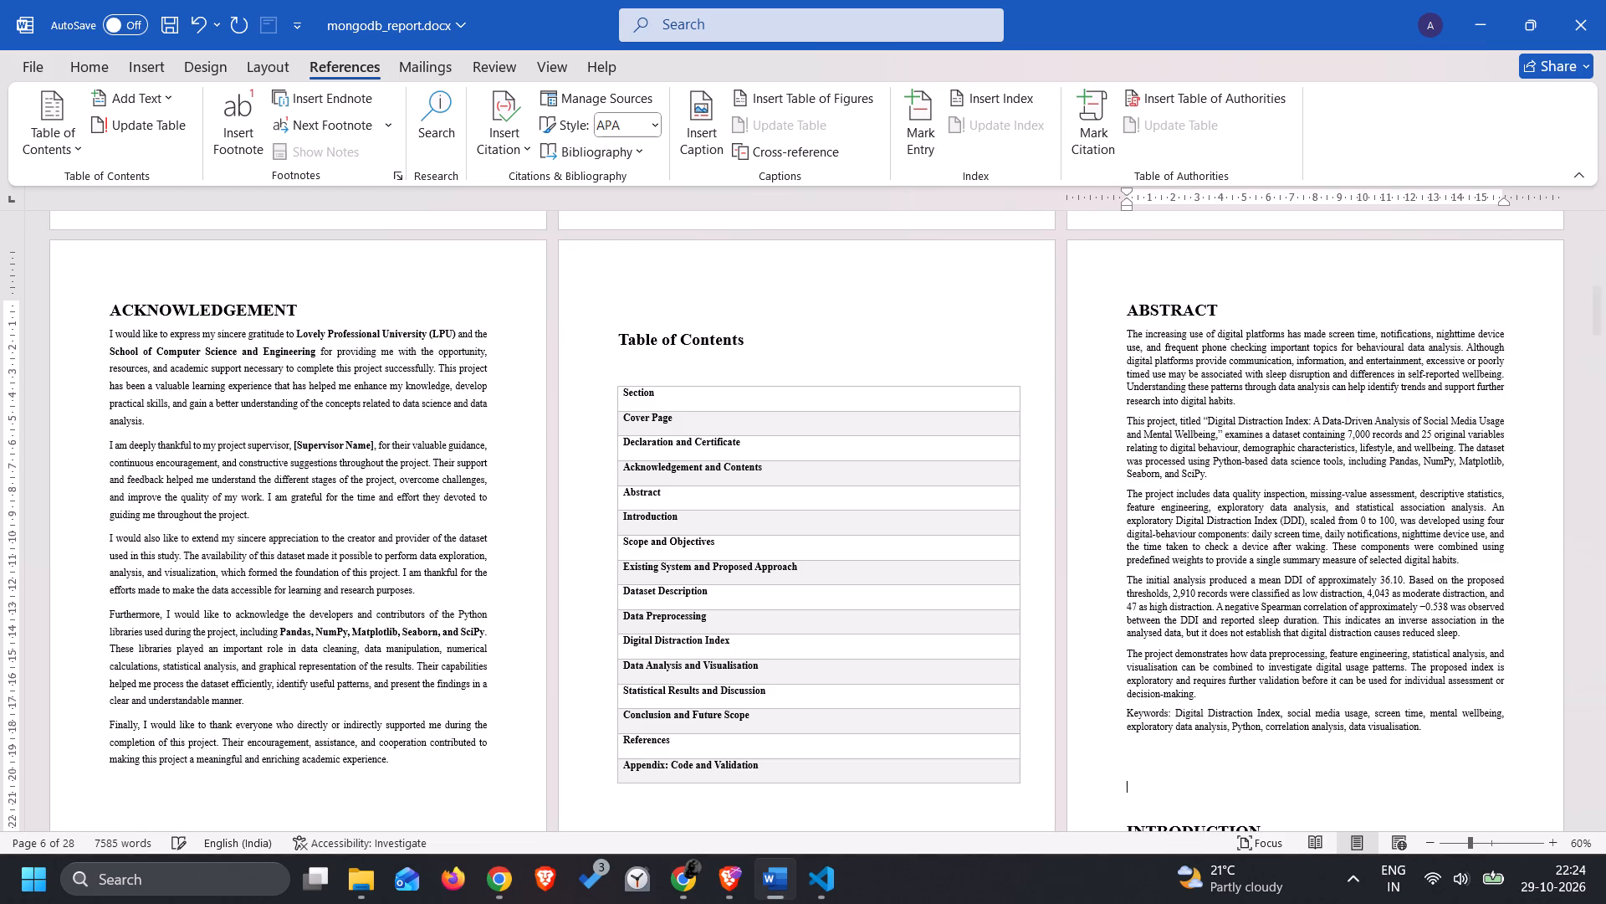
key(Return)
scroll(1144, 726, down, 2)
key(Return)
key(Return)
Insert a blank line before the 2.6.1 Dataset Representativeness heading so it starts on the next page.
scroll(1144, 719, down, 3)
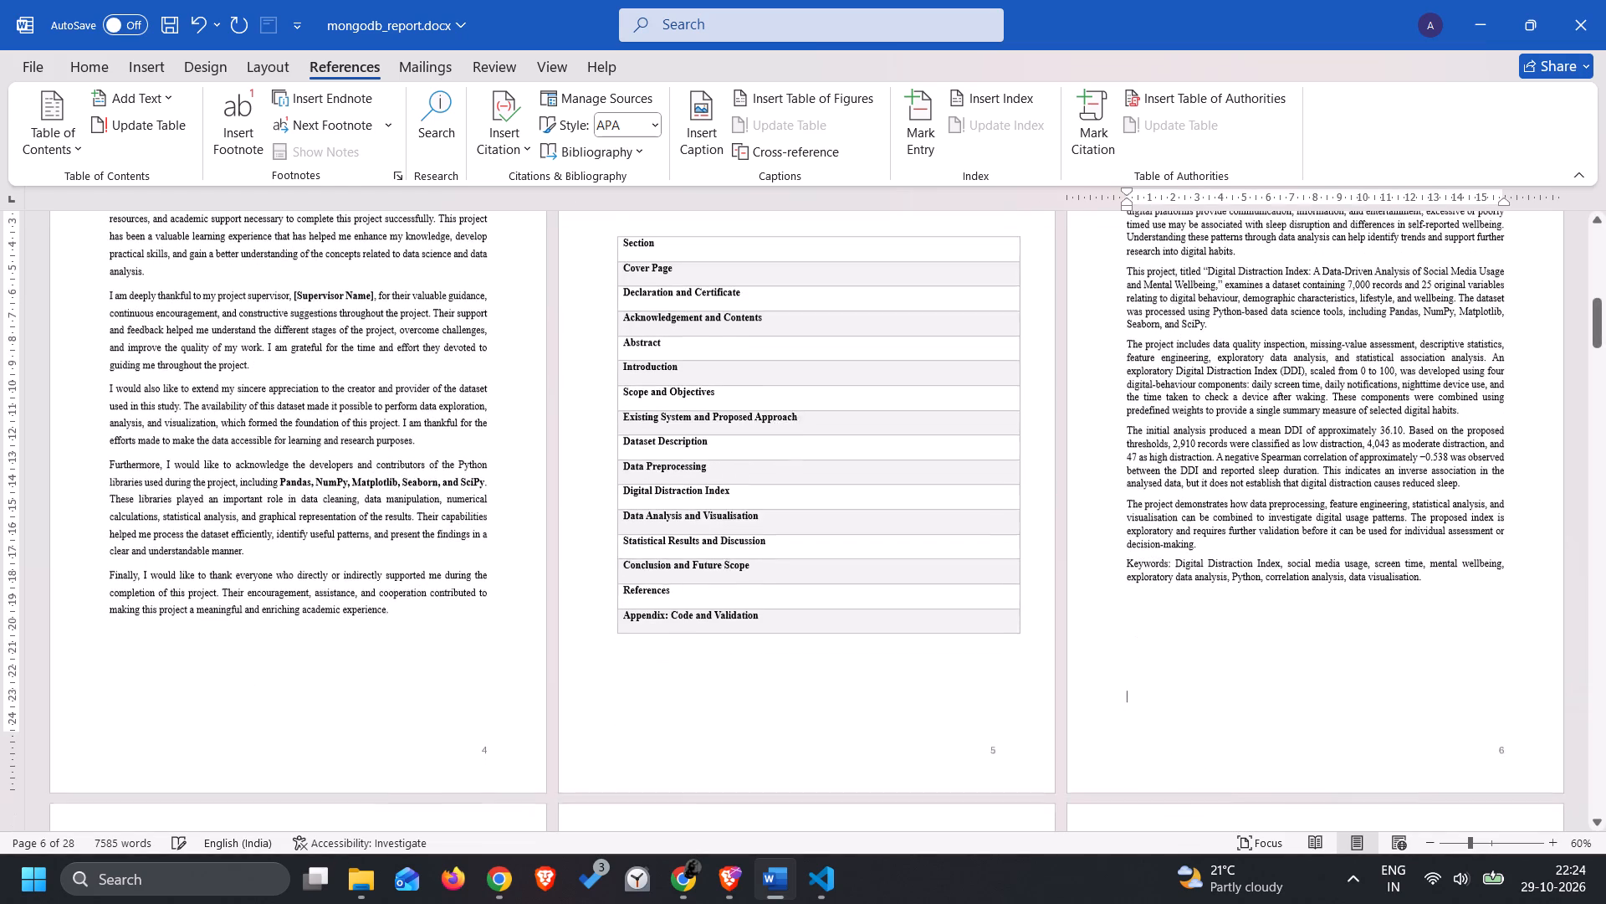
scroll(1144, 718, down, 10)
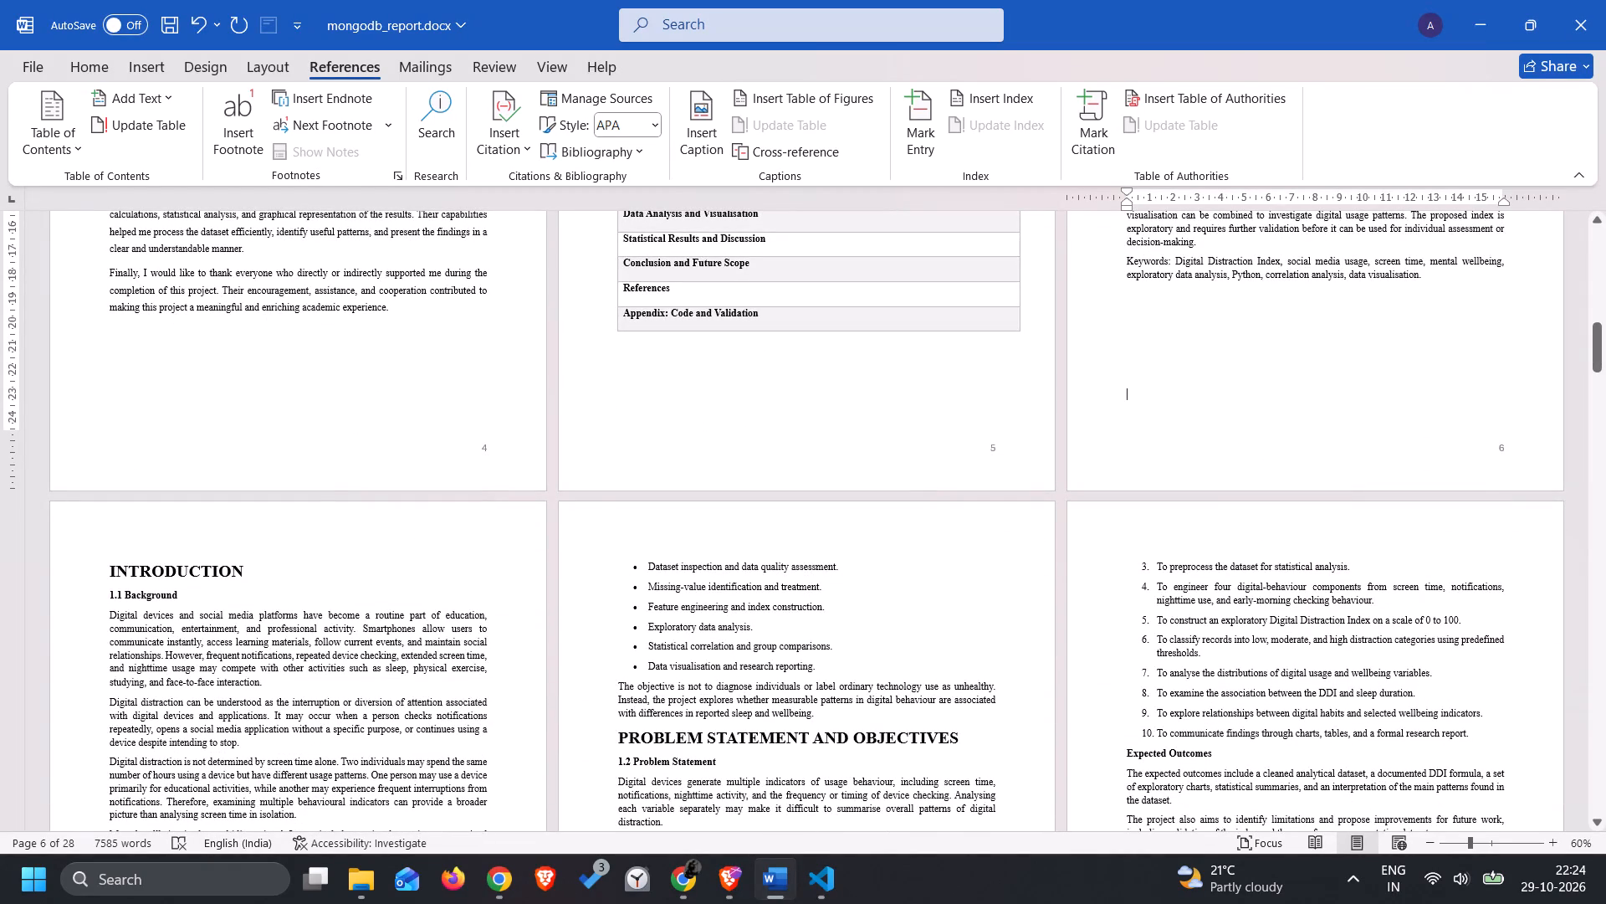
scroll(365, 592, down, 14)
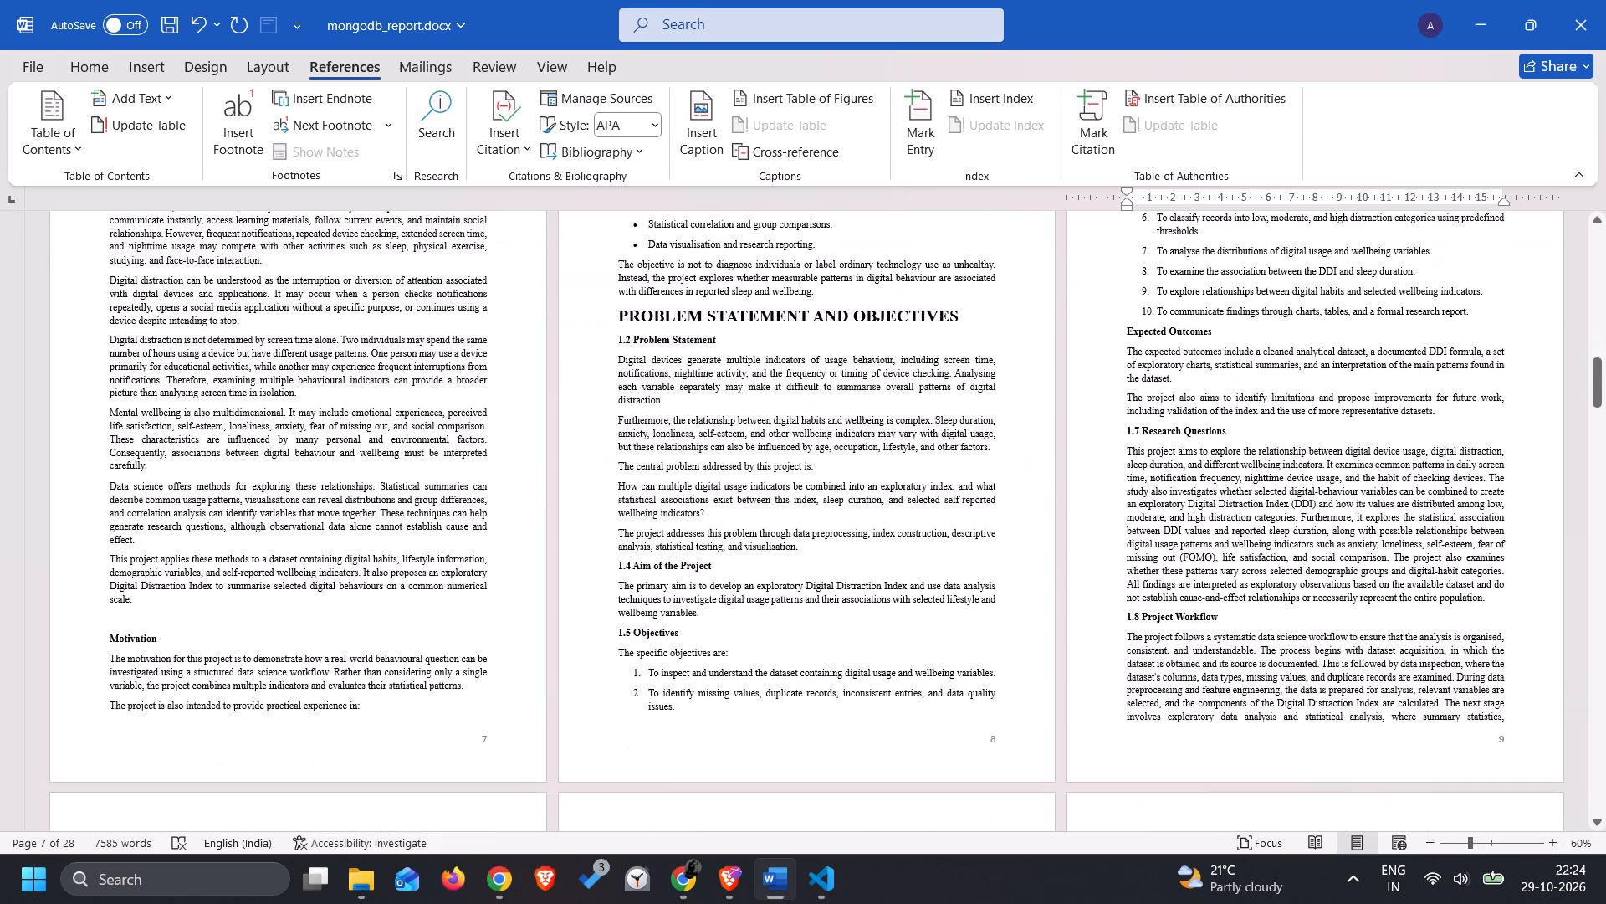
scroll(365, 592, up, 5)
scroll(365, 592, down, 13)
scroll(316, 668, down, 3)
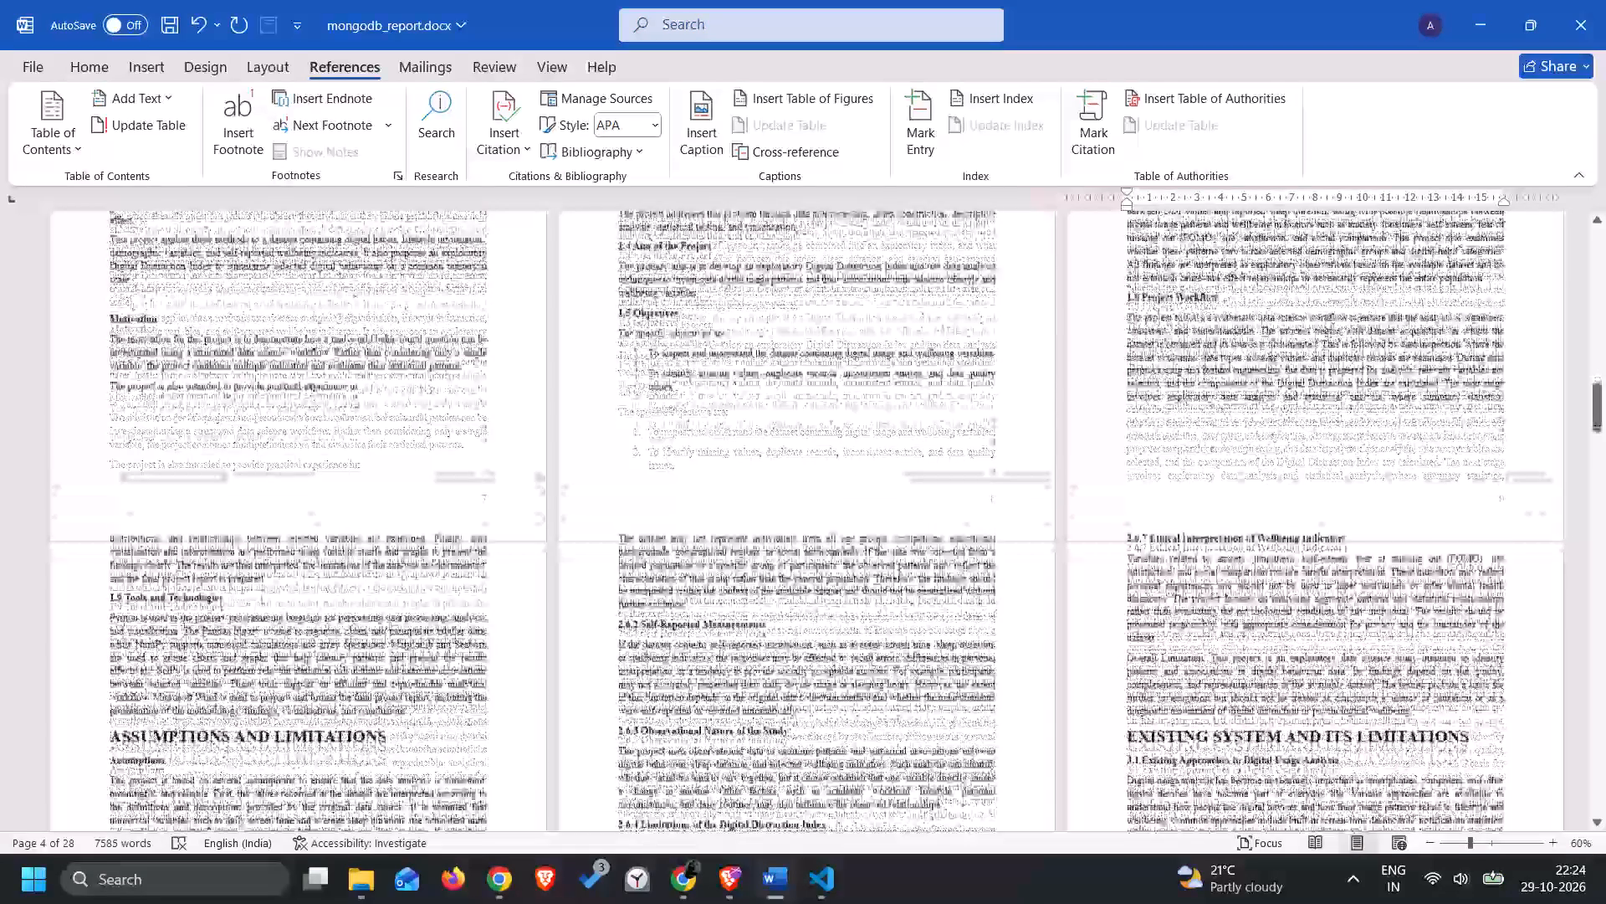
scroll(301, 647, down, 15)
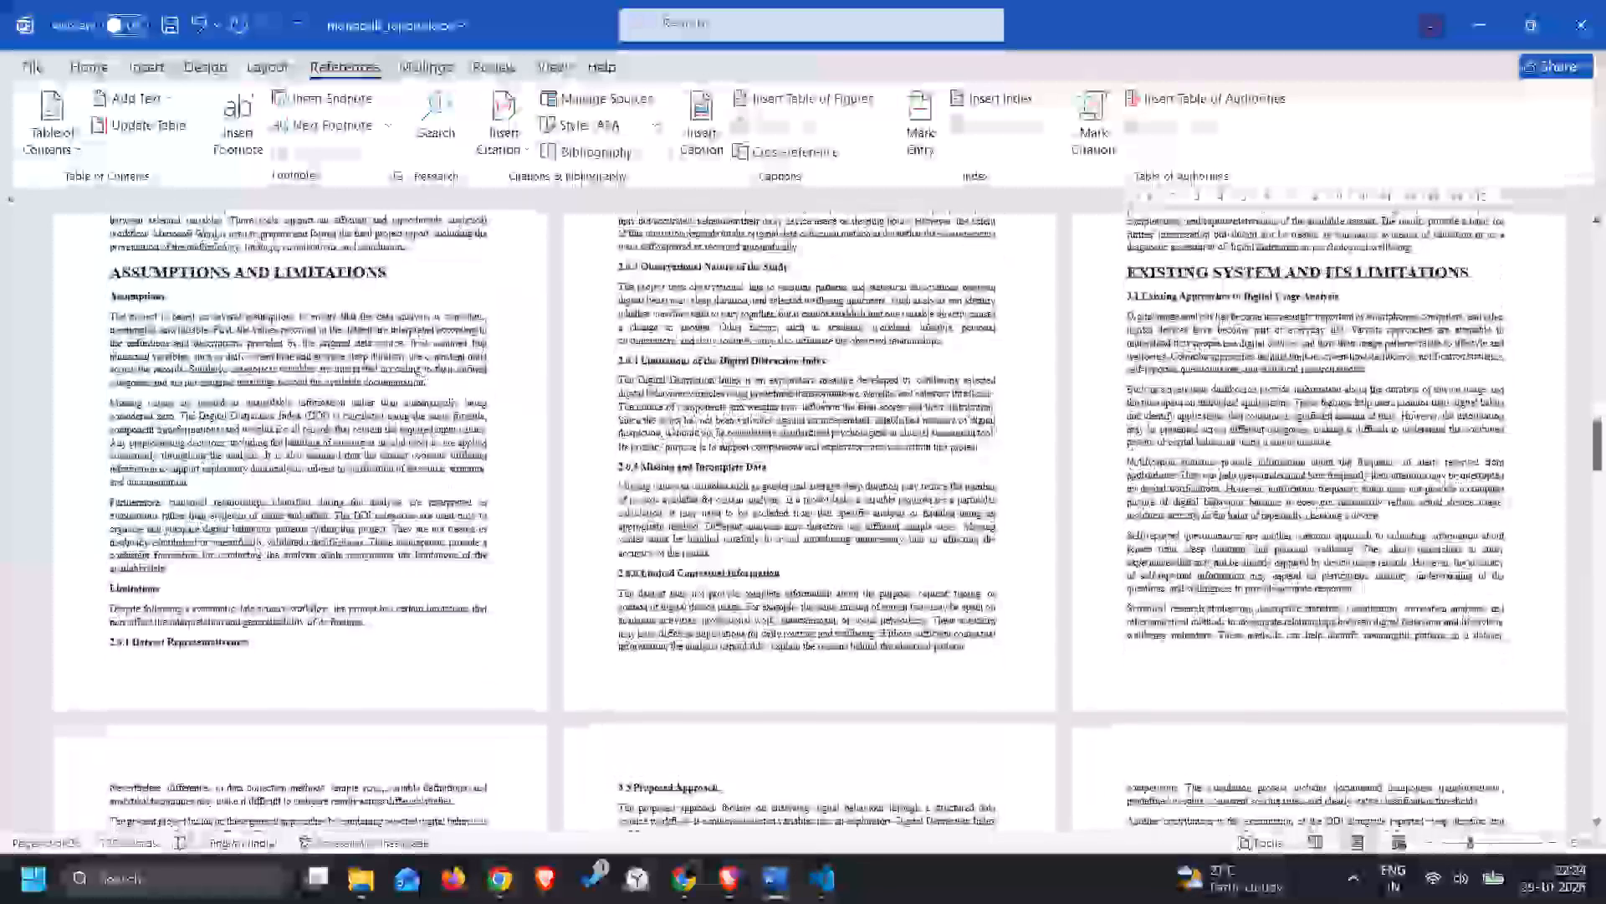
click(108, 641)
key(Return)
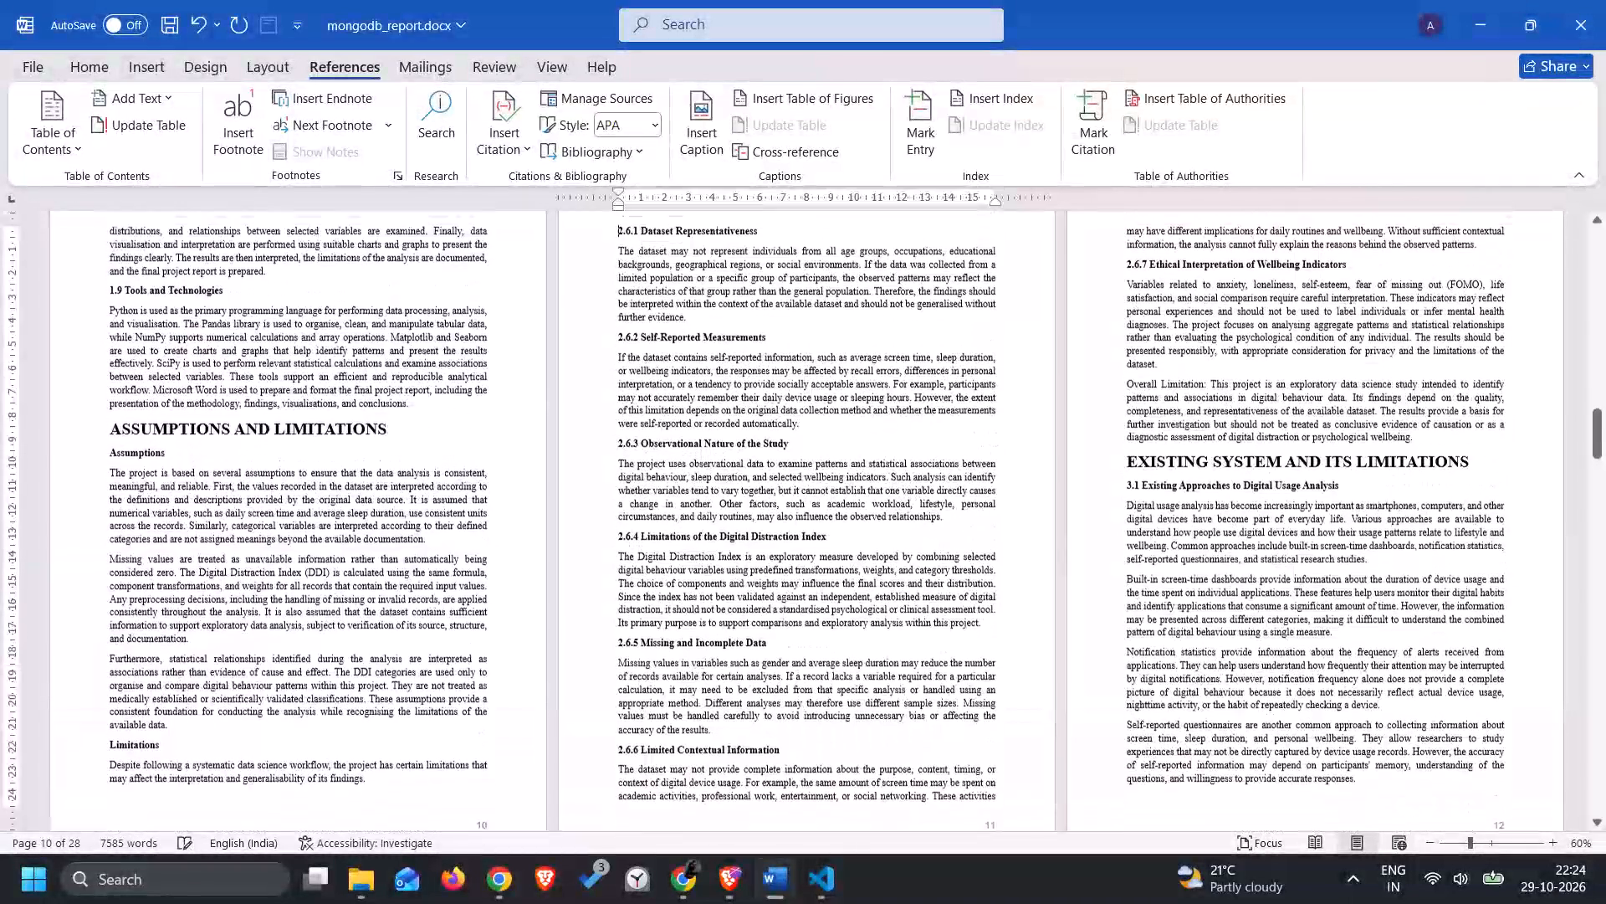
Delete one empty line above the DATASET DESCRIPTION heading.
scroll(695, 583, up, 4)
scroll(1047, 556, down, 10)
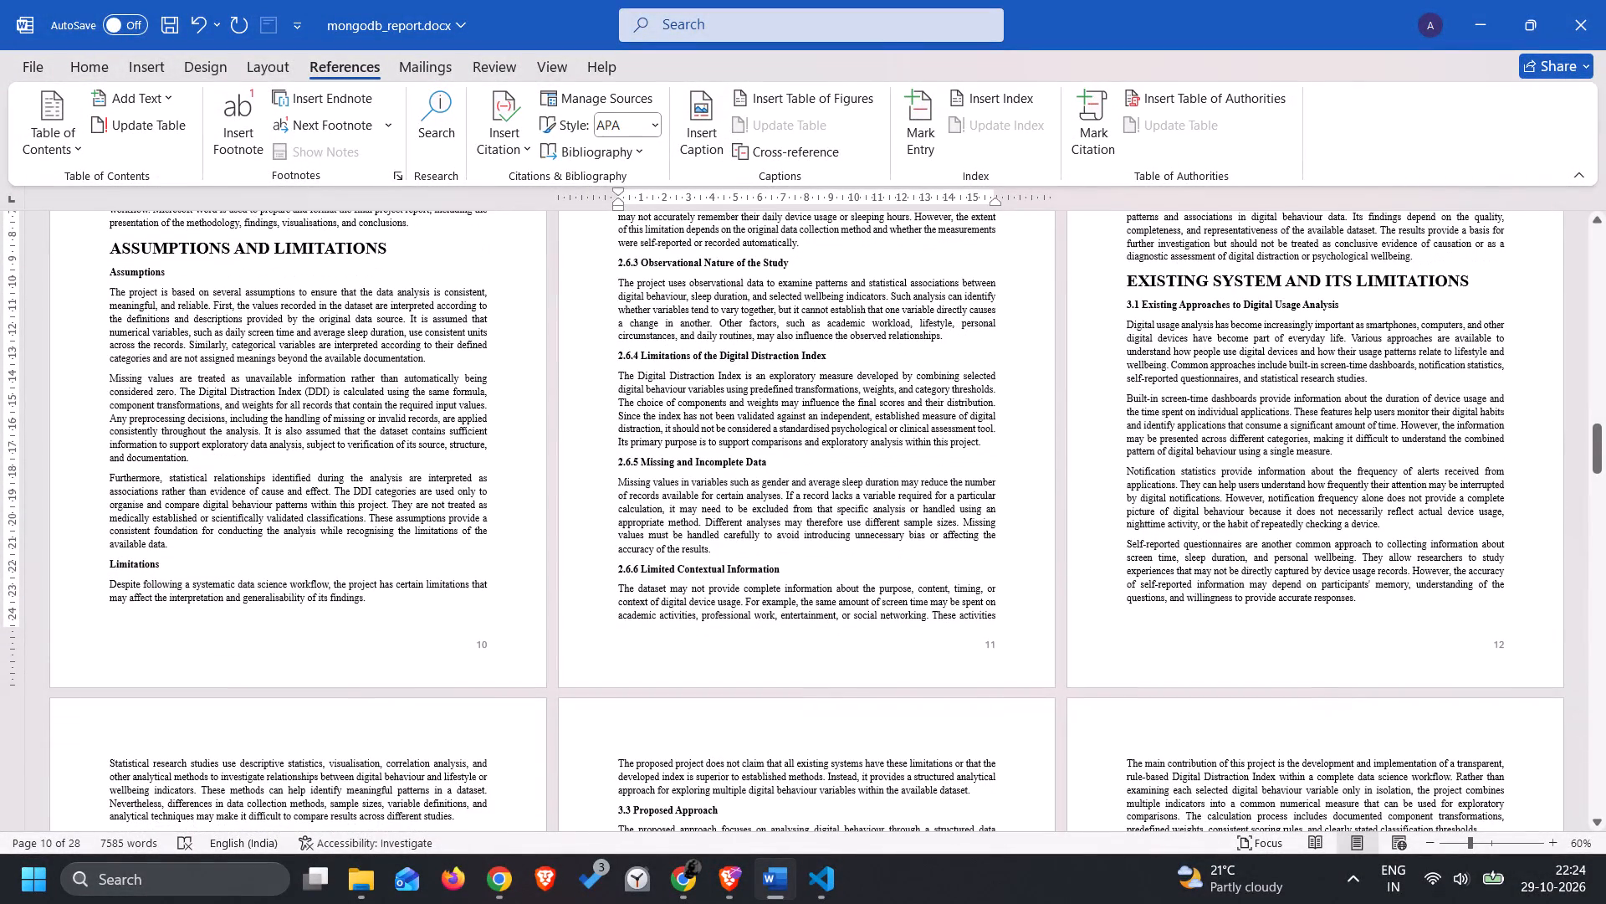
scroll(1047, 556, down, 4)
scroll(353, 635, down, 3)
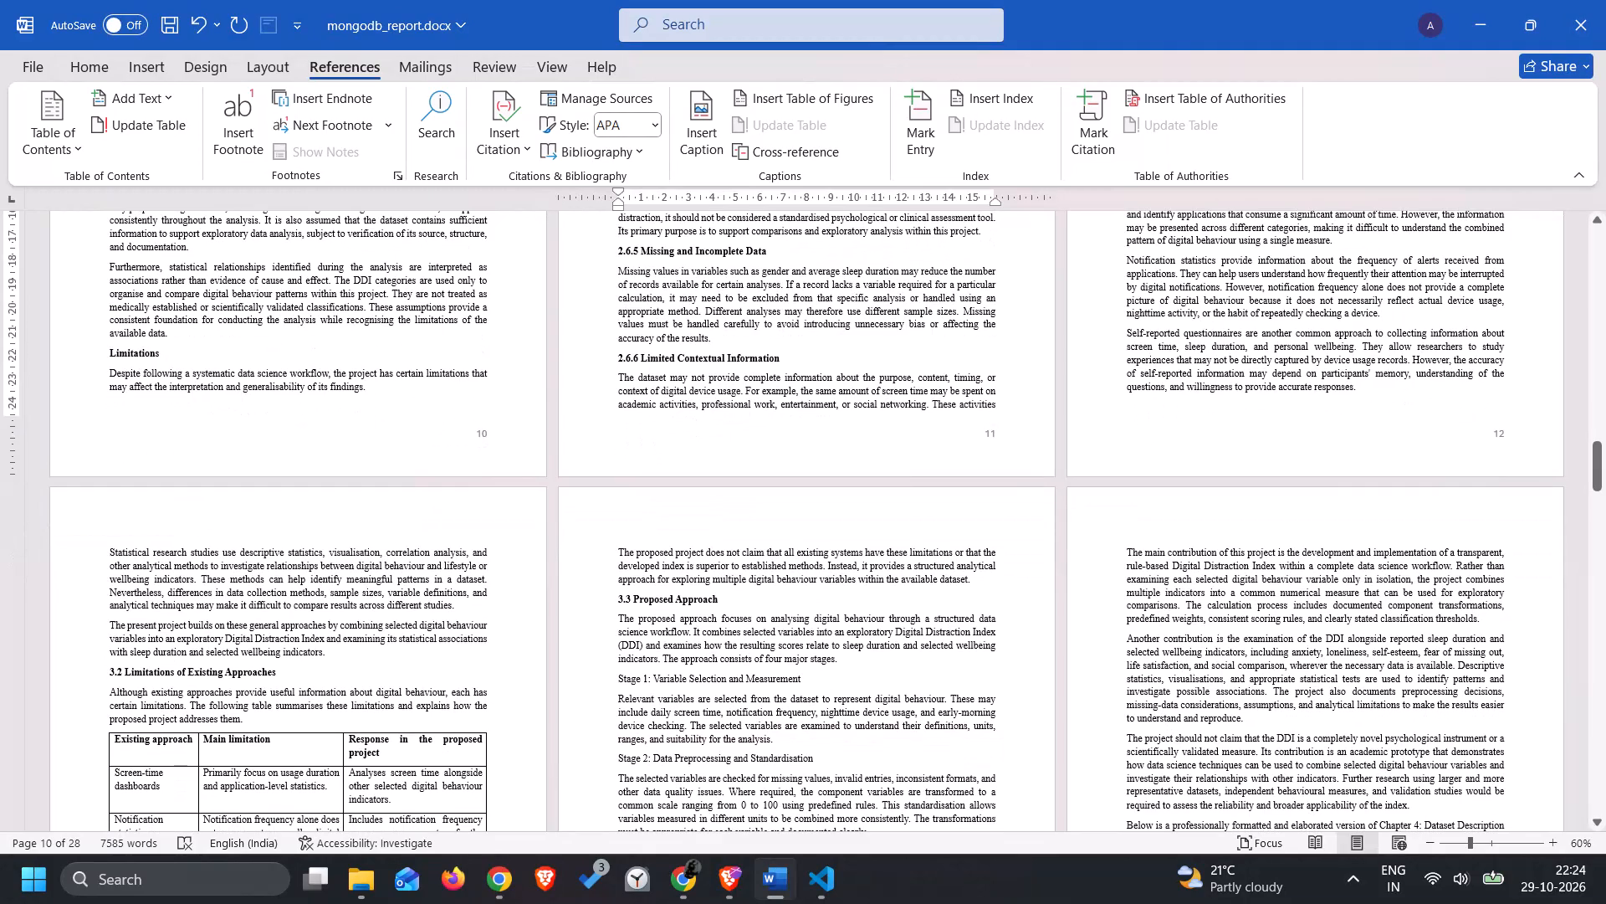
scroll(350, 635, down, 17)
scroll(350, 635, up, 5)
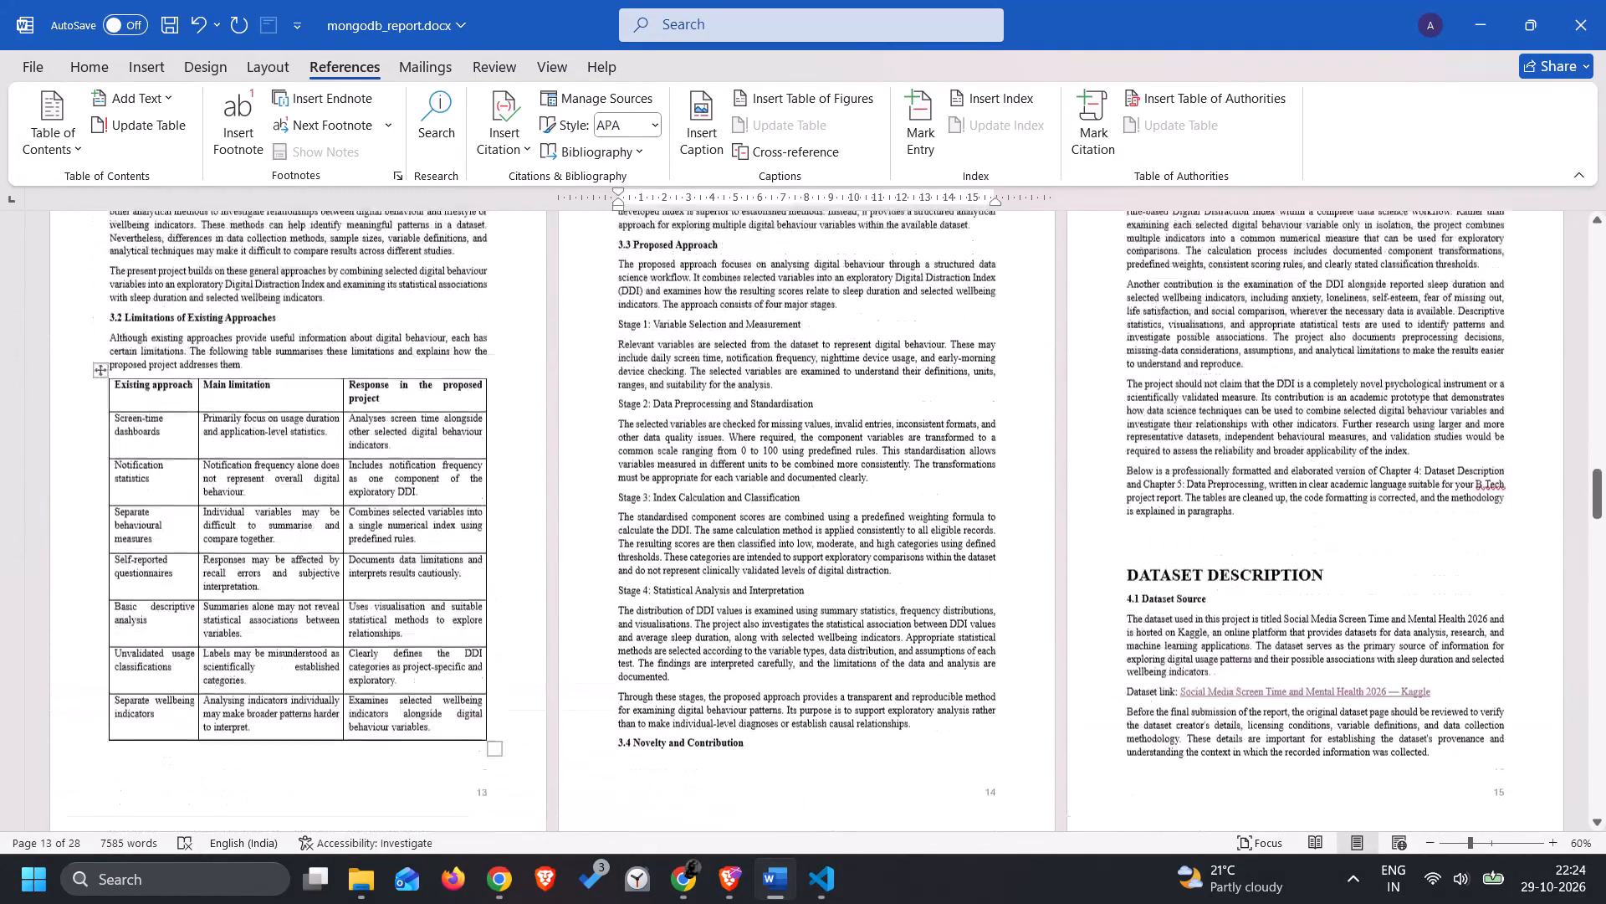
scroll(350, 635, up, 5)
scroll(350, 635, down, 5)
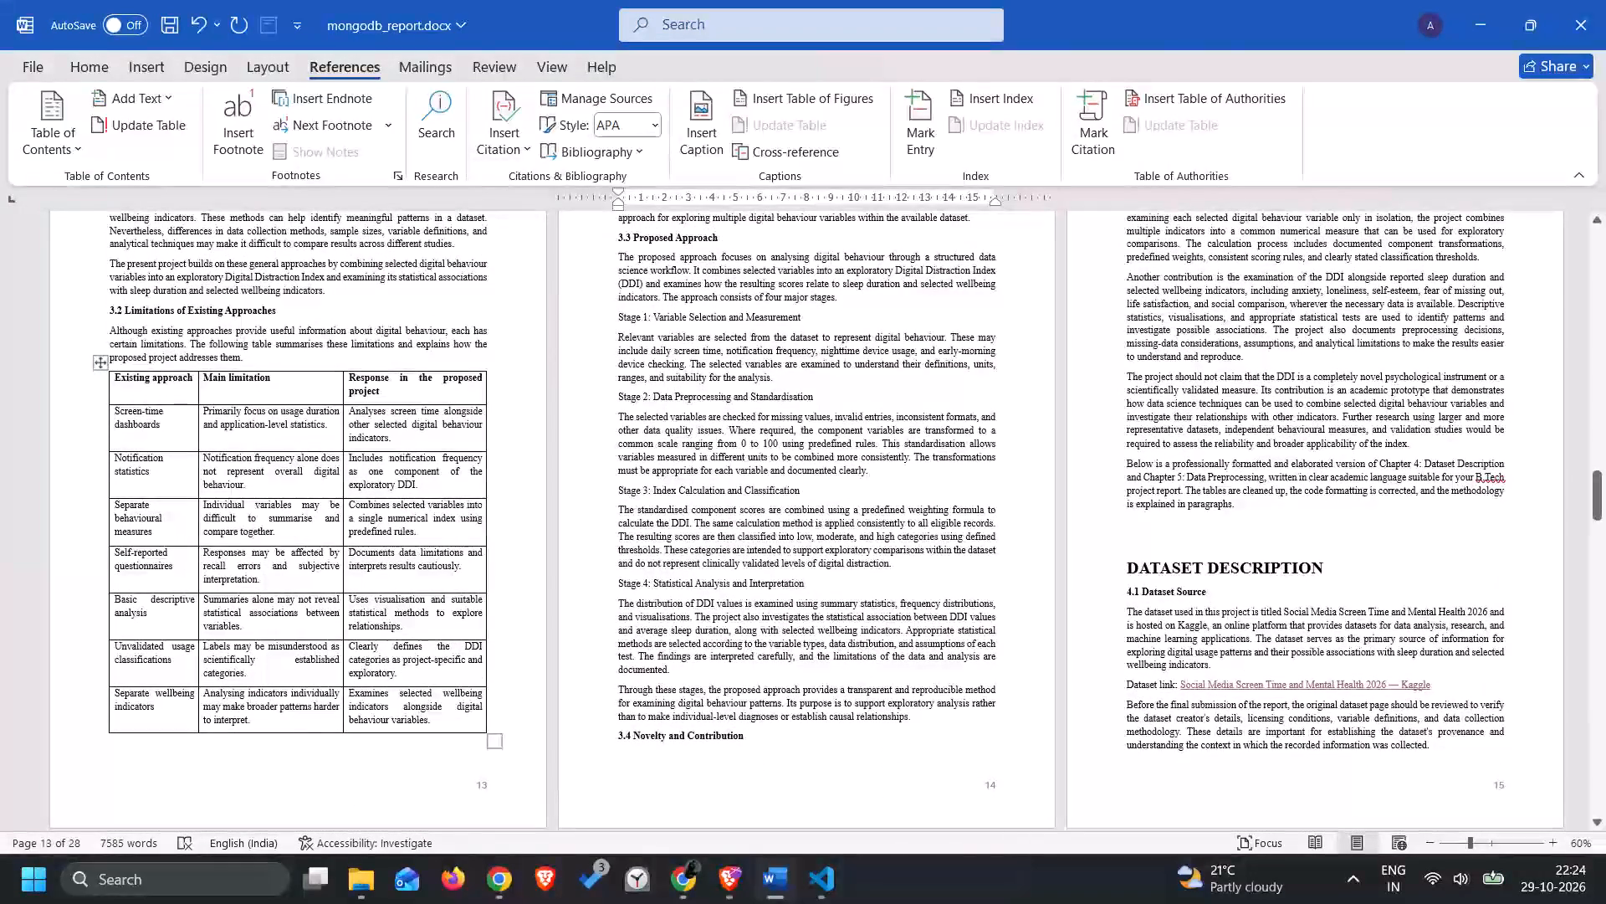
click(1134, 544)
key(BackSpace)
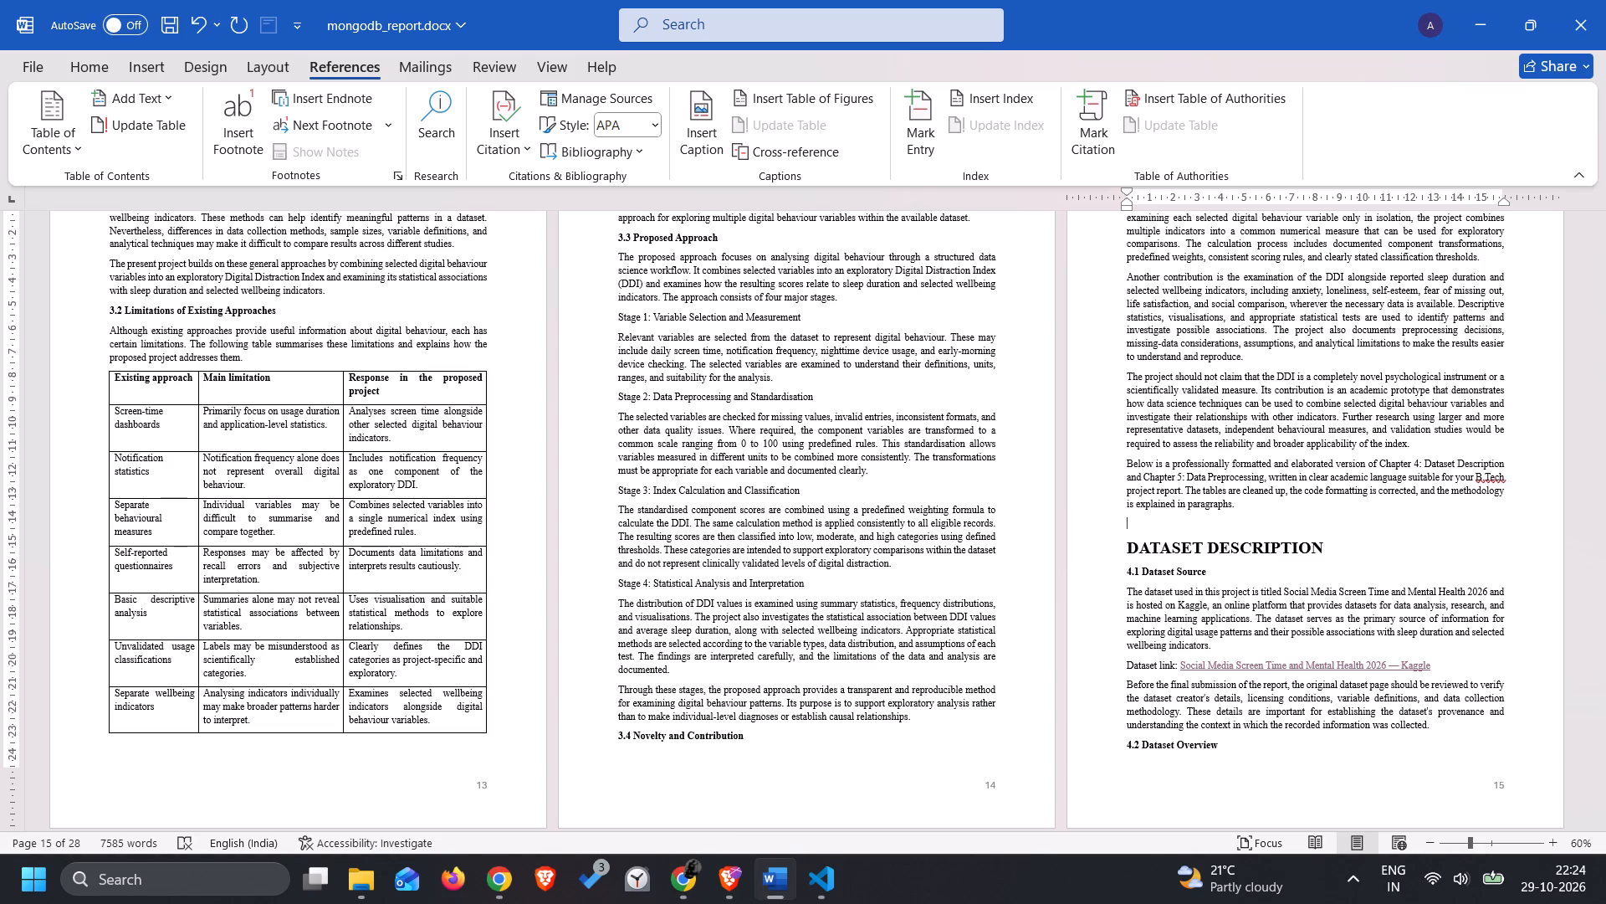
Delete one empty line between the 4.3 Important Variables paragraph and the variable description table.
scroll(1134, 544, down, 2)
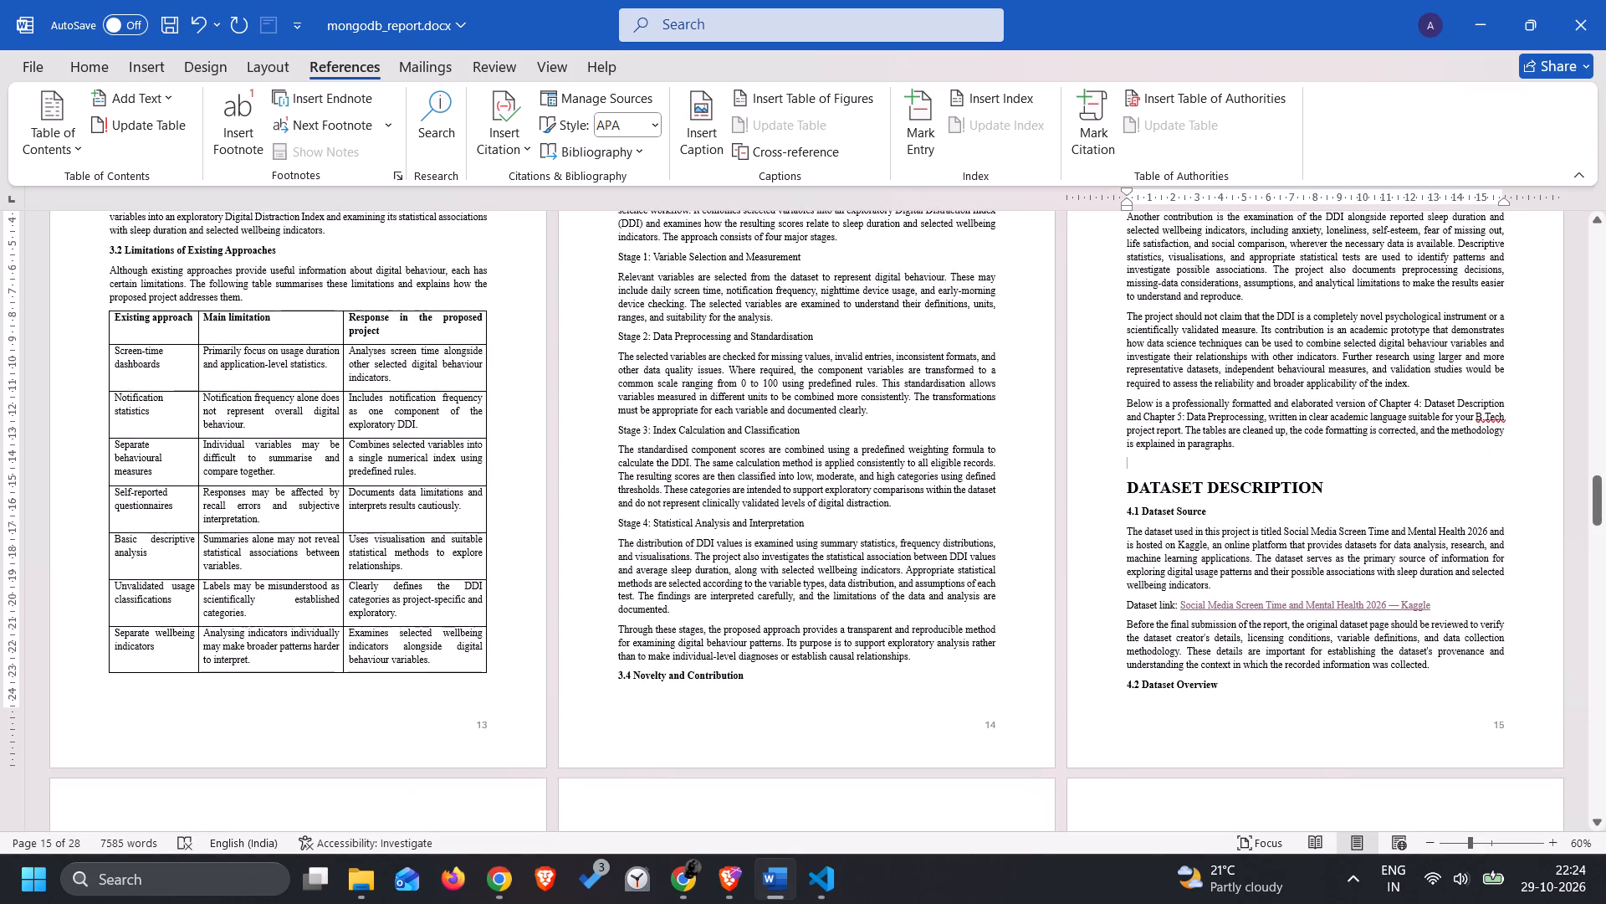
scroll(883, 557, down, 4)
scroll(734, 561, down, 4)
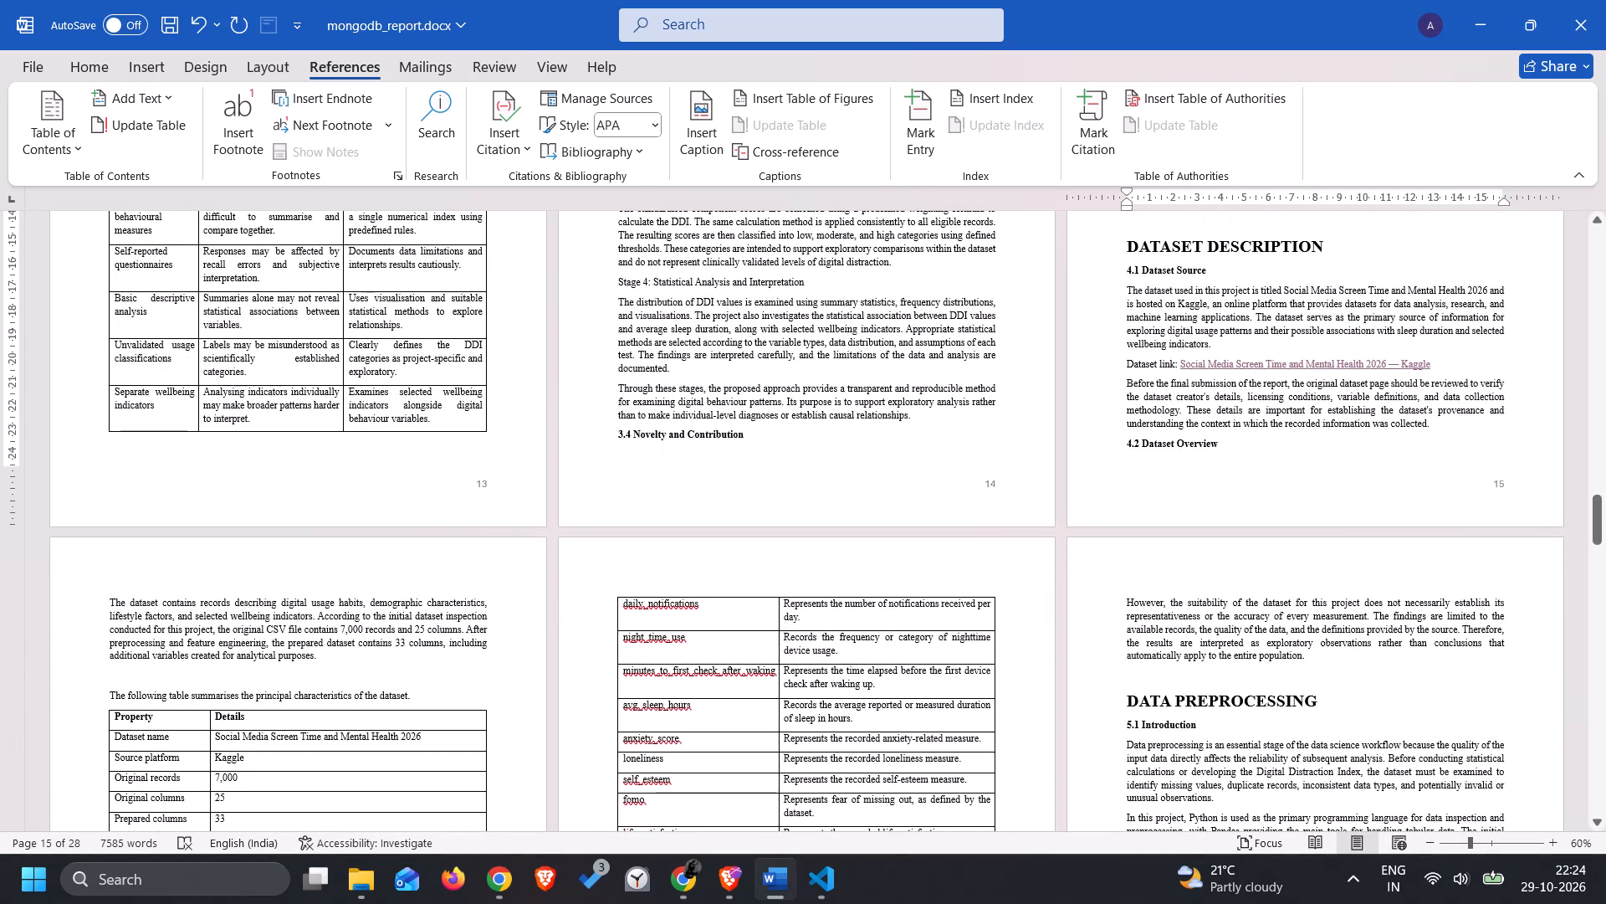
scroll(734, 561, down, 16)
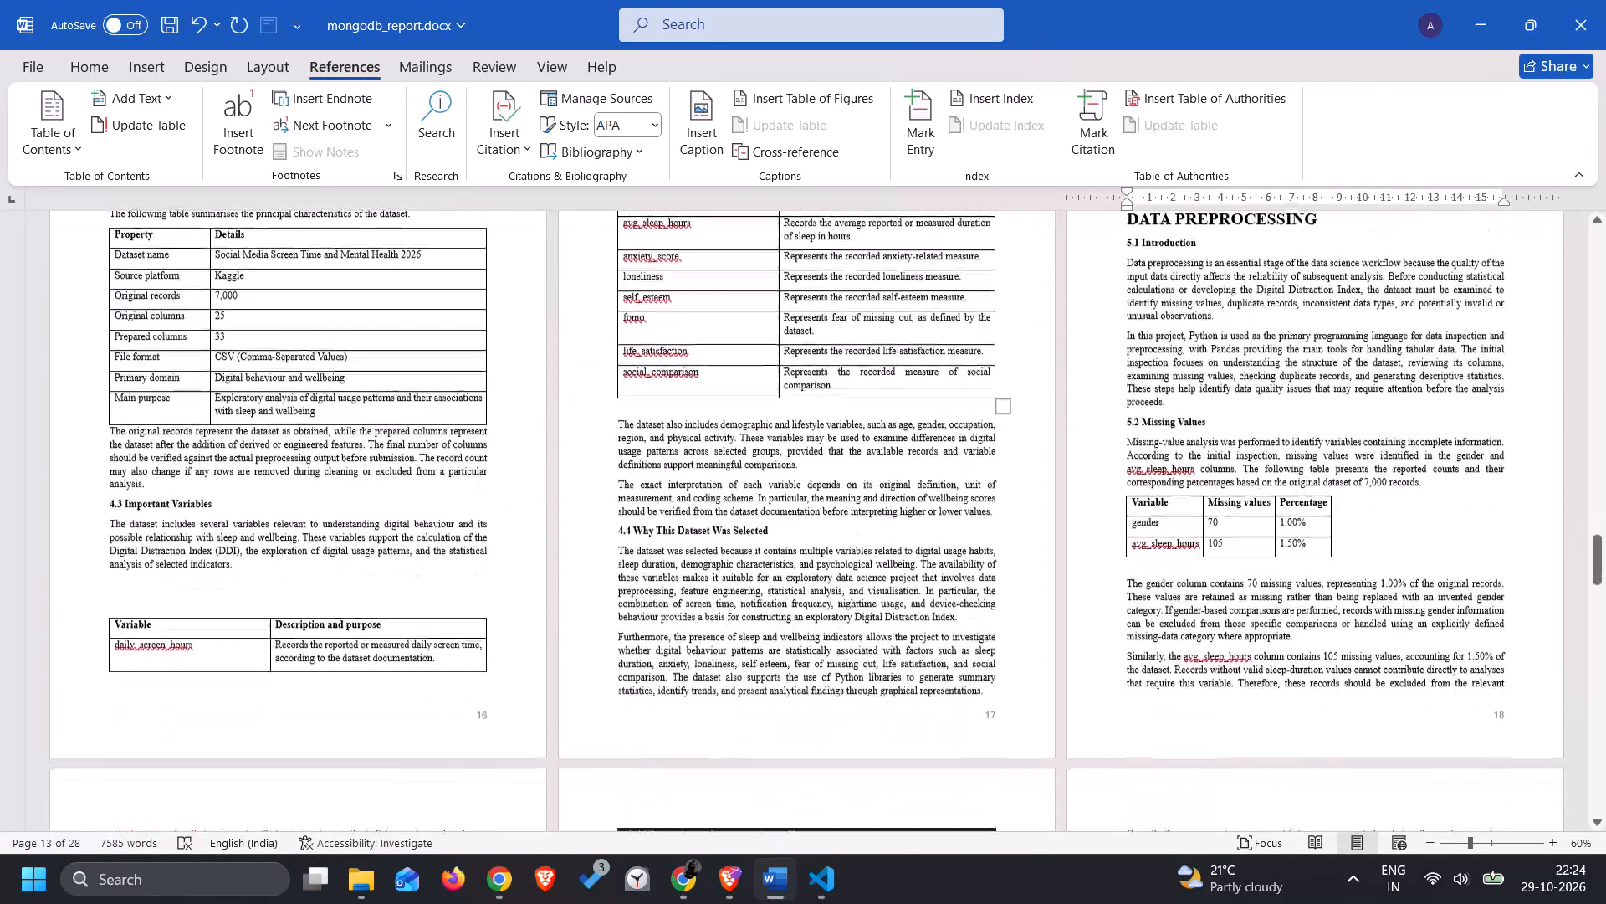
click(202, 596)
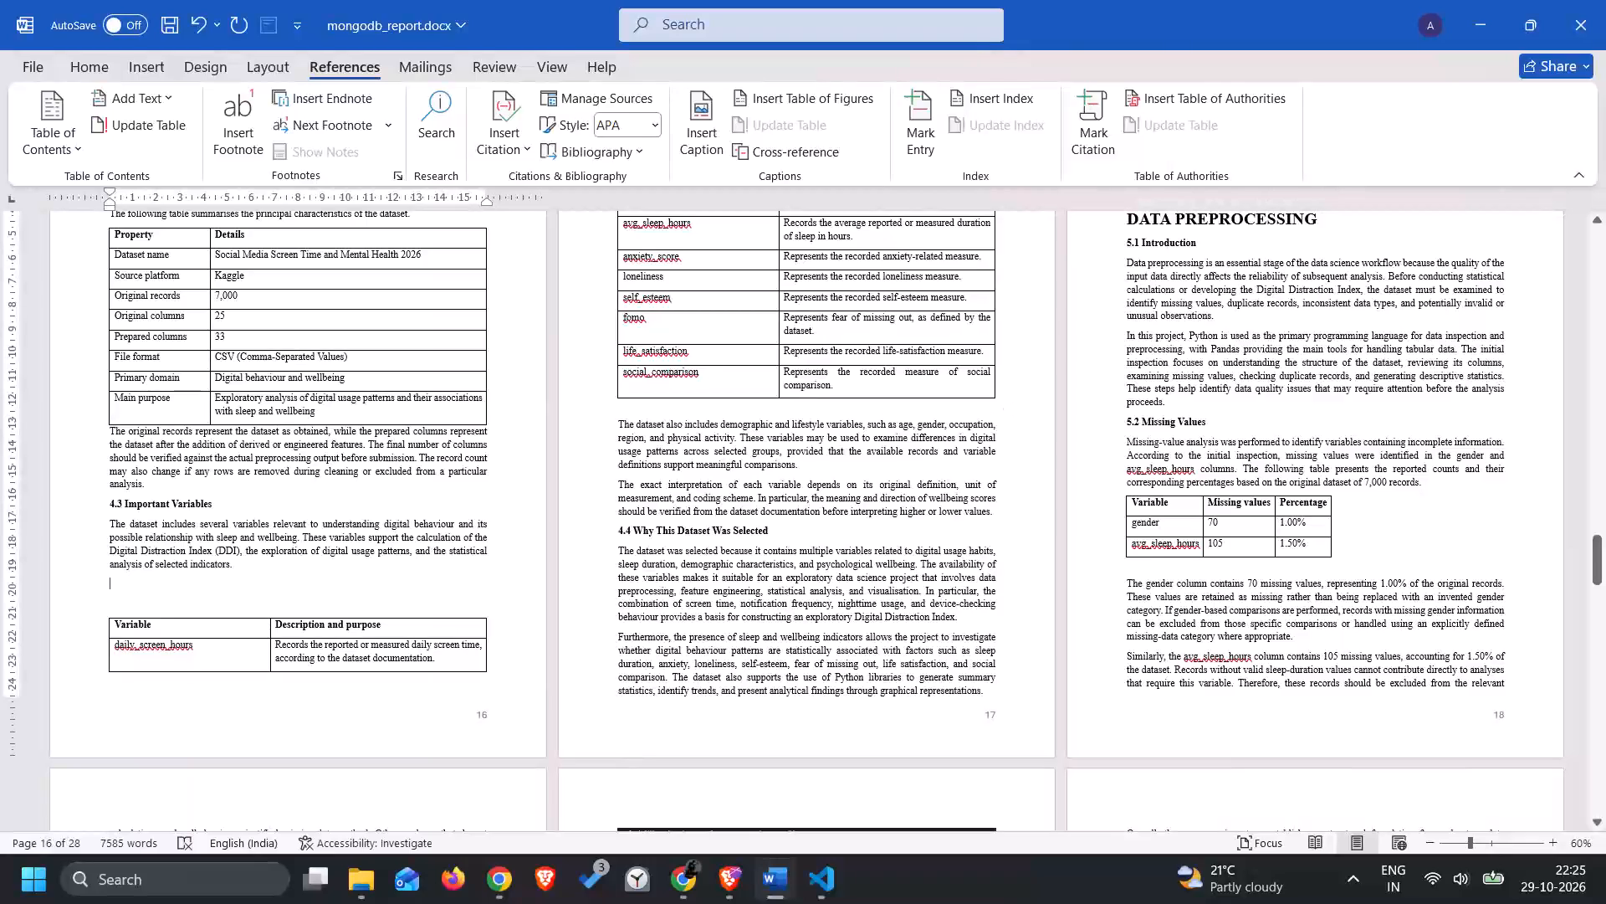
key(BackSpace)
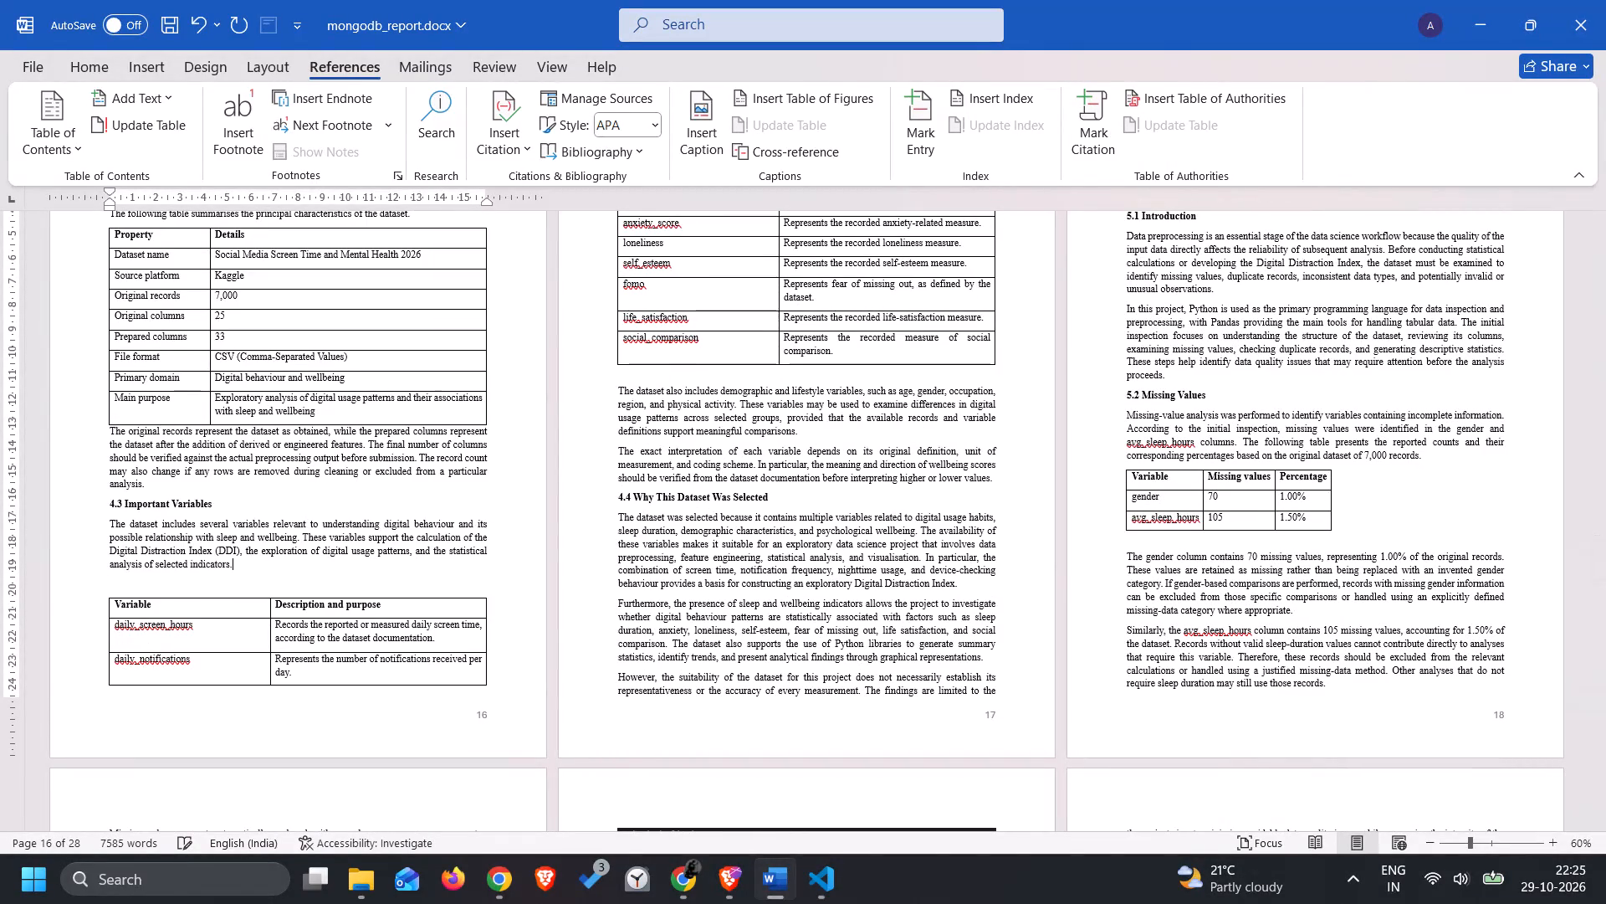
Review the page layout from section 4.2 through the Digital Distraction Index chapter for stranded headings and uneven gaps.
scroll(203, 604, up, 4)
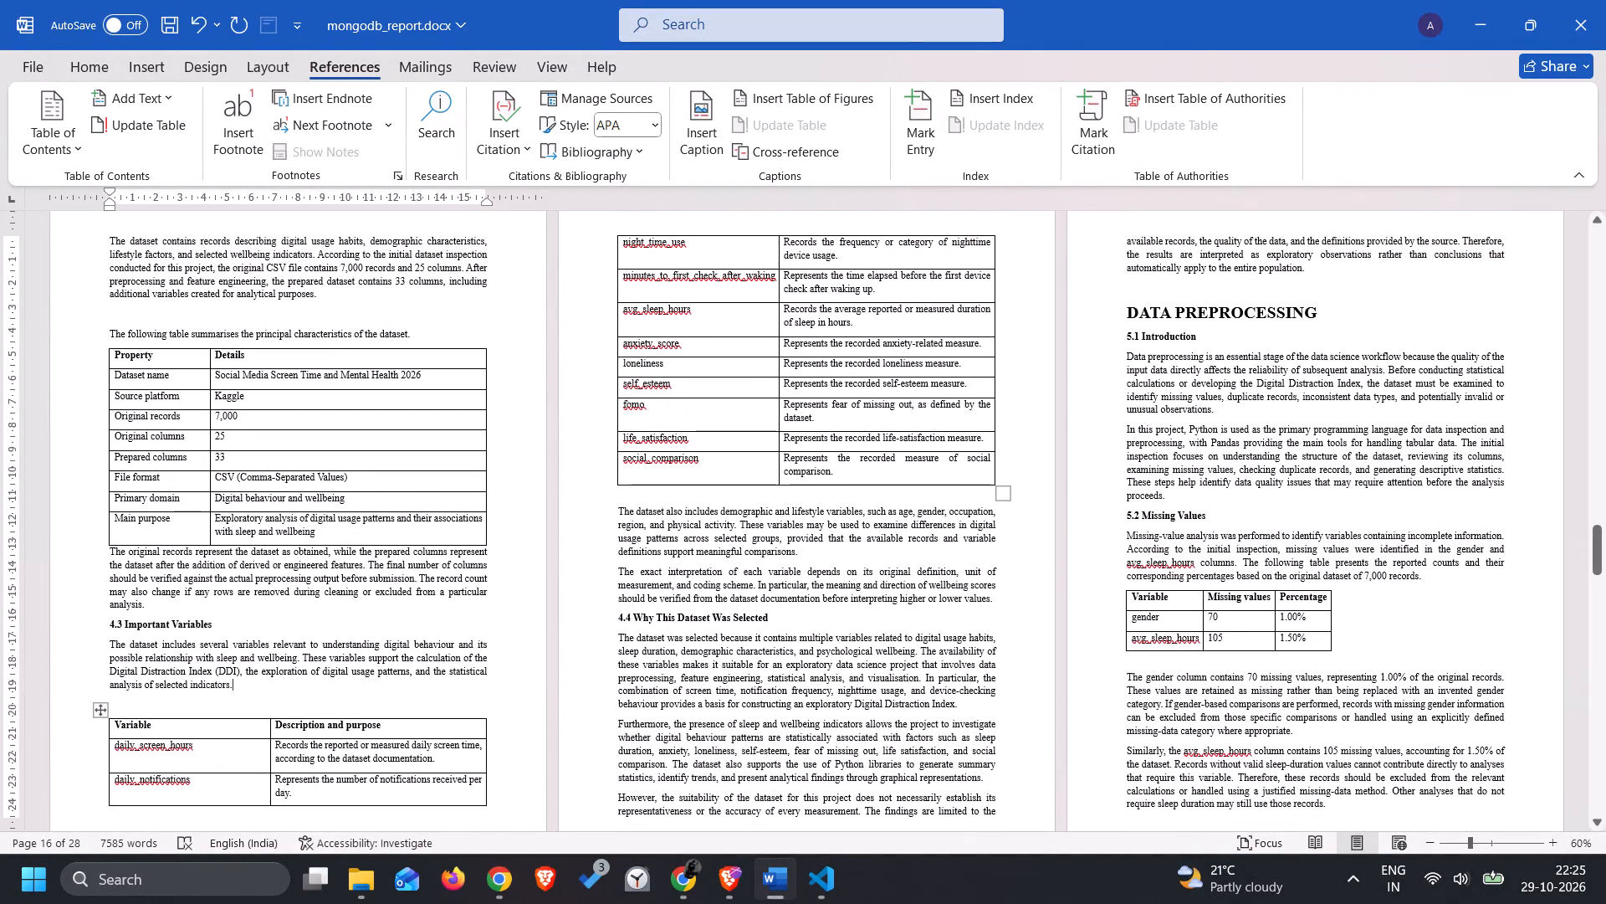
scroll(677, 612, down, 8)
scroll(677, 612, up, 7)
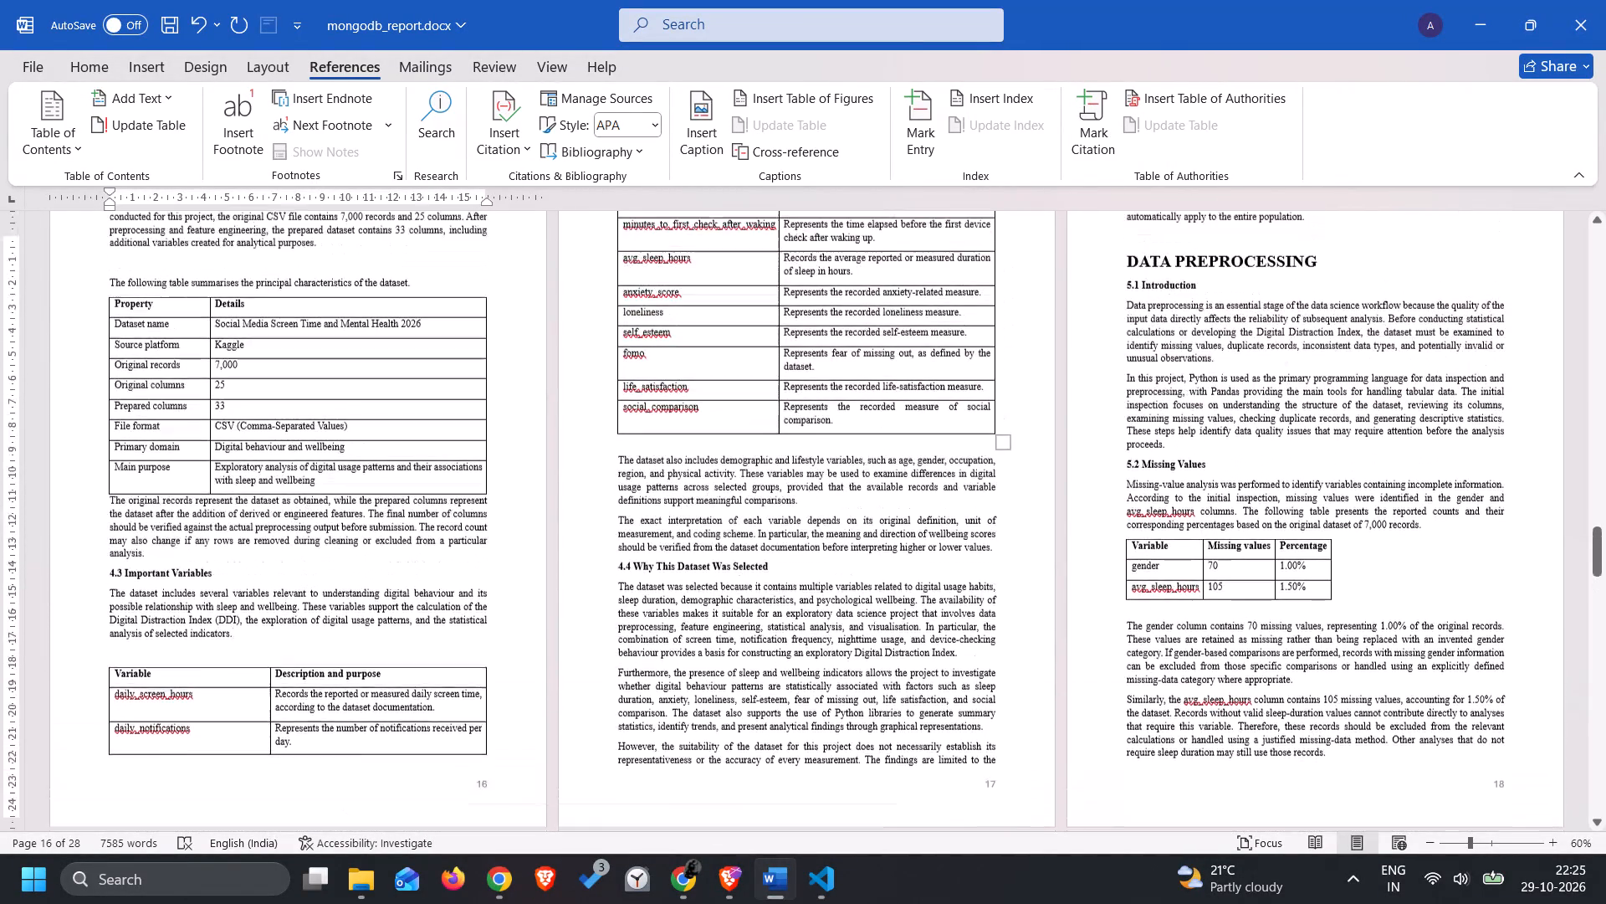
scroll(677, 612, up, 2)
scroll(667, 608, down, 3)
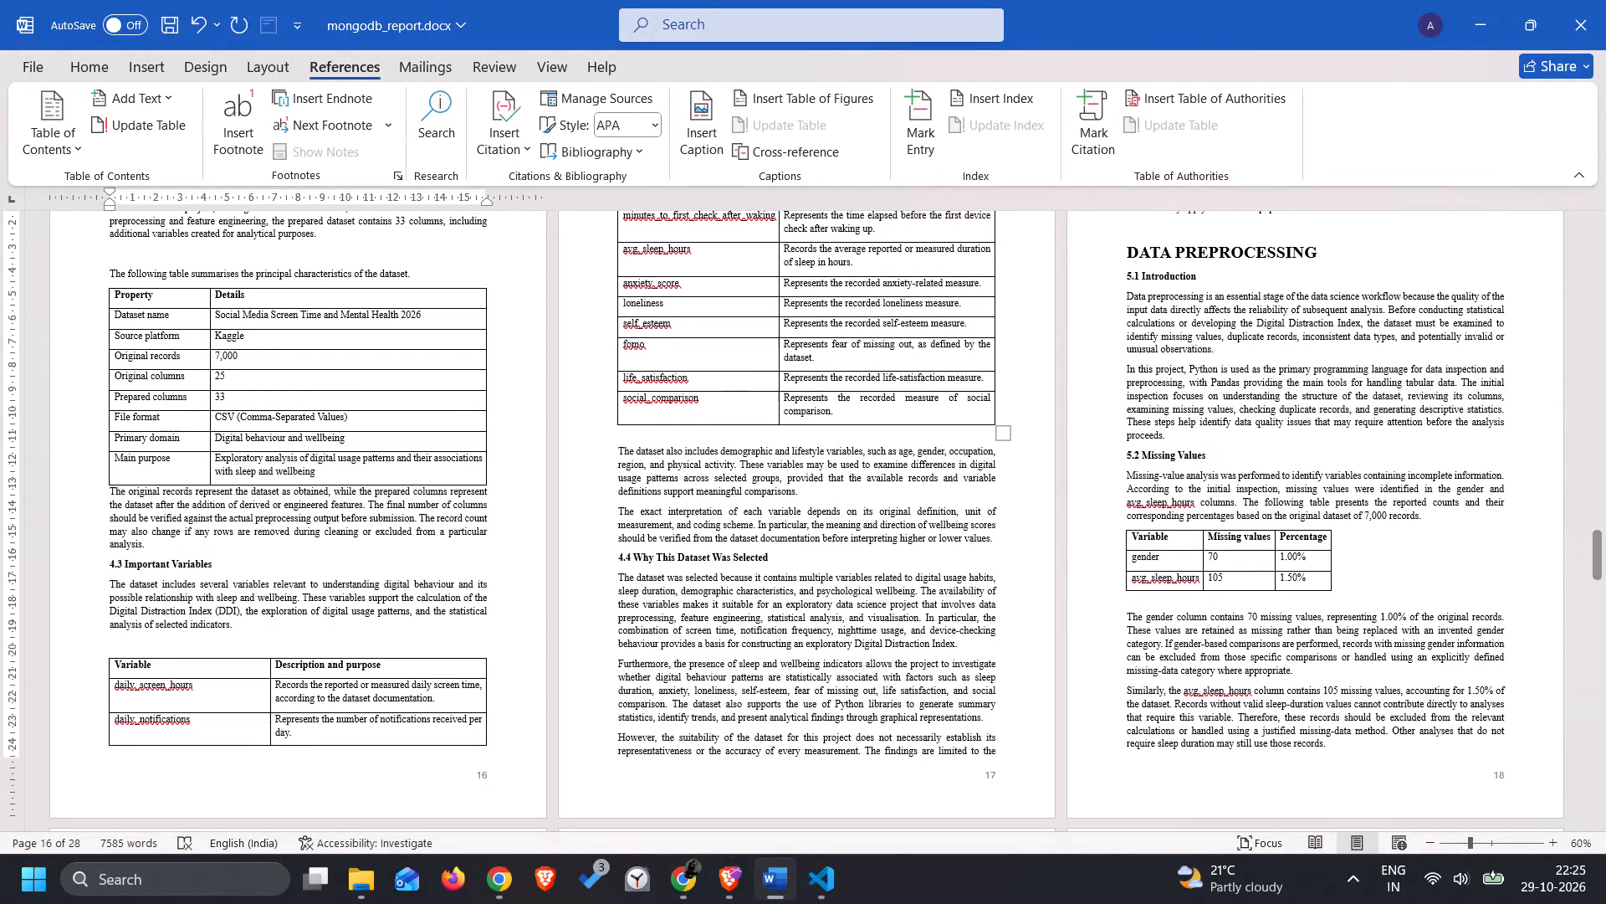
scroll(875, 572, down, 2)
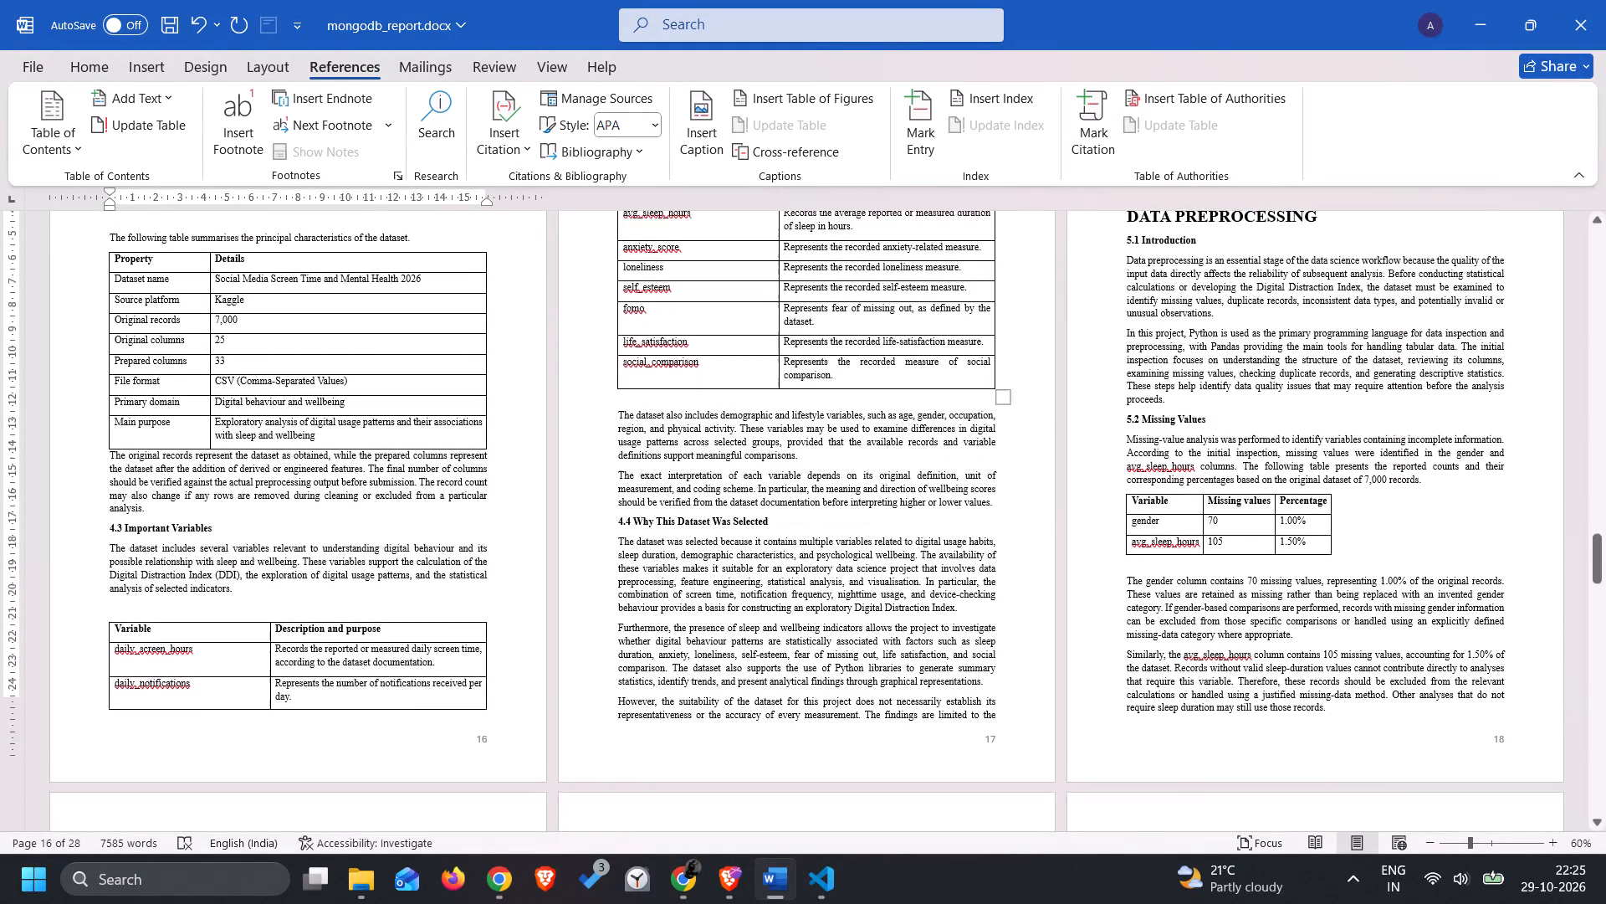
scroll(875, 572, down, 9)
scroll(328, 582, down, 1)
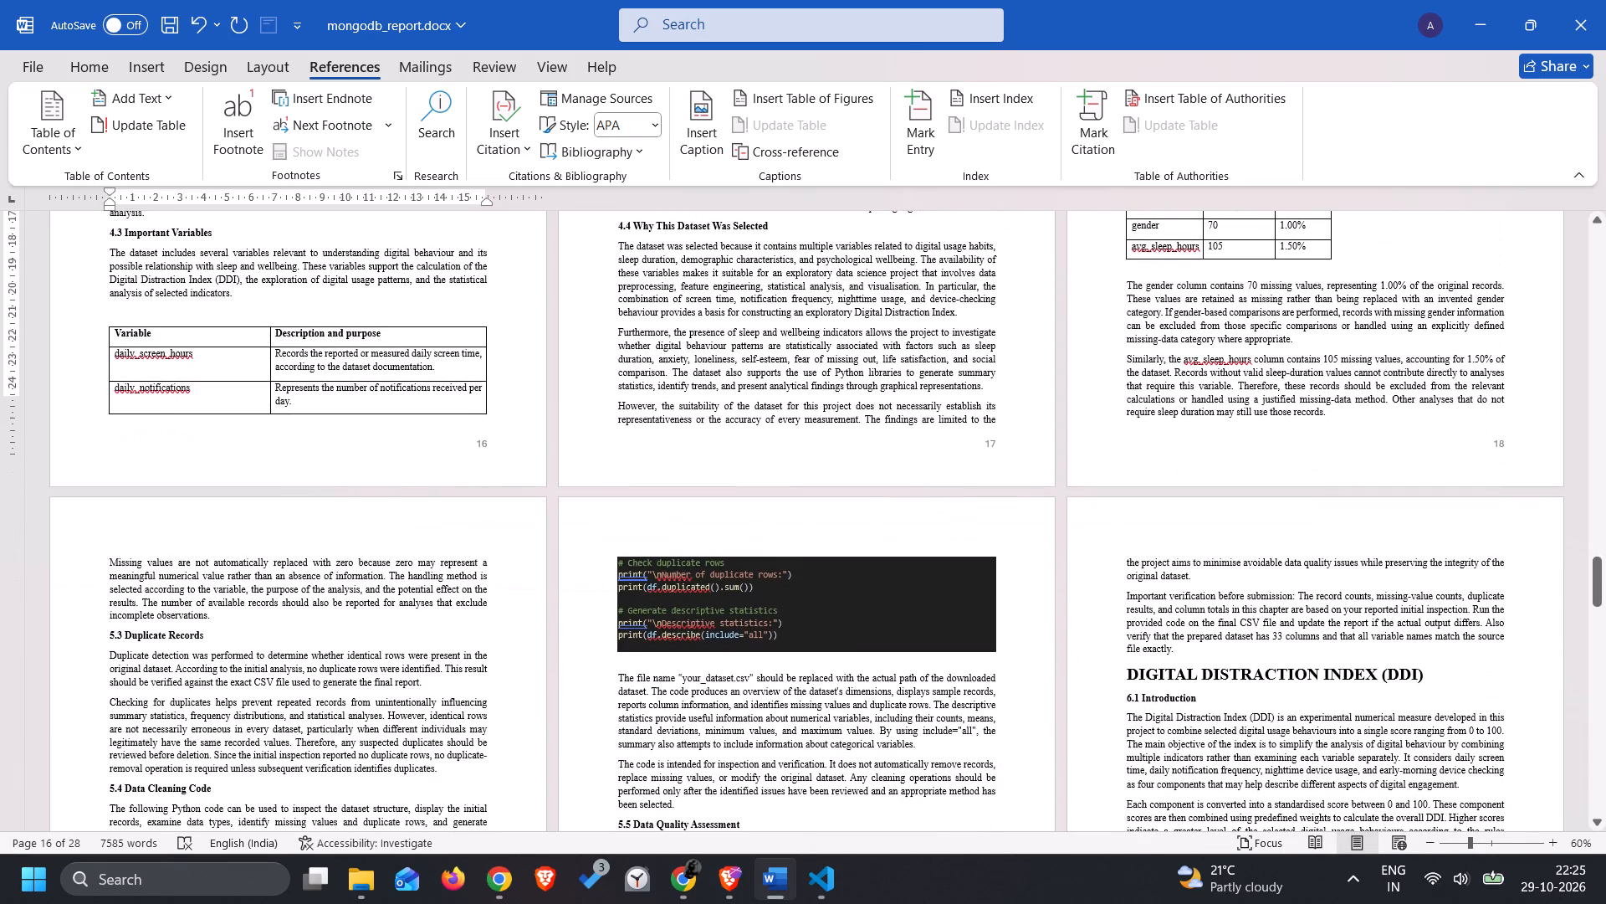
scroll(328, 582, down, 12)
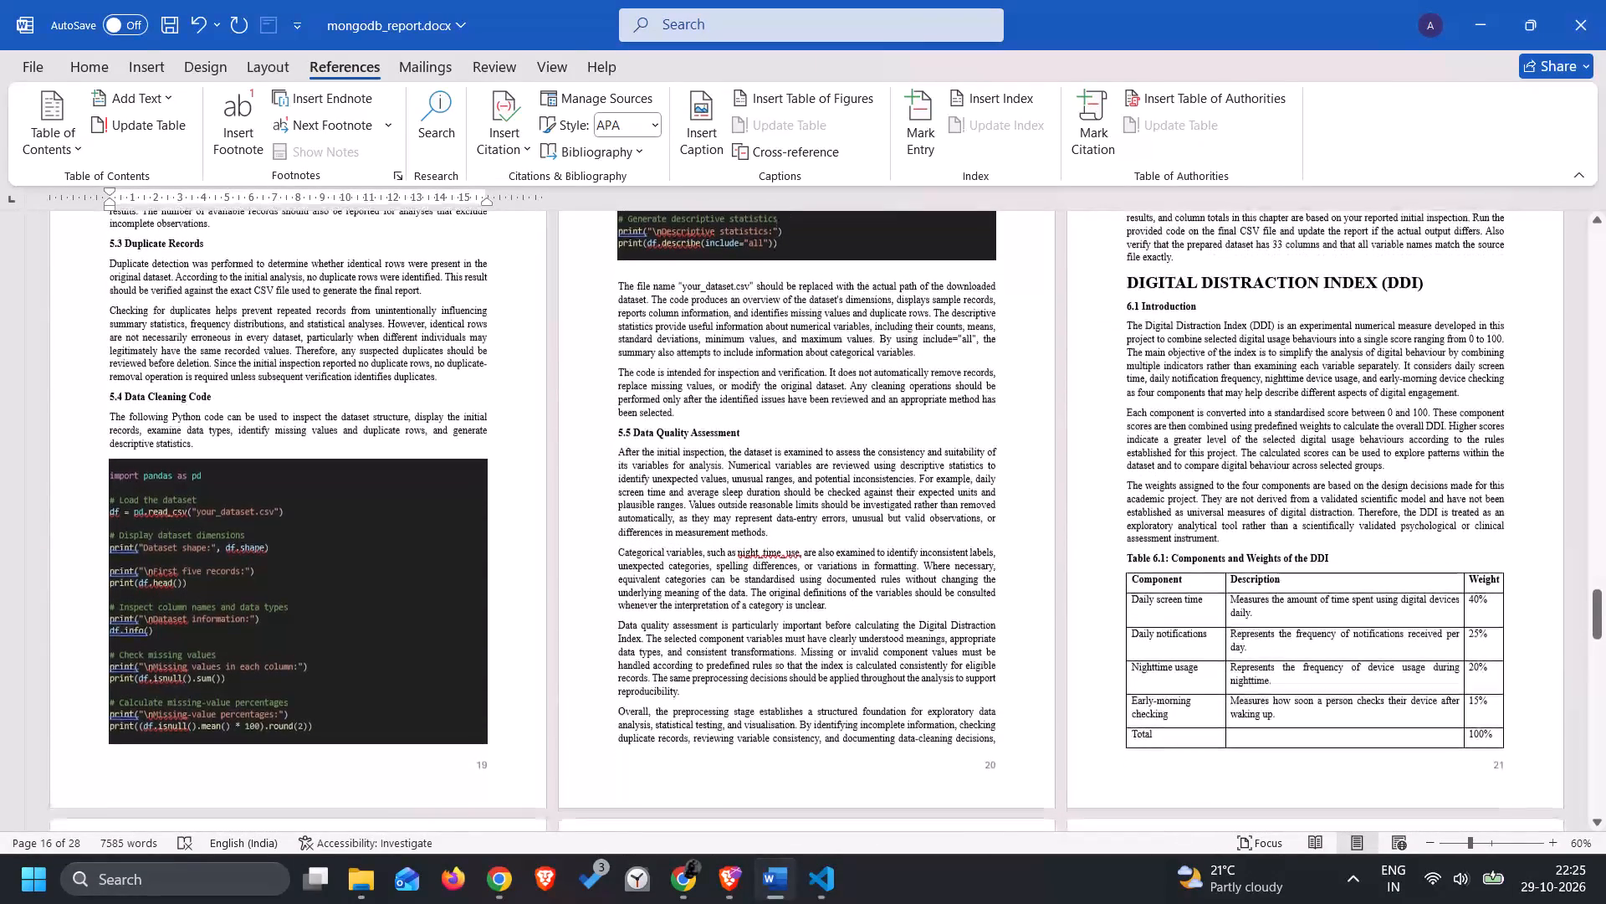
scroll(1046, 472, down, 4)
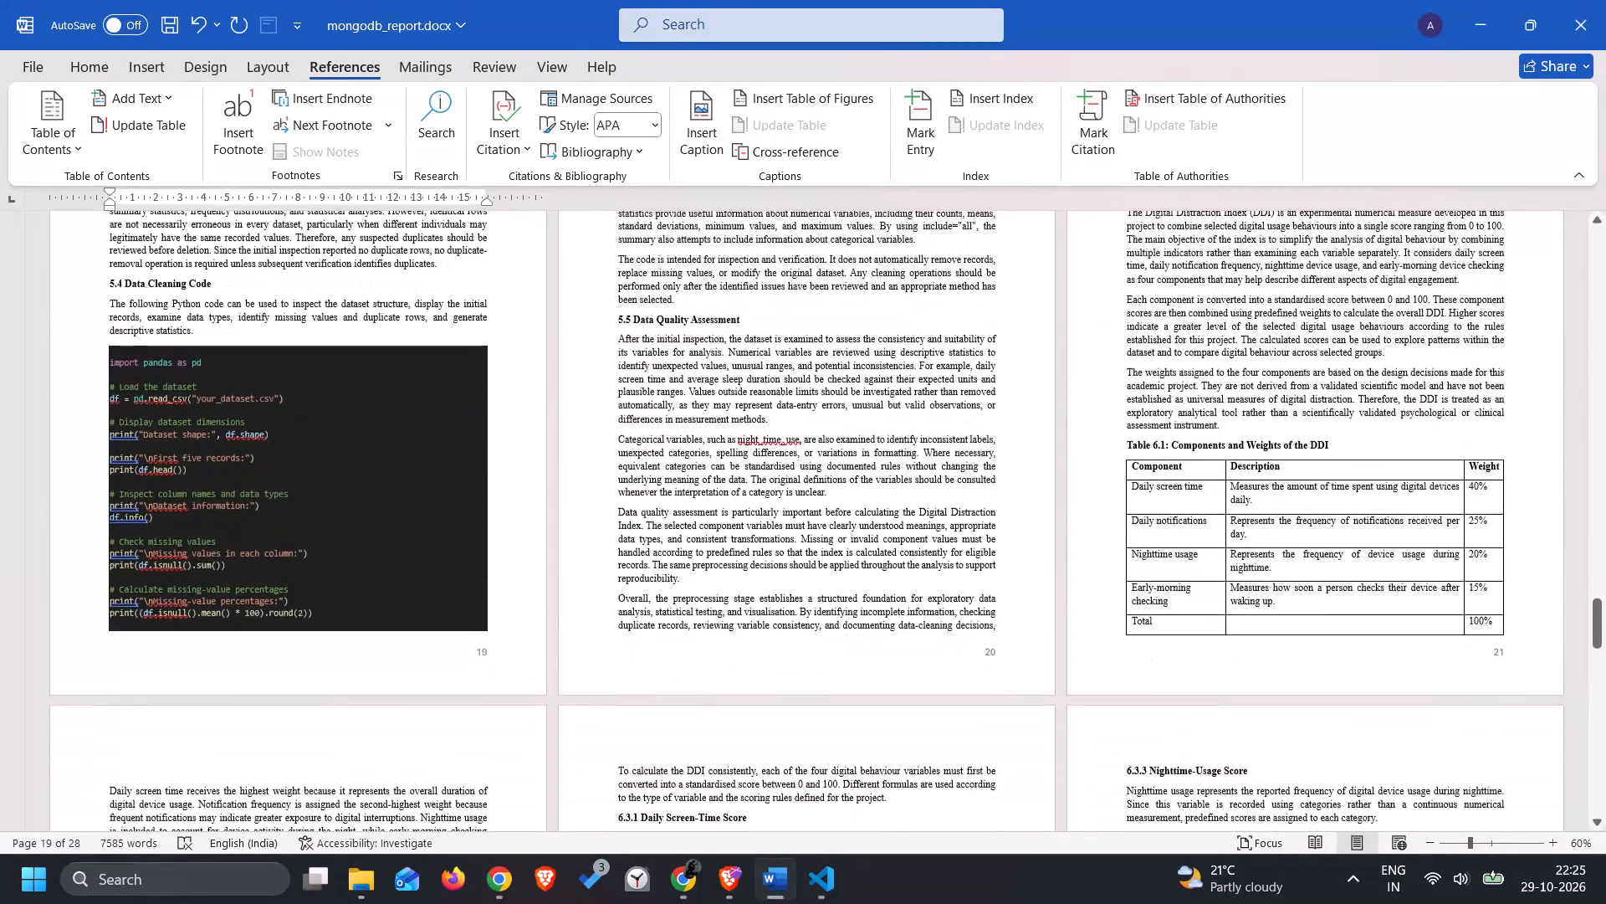
scroll(1046, 472, down, 15)
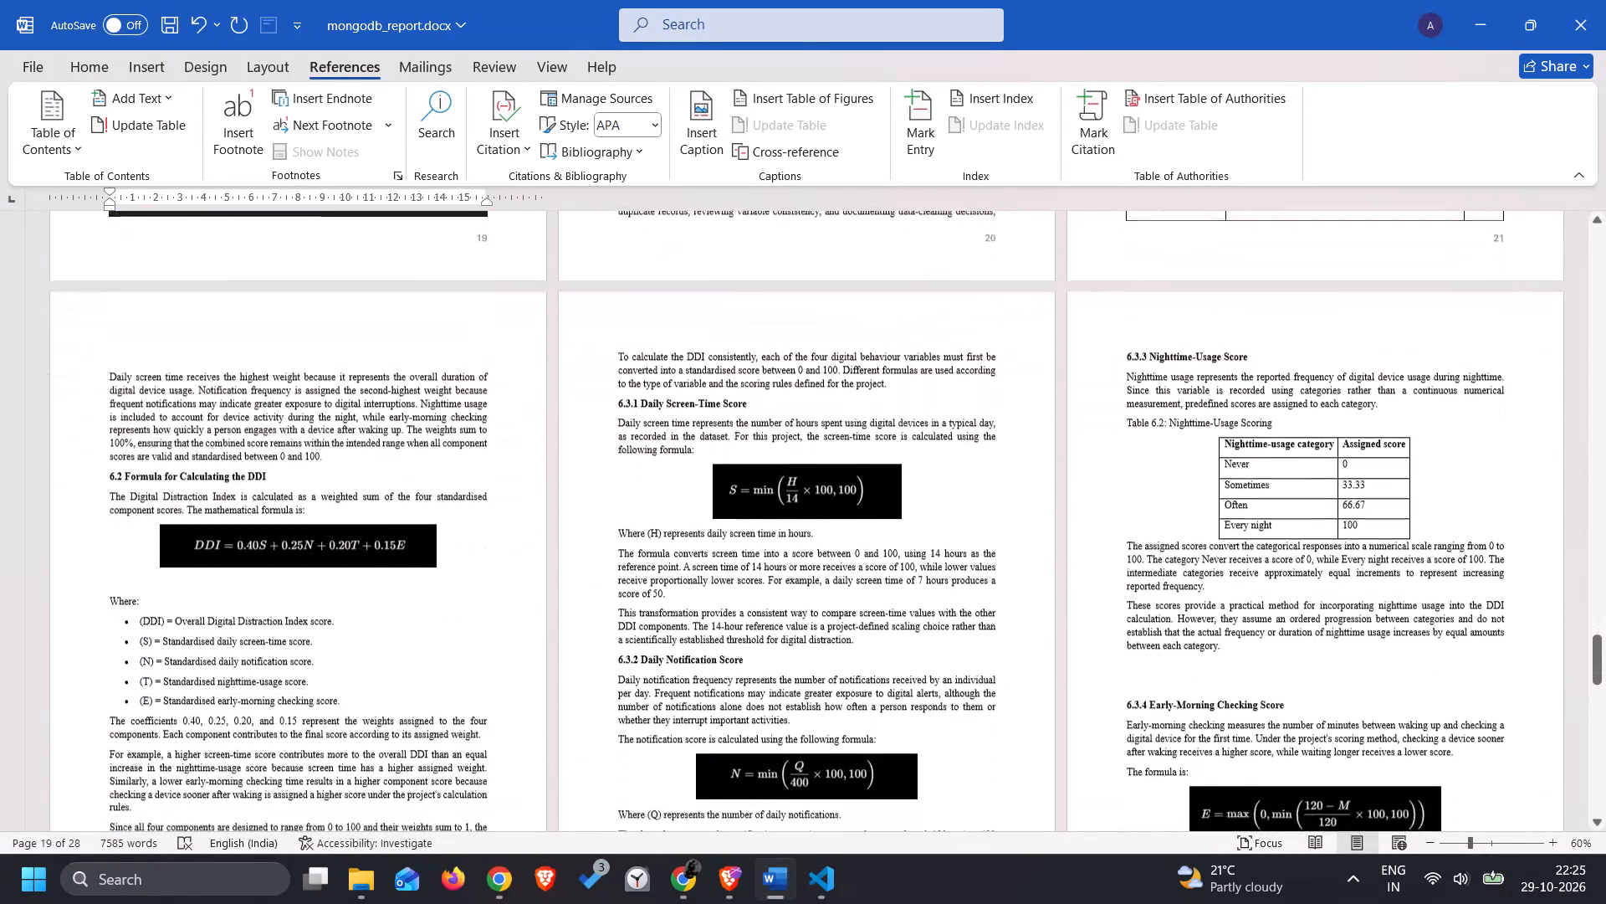
Insert two blank lines before the 6.3 Component Calculations heading to push it onto the next page.
scroll(1046, 472, down, 4)
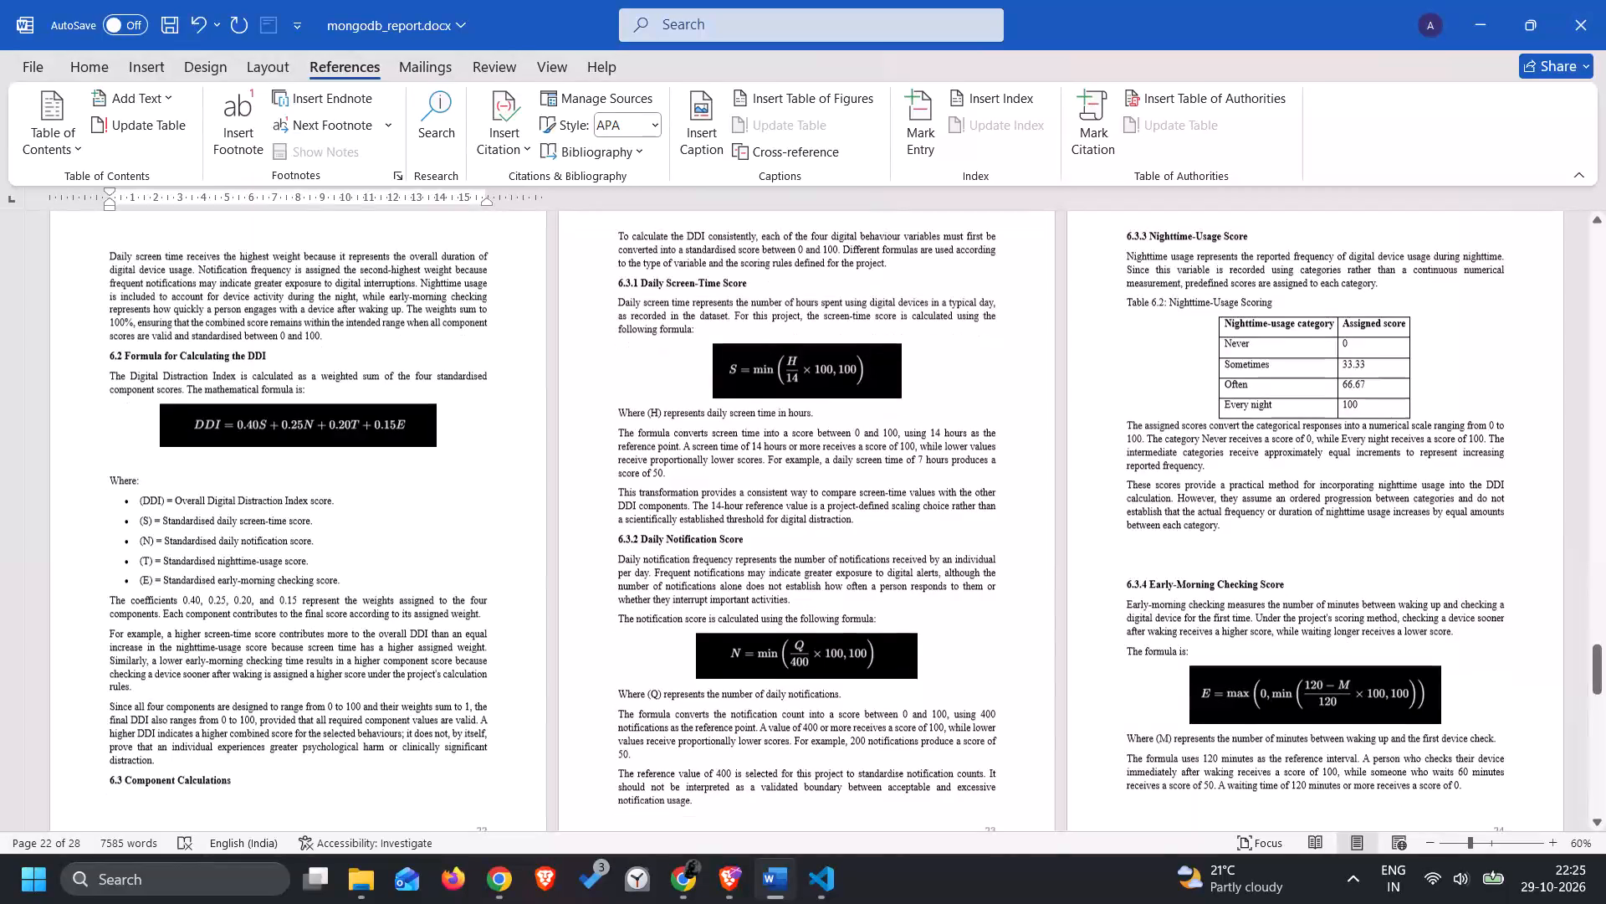
scroll(1046, 472, down, 7)
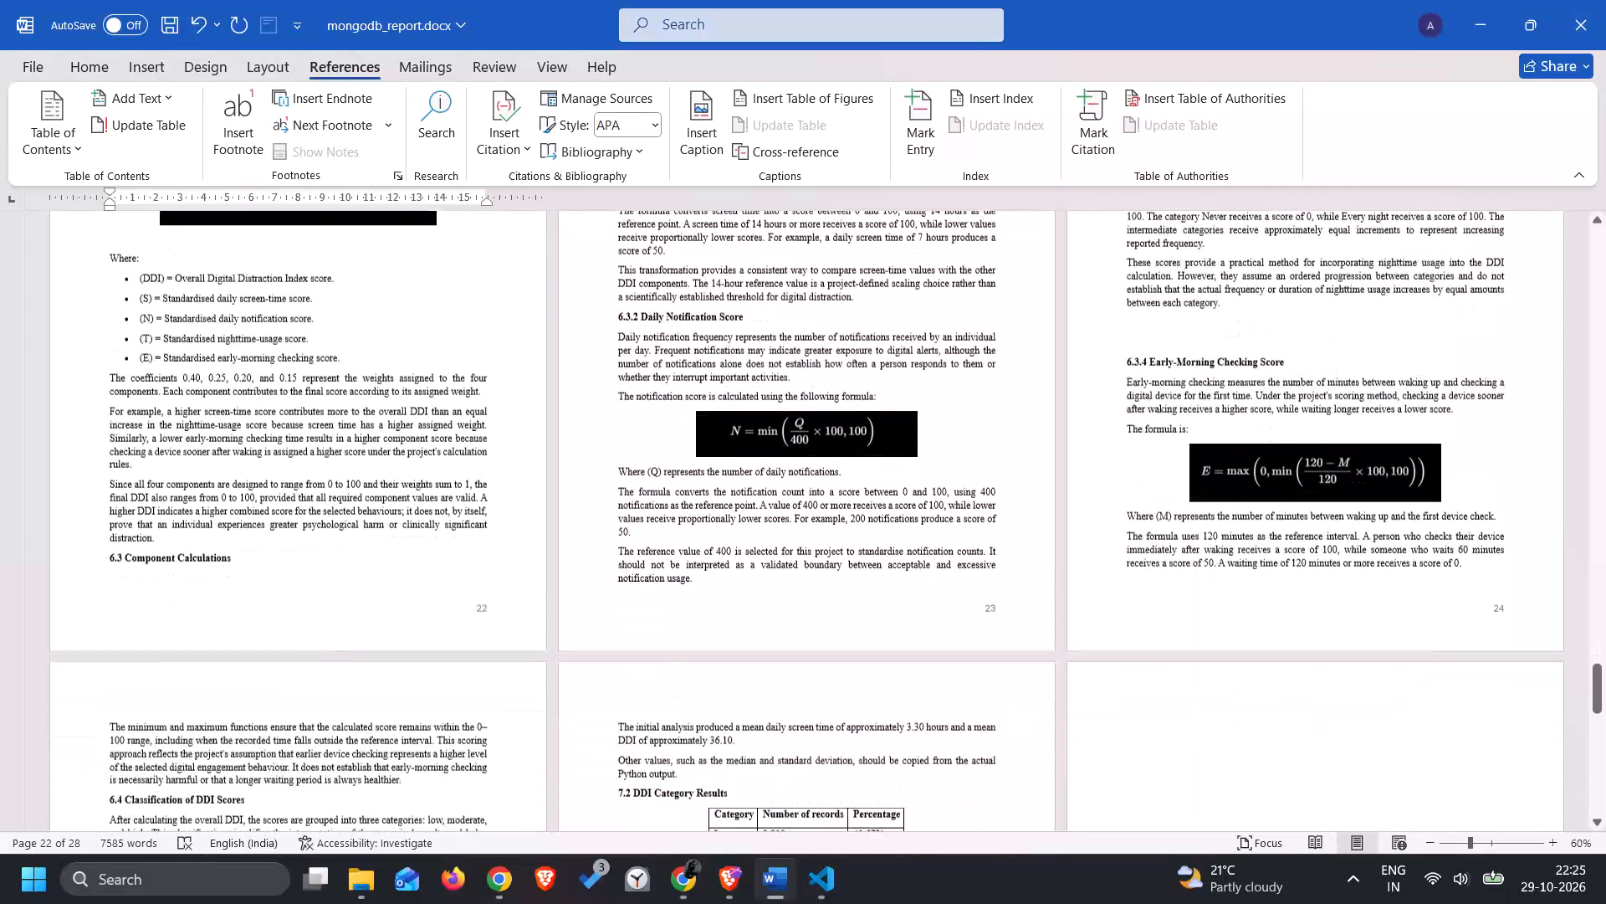
scroll(1046, 472, down, 4)
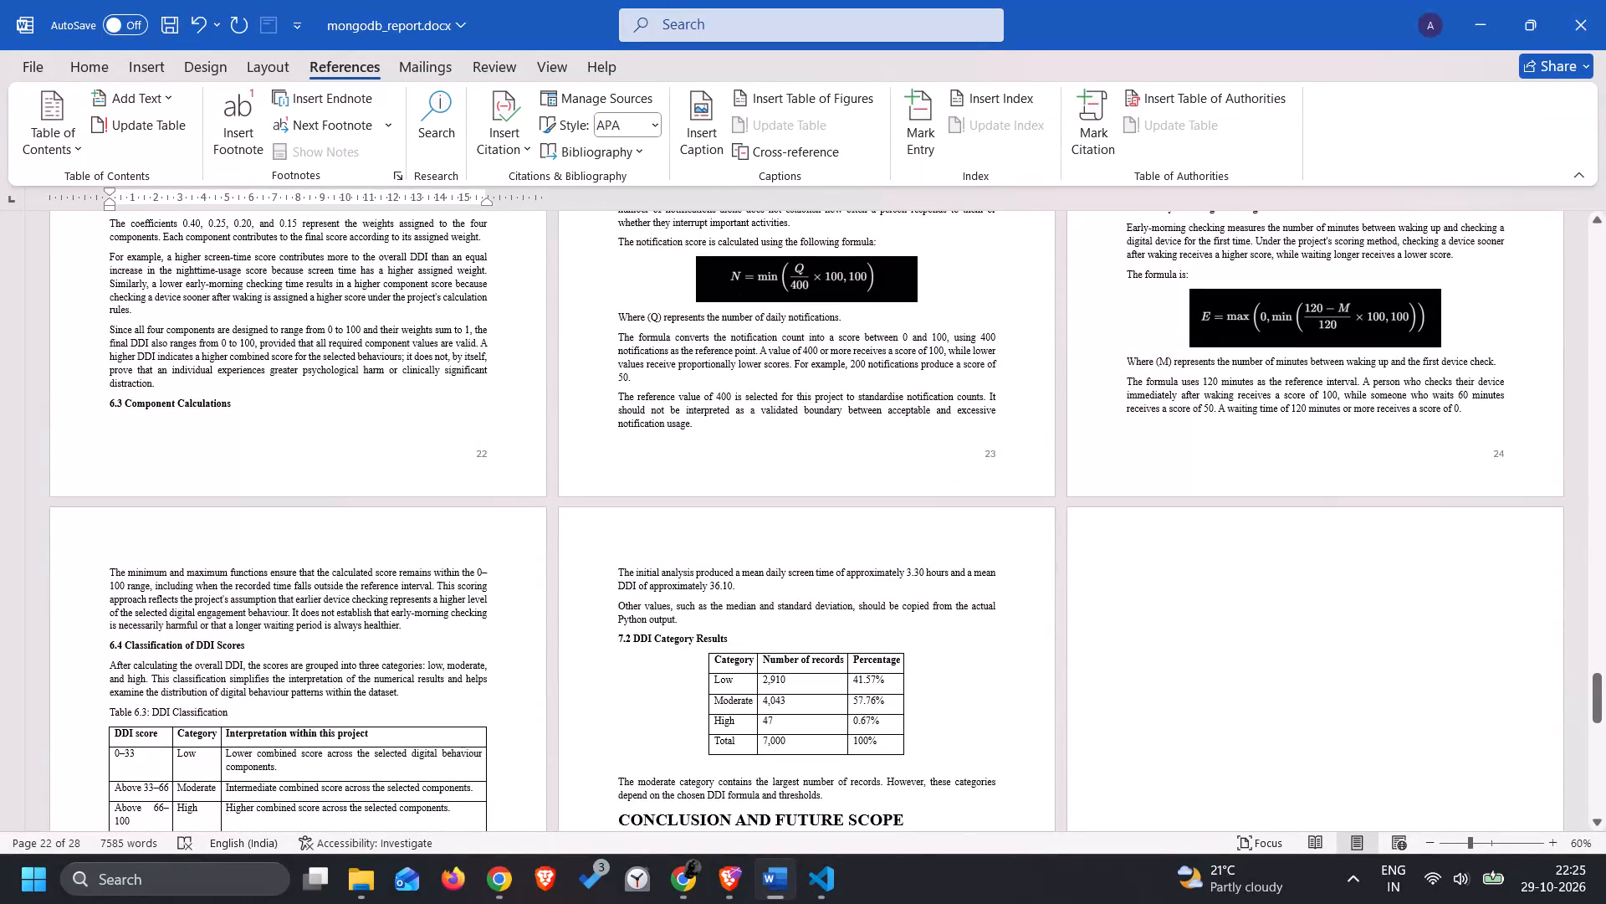
click(107, 398)
key(Return)
key(Return)
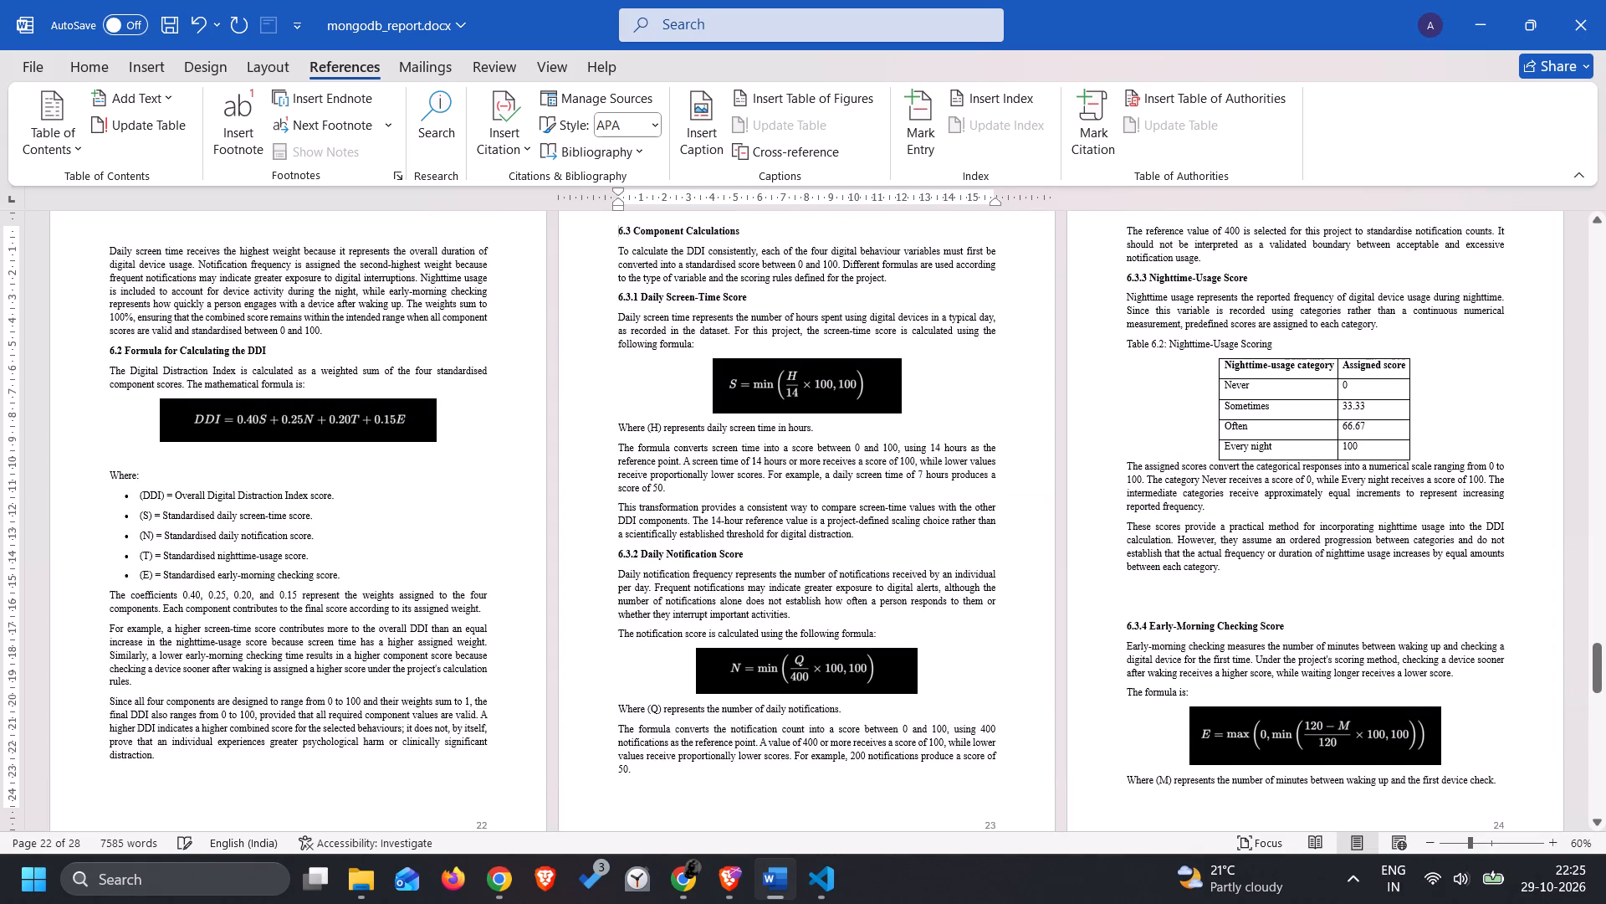
Delete the two empty lines above the 6.3.4 Early-Morning Checking Score heading.
scroll(292, 424, down, 8)
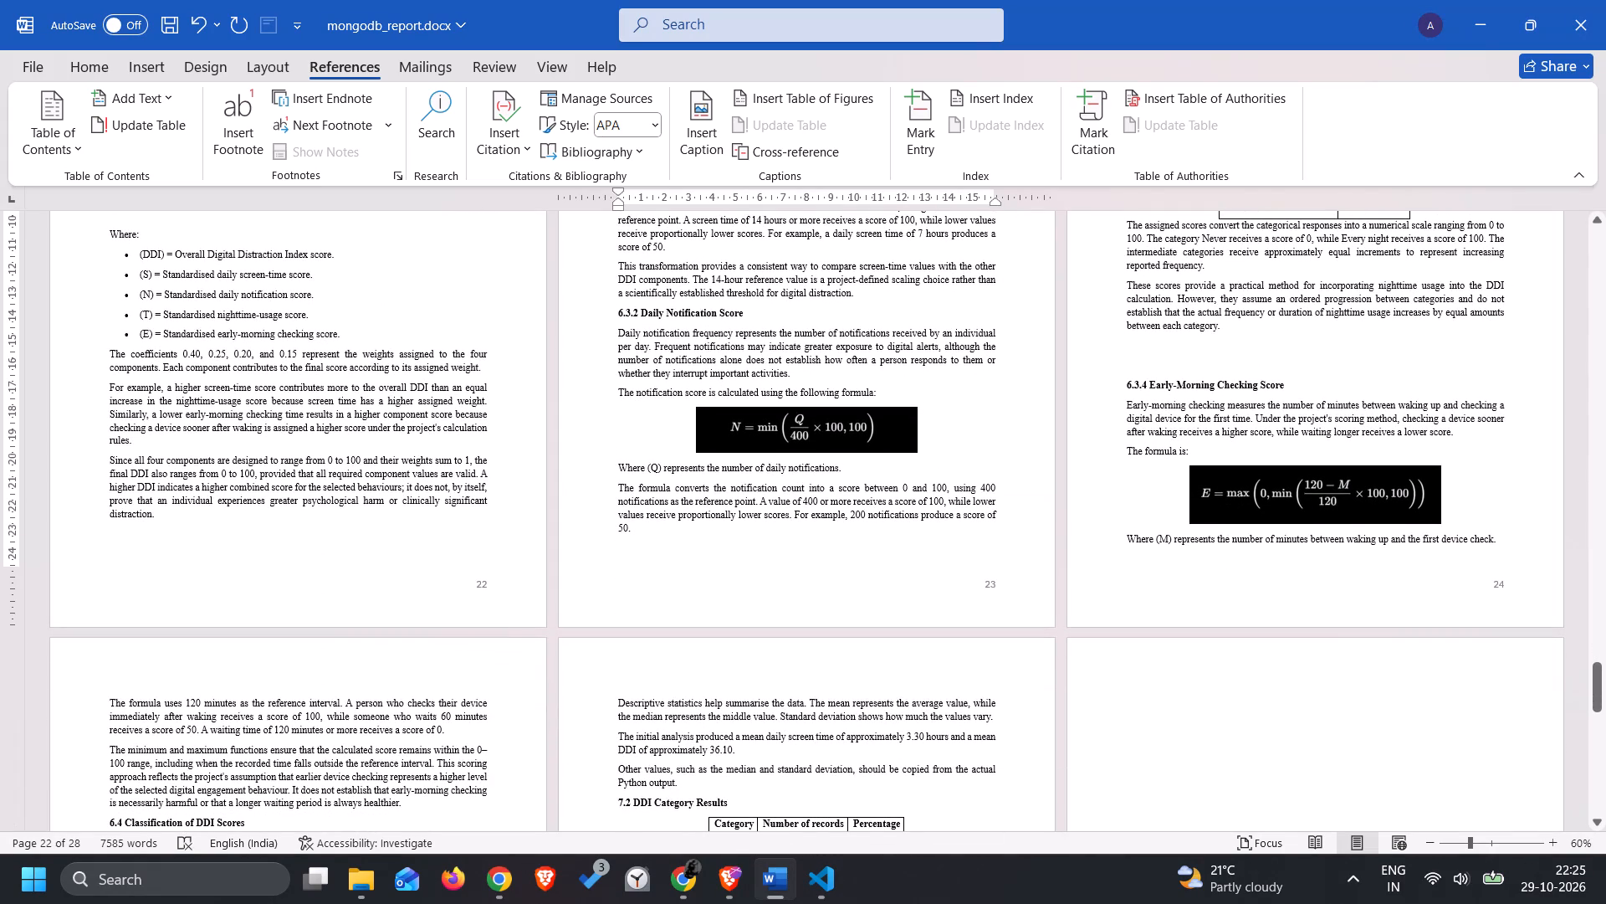
click(1158, 367)
key(BackSpace)
key(BackSpace)
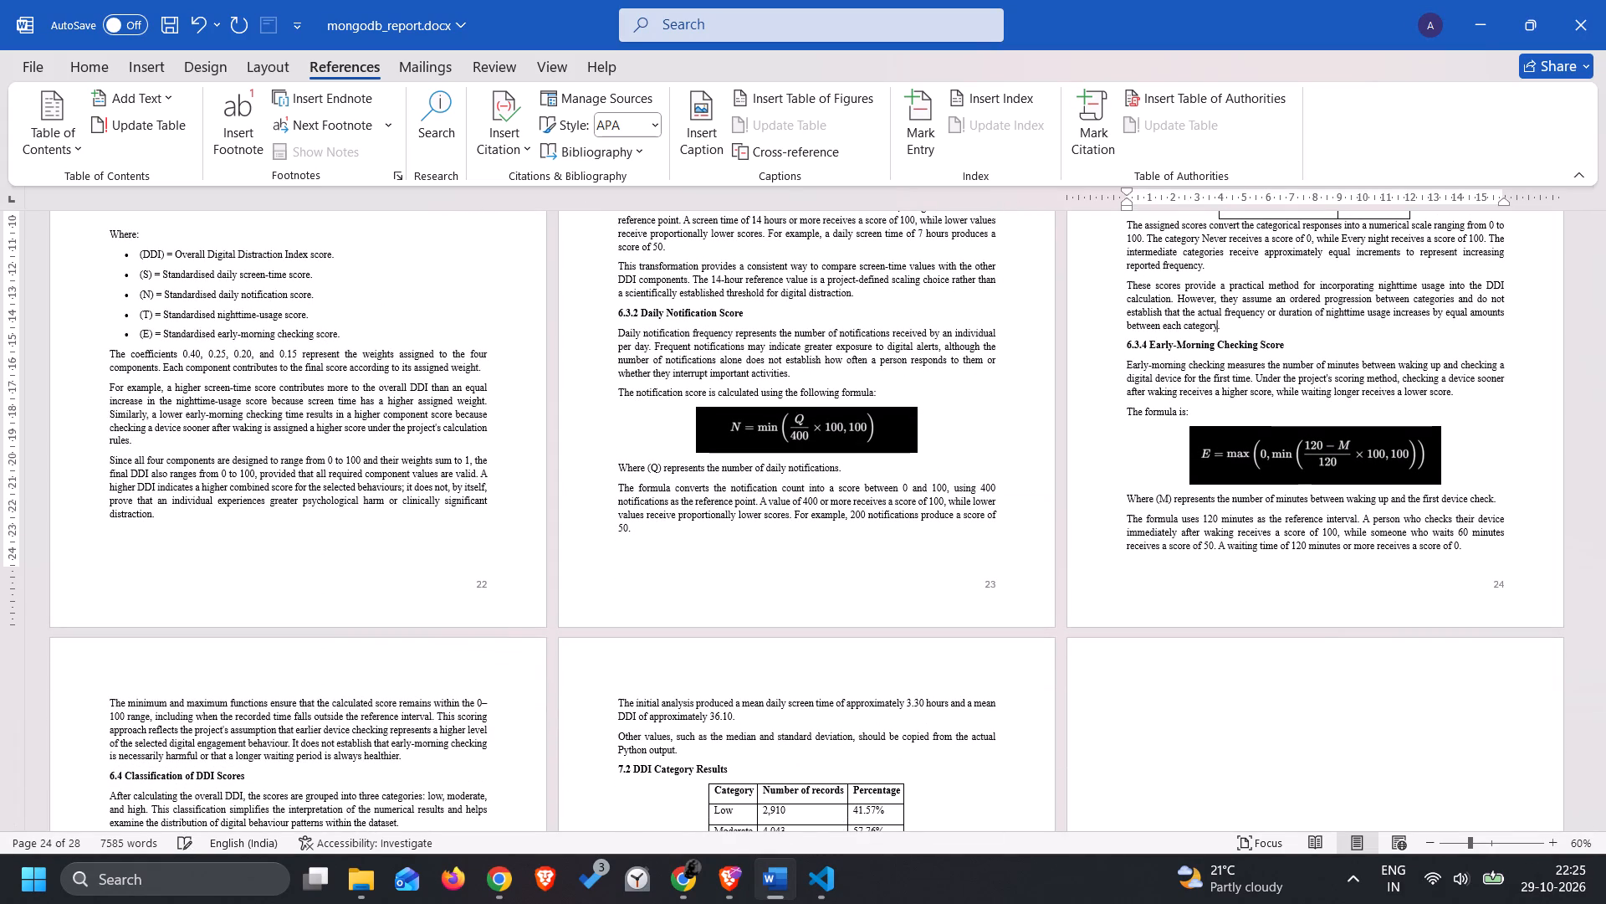
Check the page layout of the final sections, from 6.4 Classification of DDI Scores through REFERENCES.
scroll(1118, 390, down, 4)
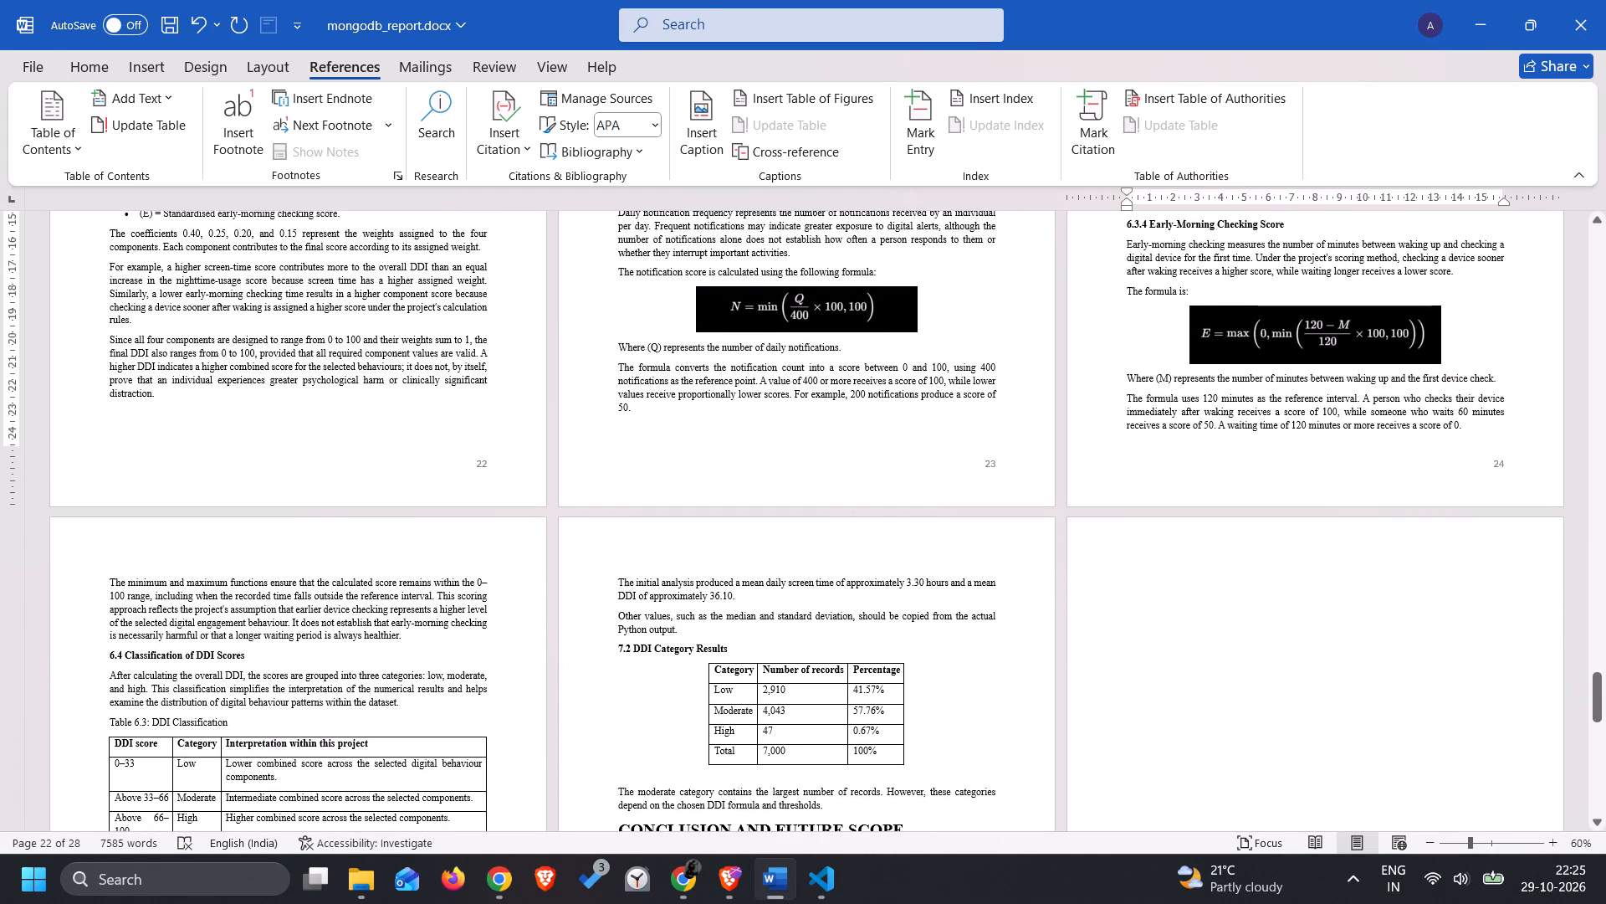
scroll(837, 466, down, 17)
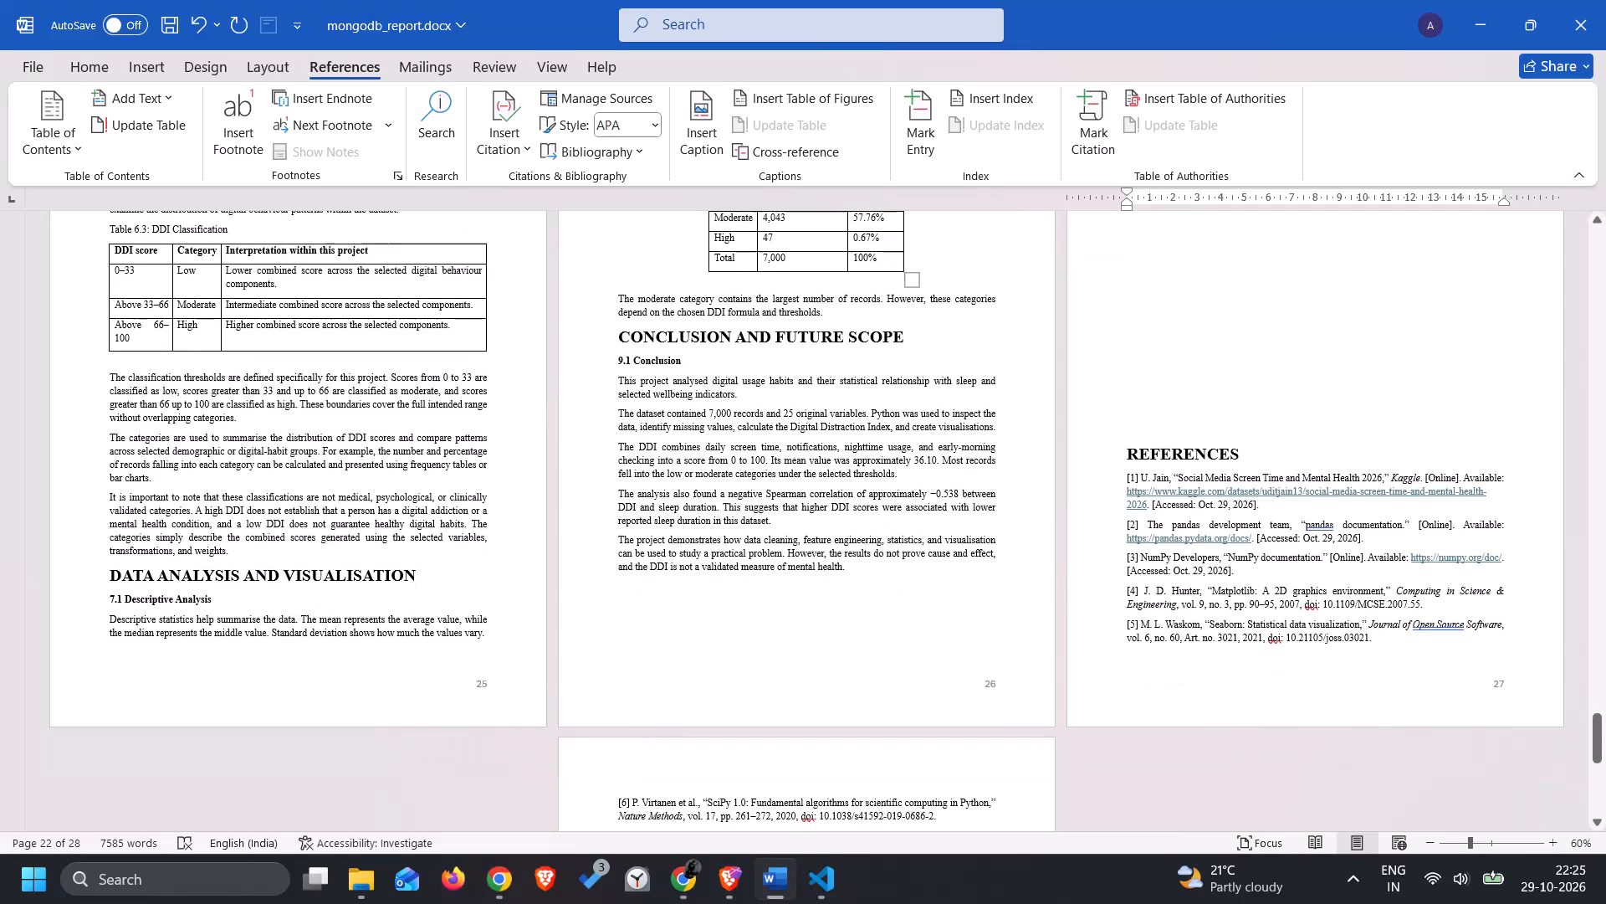
scroll(867, 486, up, 1)
scroll(867, 486, down, 5)
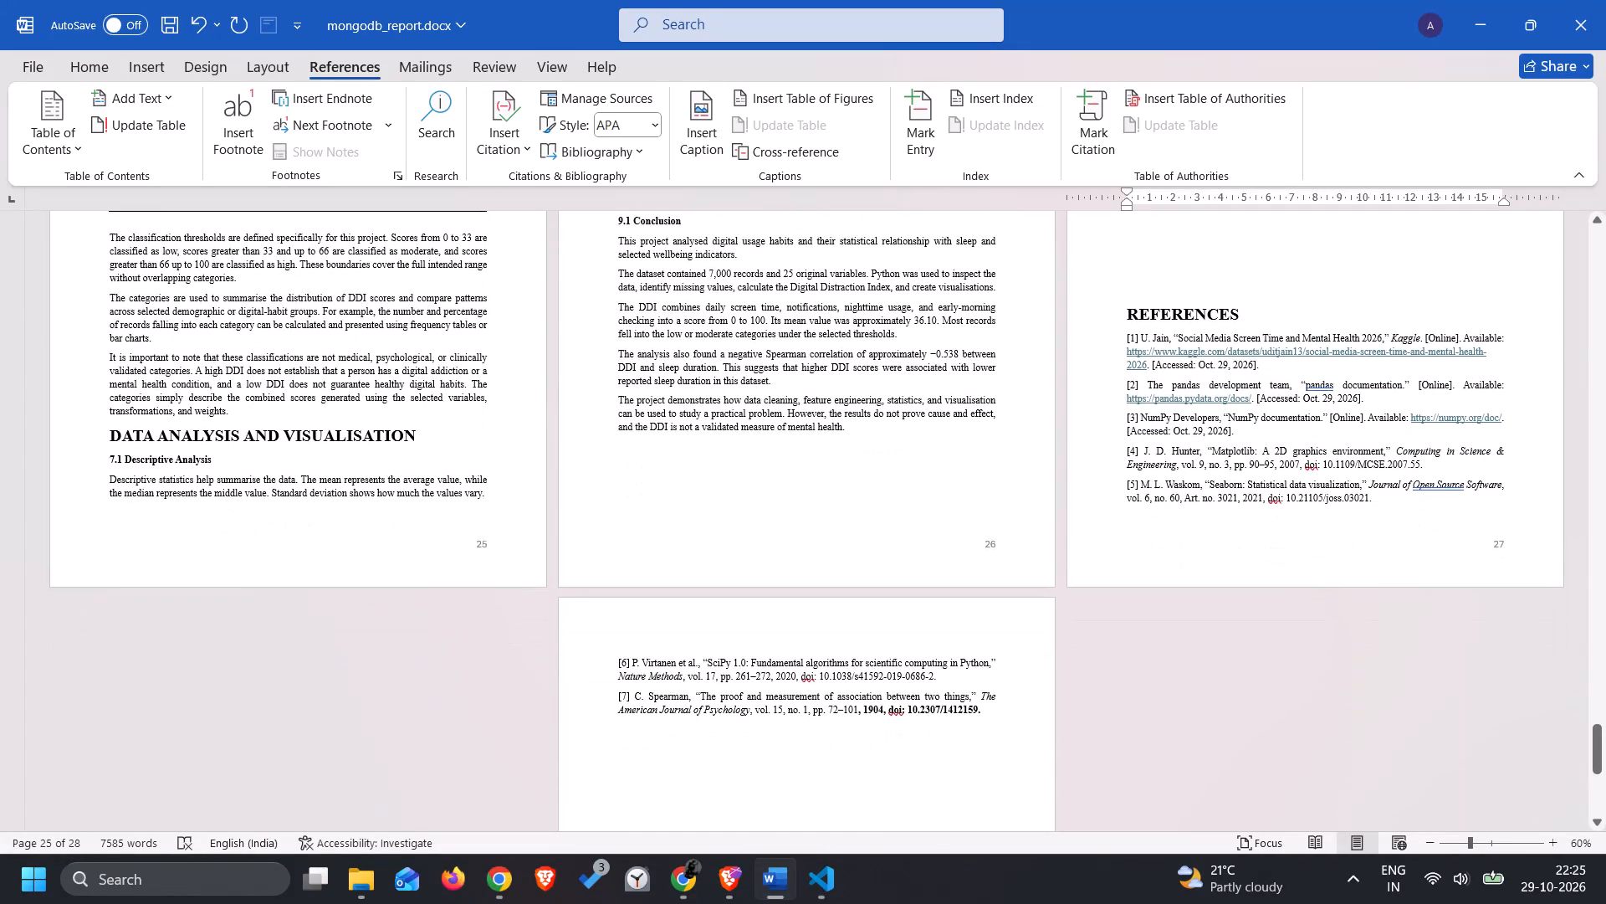
Delete all the empty lines above the REFERENCES heading so it starts at the top of its page.
scroll(1164, 342, up, 2)
click(1164, 340)
key(BackSpace)
key(BackSpace)
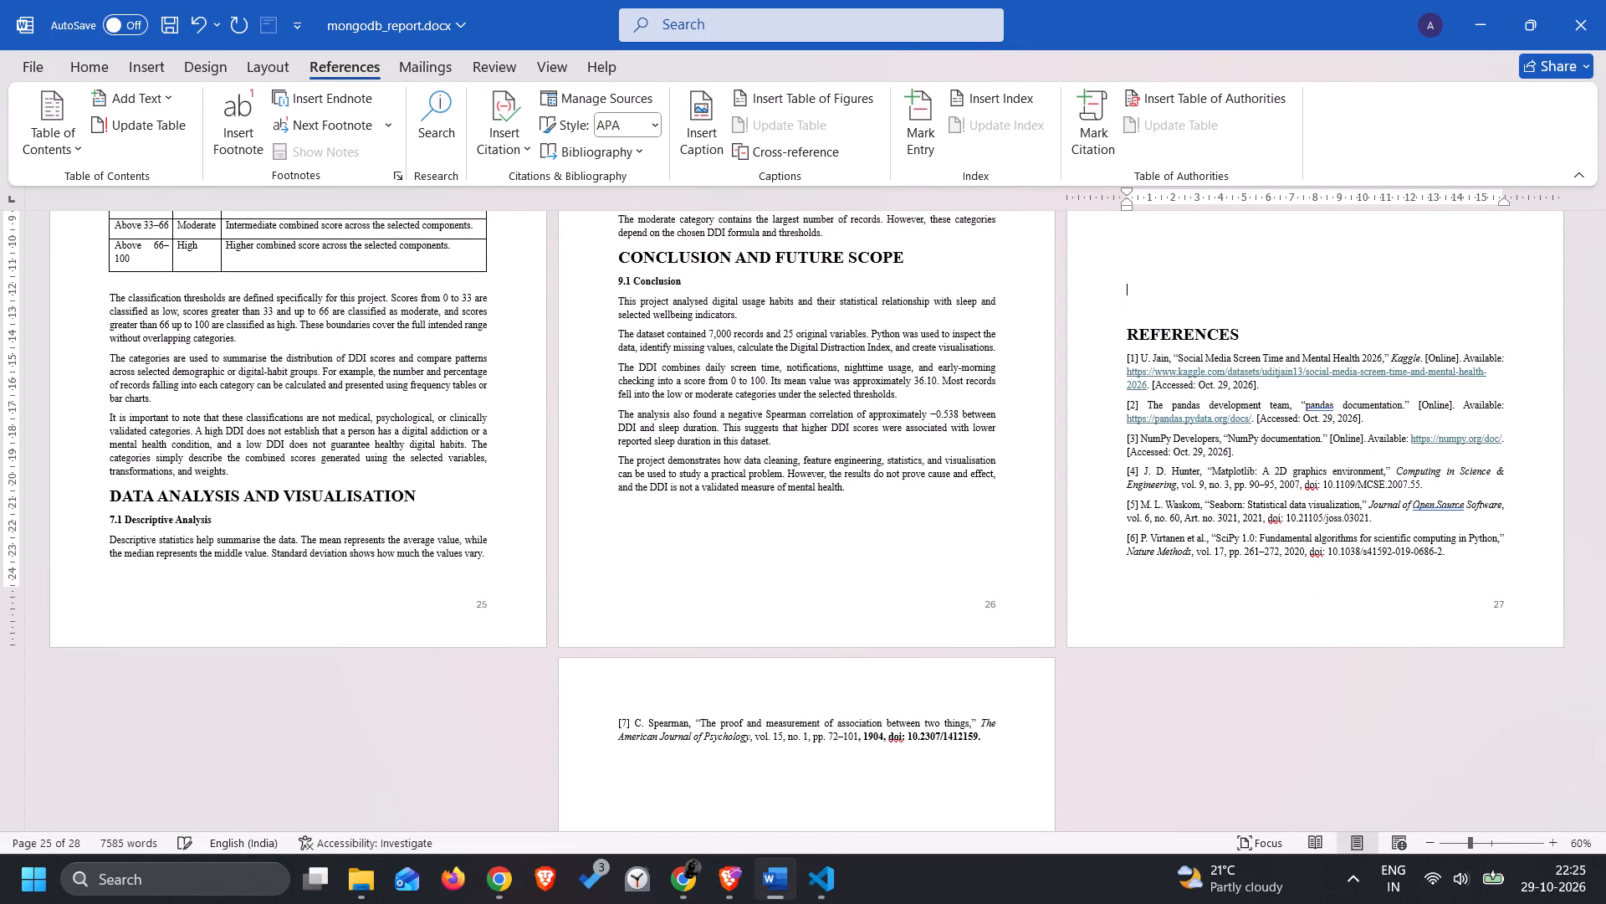
key(Down)
key(BackSpace)
key(BackSpace)
key(BackSpace)
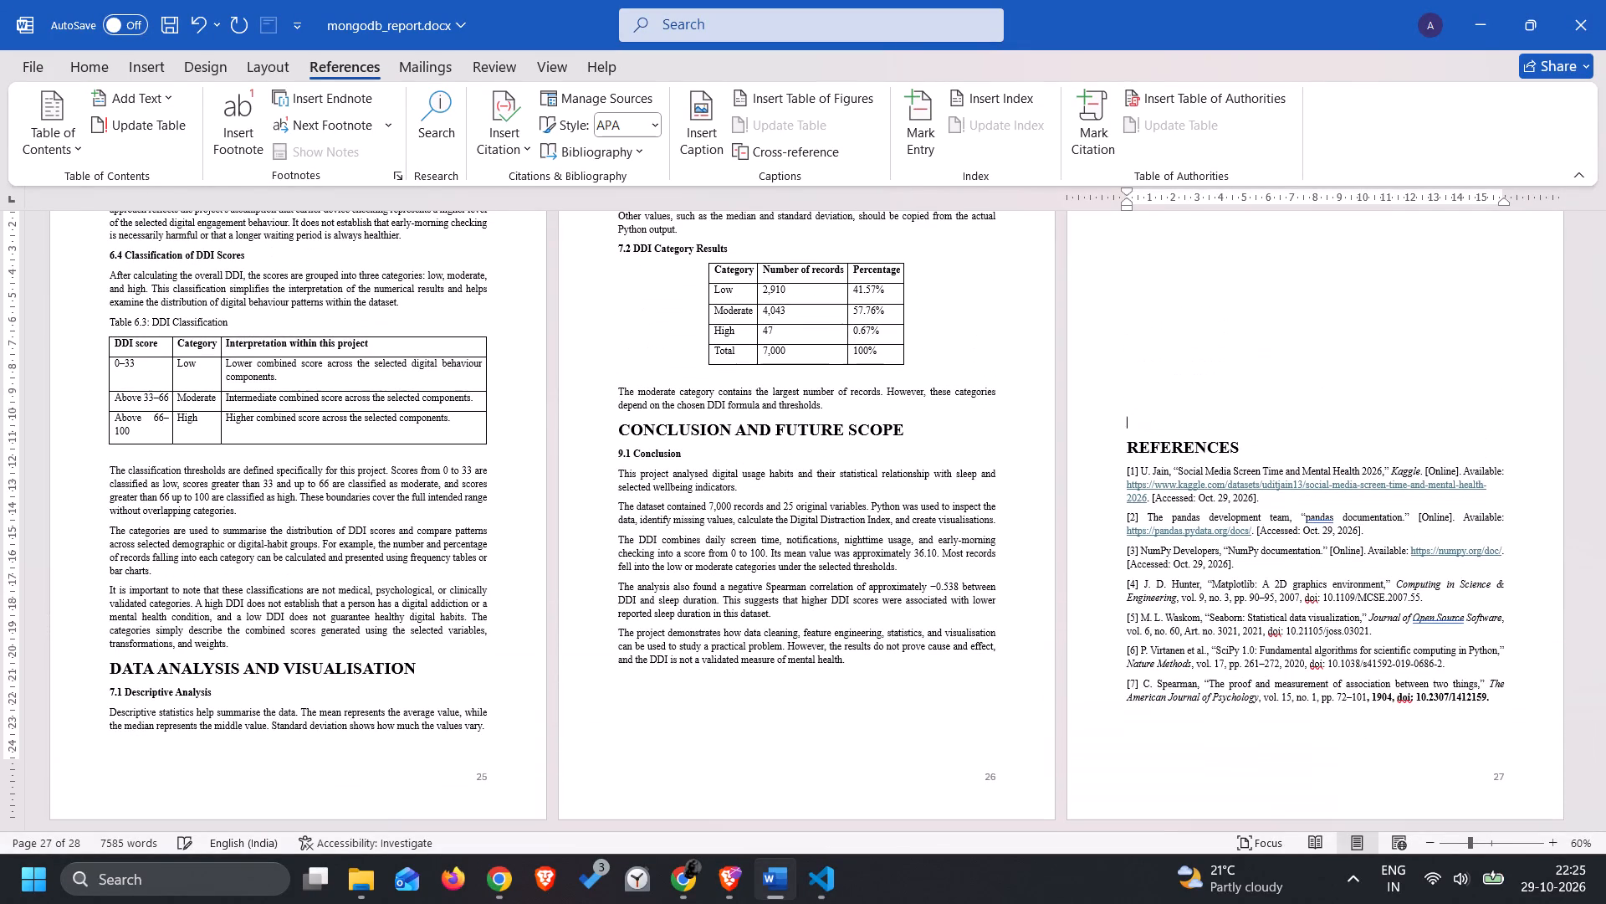
key(BackSpace)
key(BackSpace)
key(BackSpace)
key(BackSpace)
key(BackSpace)
key(BackSpace)
key(BackSpace)
key(BackSpace)
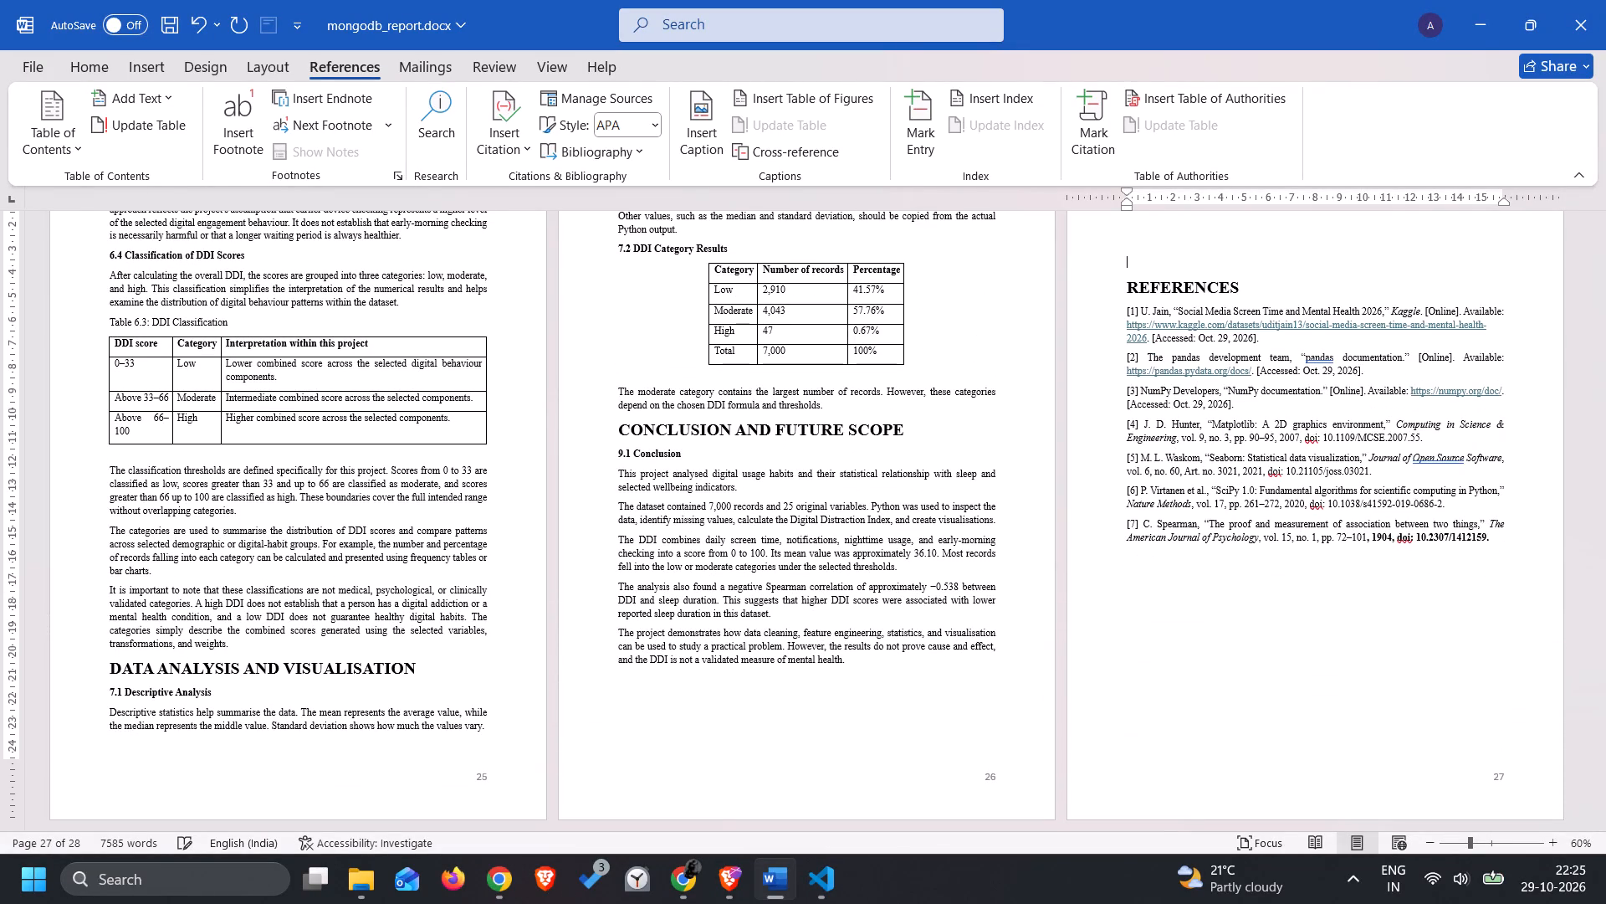
key(Down)
key(BackSpace)
key(BackSpace)
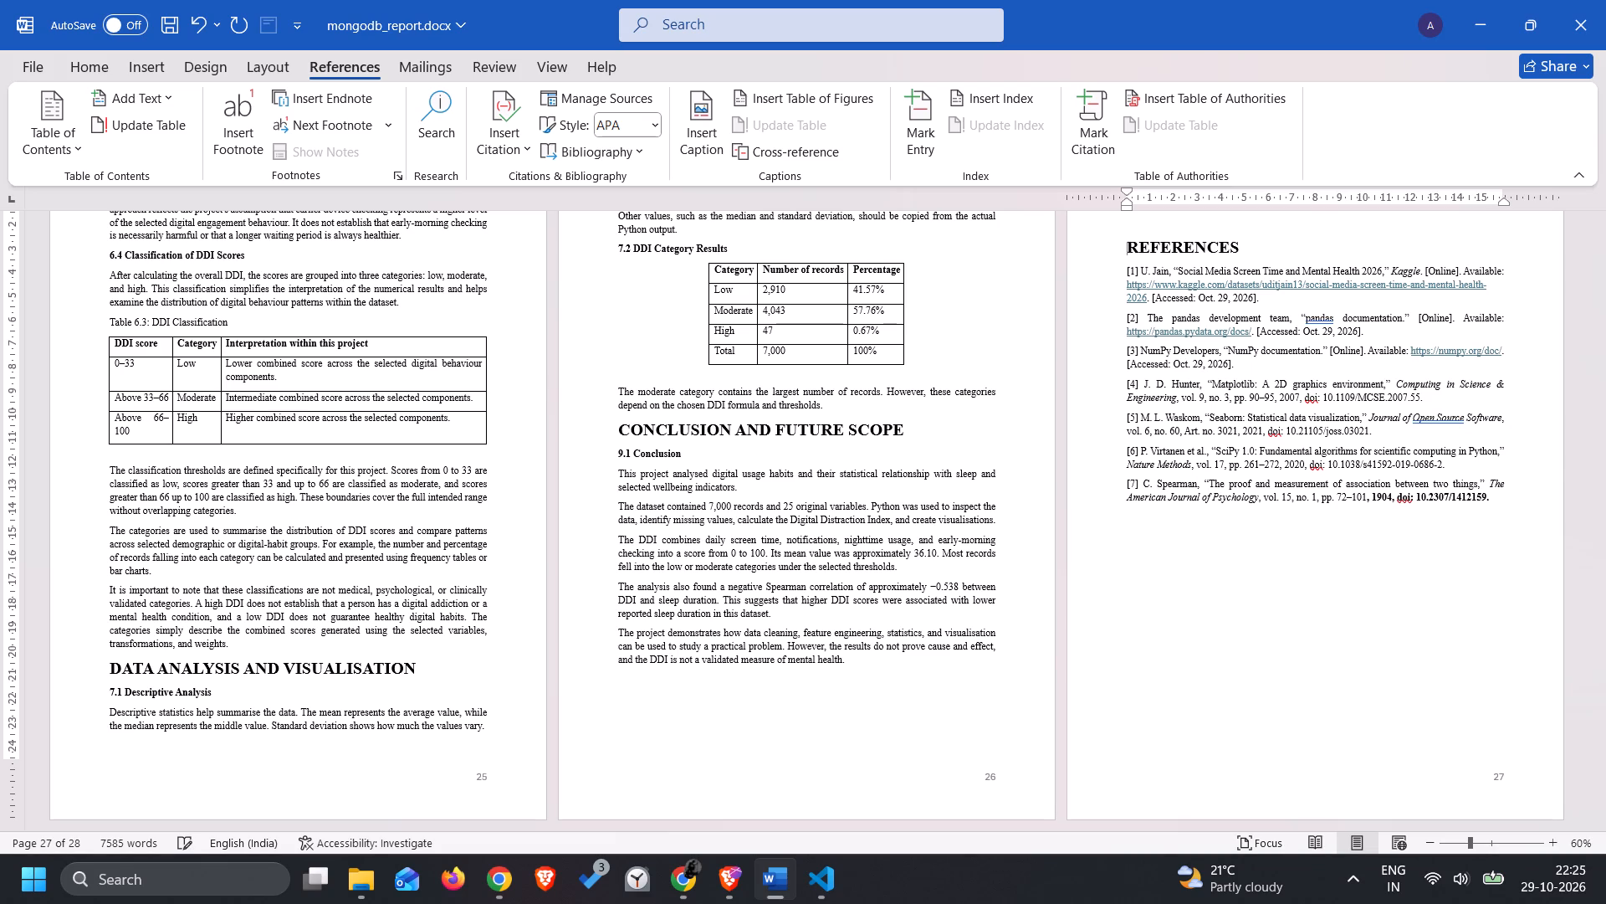
scroll(1148, 347, up, 3)
key(BackSpace)
key(BackSpace)
key(BackSpace)
scroll(1148, 347, up, 2)
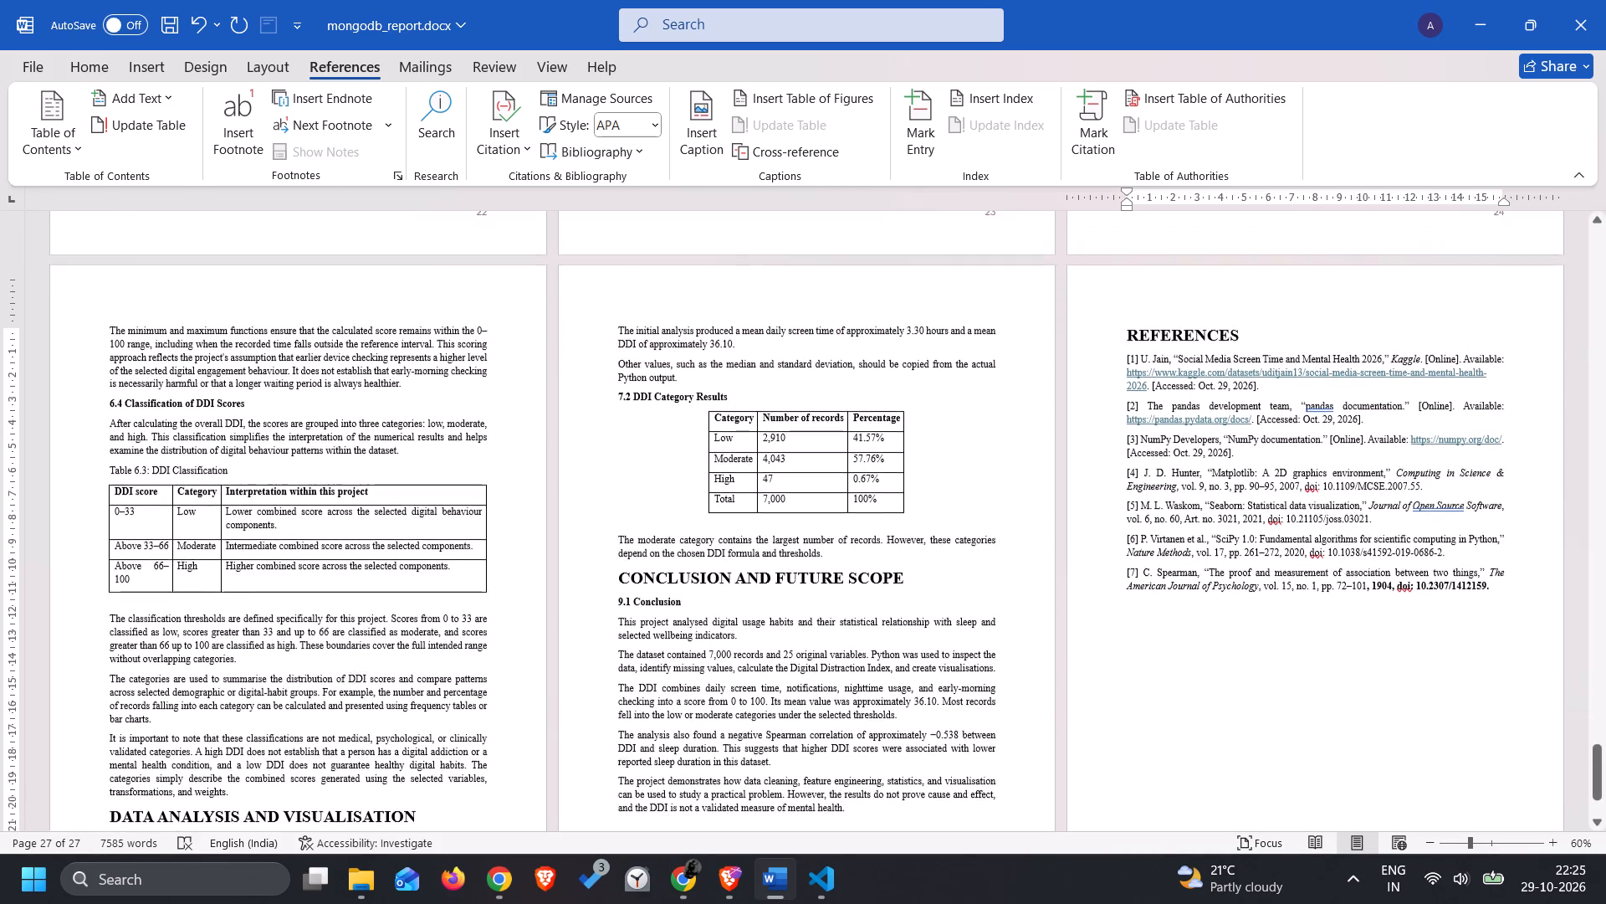
key(BackSpace)
key(Return)
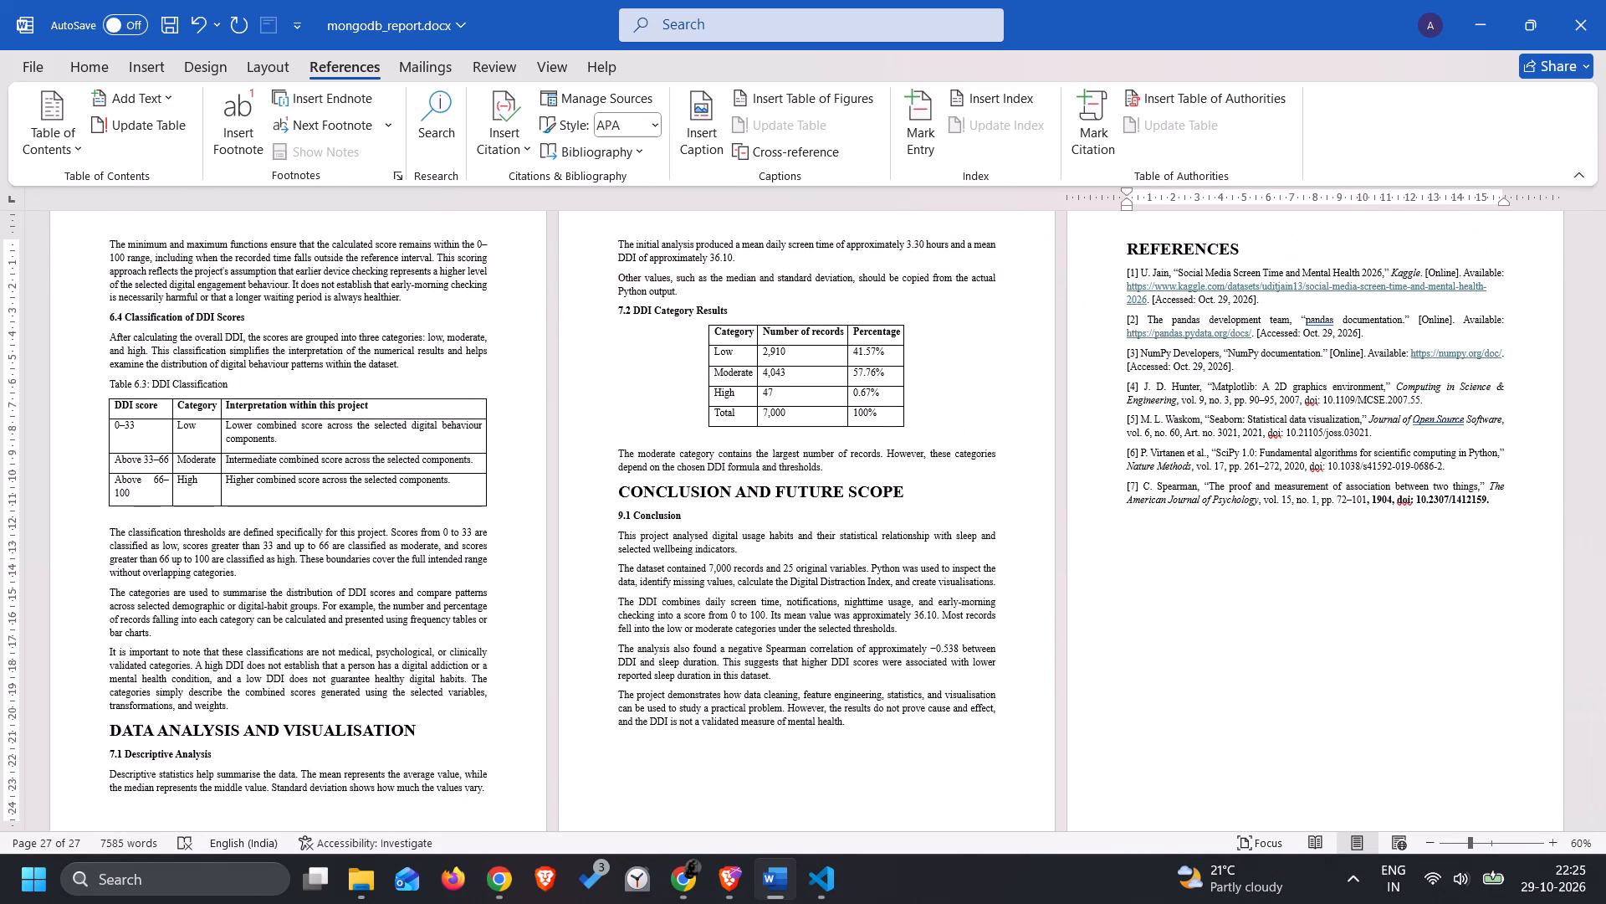
Save the report.
key(ctrl+s)
key(ctrl+s)
key(ctrl+s)
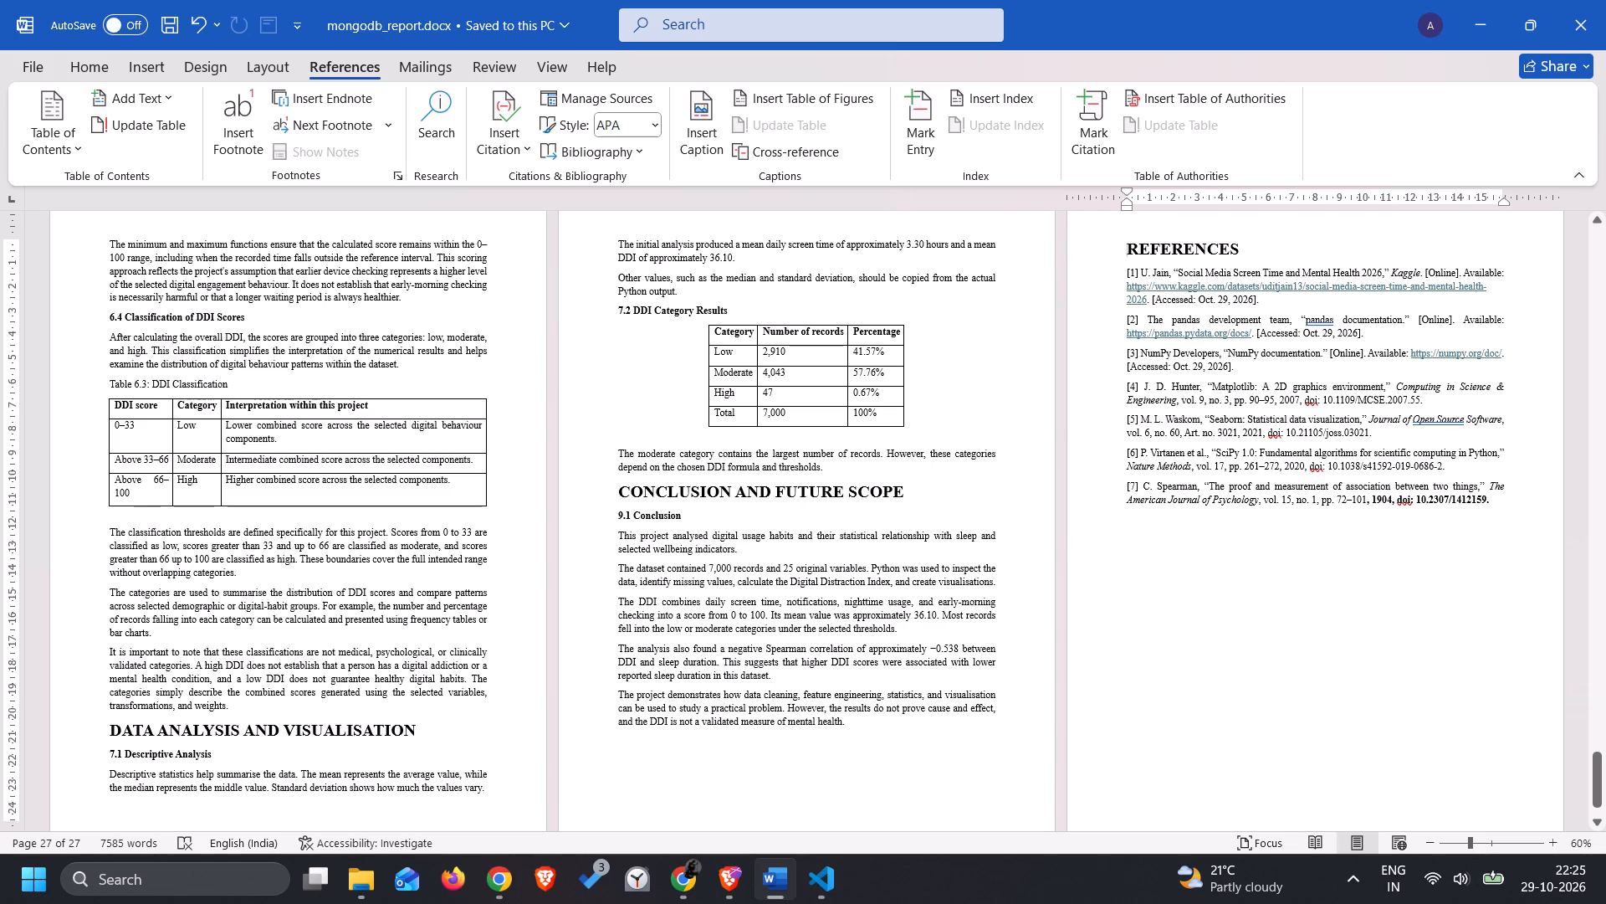
Check the page layout from the end of REFERENCES back to the 6.3 component calculation sections at a larger zoom.
click(1405, 505)
click(1384, 557)
scroll(864, 496, down, 4)
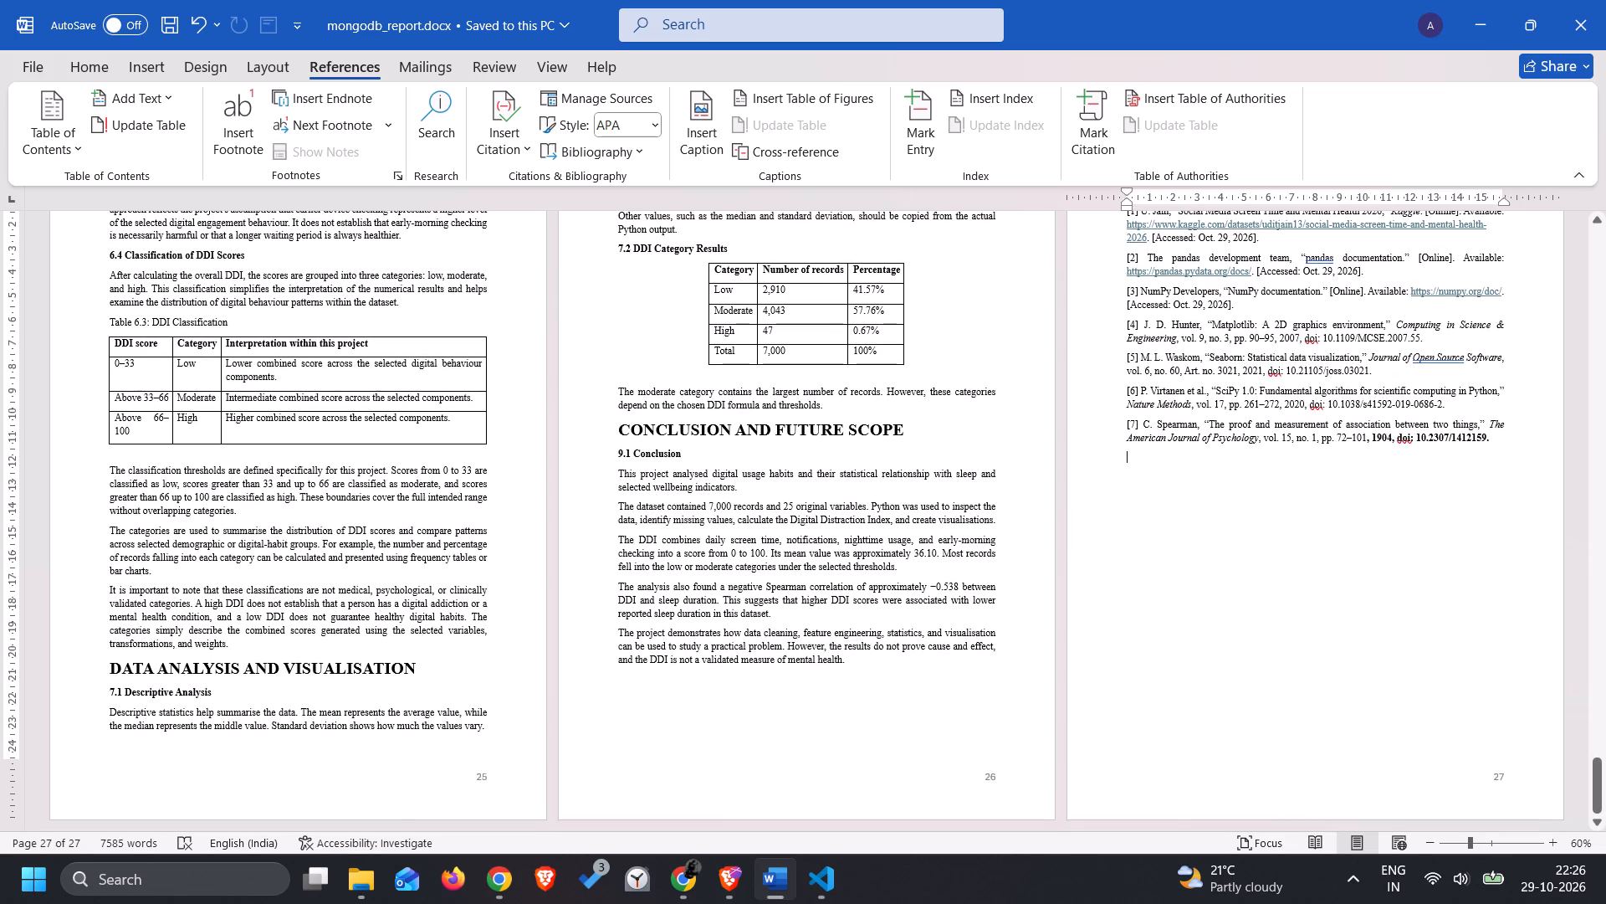
ctrl+scroll(870, 494, up, 3)
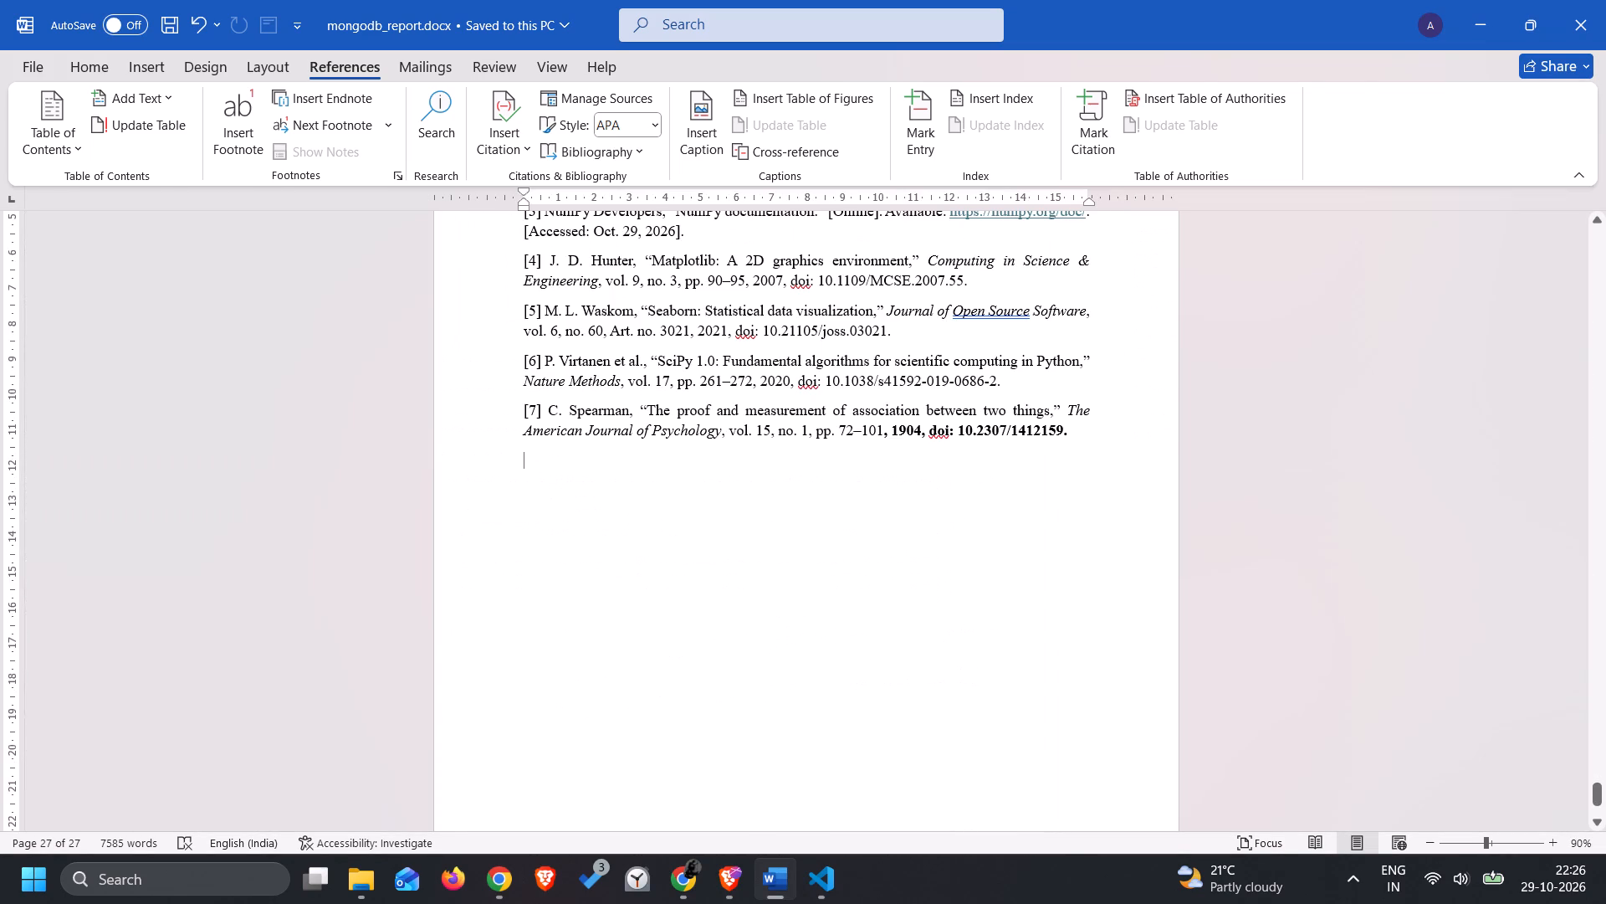
scroll(870, 494, up, 17)
scroll(871, 493, up, 10)
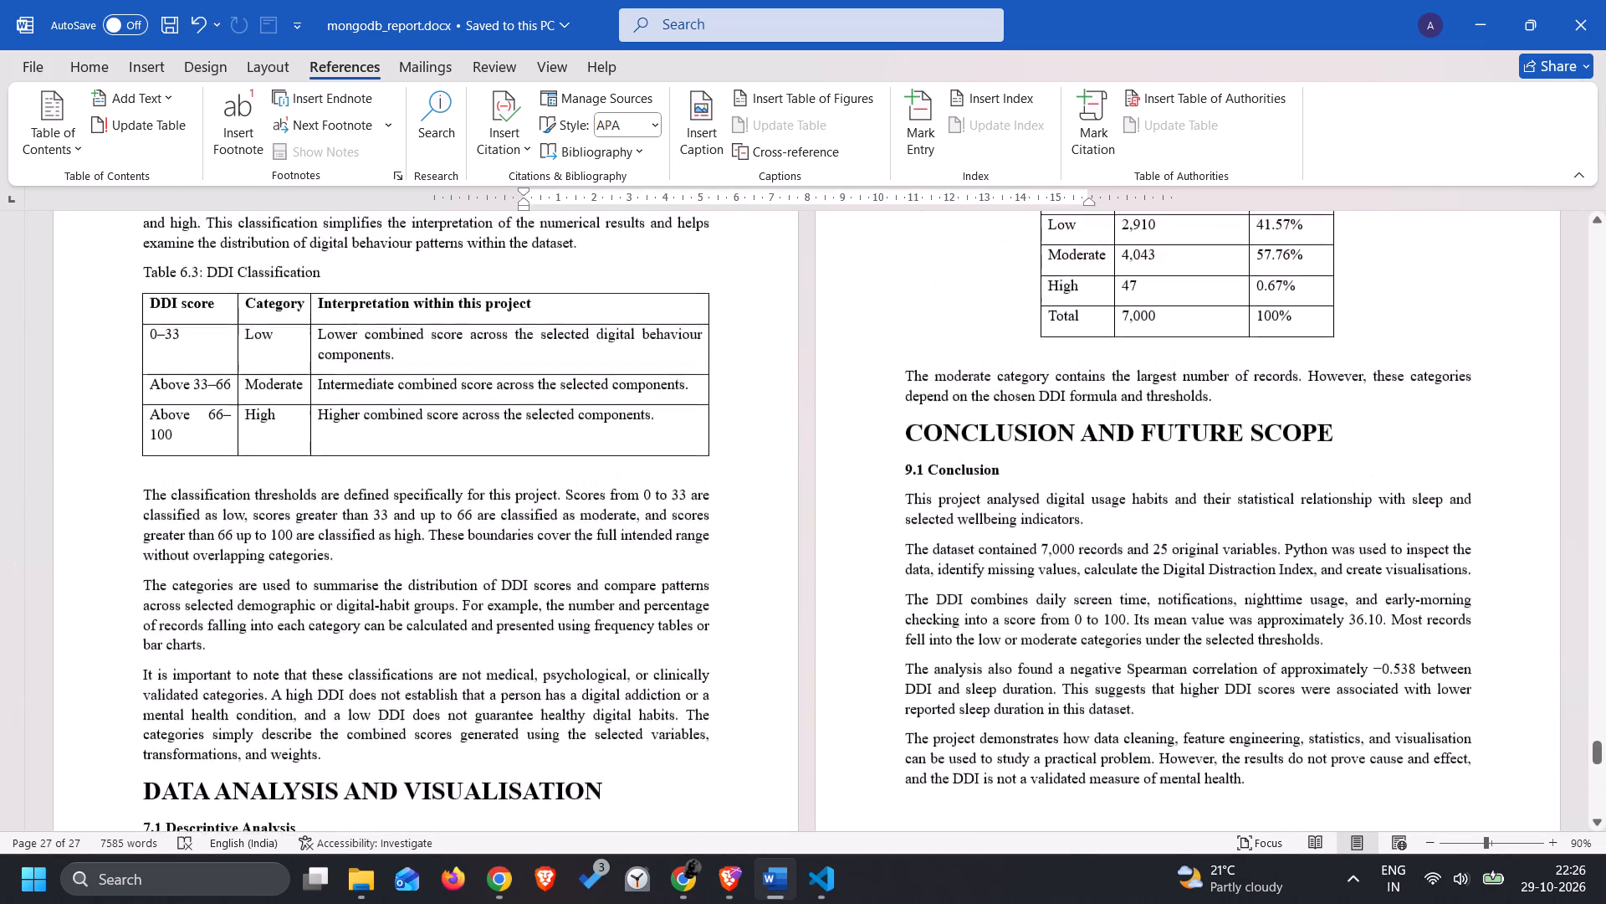
scroll(871, 493, up, 16)
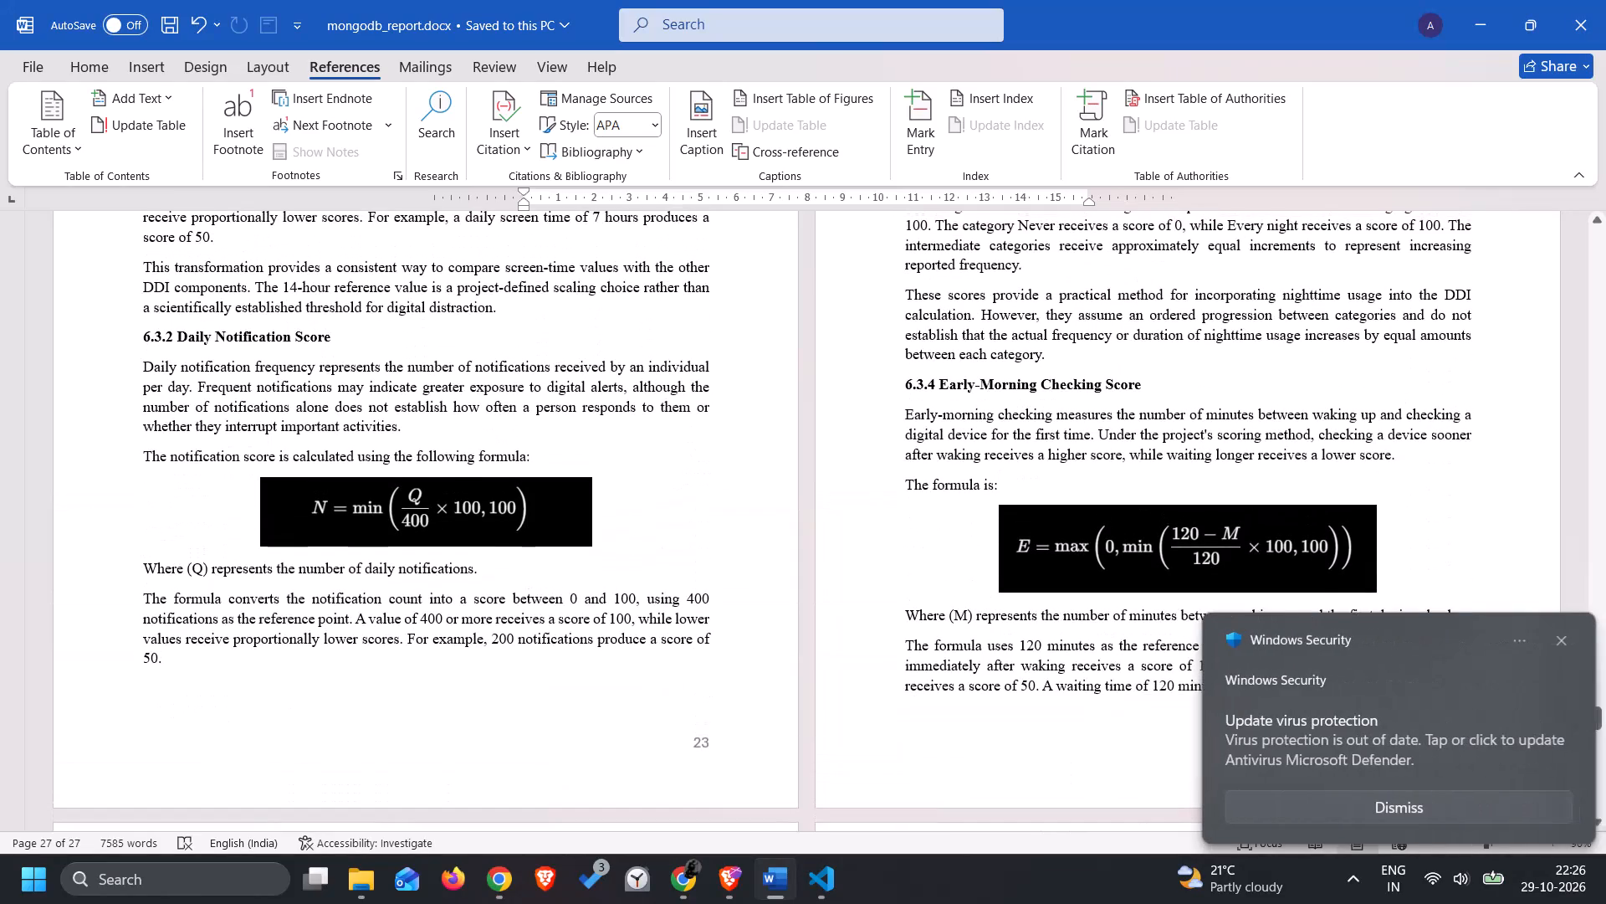
click(1553, 642)
scroll(1023, 589, up, 5)
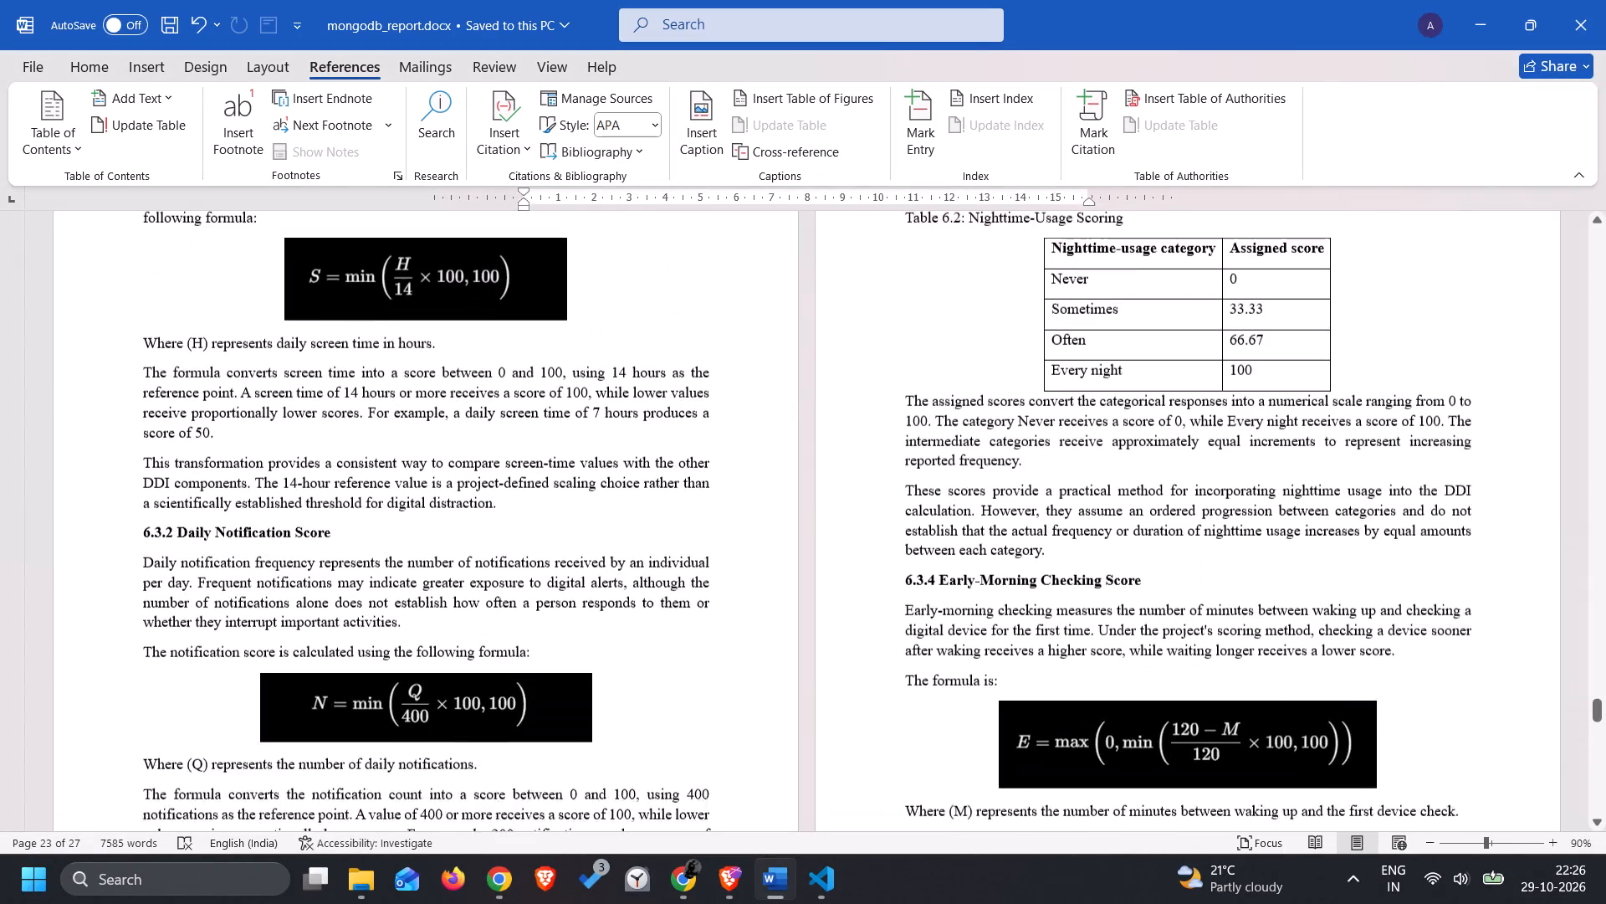
Add a colon and a space at the end of the 7.2 DDI Category Results heading.
scroll(1022, 589, down, 17)
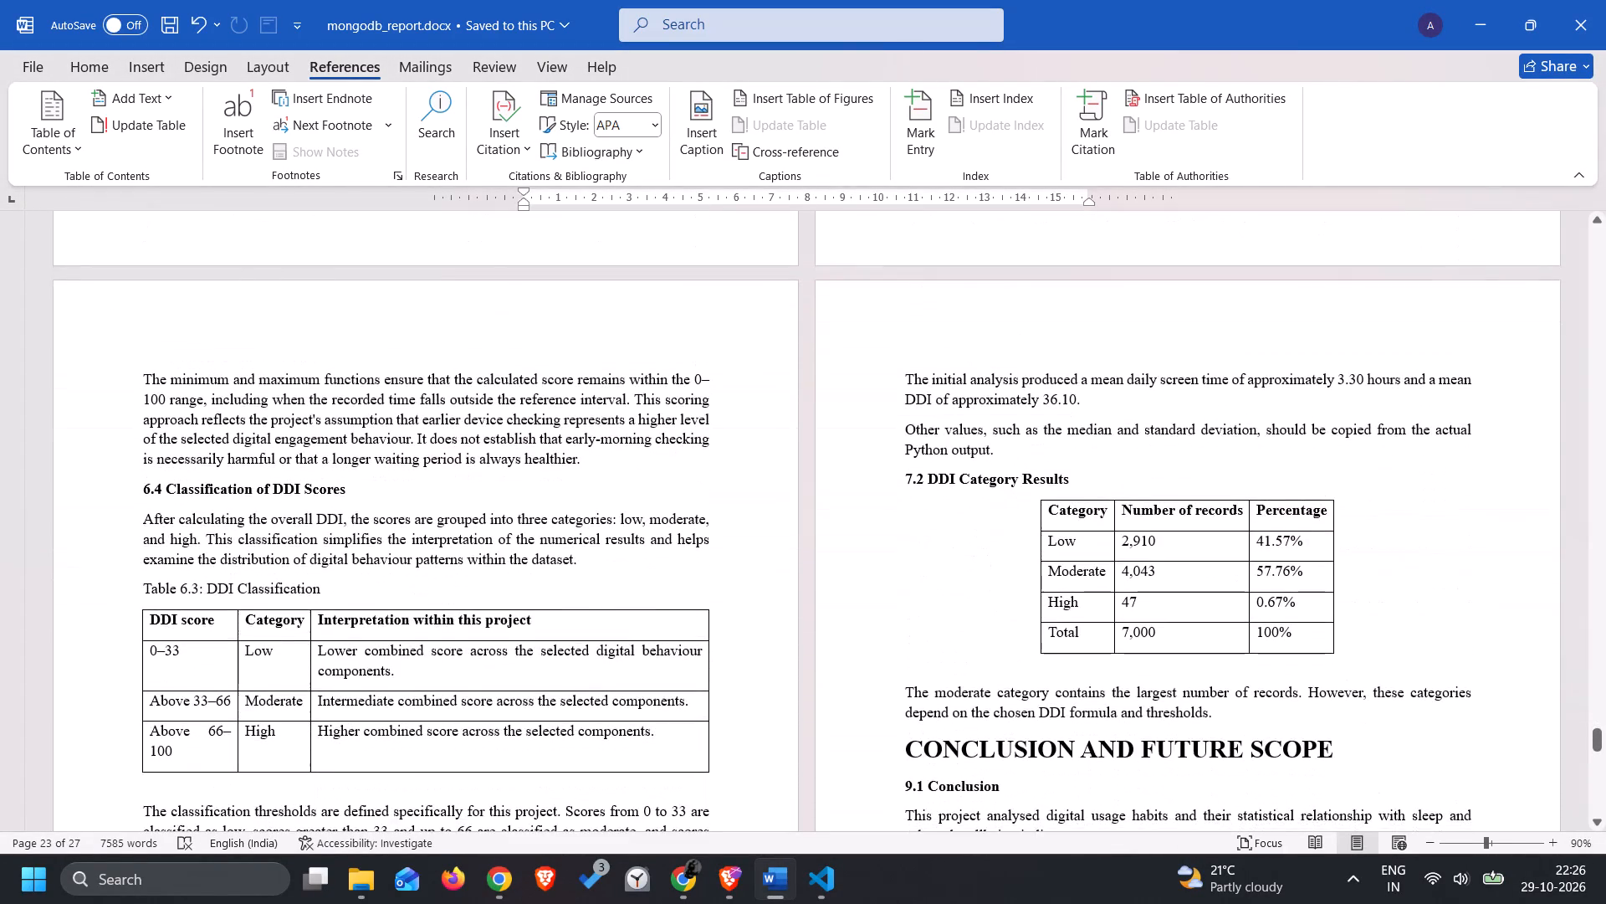
scroll(1022, 589, down, 6)
scroll(1022, 589, up, 3)
click(1097, 346)
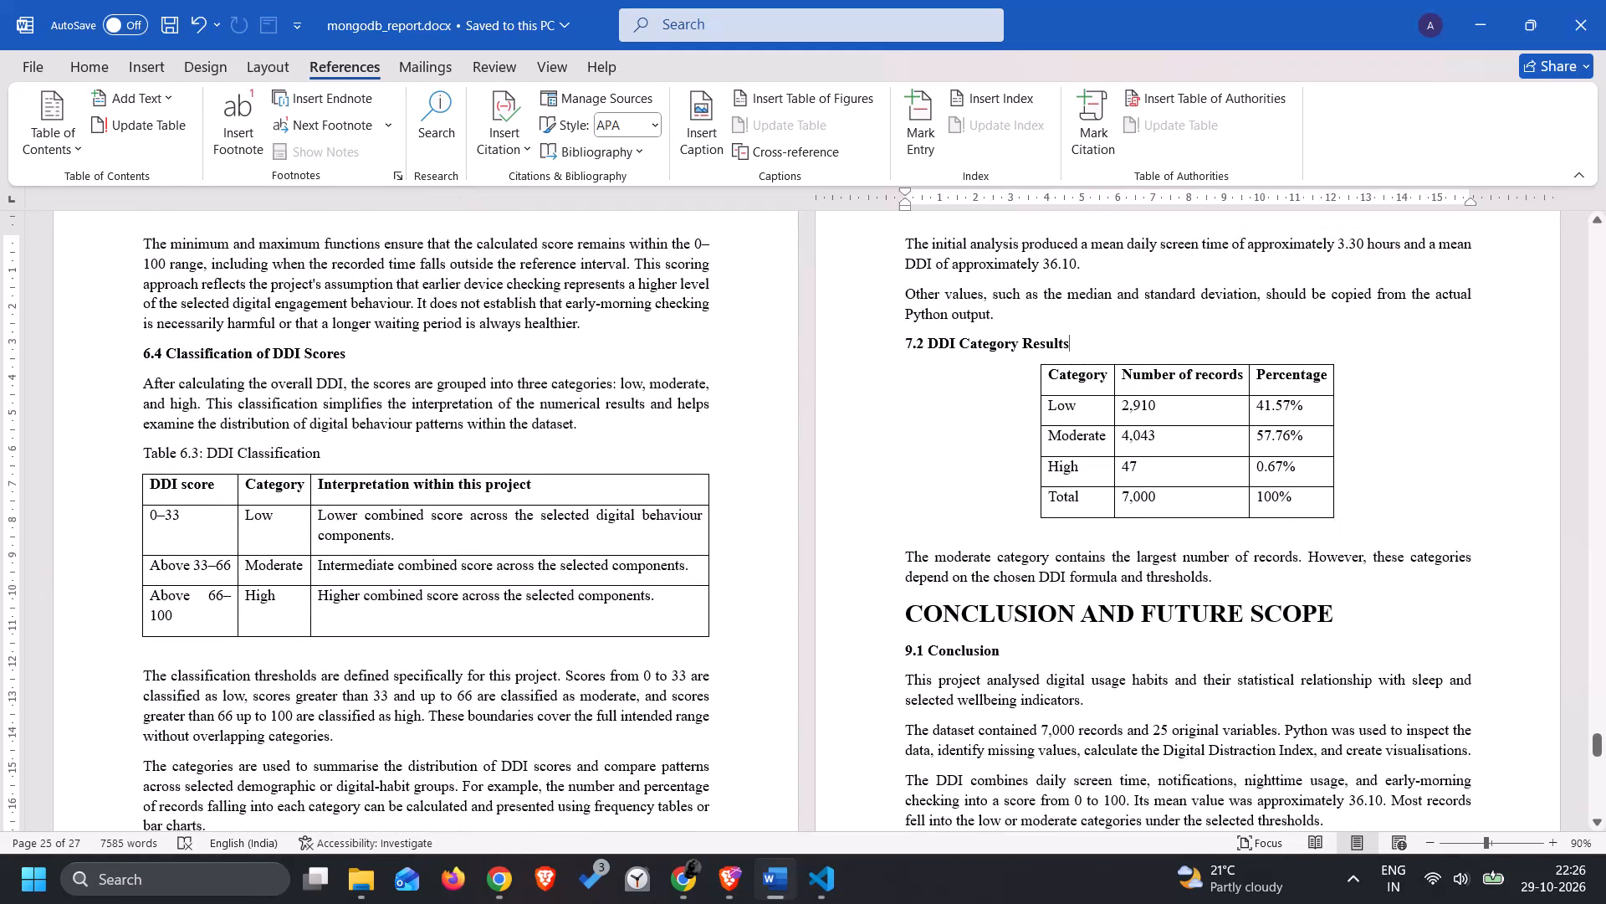
key(shift+colon)
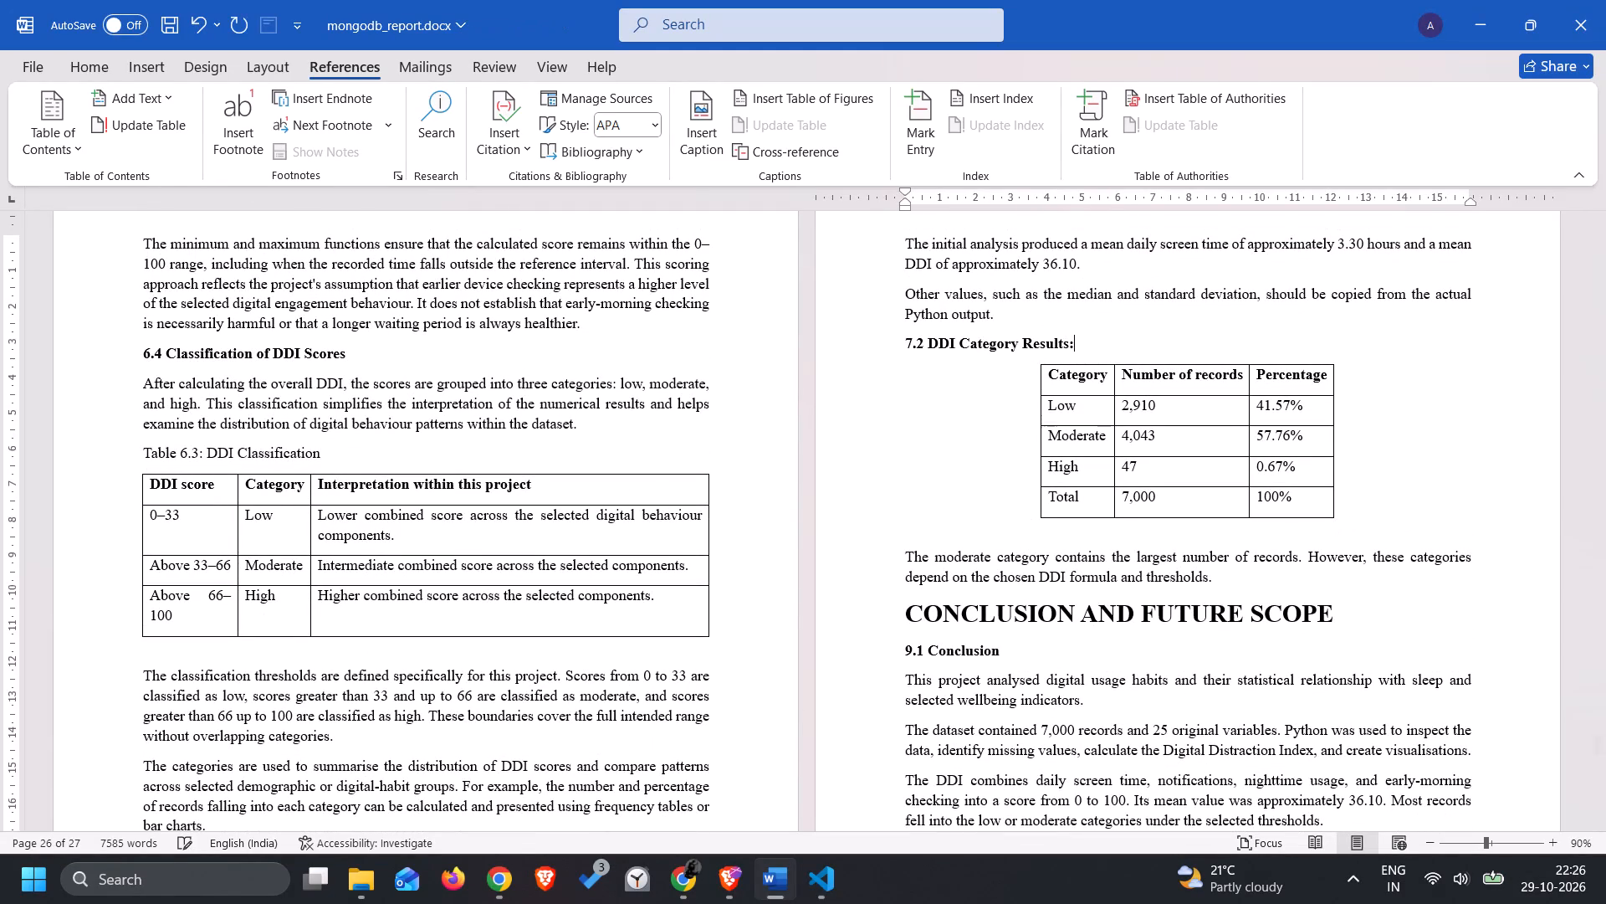
key(space)
Review the pages from section 7.2 back to 3.4 Novelty and Contribution for stranded headings and uneven gaps.
scroll(988, 343, up, 8)
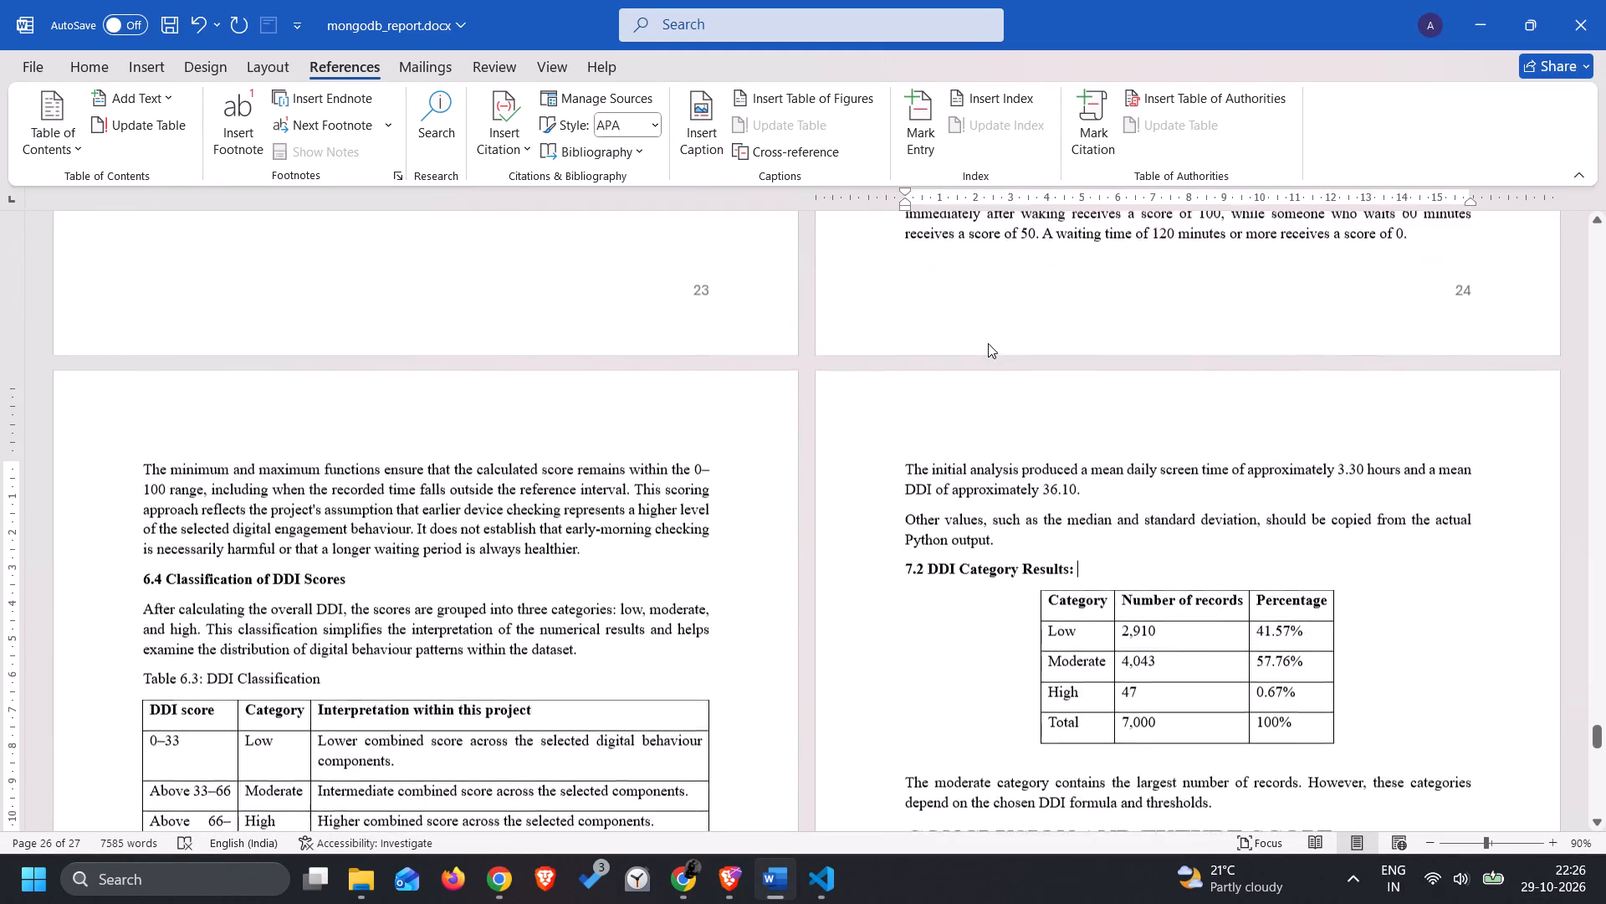
scroll(988, 343, up, 19)
scroll(988, 343, up, 6)
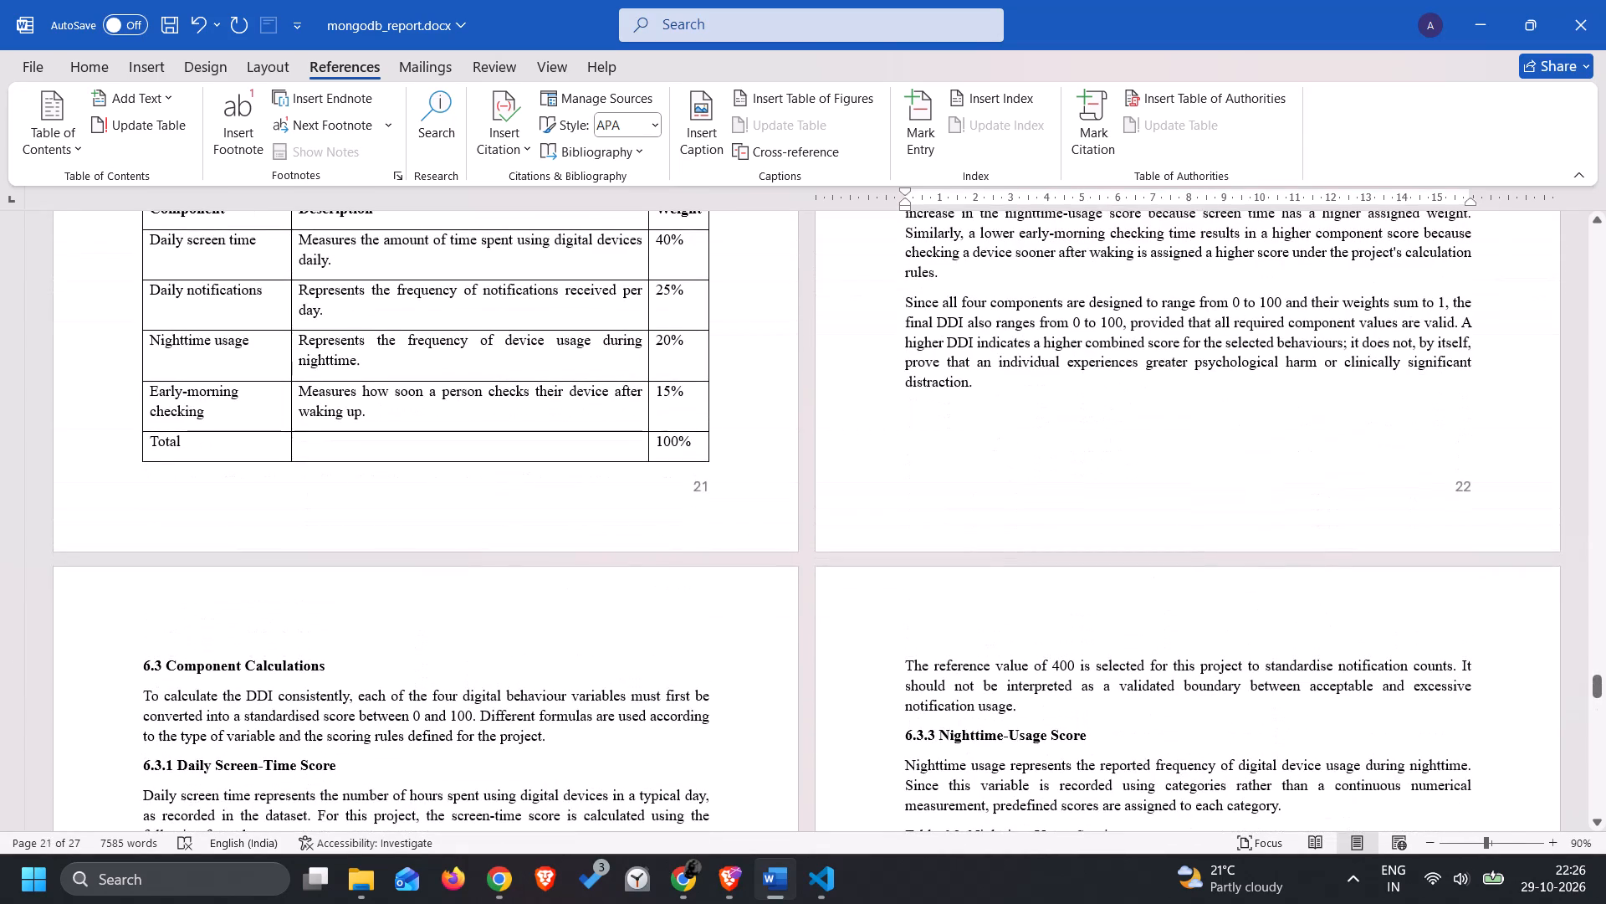
scroll(990, 351, up, 15)
scroll(990, 351, up, 6)
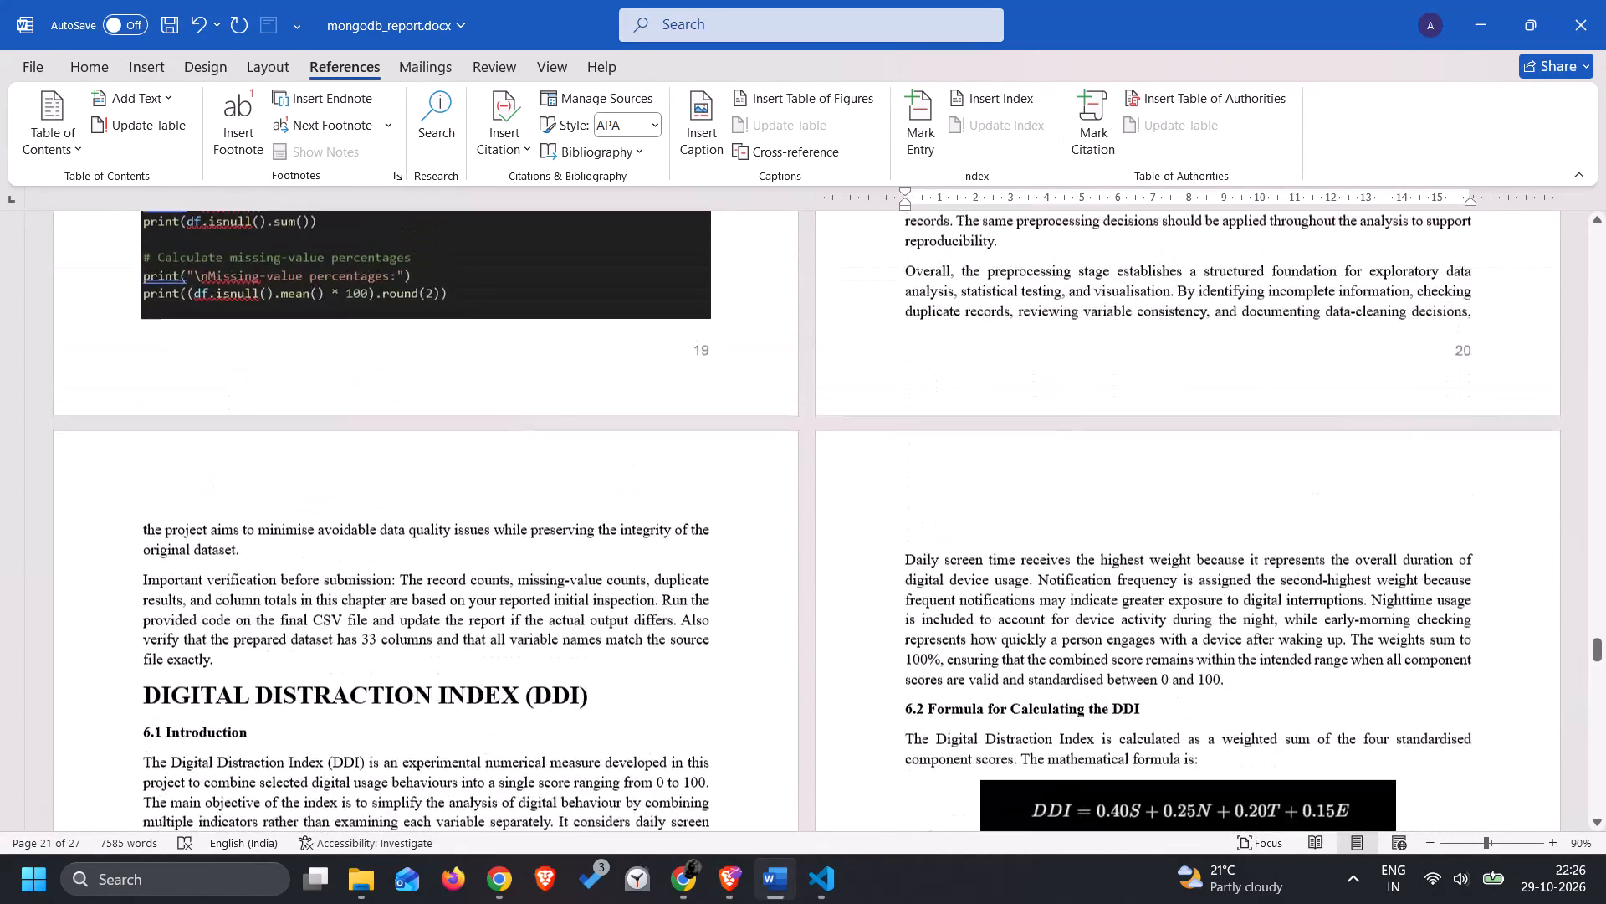
scroll(990, 351, up, 10)
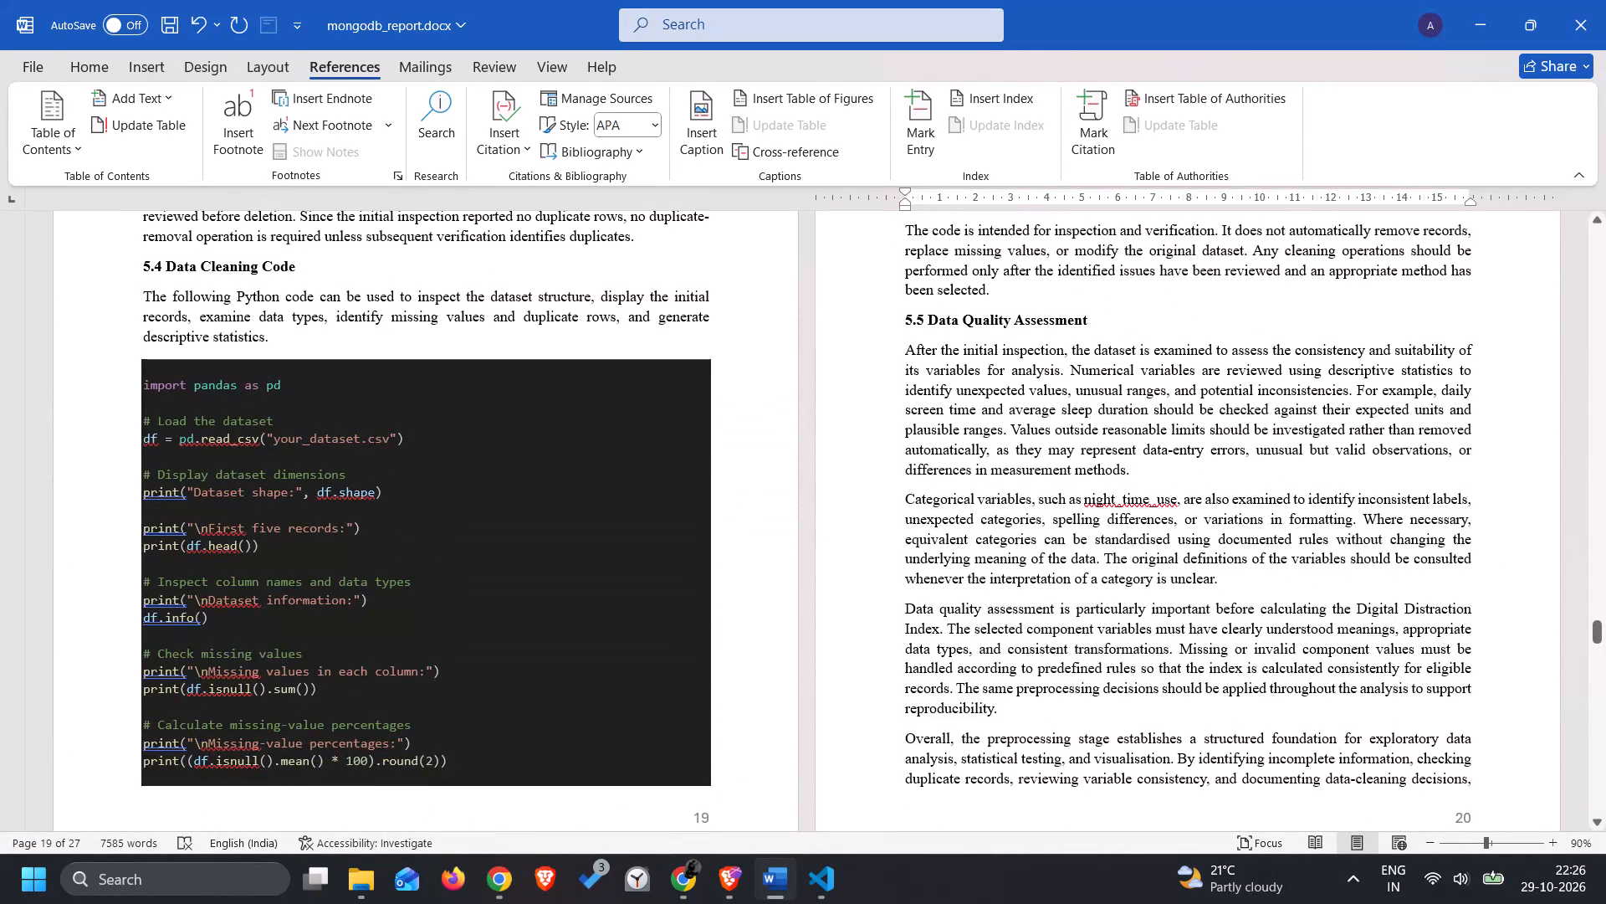
click(1151, 501)
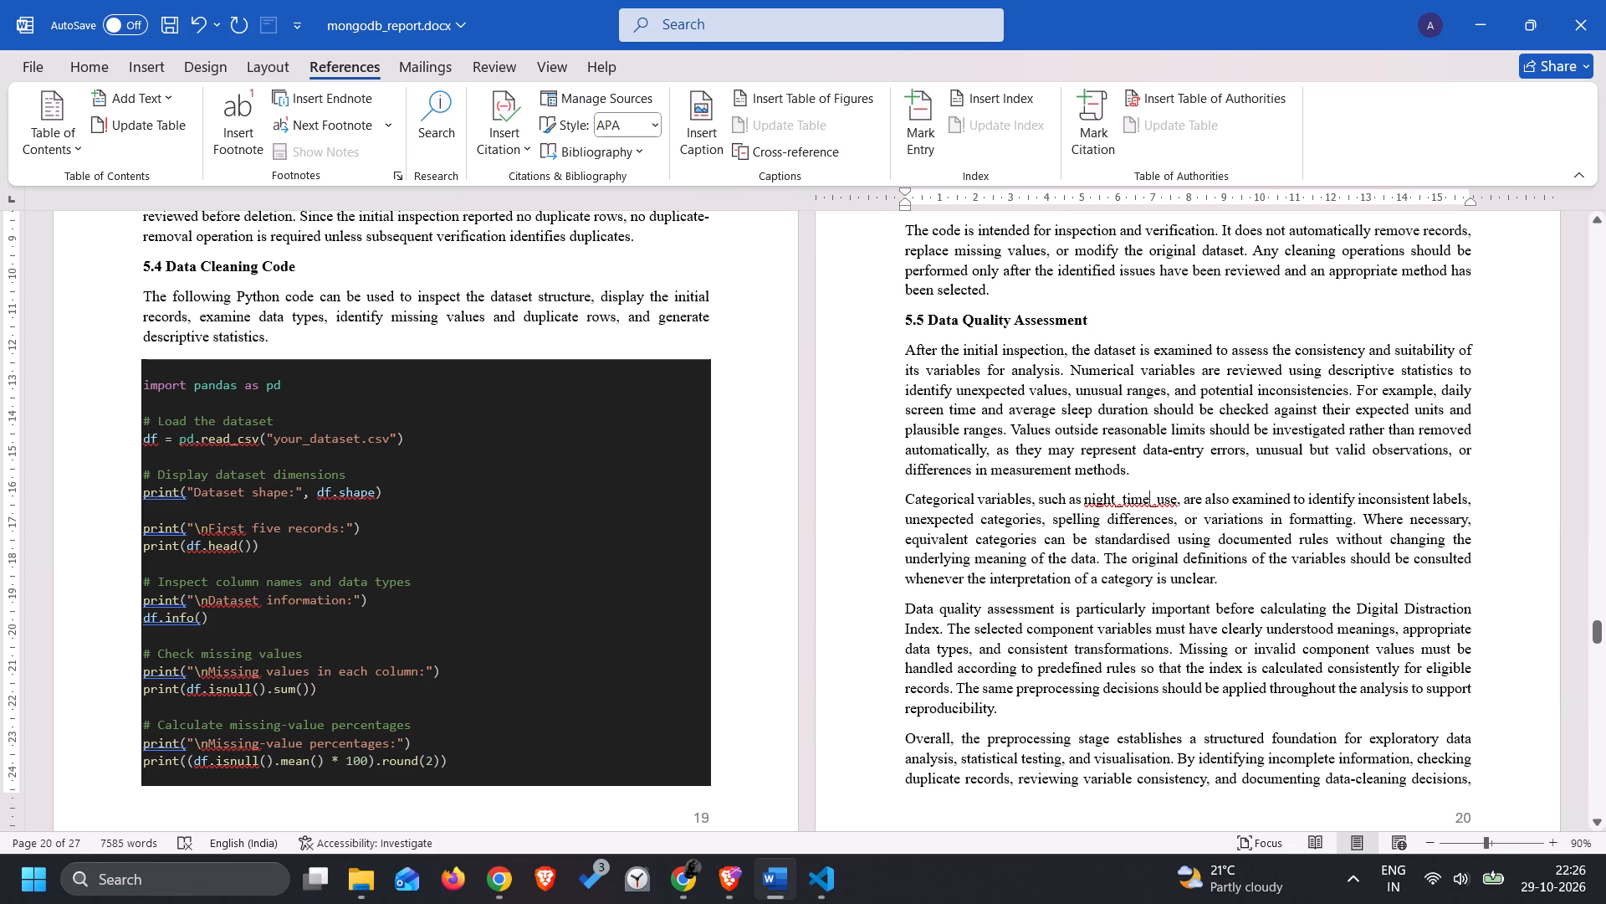
scroll(1151, 502, up, 10)
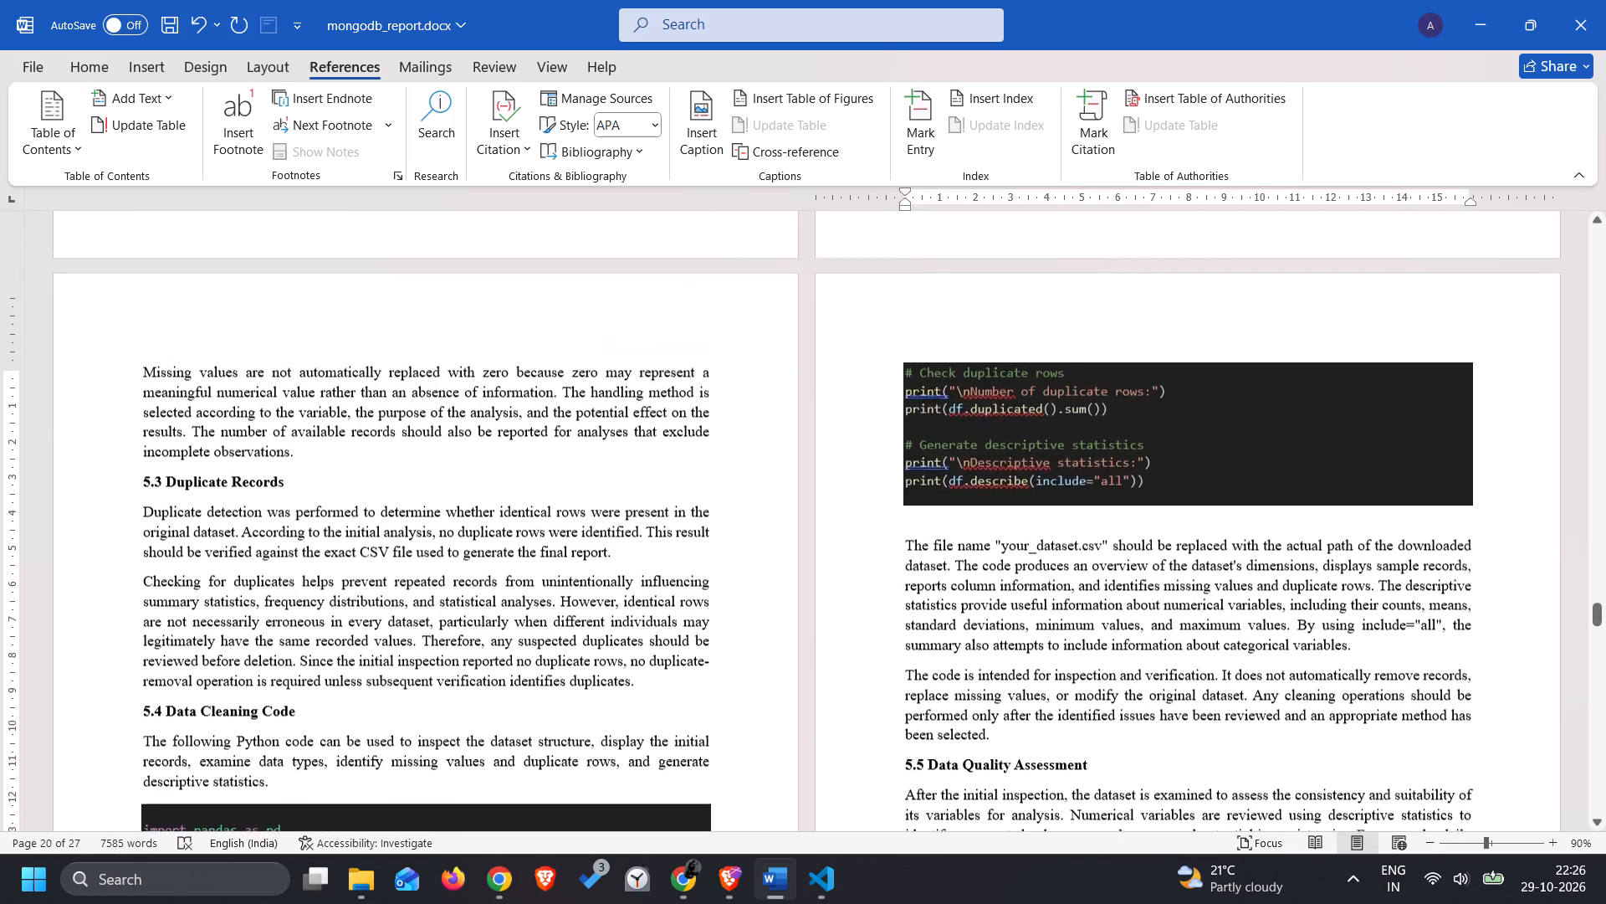
scroll(1150, 503, up, 16)
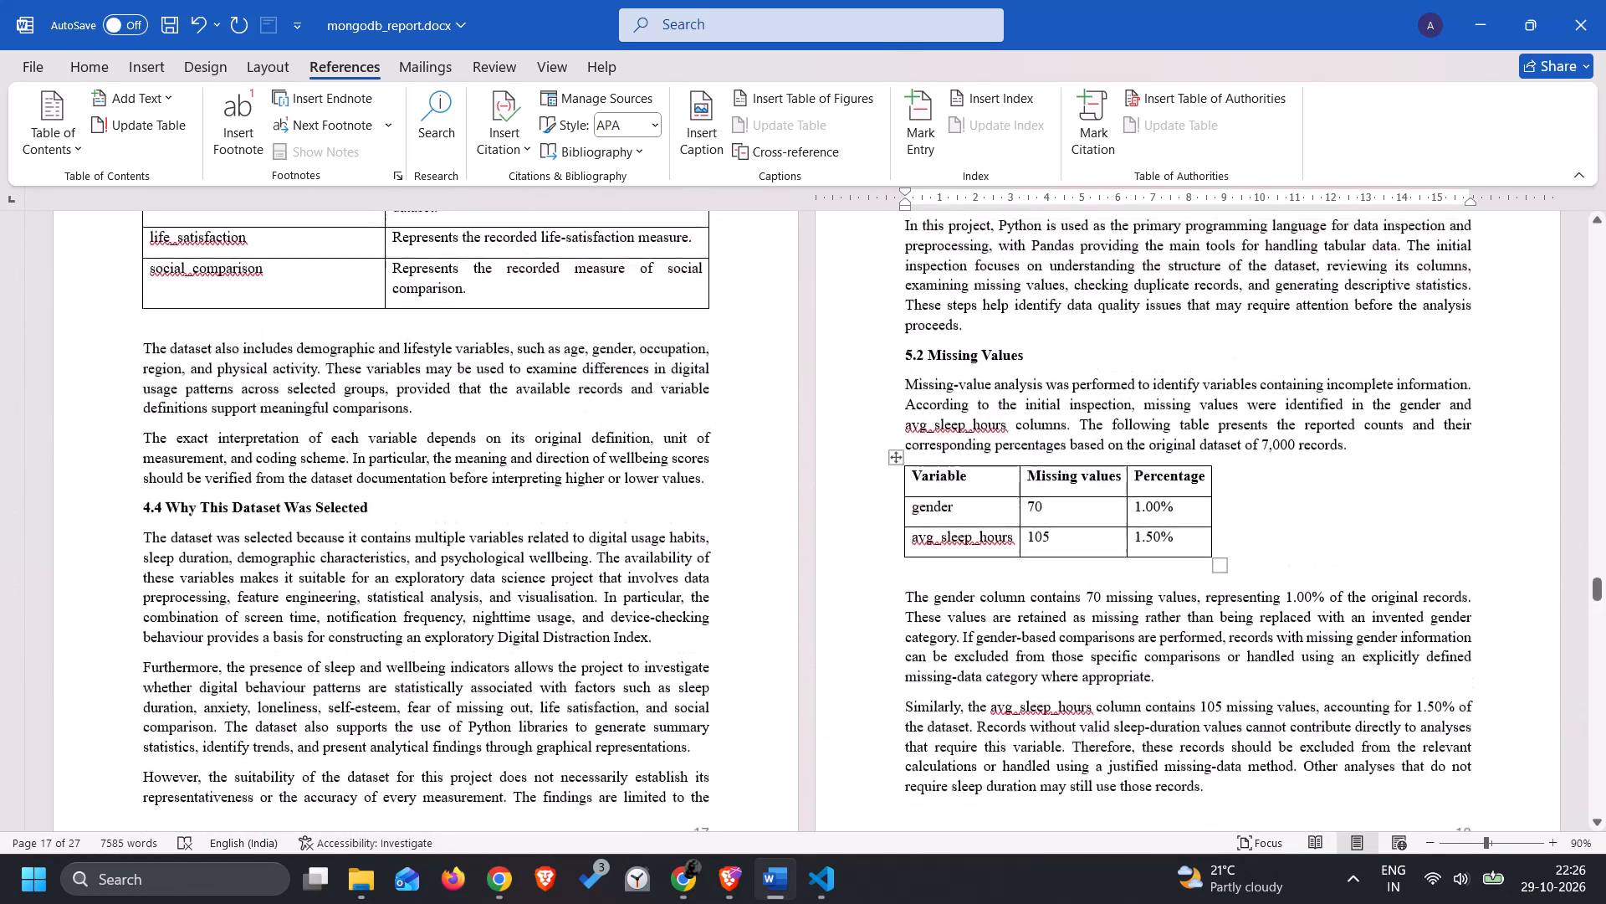
scroll(1150, 503, up, 8)
scroll(1150, 503, down, 3)
scroll(921, 511, up, 4)
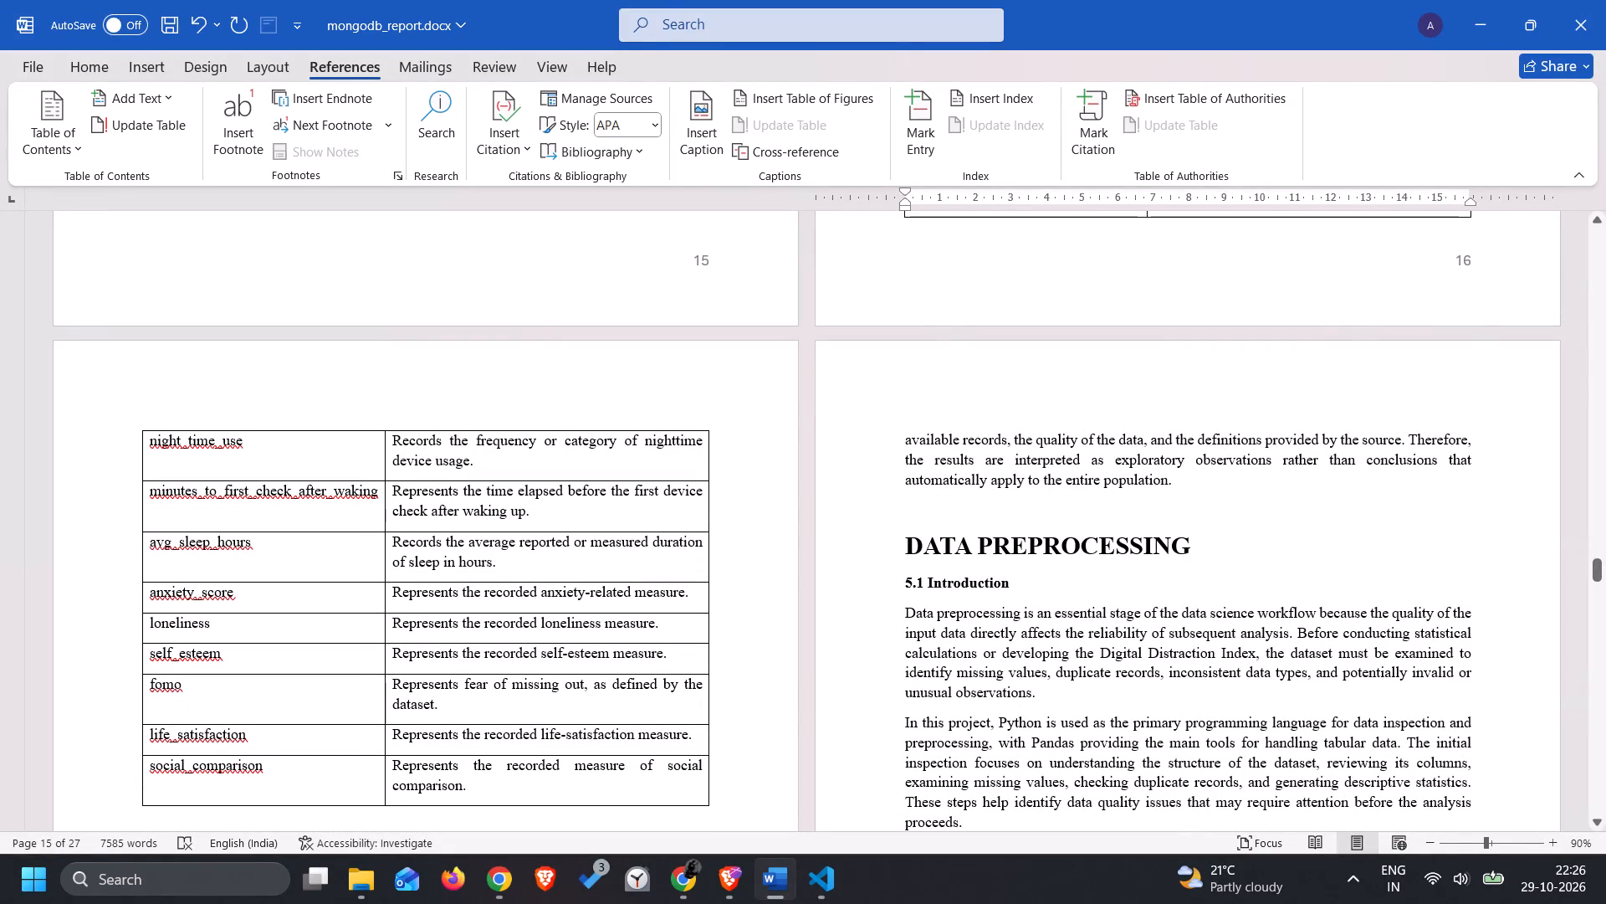
scroll(1067, 563, up, 14)
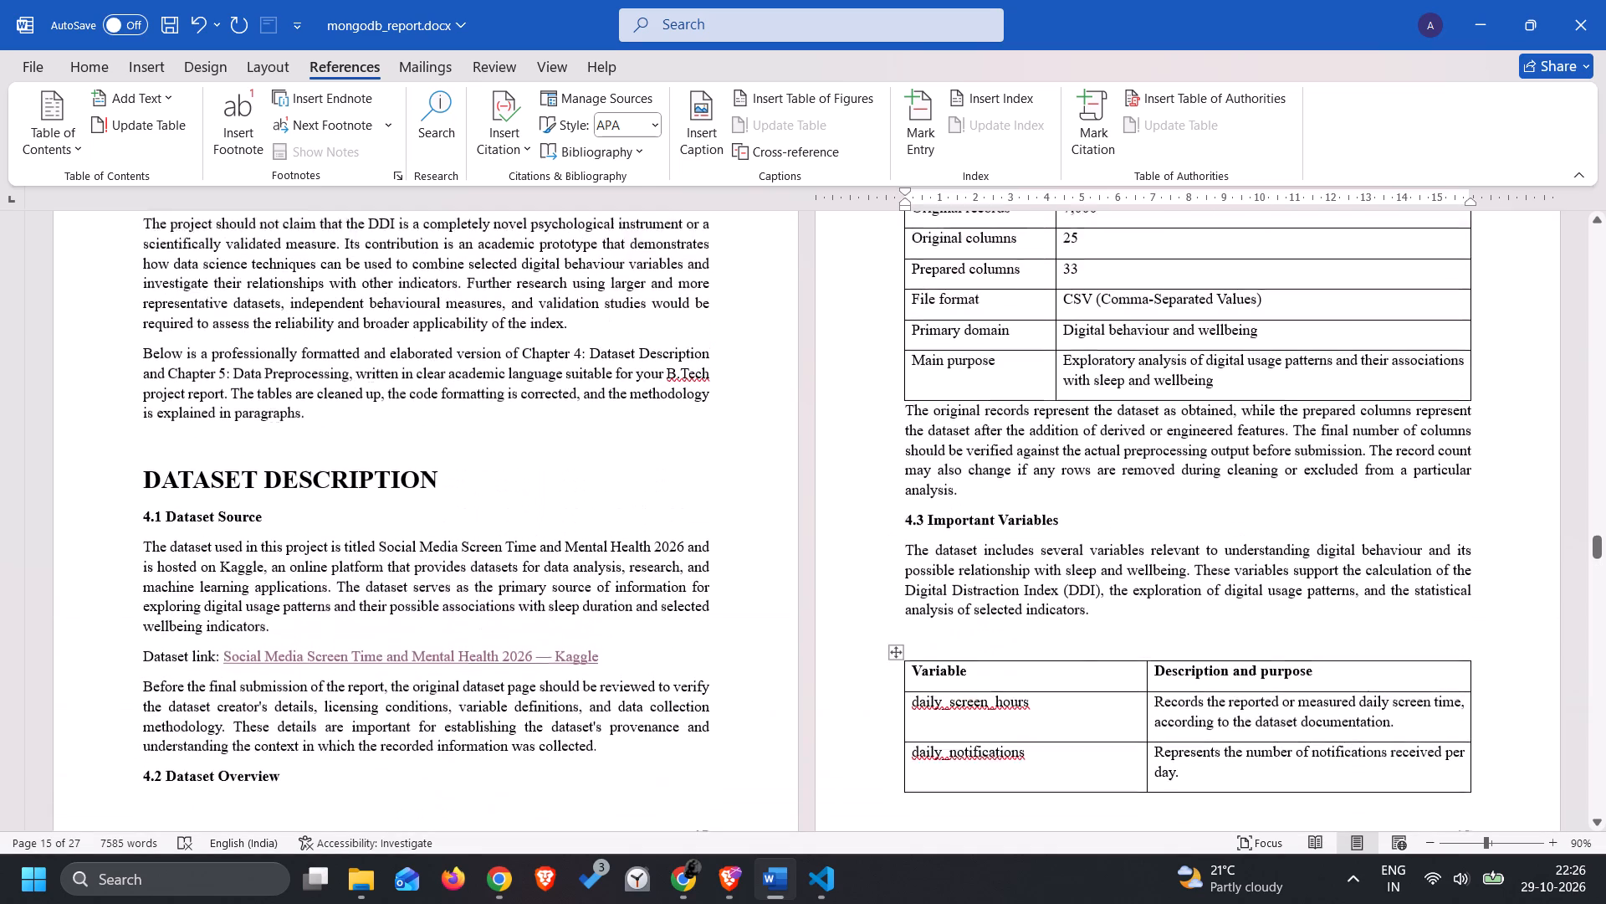
scroll(1067, 563, up, 14)
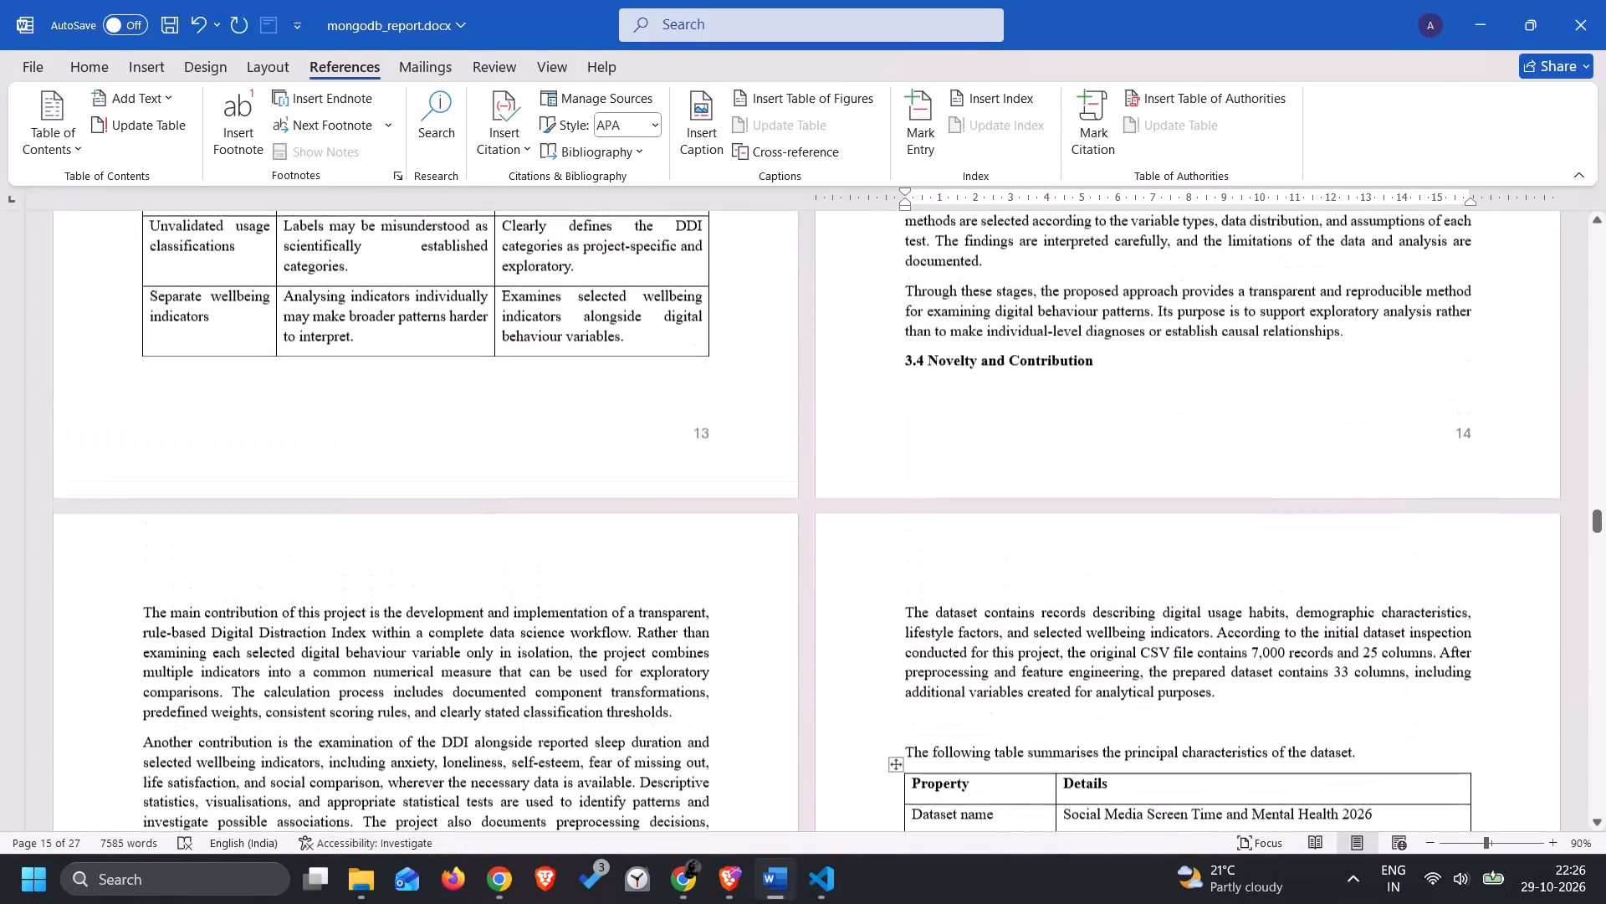
Save the report.
key(ctrl+s)
key(ctrl+s)
Insert two blank lines before the 3.4 Novelty and Contribution heading to push it onto the next page.
scroll(1067, 563, up, 8)
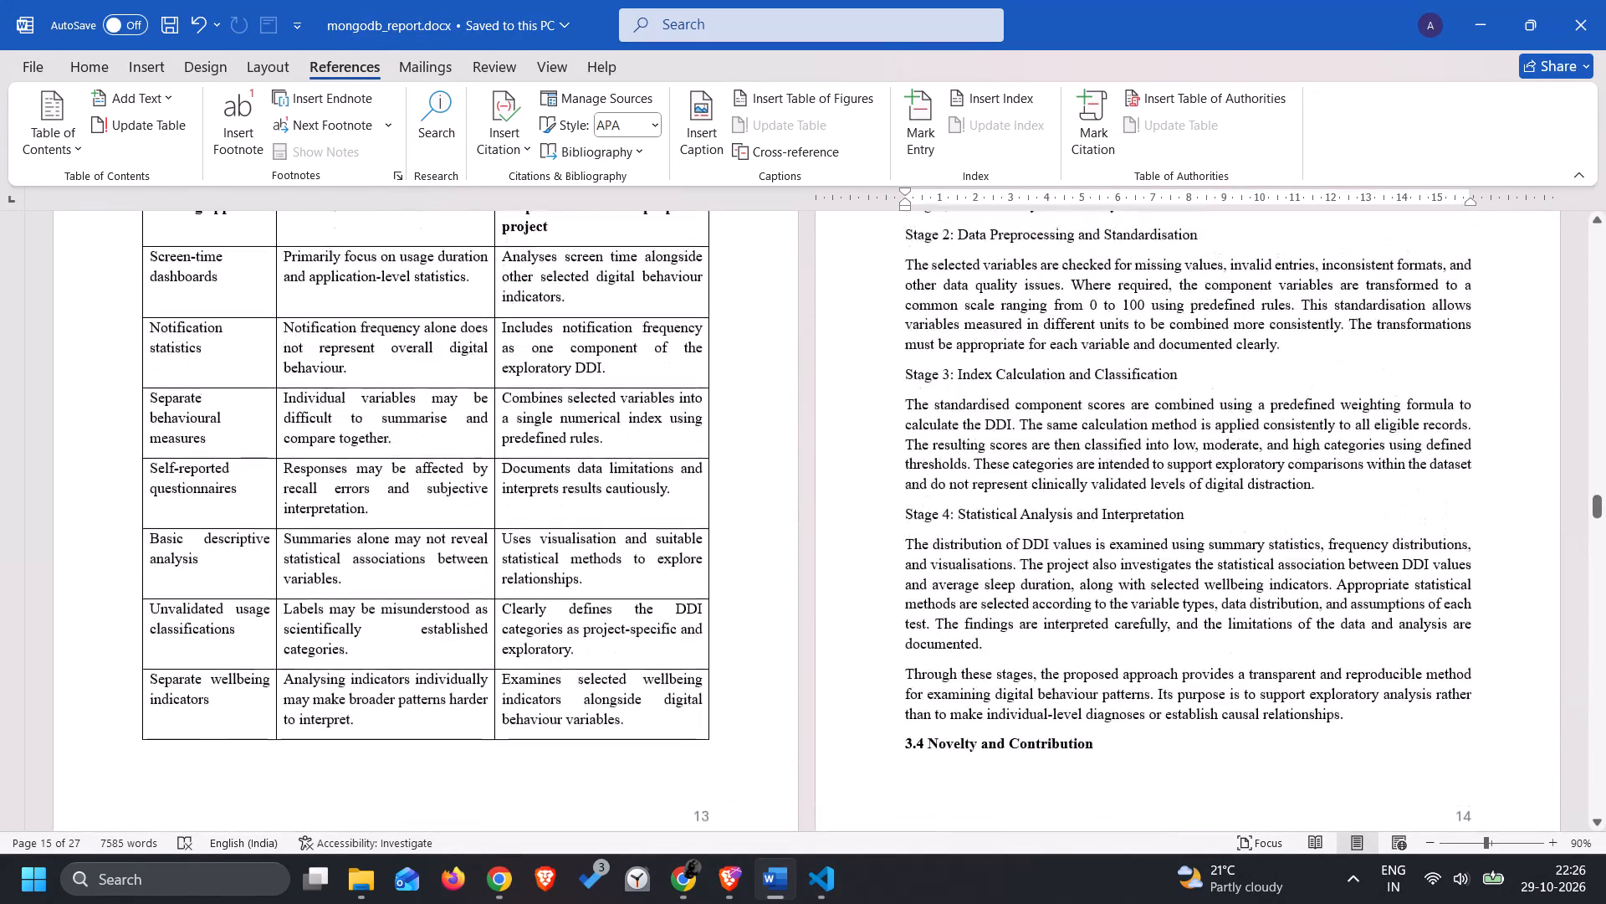
click(911, 743)
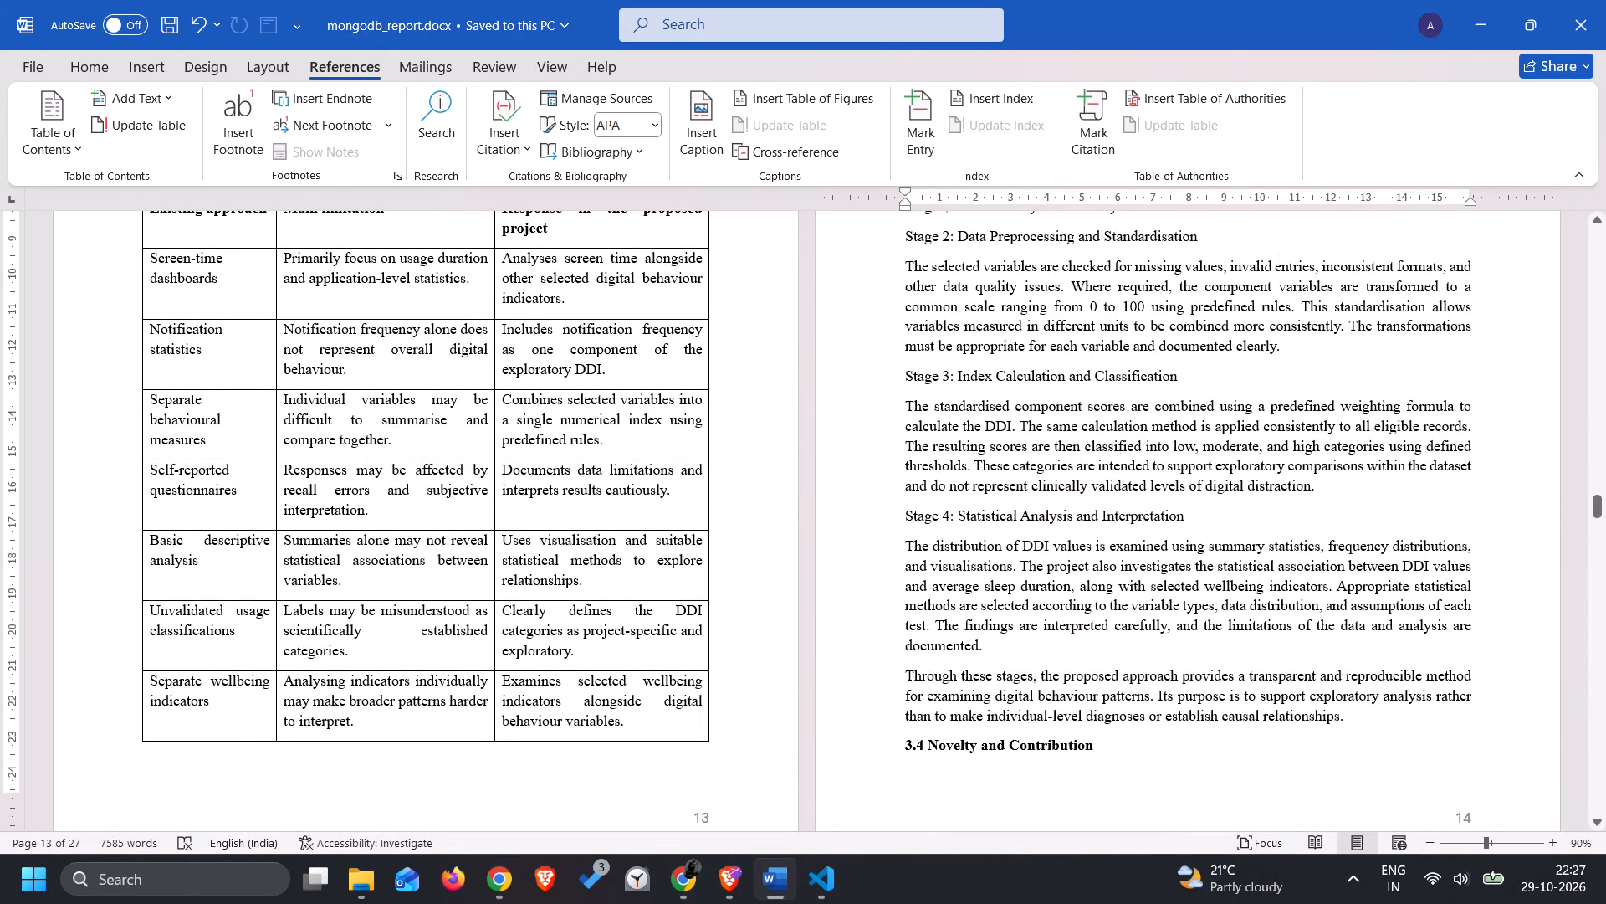
key(Left)
key(Return)
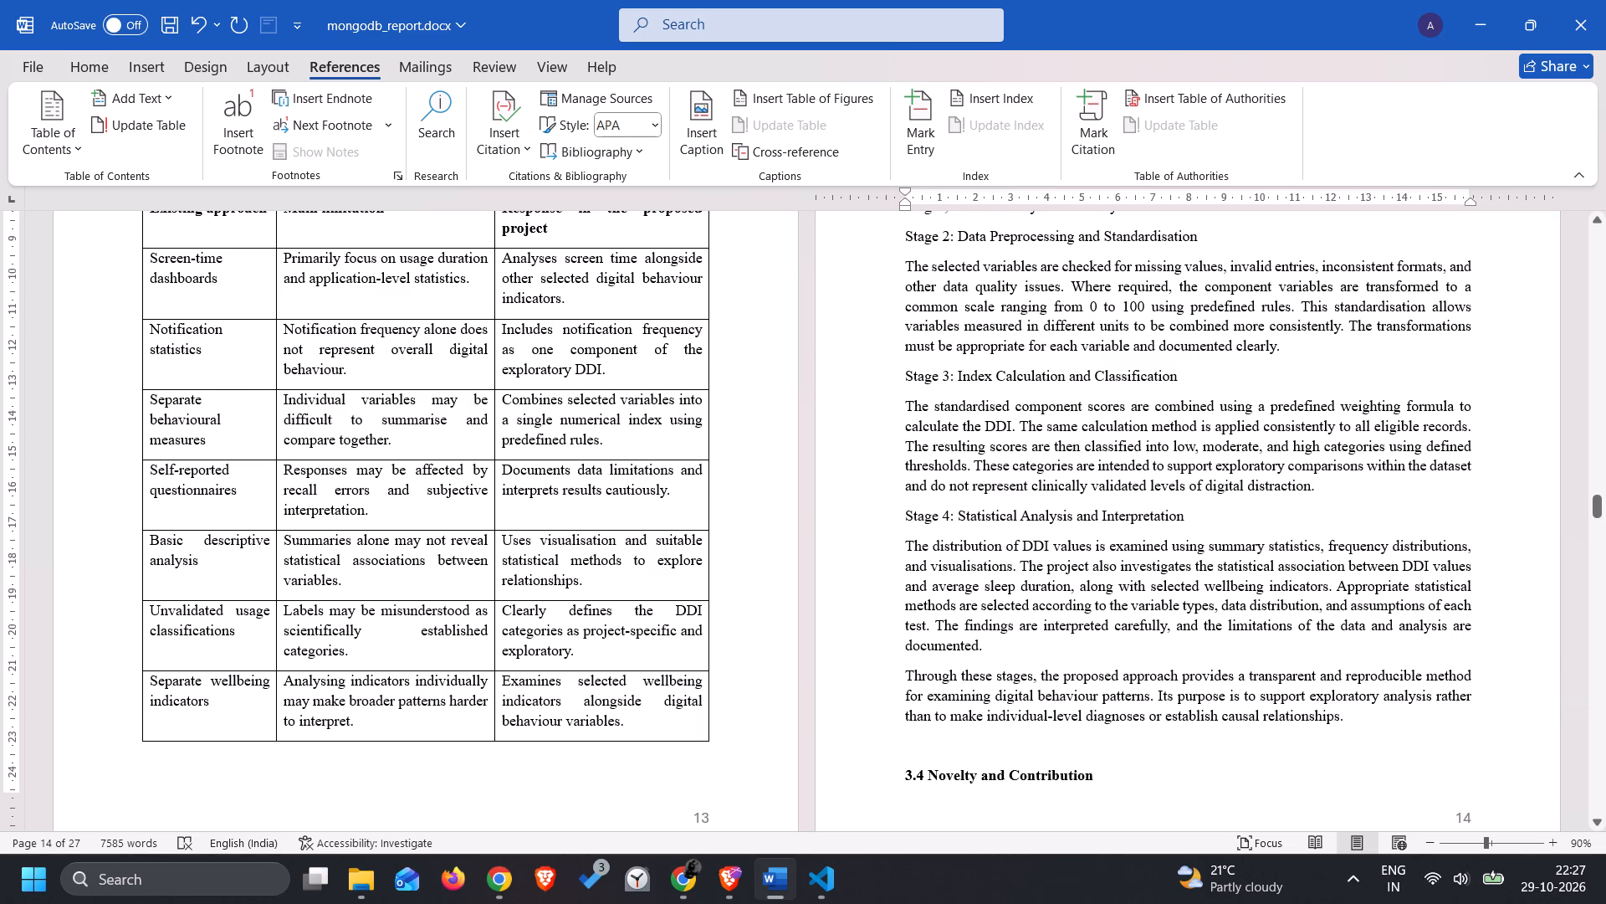
key(Return)
Review the pages from section 3.4 back to the Table of Contents for stranded headings and uneven gaps.
scroll(888, 673, up, 4)
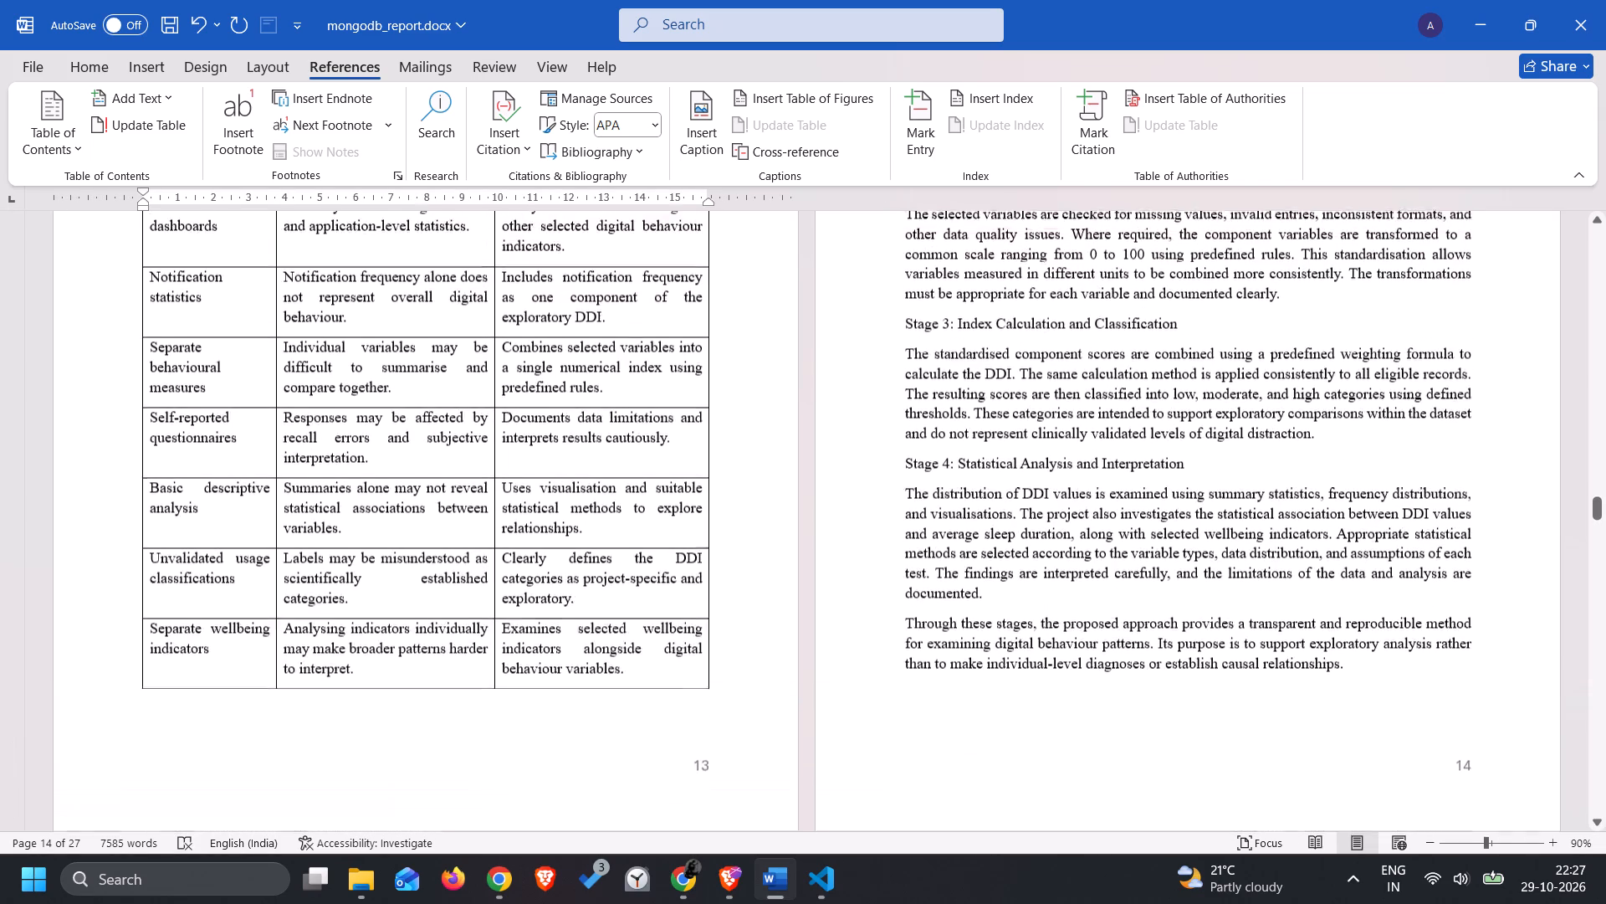
scroll(888, 673, up, 14)
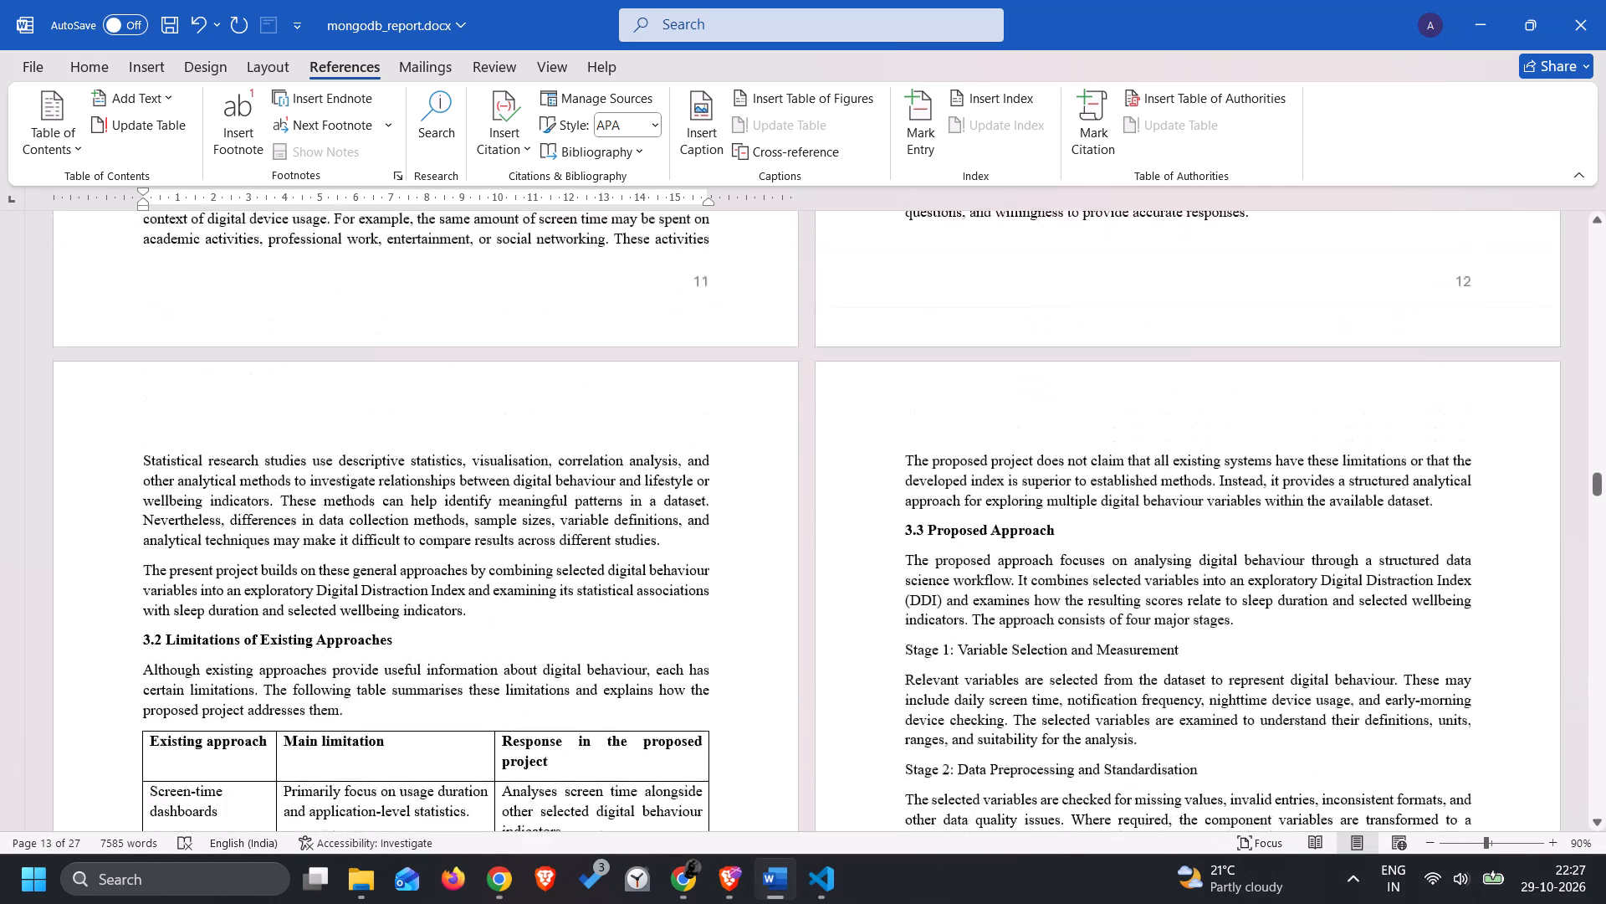
scroll(866, 650, up, 5)
scroll(866, 650, down, 2)
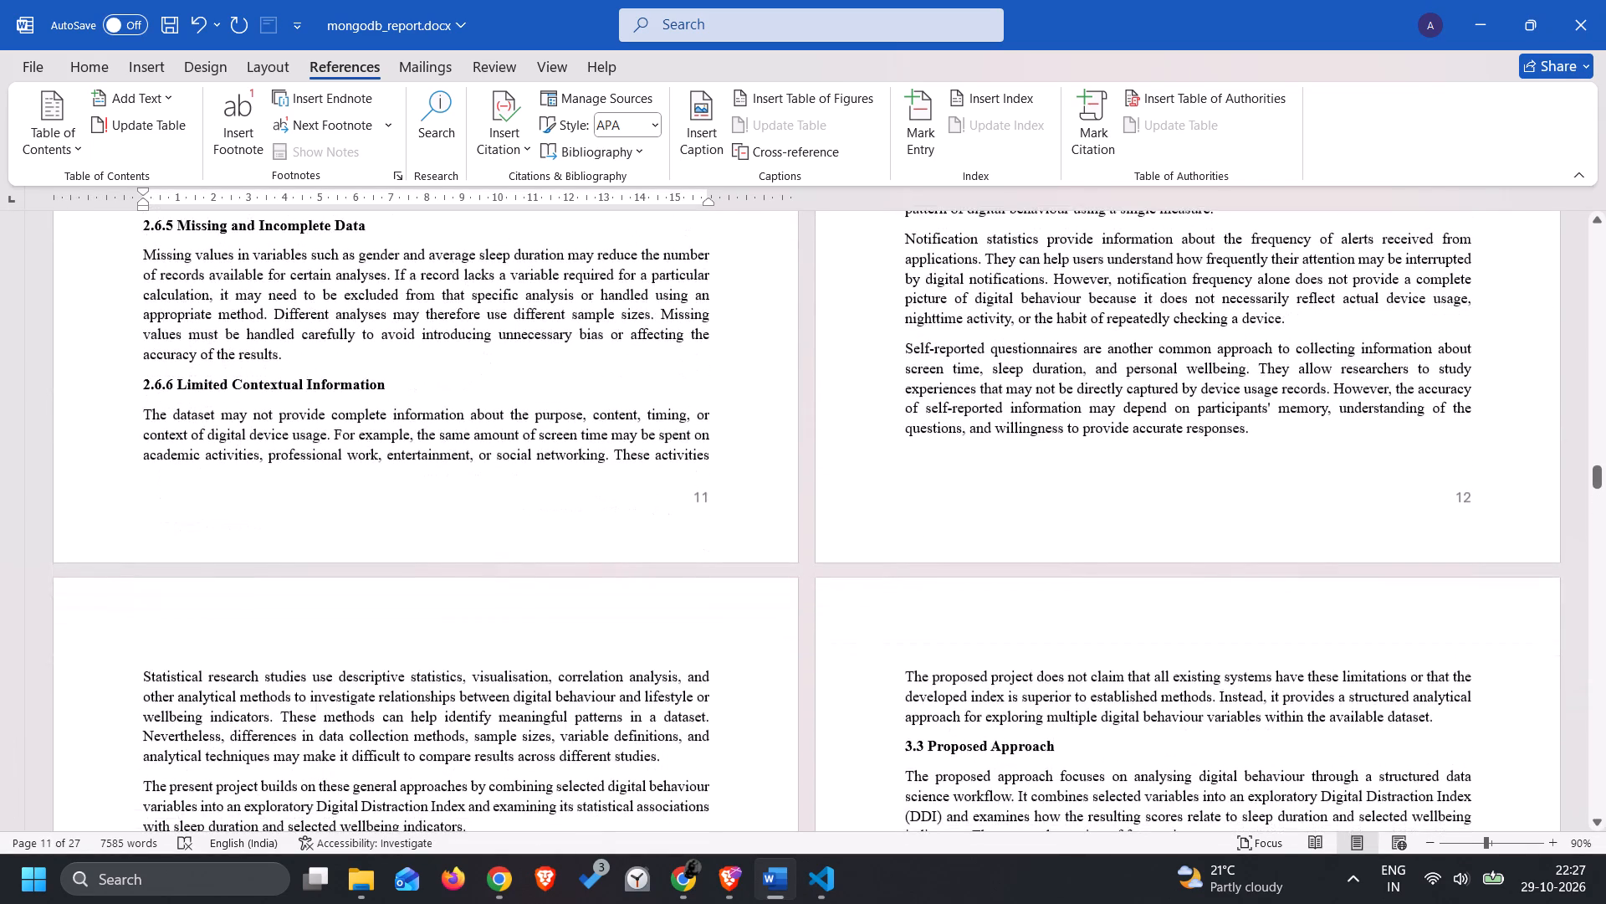
scroll(866, 650, up, 15)
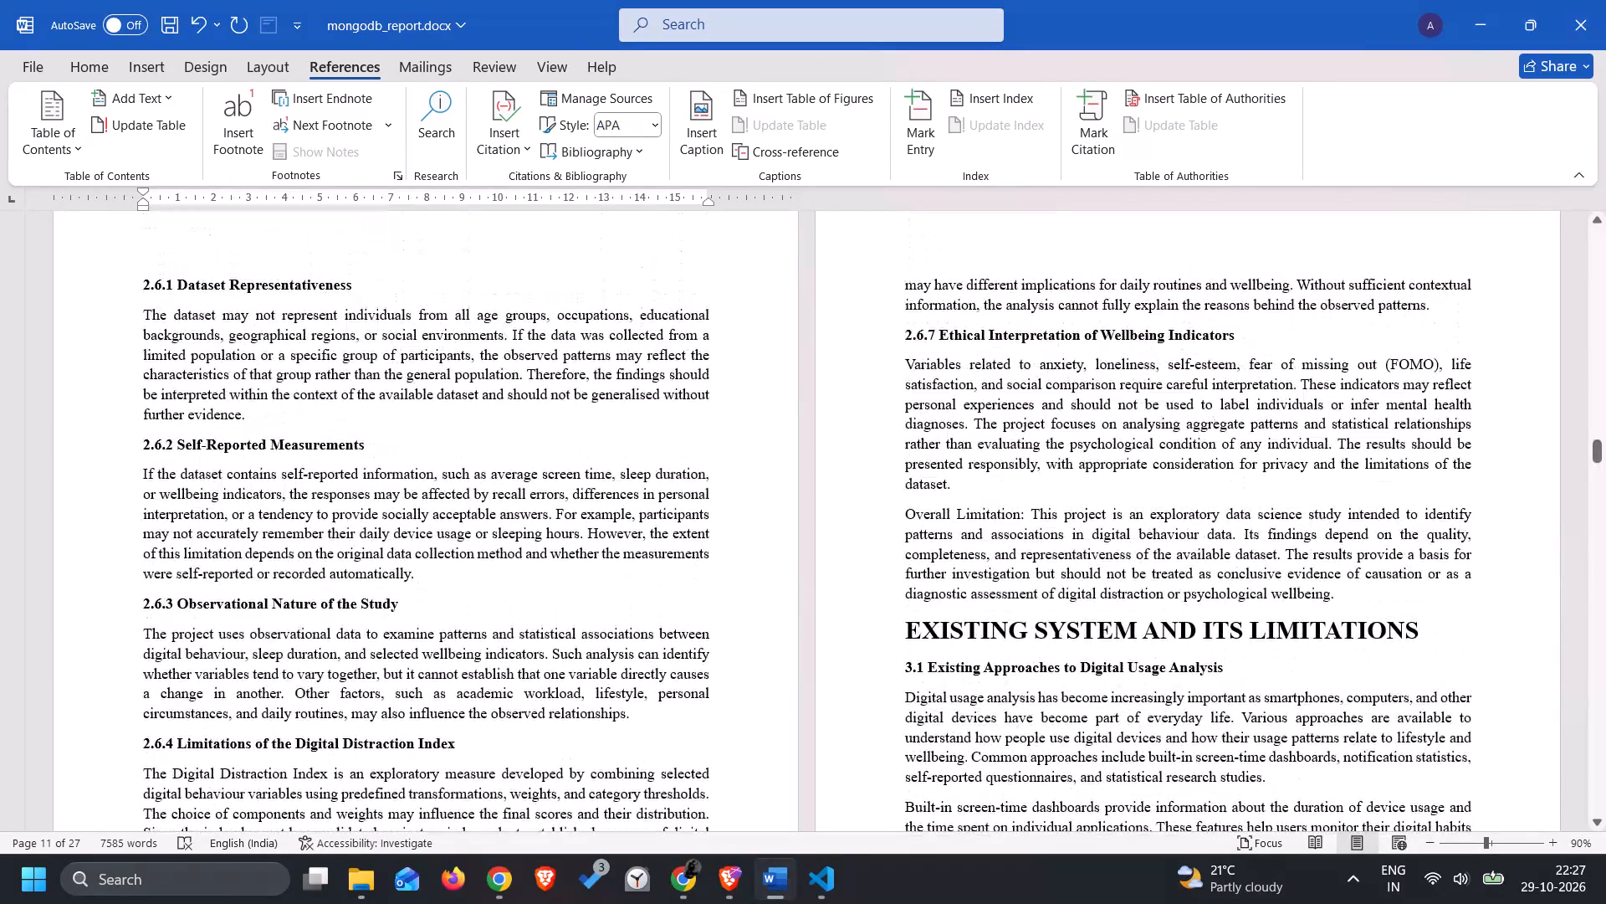
scroll(850, 652, up, 13)
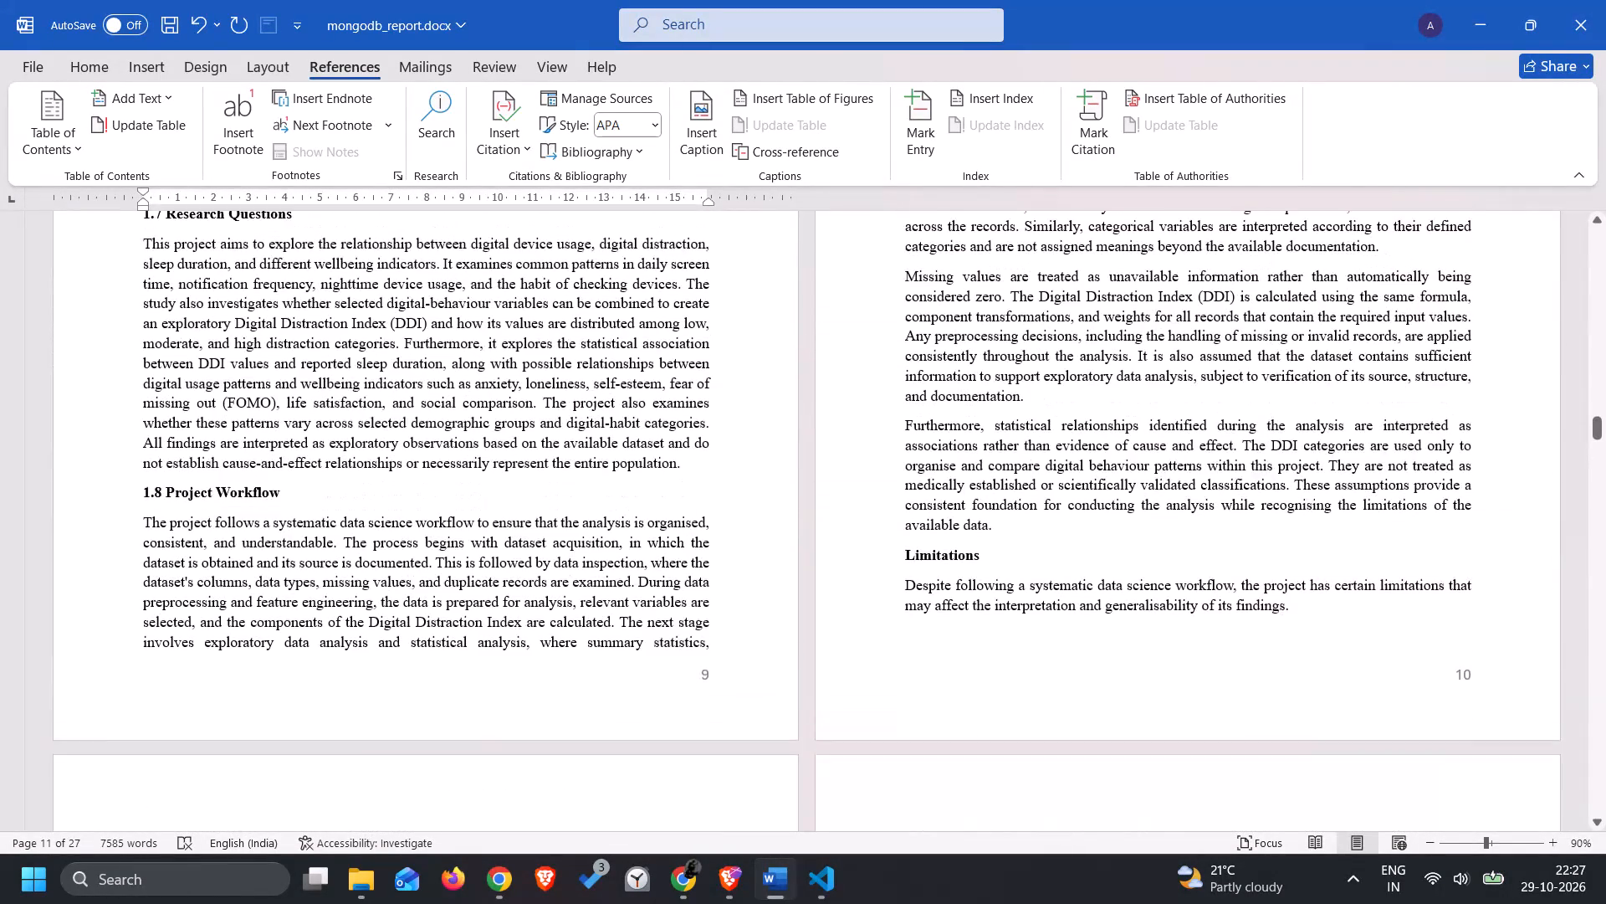
scroll(850, 652, up, 17)
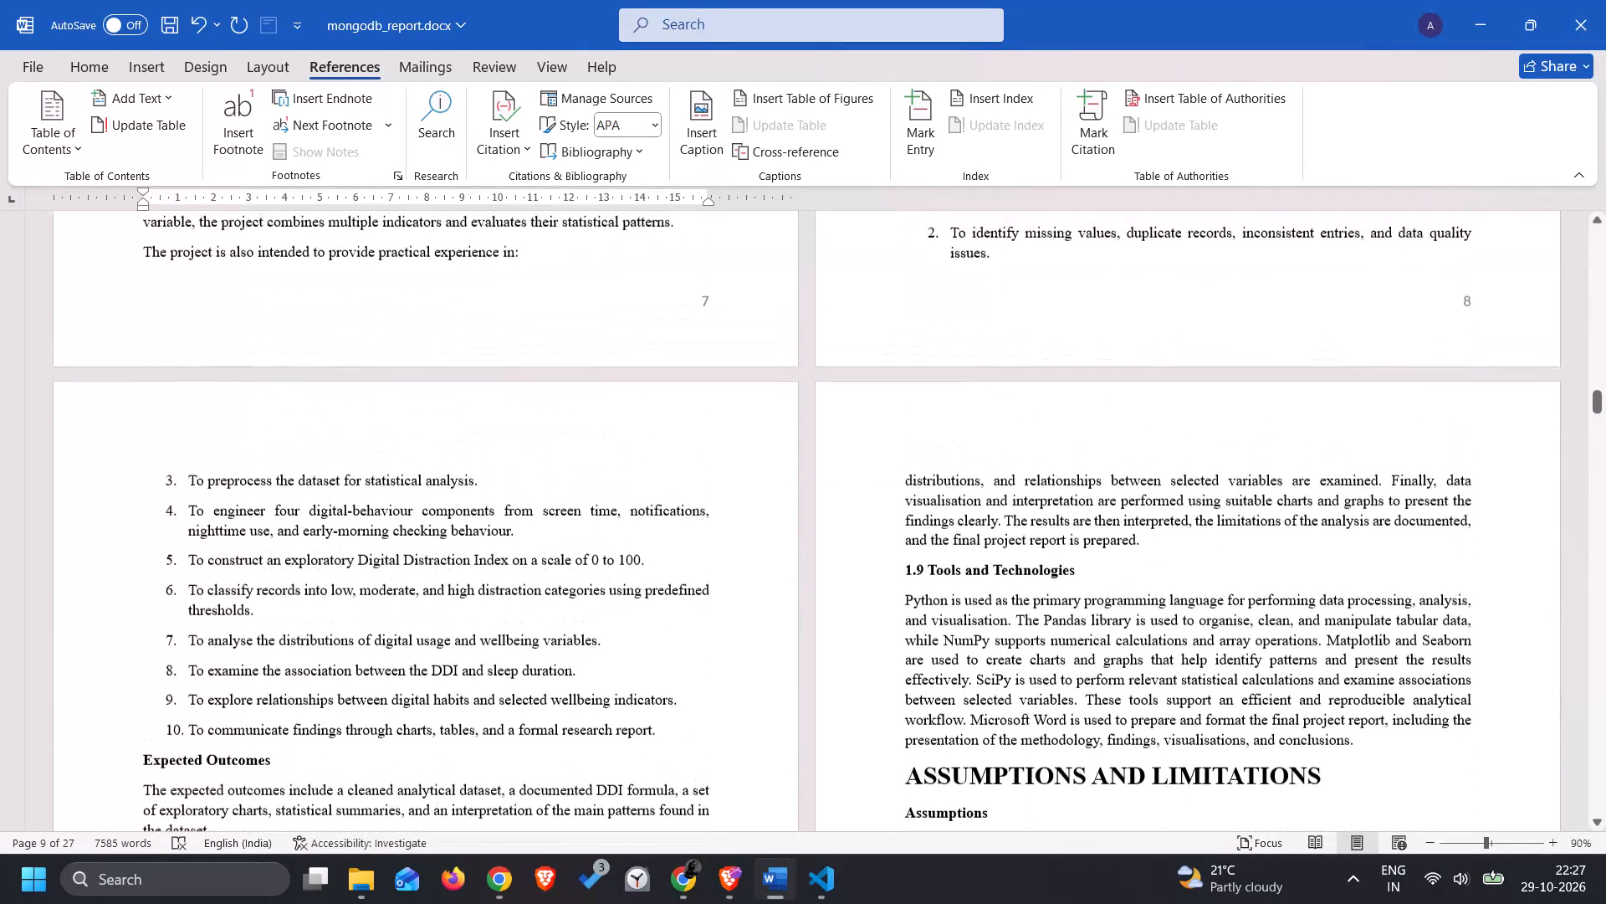
scroll(850, 652, up, 19)
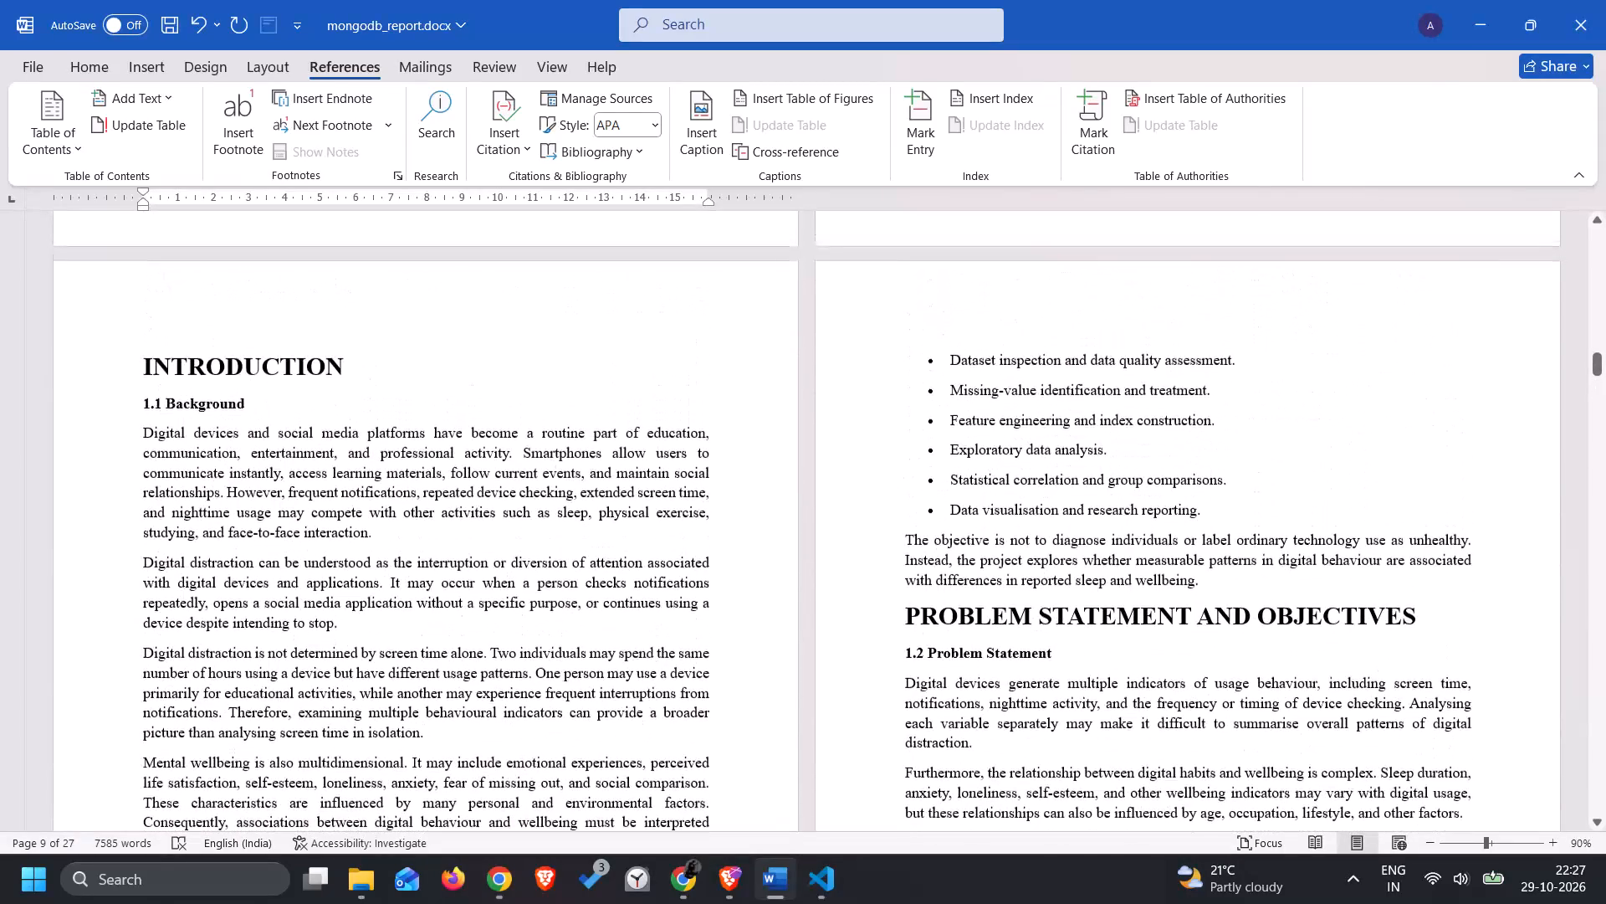
scroll(850, 652, up, 6)
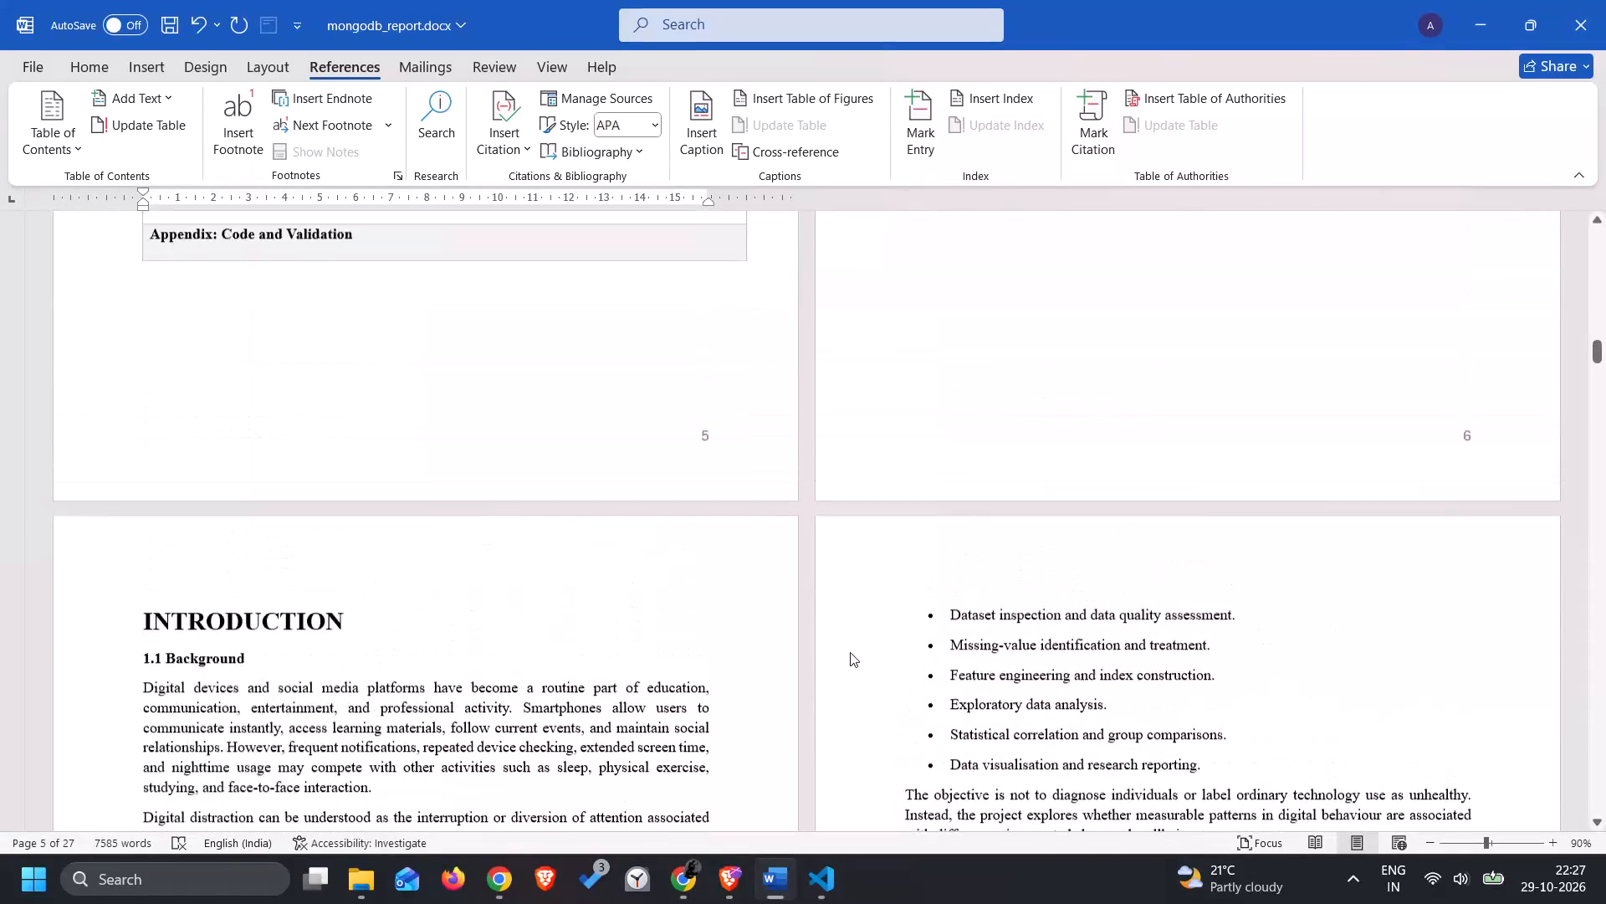
scroll(850, 652, up, 19)
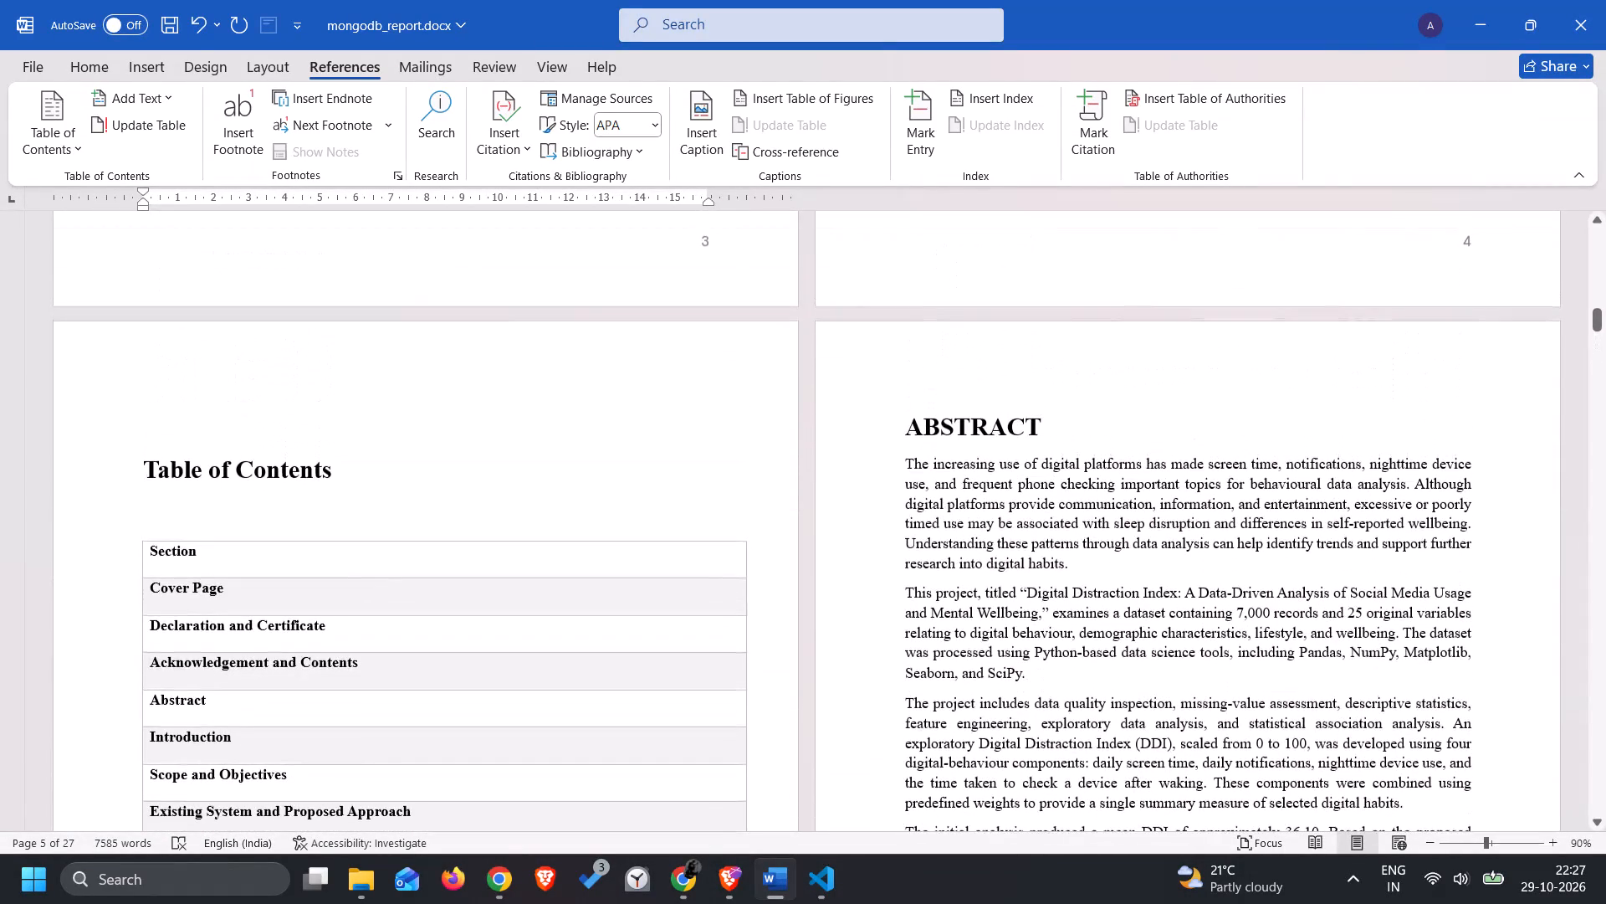
Save the report.
key(ctrl+s)
key(ctrl+s)
Review the Acknowledgement, Certificate, Declaration and cover pages for layout problems.
scroll(850, 652, up, 9)
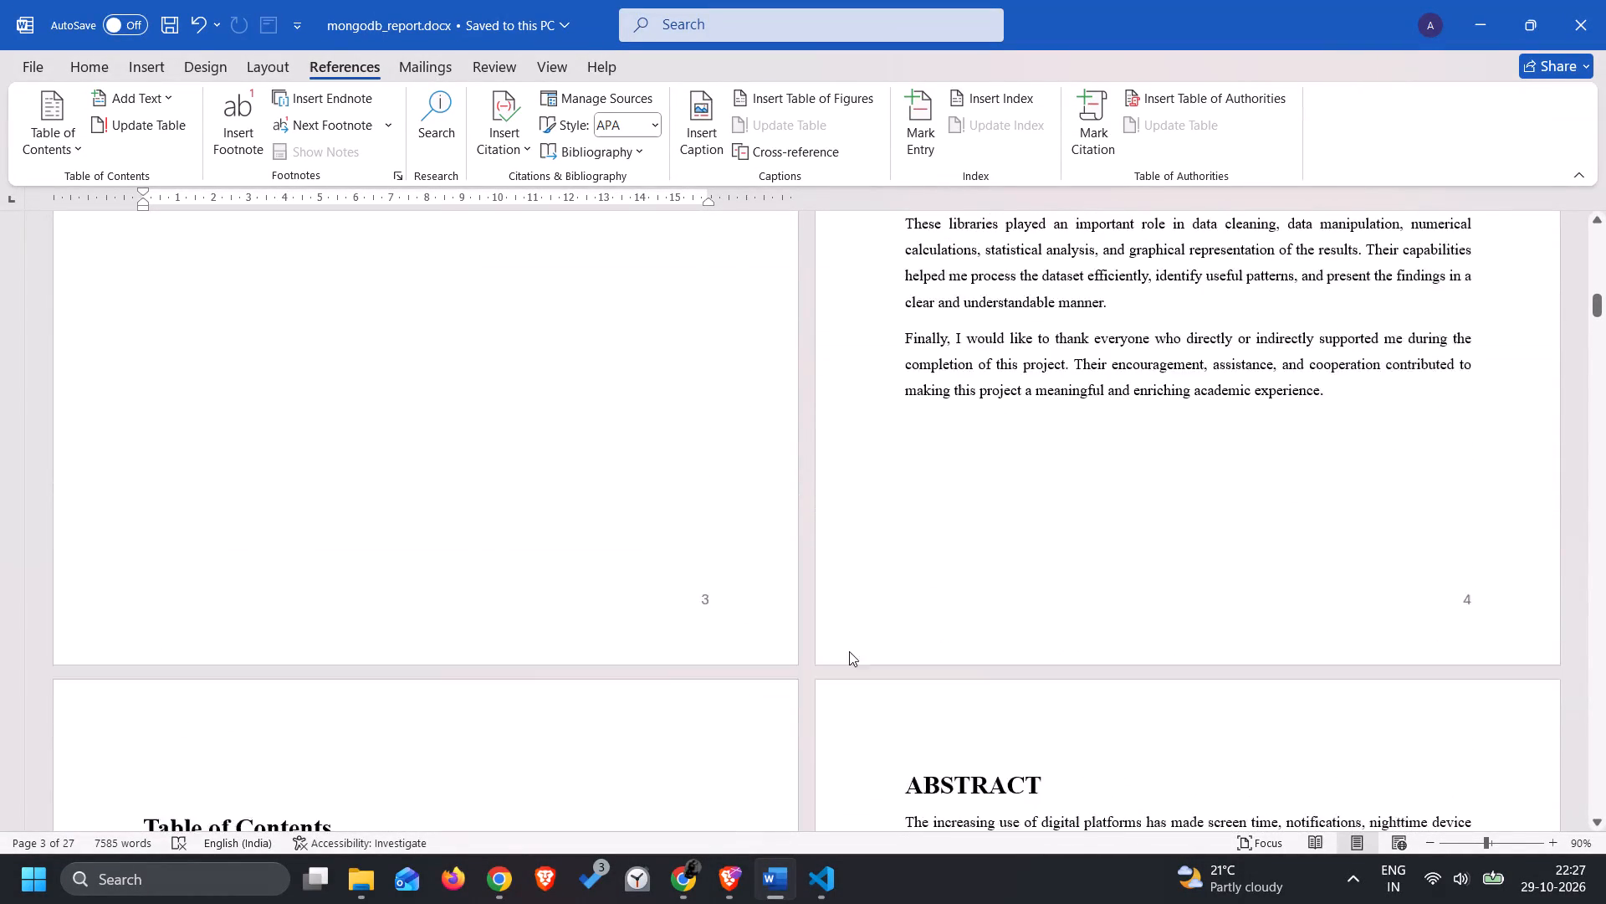
scroll(849, 651, up, 13)
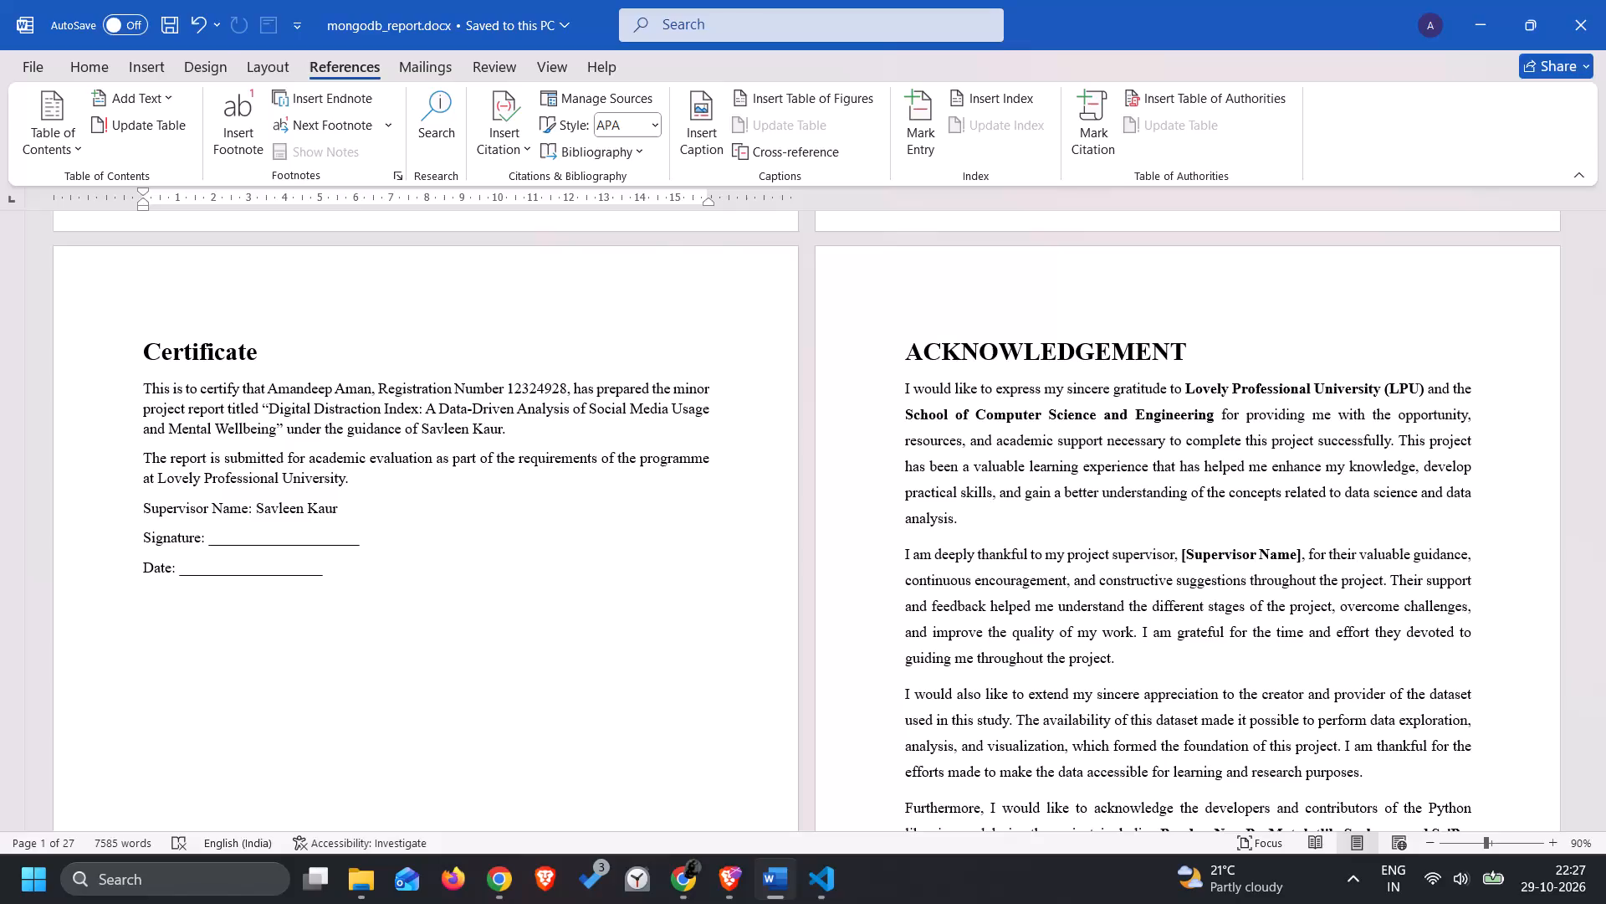
scroll(849, 651, up, 5)
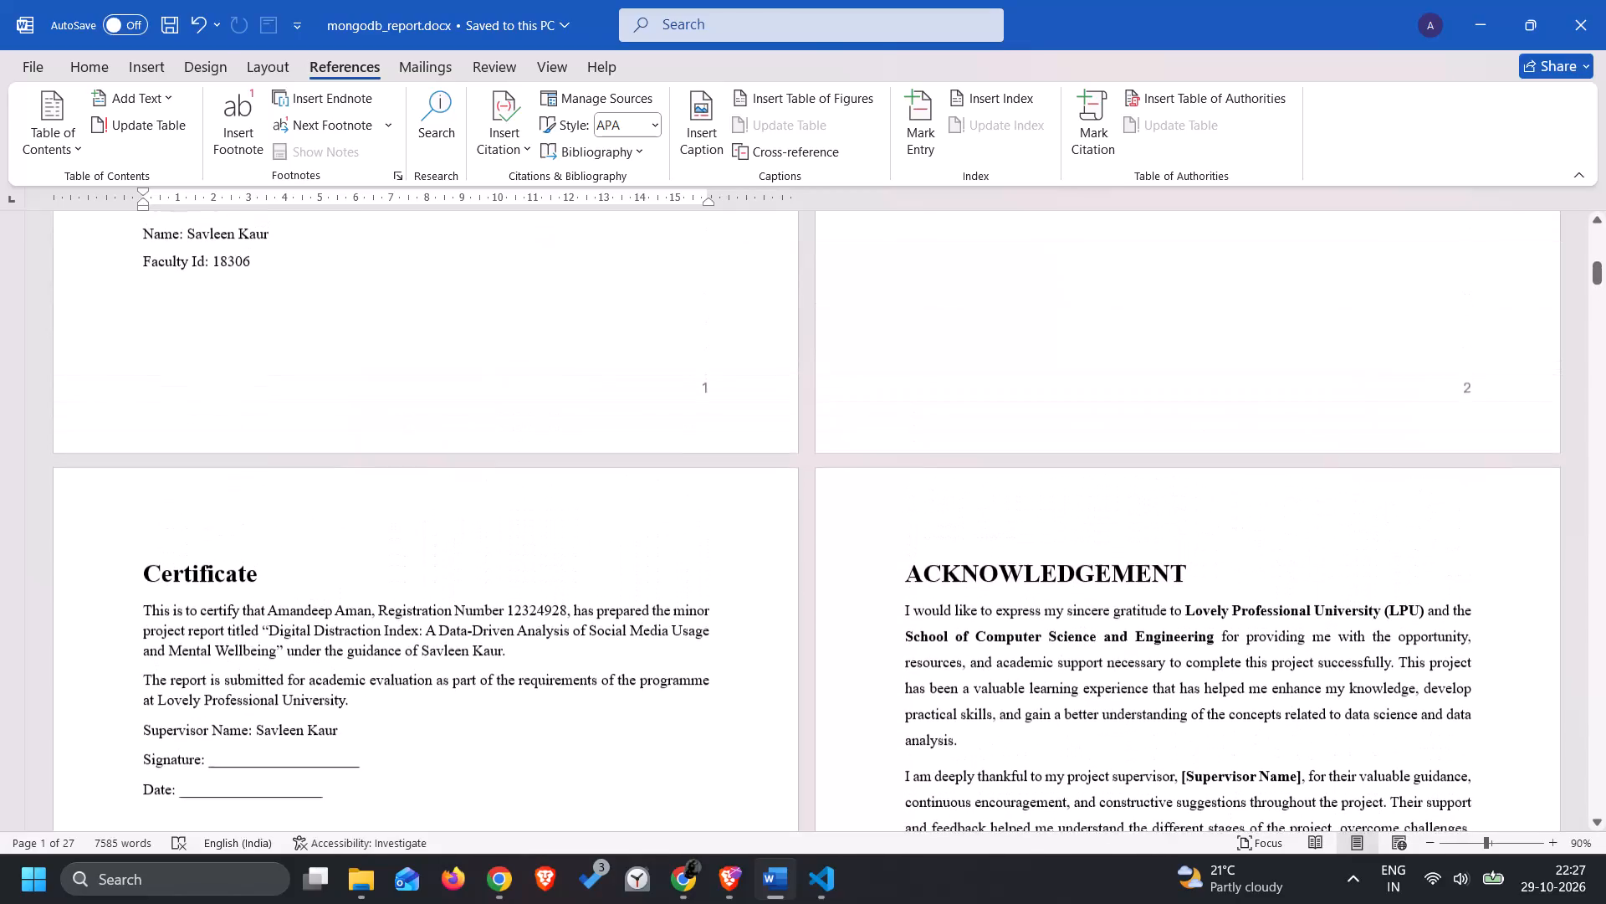
scroll(849, 651, down, 4)
scroll(577, 629, up, 9)
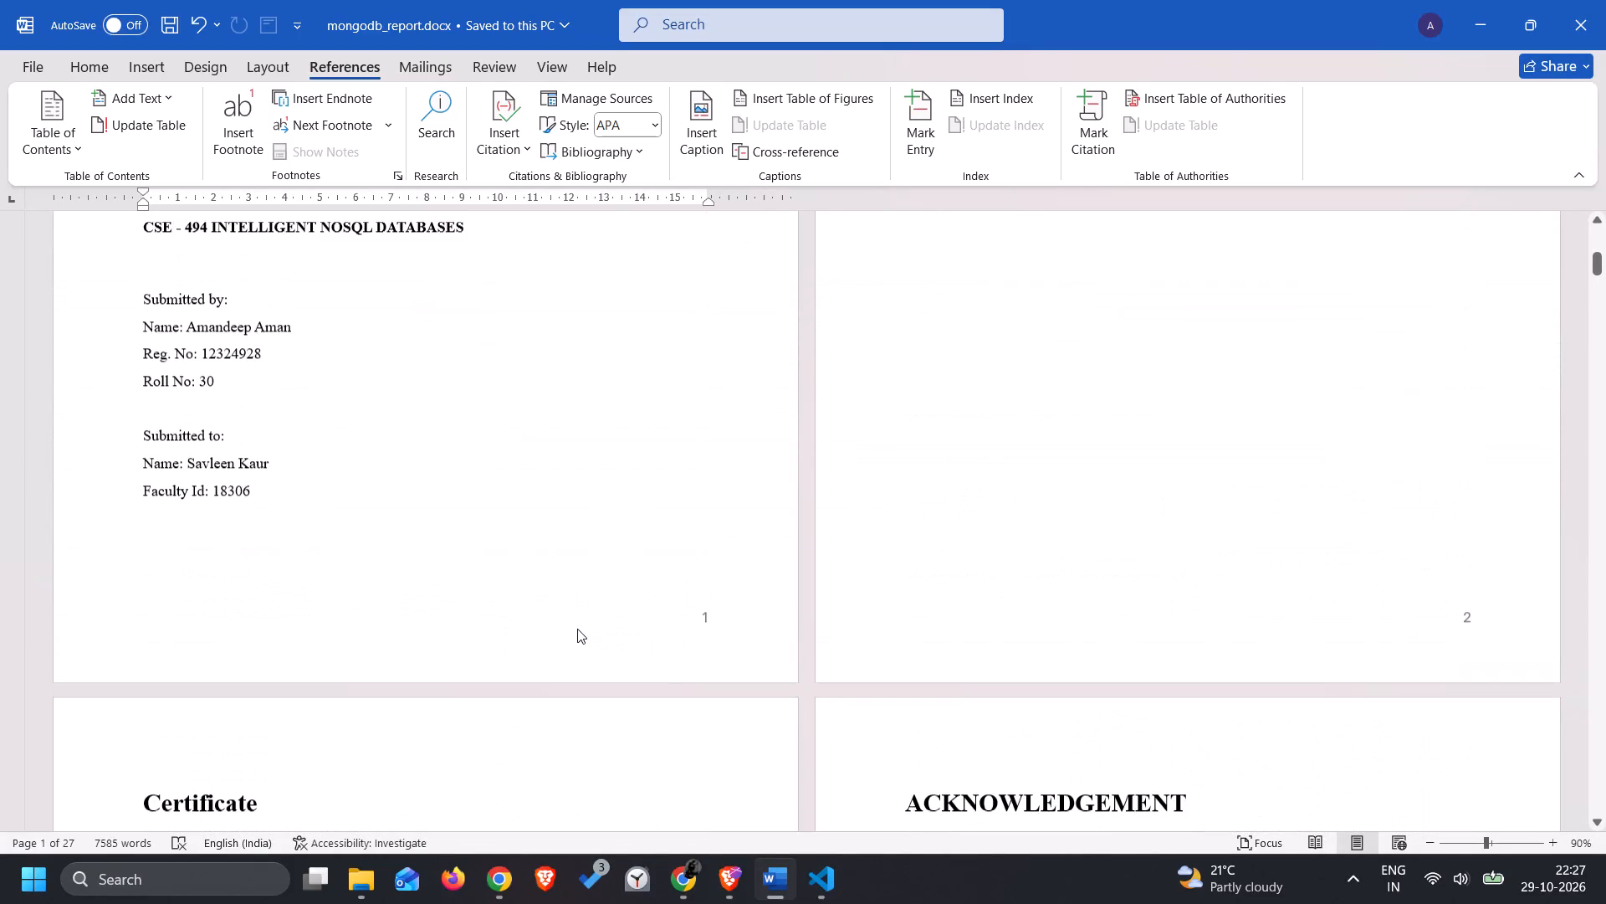
scroll(577, 629, up, 8)
scroll(652, 627, up, 4)
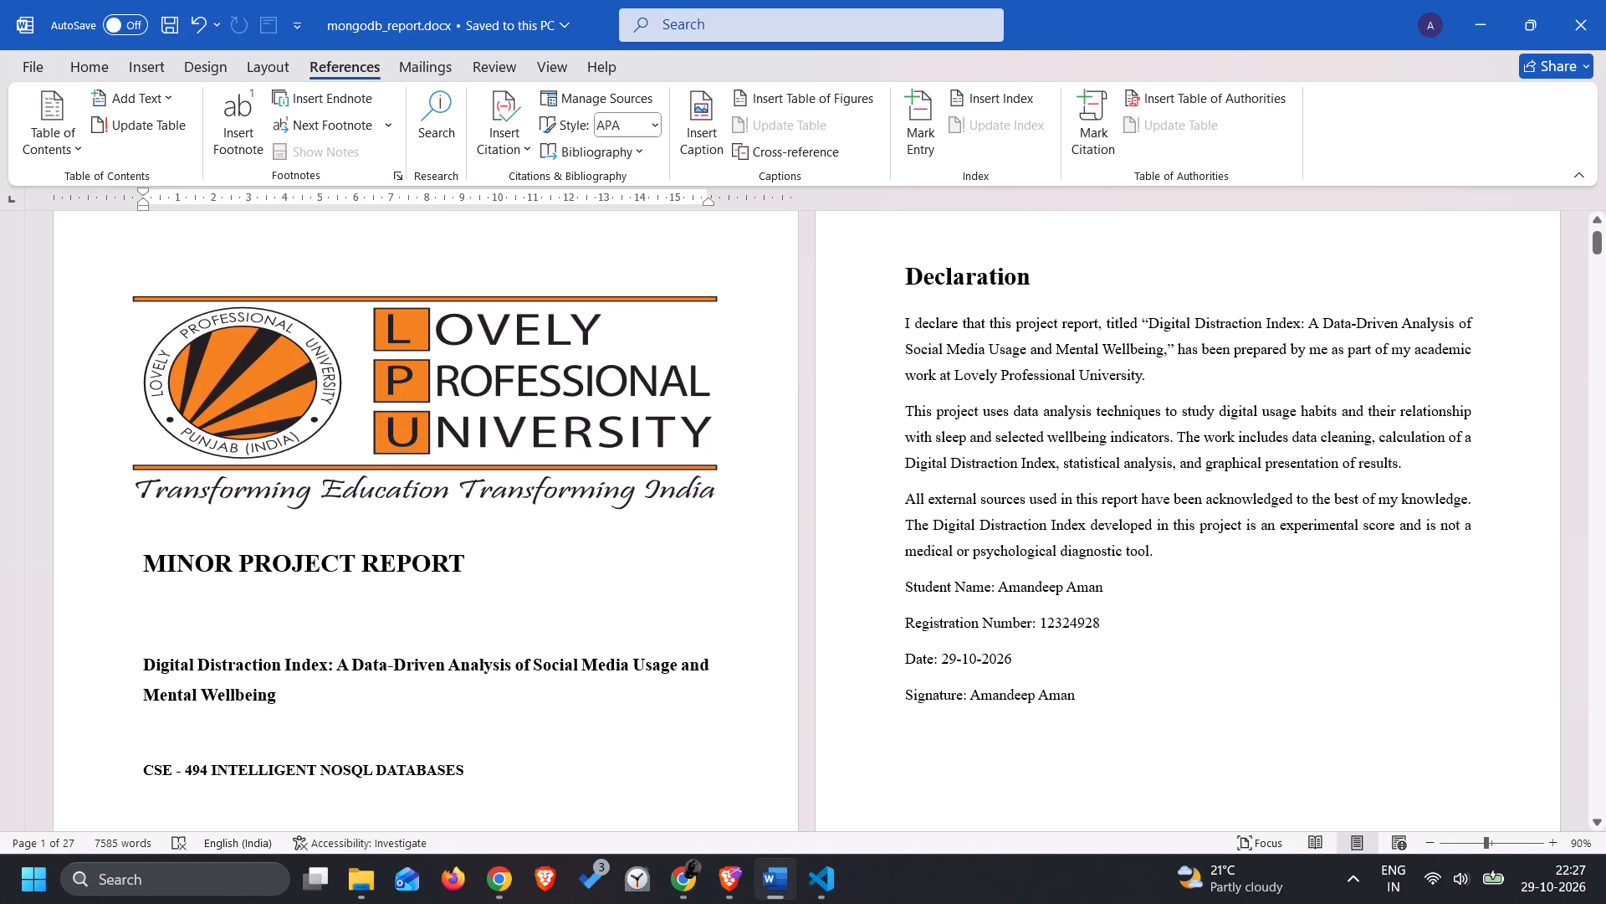
Insert a blank line before the MINOR PROJECT REPORT title on the cover page and centre the title.
click(142, 567)
scroll(142, 567, down, 2)
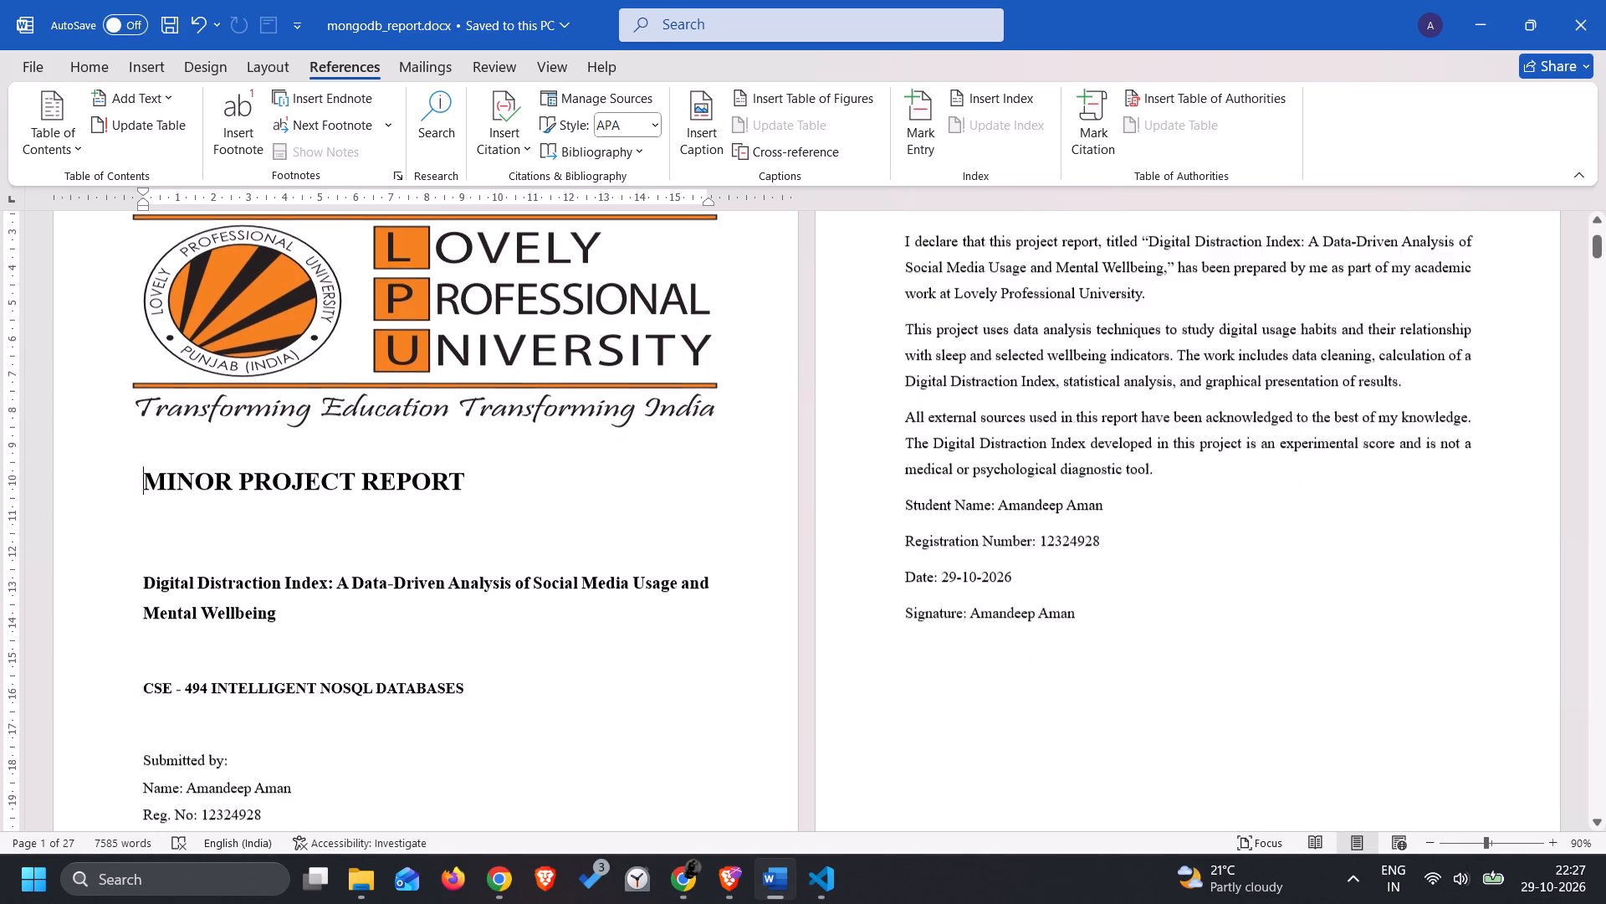
scroll(142, 567, down, 6)
key(Return)
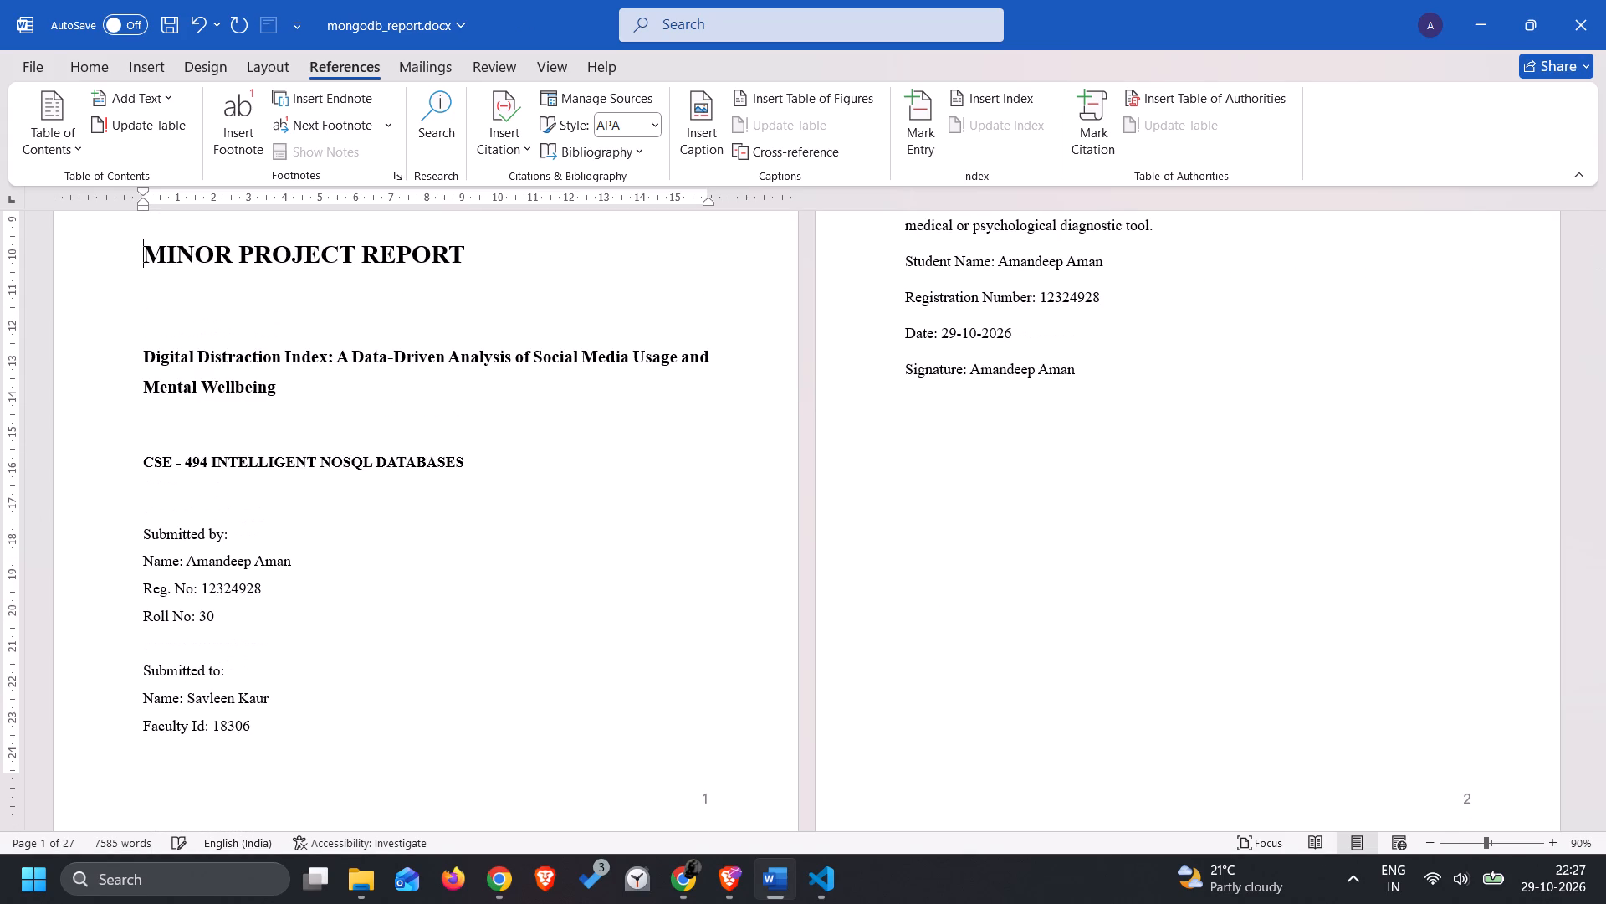
scroll(142, 567, up, 2)
key(ctrl+e)
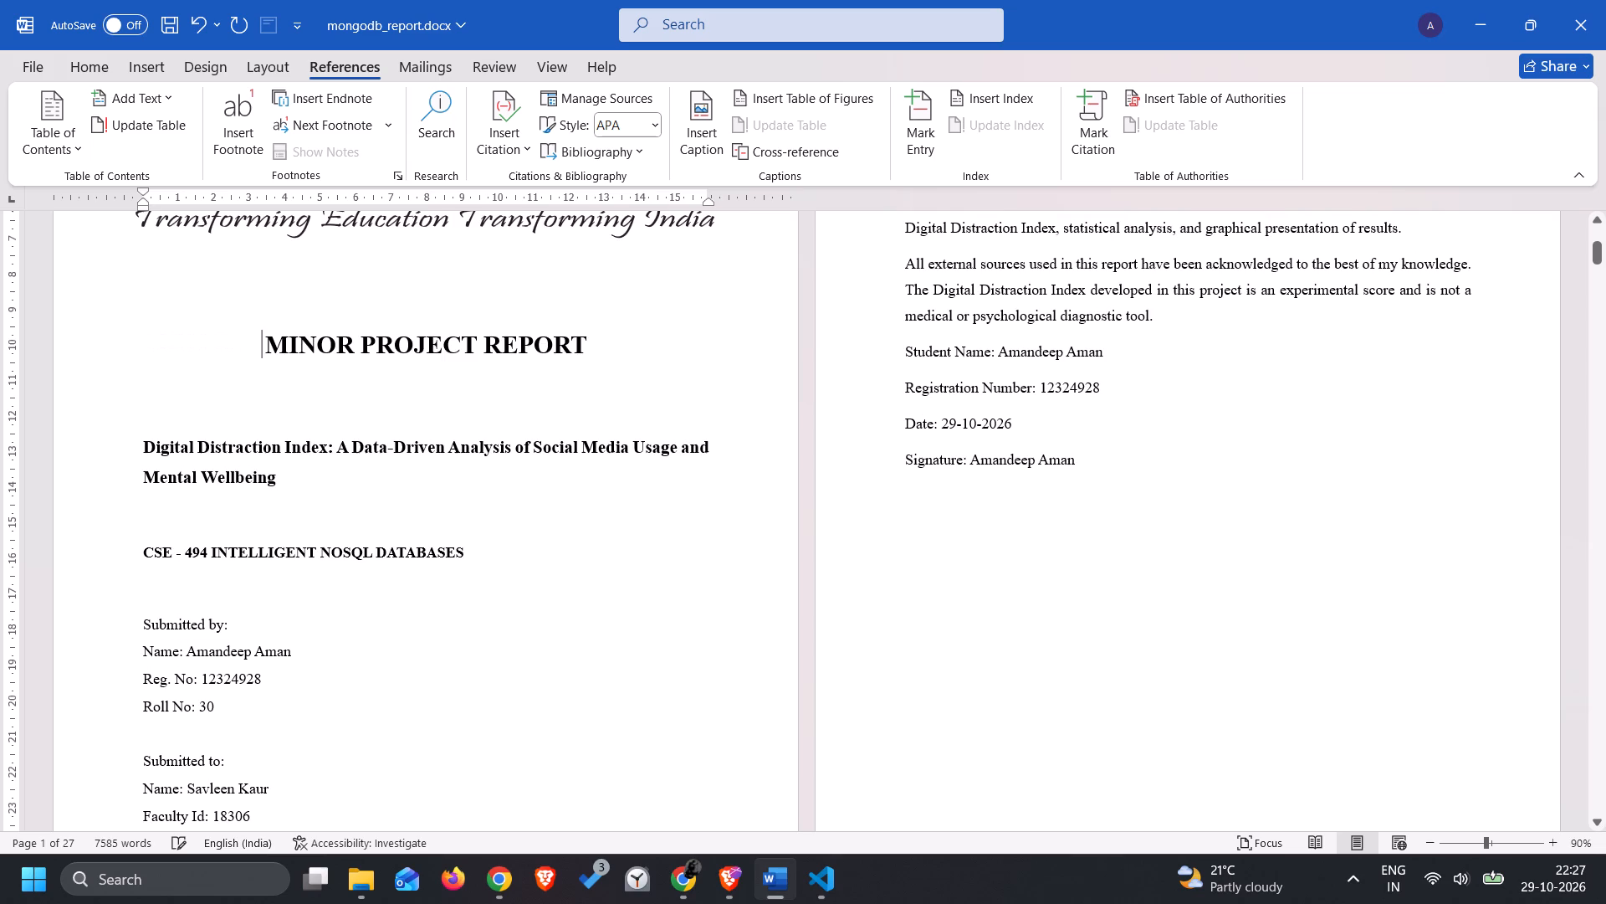
Remove the blank line above the Declaration heading at the start of page 2.
scroll(381, 604, up, 4)
scroll(643, 608, up, 5)
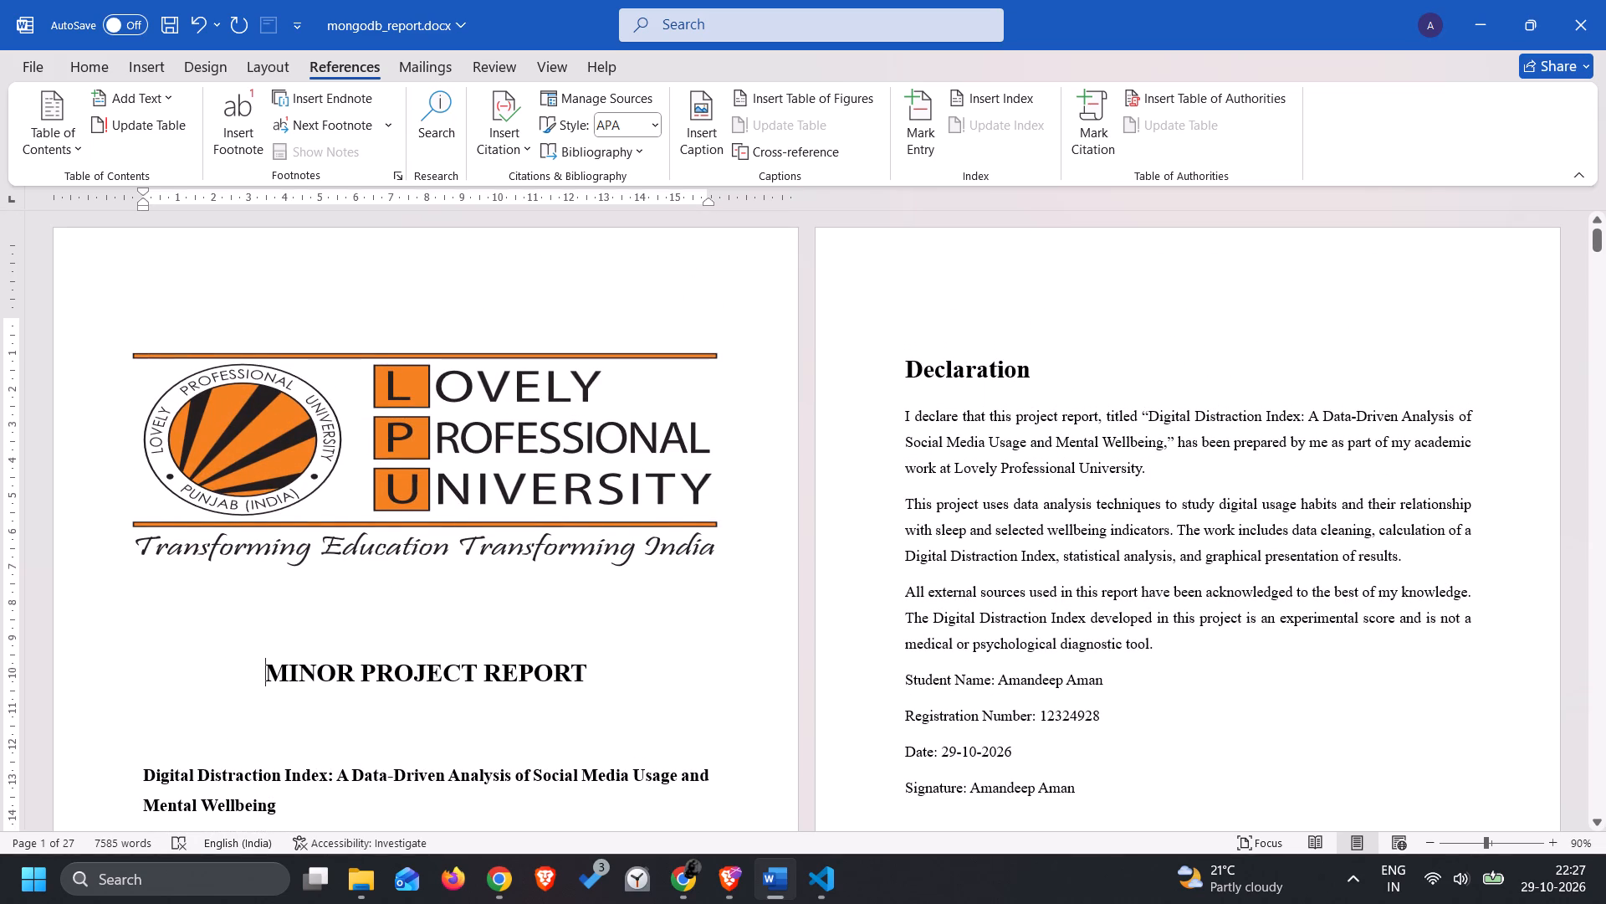
click(944, 345)
key(BackSpace)
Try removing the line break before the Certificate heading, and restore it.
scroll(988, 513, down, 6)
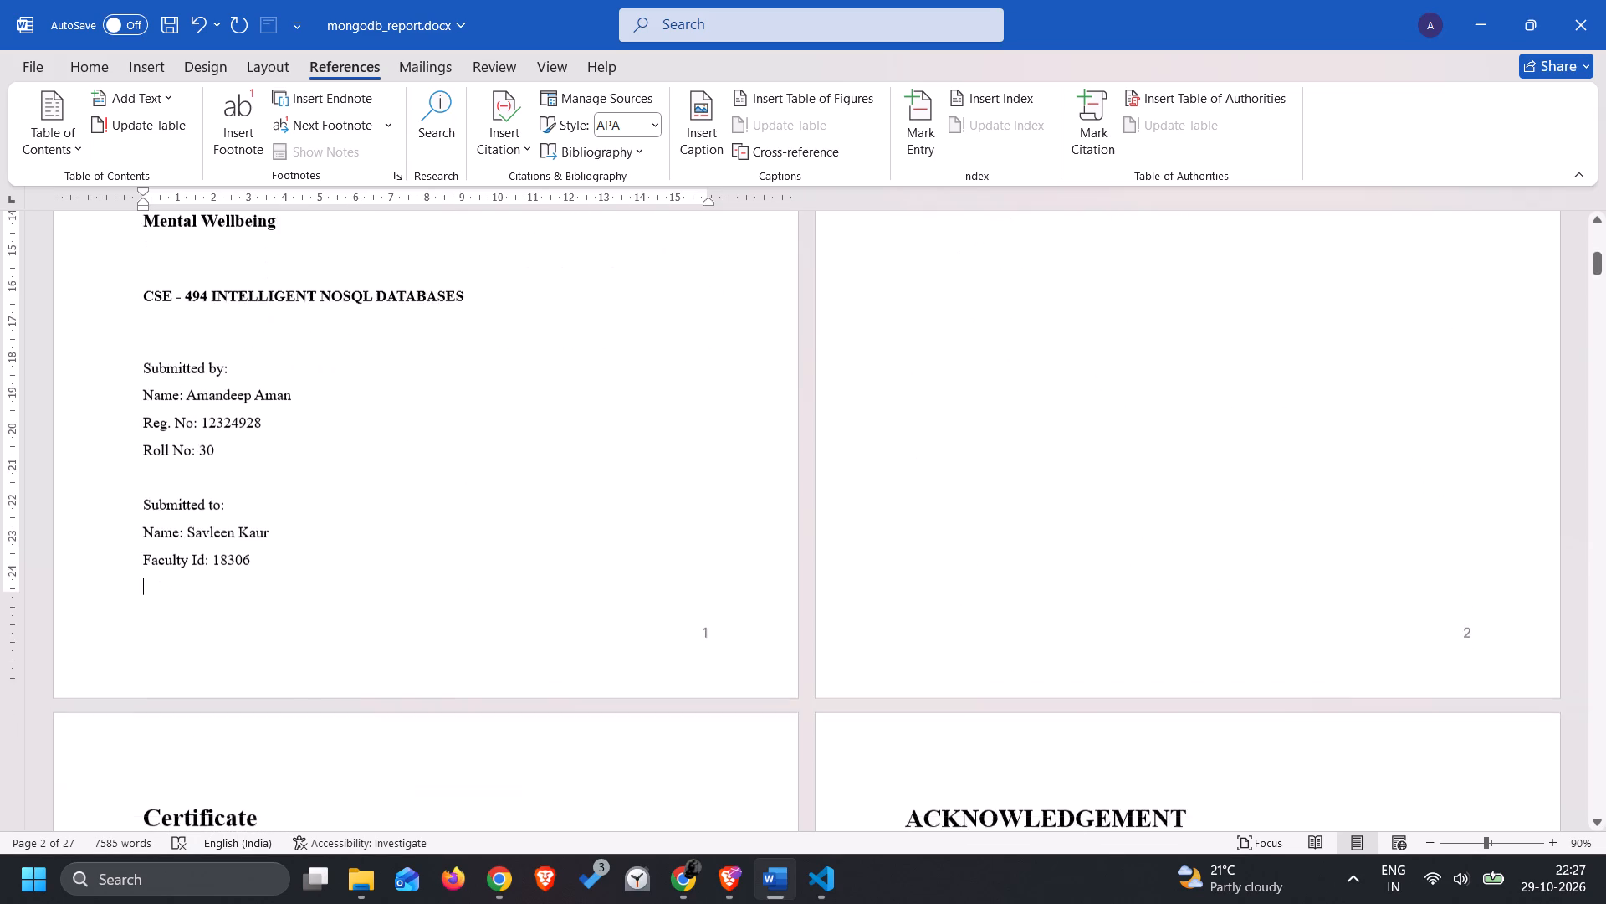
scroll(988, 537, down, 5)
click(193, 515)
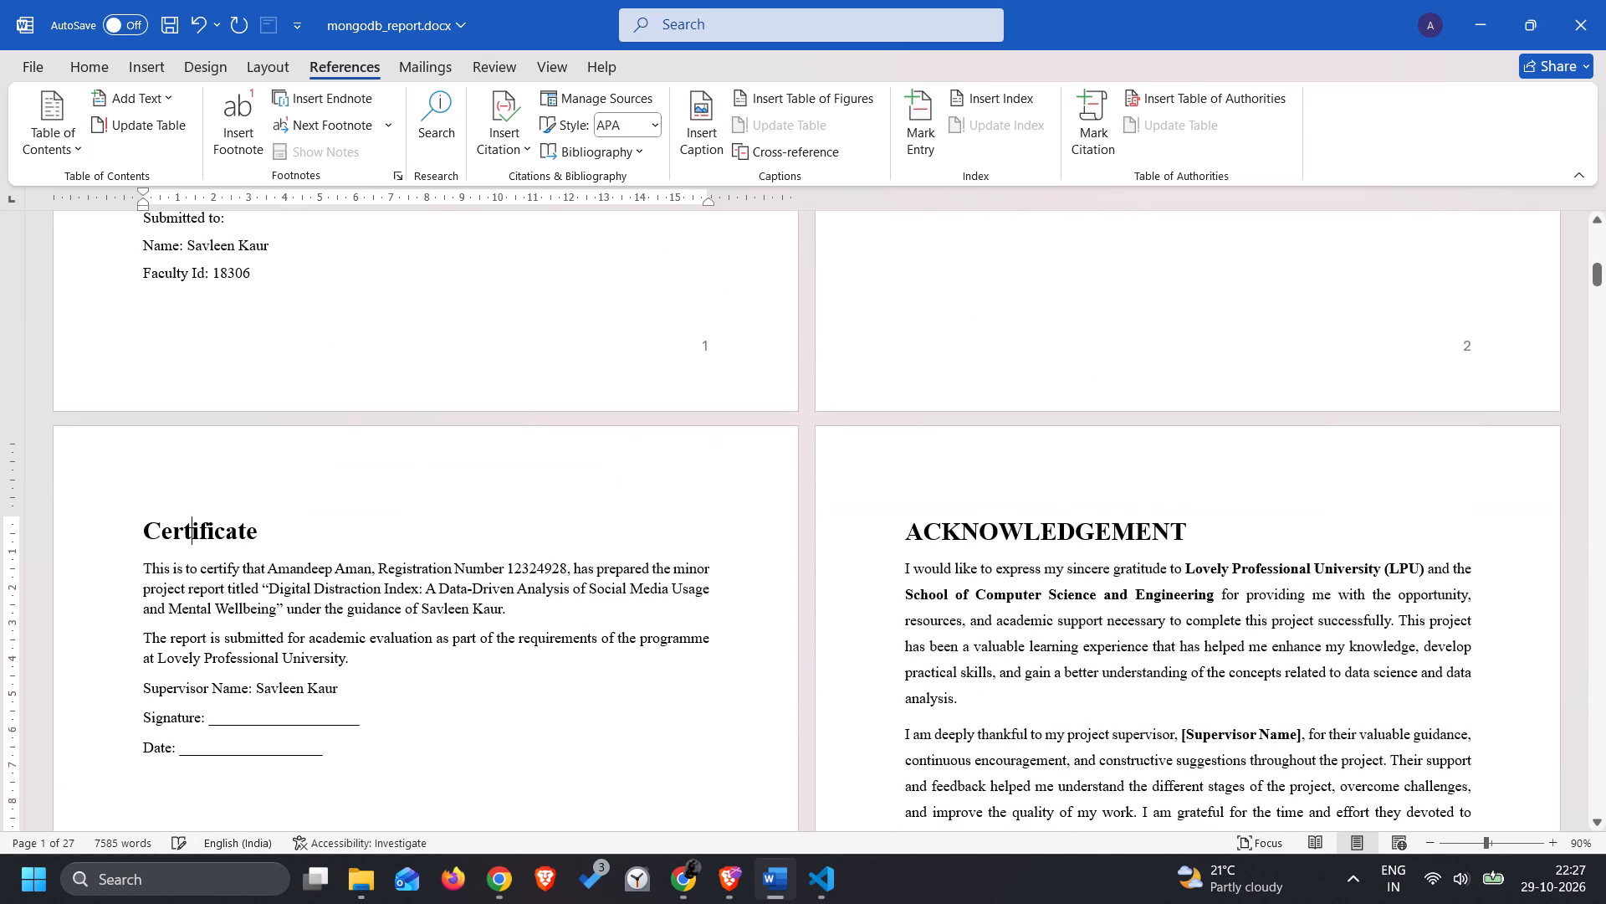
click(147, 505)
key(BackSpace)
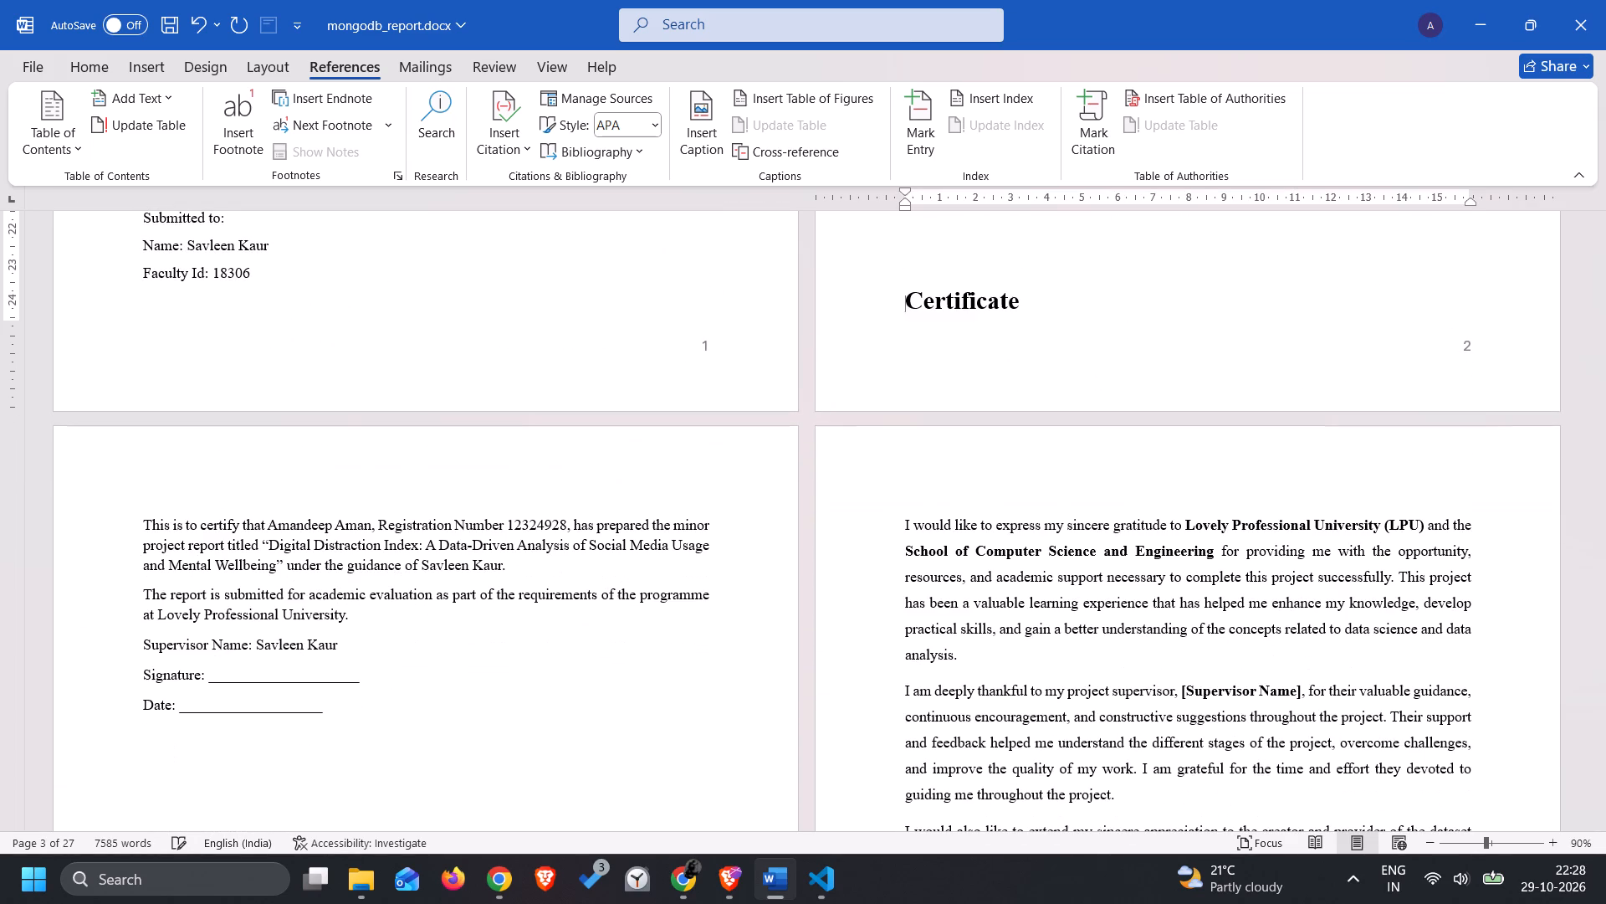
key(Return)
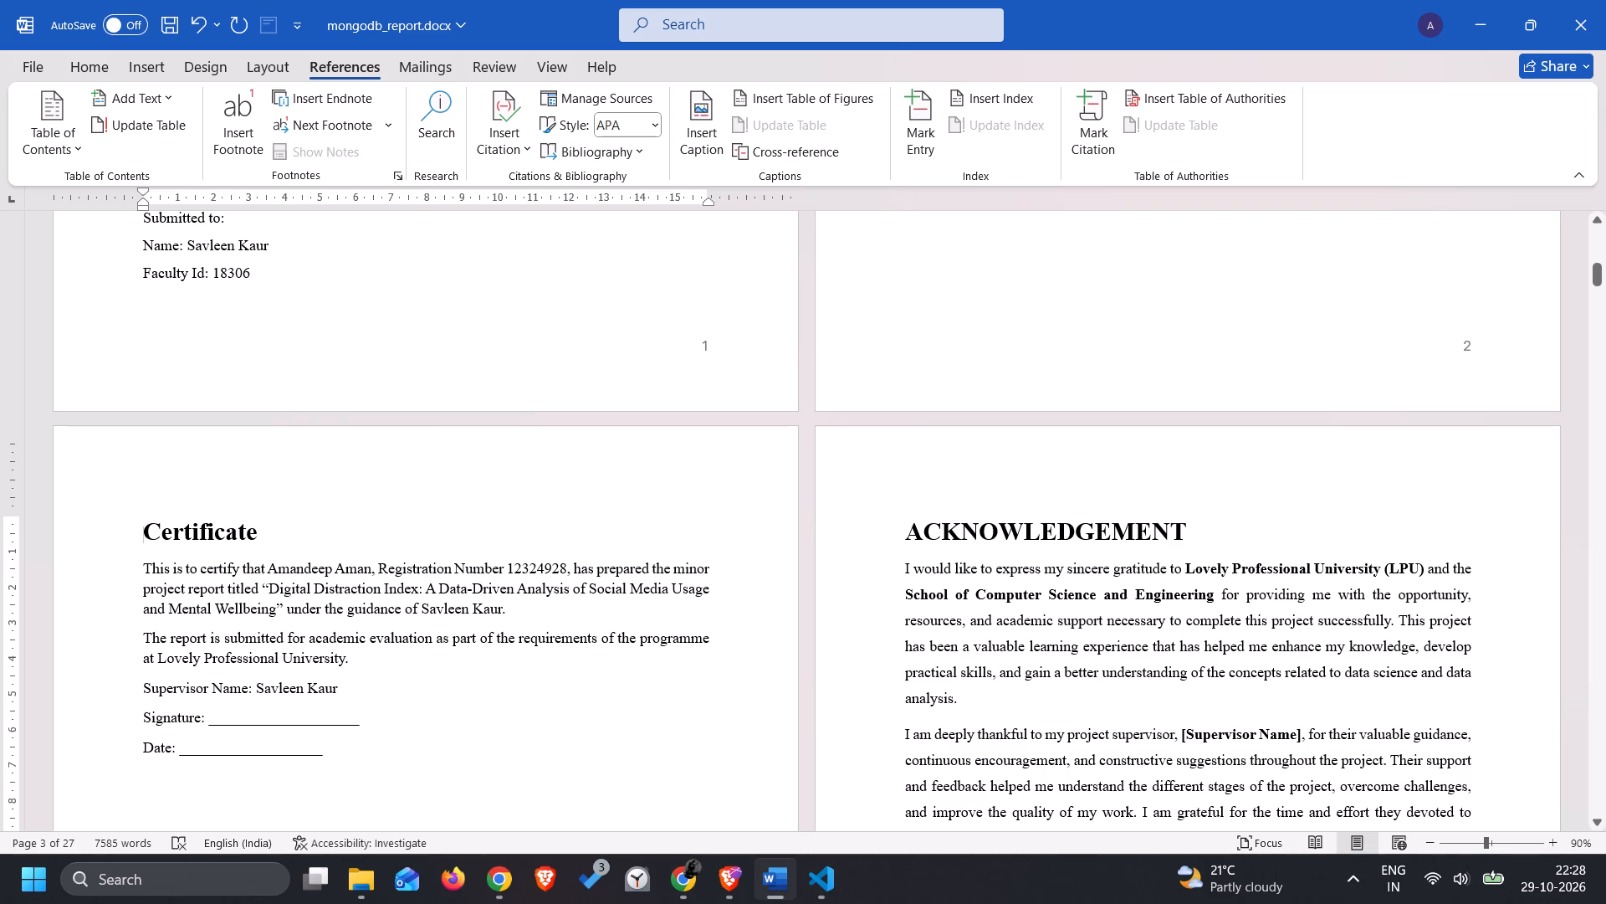
Review the layout from the cover page through the front matter to the Introduction.
scroll(1271, 396, up, 17)
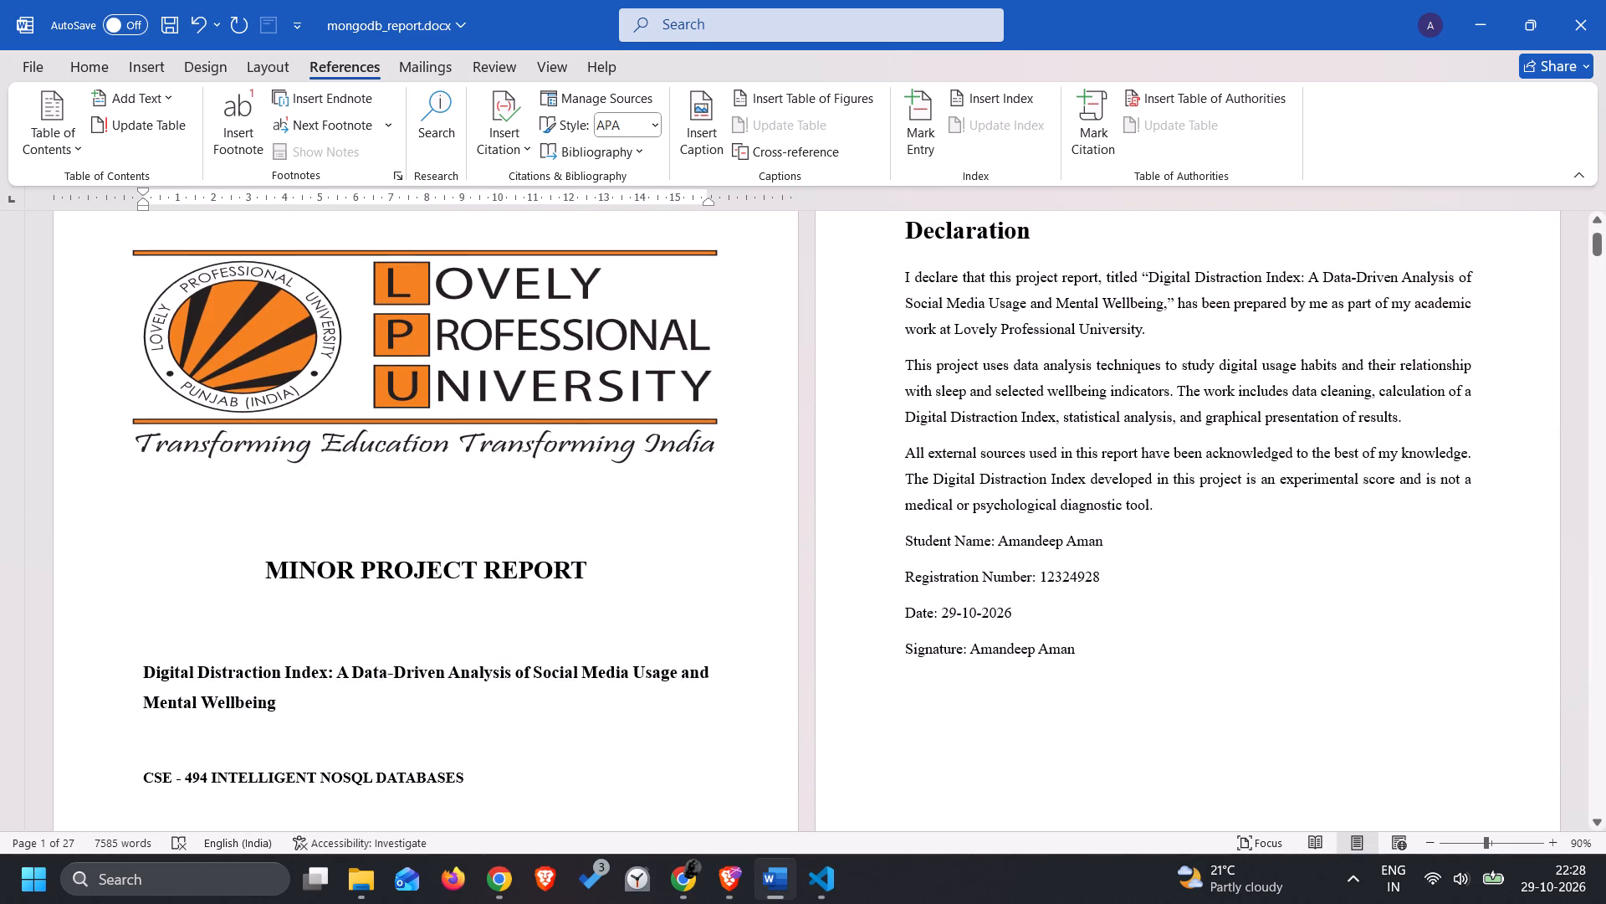
scroll(895, 474, up, 1)
scroll(895, 474, down, 11)
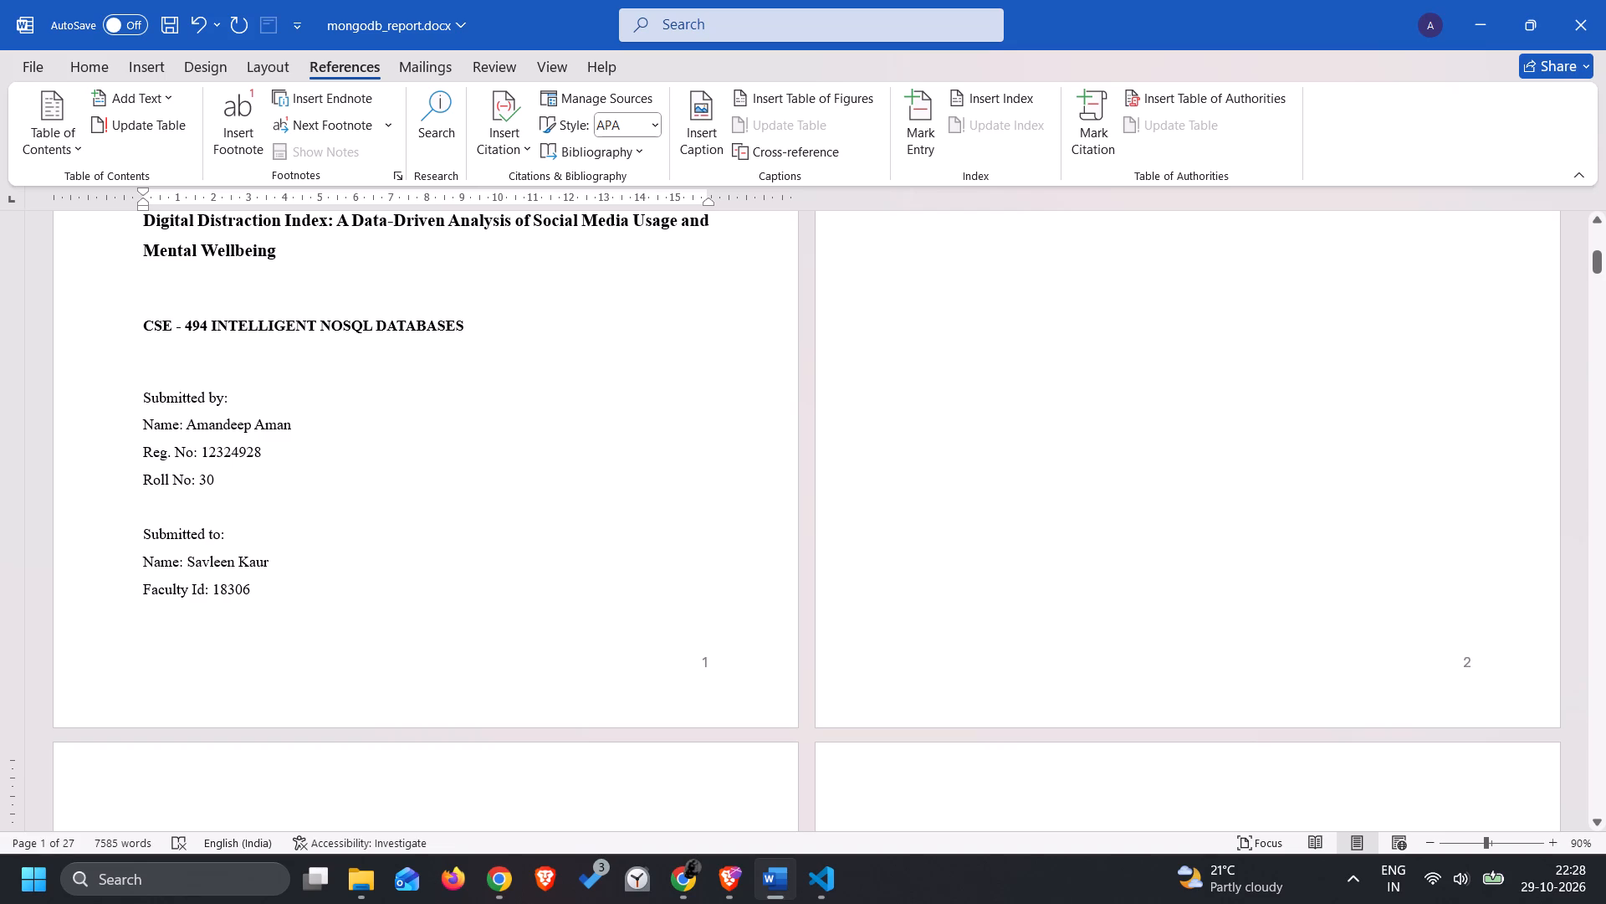
scroll(693, 439, down, 3)
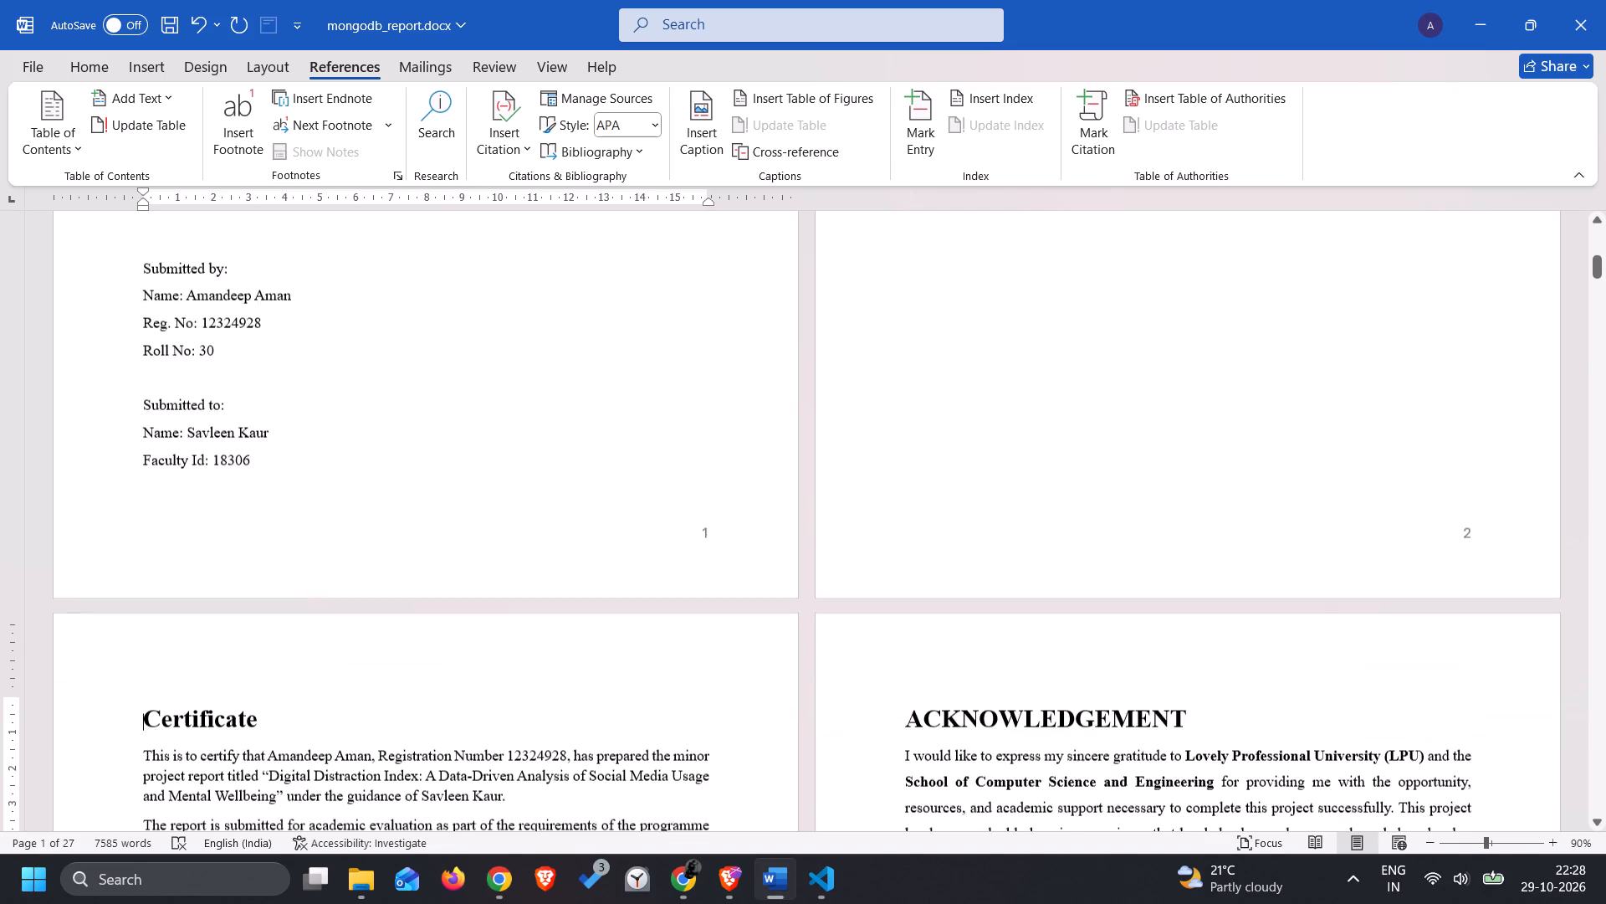
scroll(701, 447, down, 20)
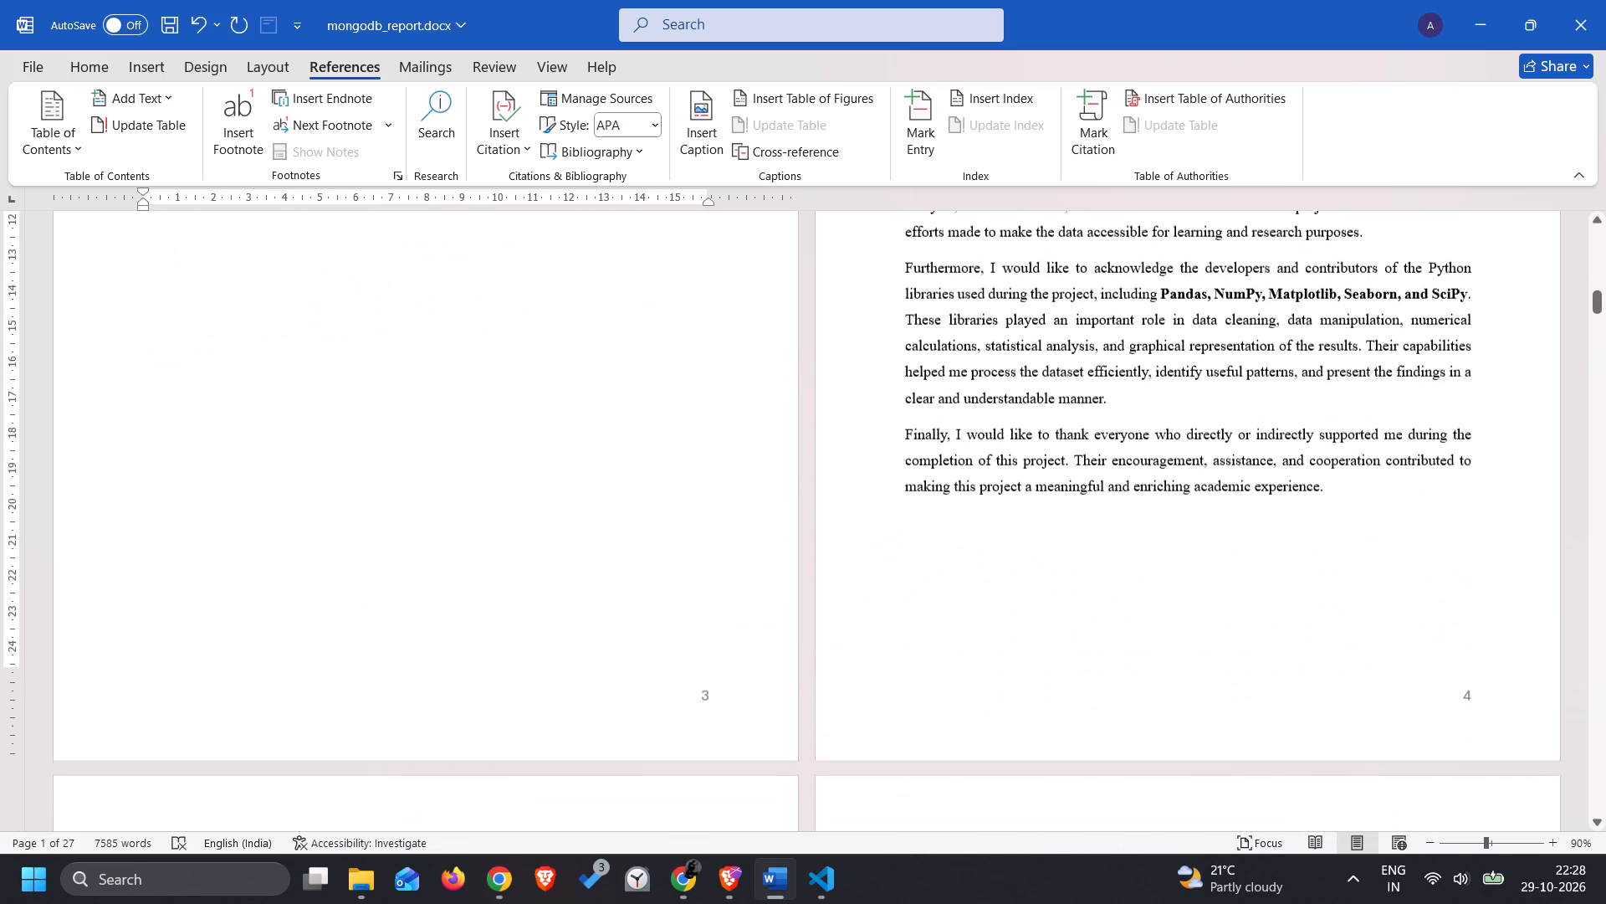
scroll(701, 447, down, 6)
scroll(701, 447, down, 16)
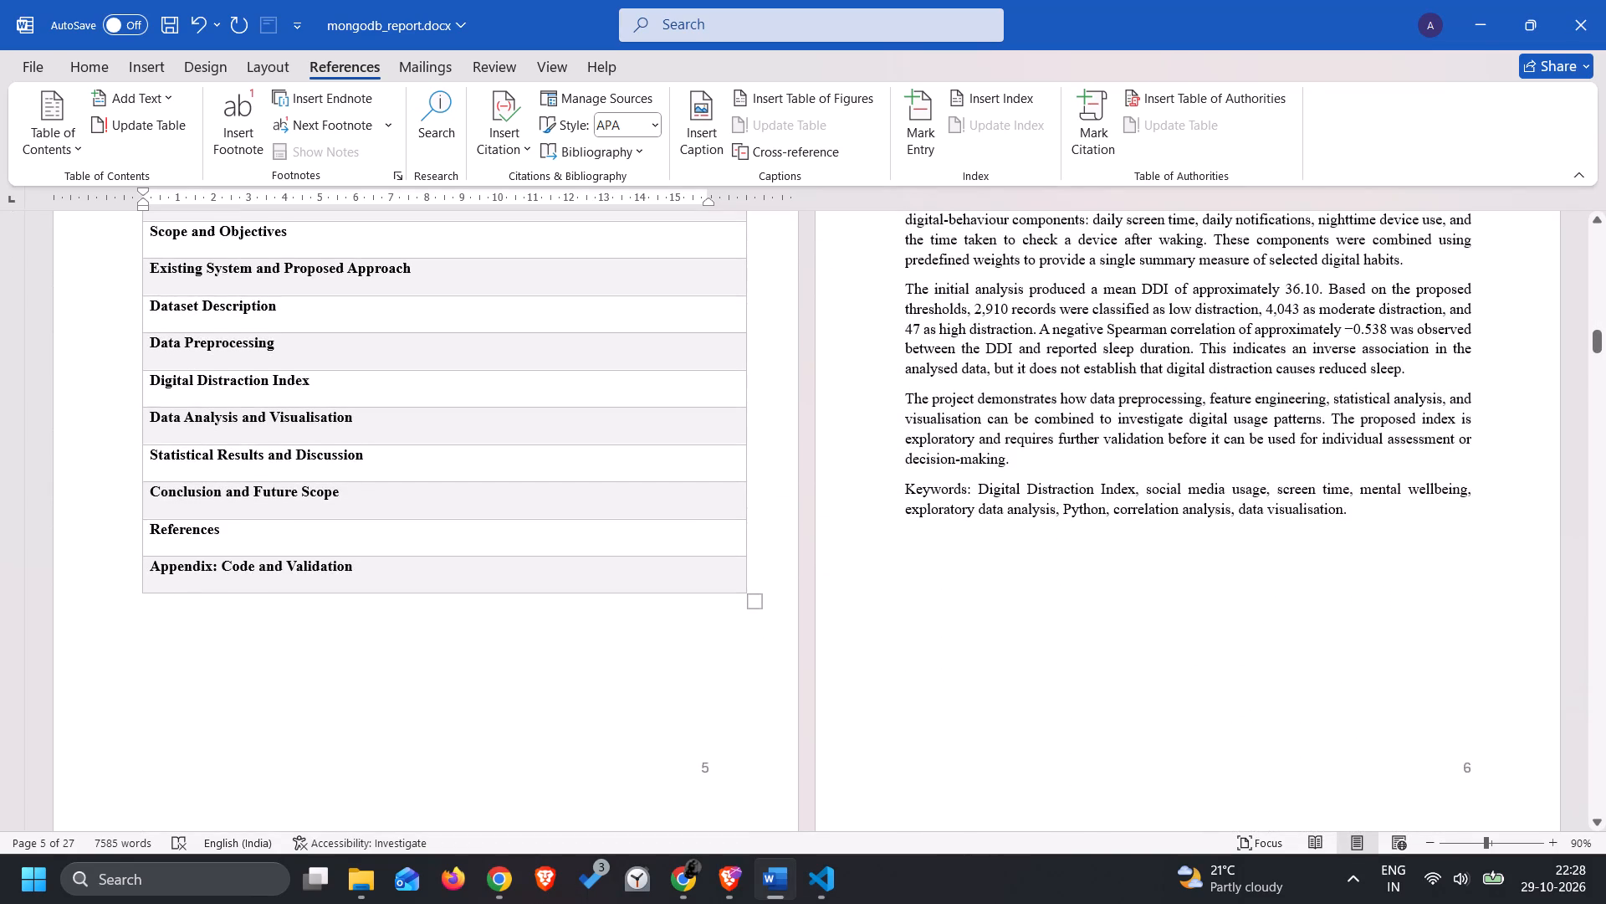
scroll(701, 447, down, 12)
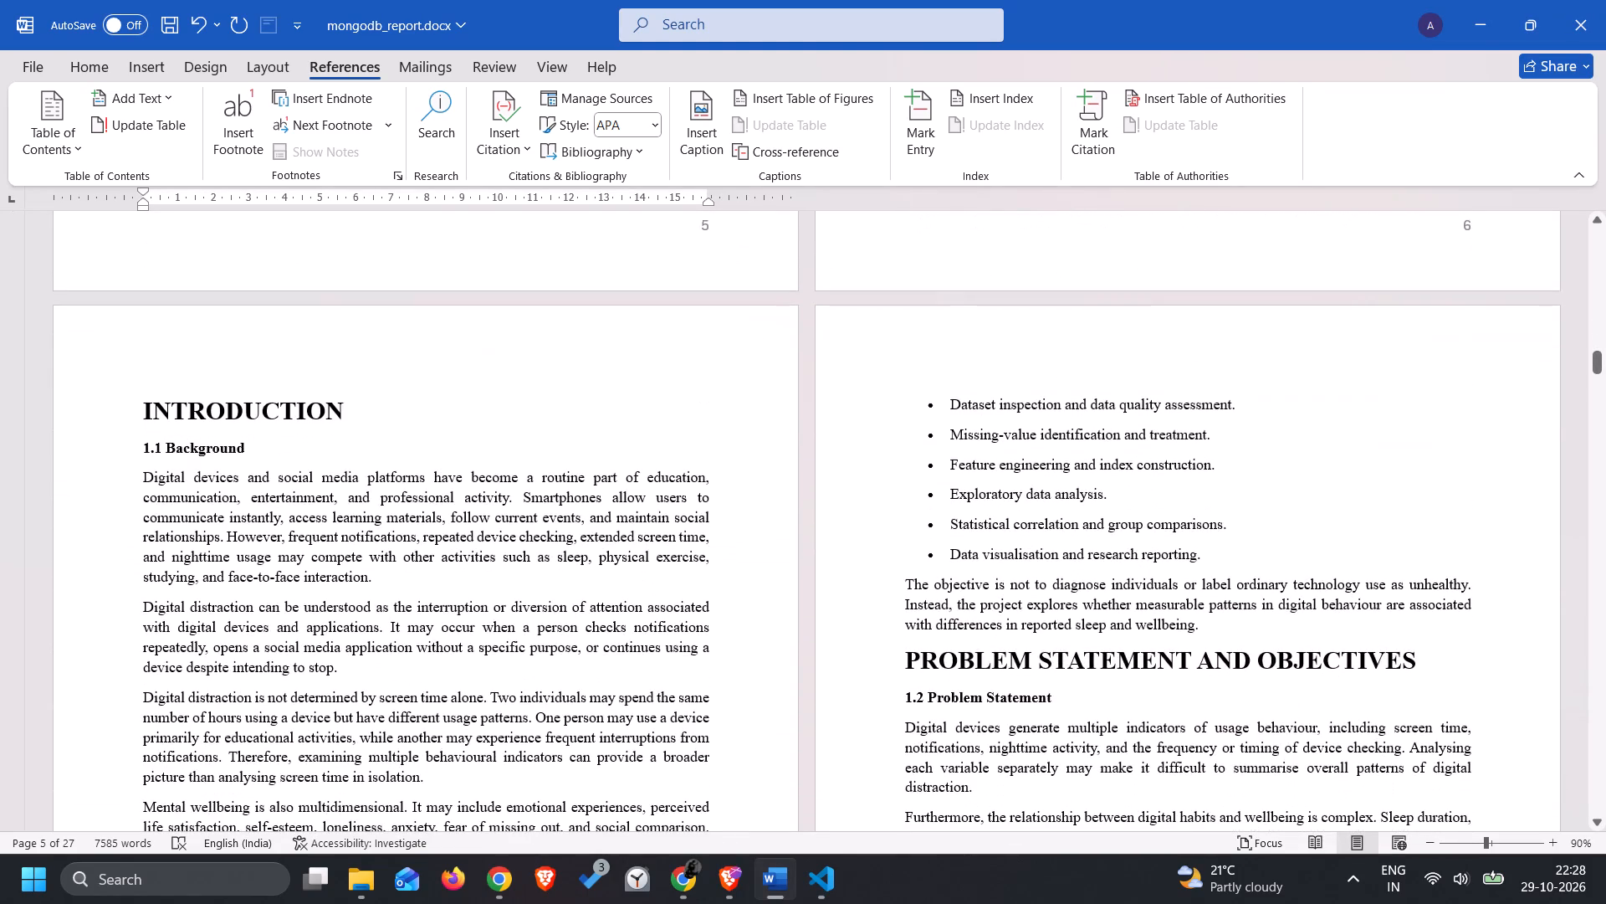
Clear the Appendix: Code and Validation entry and delete its row from the Table of Contents table.
scroll(649, 416, up, 7)
scroll(649, 416, down, 7)
scroll(649, 416, up, 7)
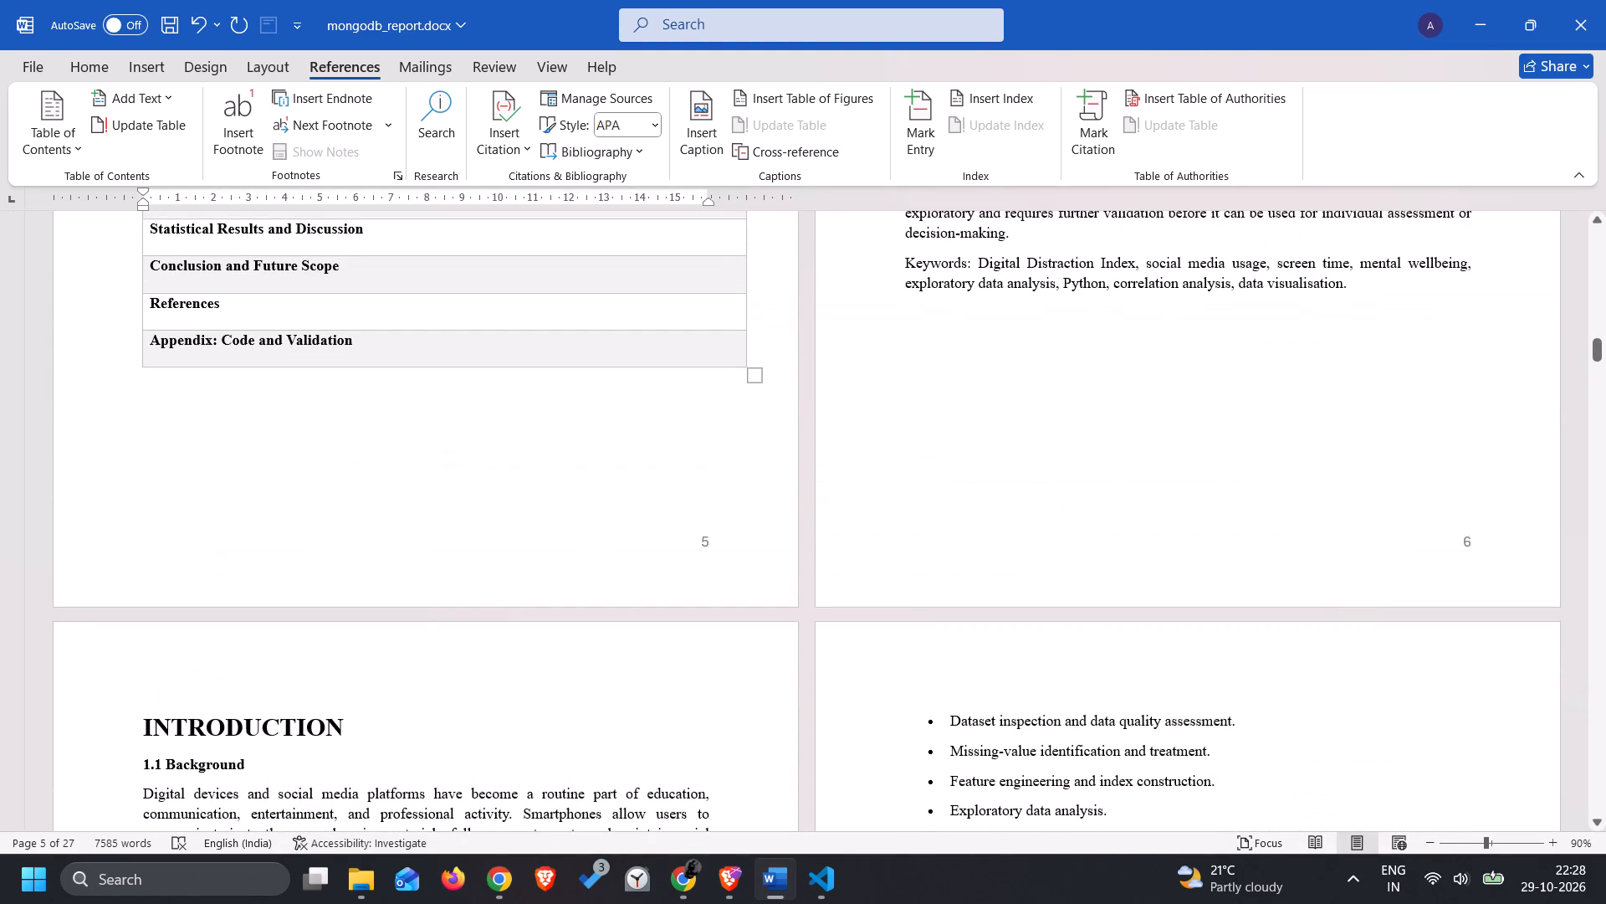
click(414, 348)
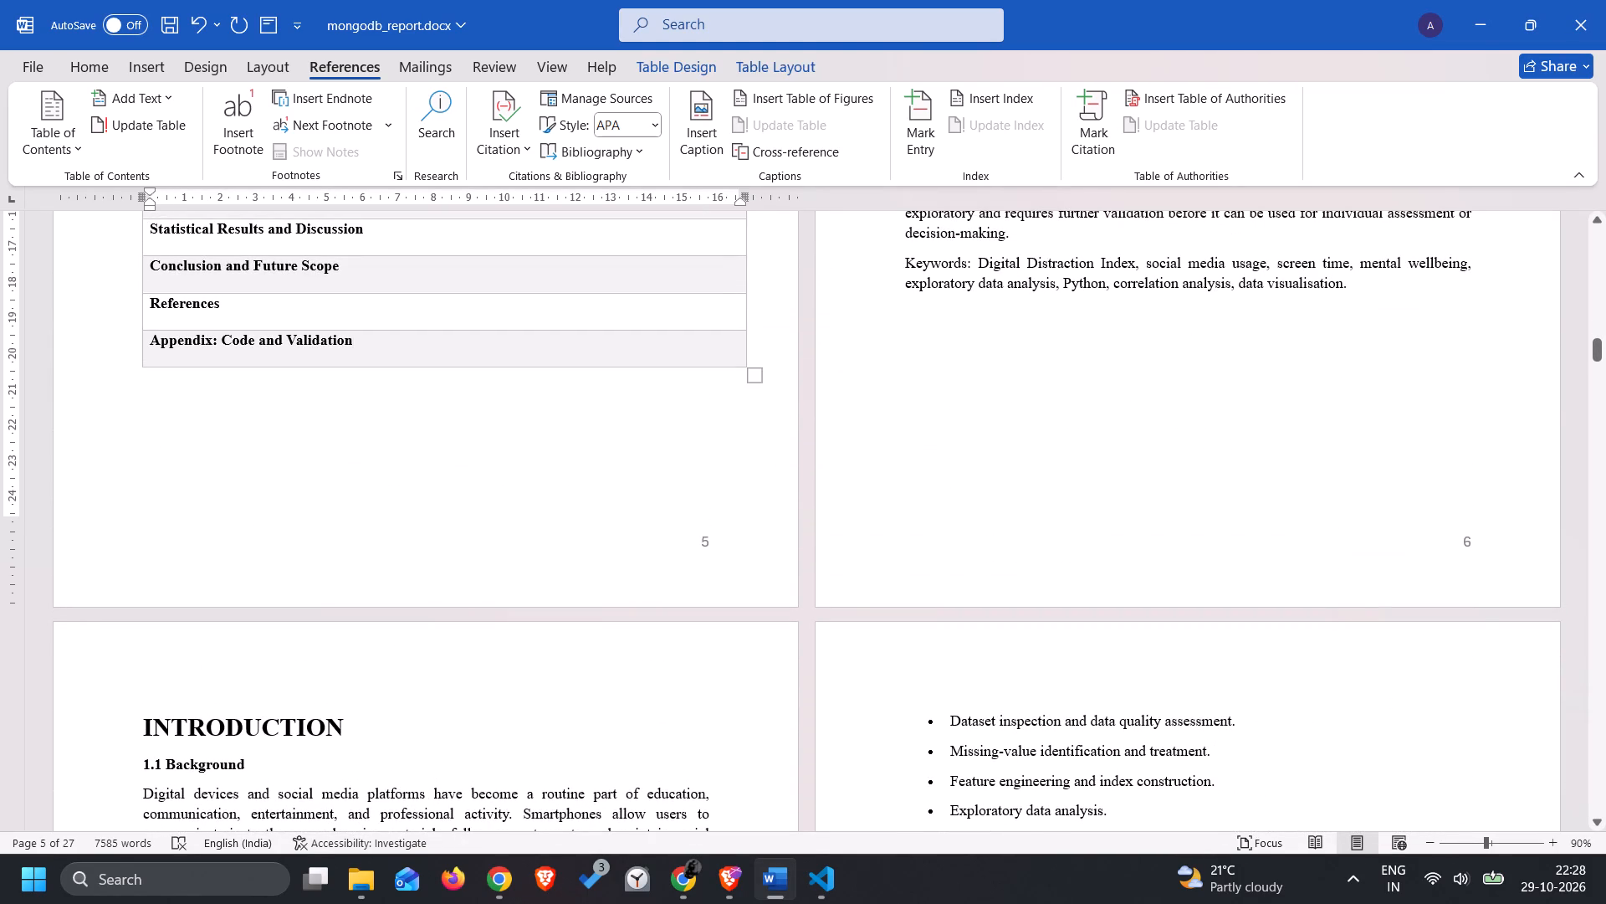
key(BackSpace)
key(BackSpace)
key(BackSpace)
key(BackSpace)
key(BackSpace)
key(BackSpace)
key(BackSpace)
key(BackSpace)
key(BackSpace)
key(BackSpace)
key(BackSpace)
key(BackSpace)
key(BackSpace)
key(BackSpace)
key(BackSpace)
key(BackSpace)
key(BackSpace)
key(BackSpace)
key(BackSpace)
key(BackSpace)
key(BackSpace)
key(BackSpace)
key(BackSpace)
key(BackSpace)
key(BackSpace)
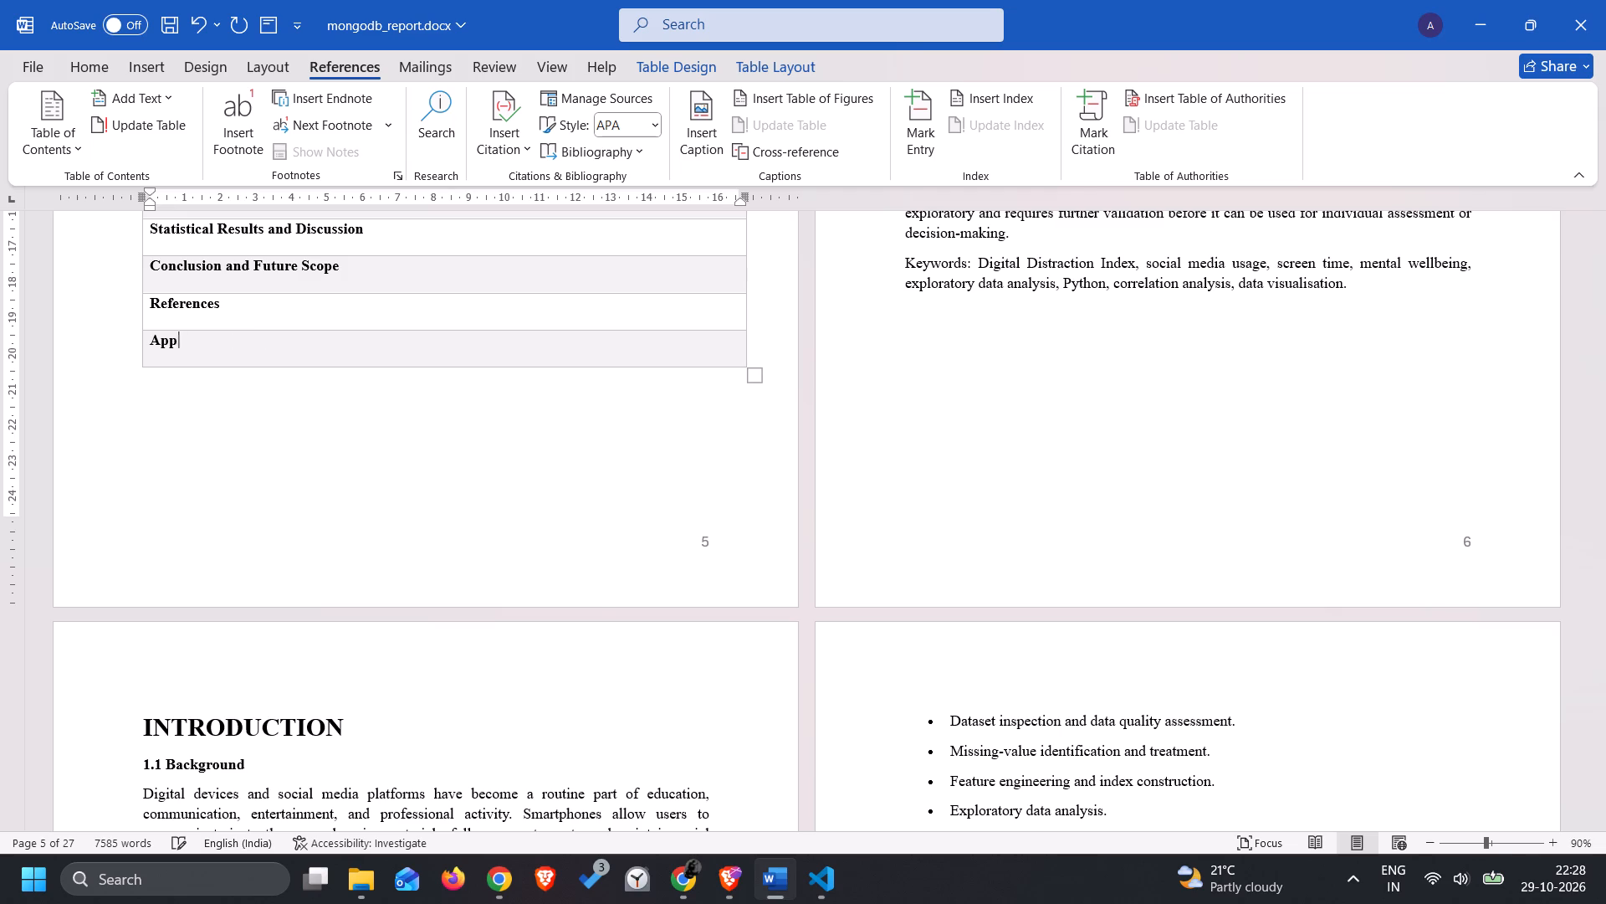
key(BackSpace)
key(BackSpace)
key(BackSpace)
key(BackSpace)
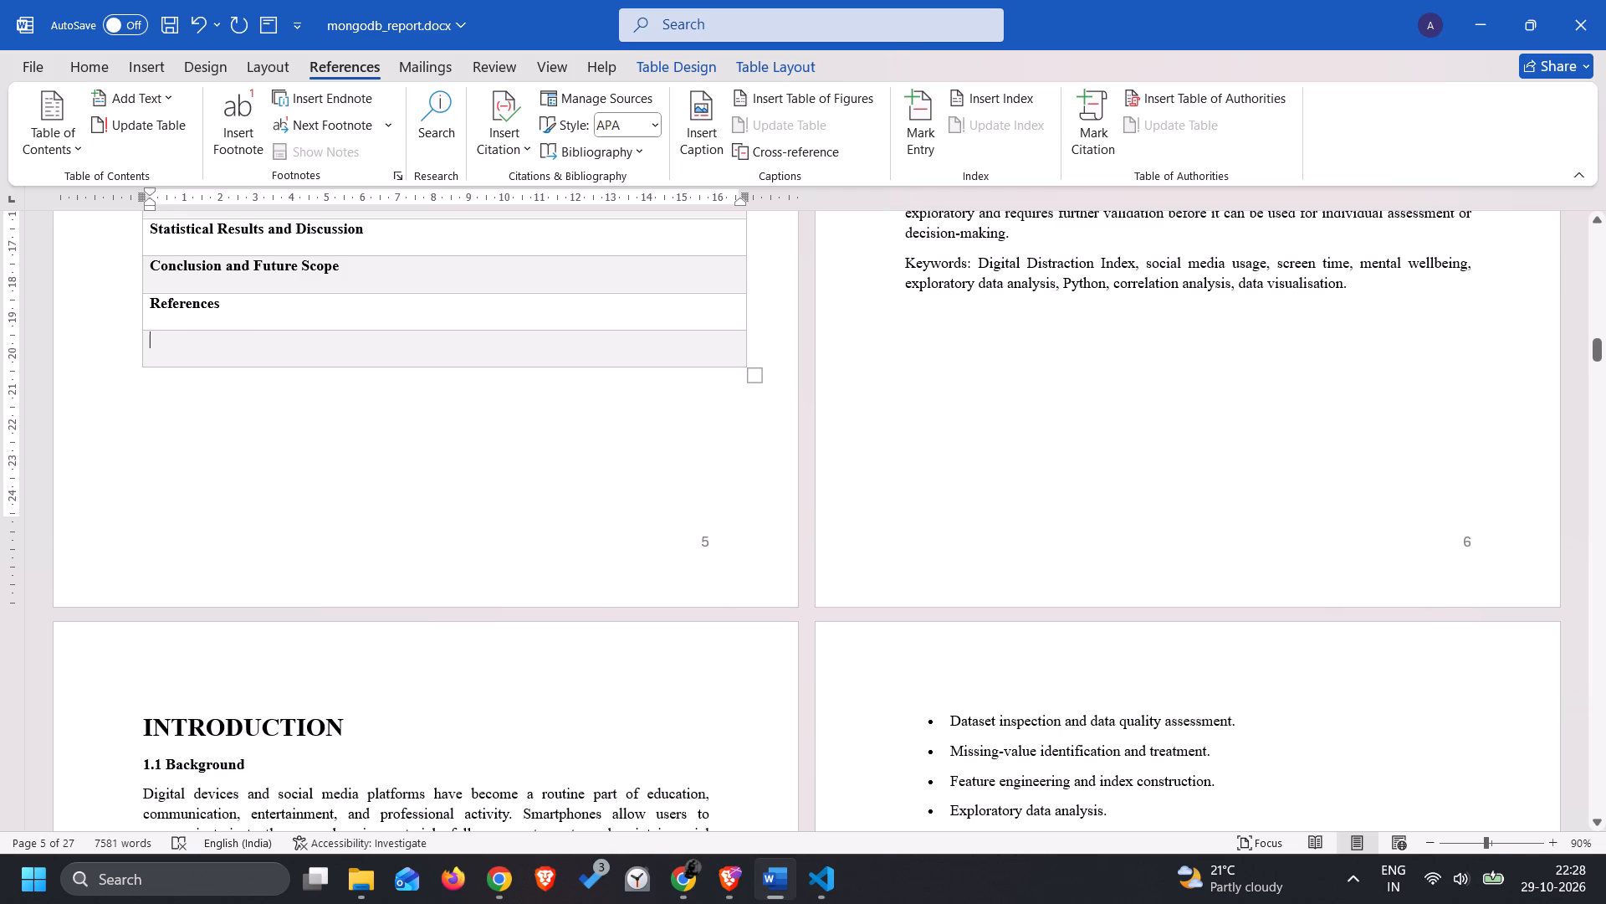
click(653, 354)
right_click(653, 354)
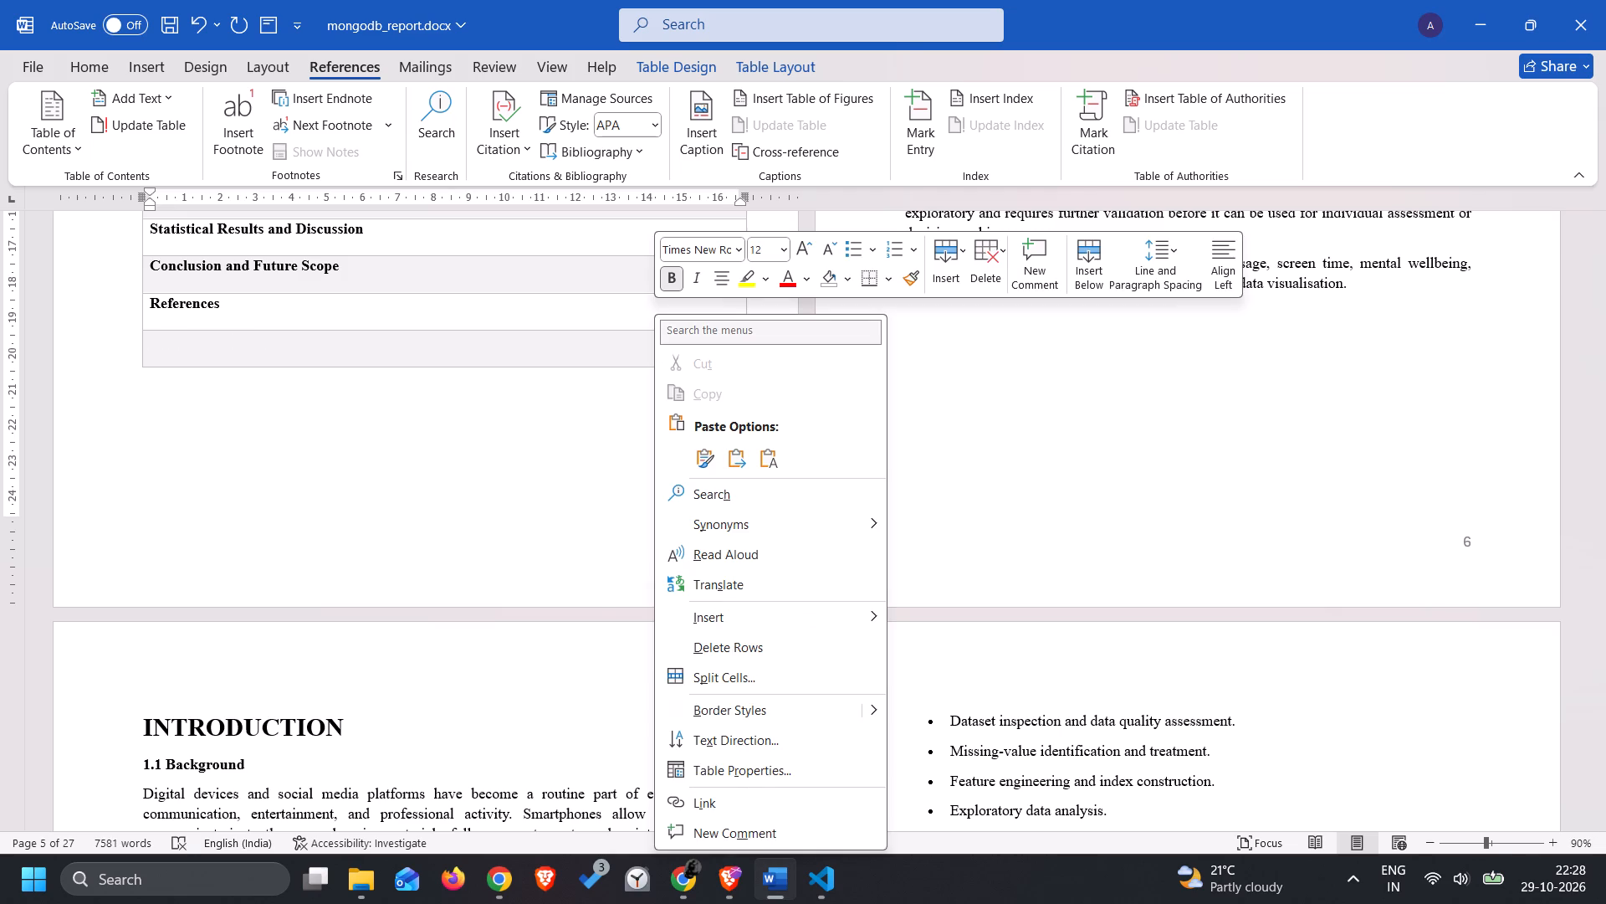
click(996, 275)
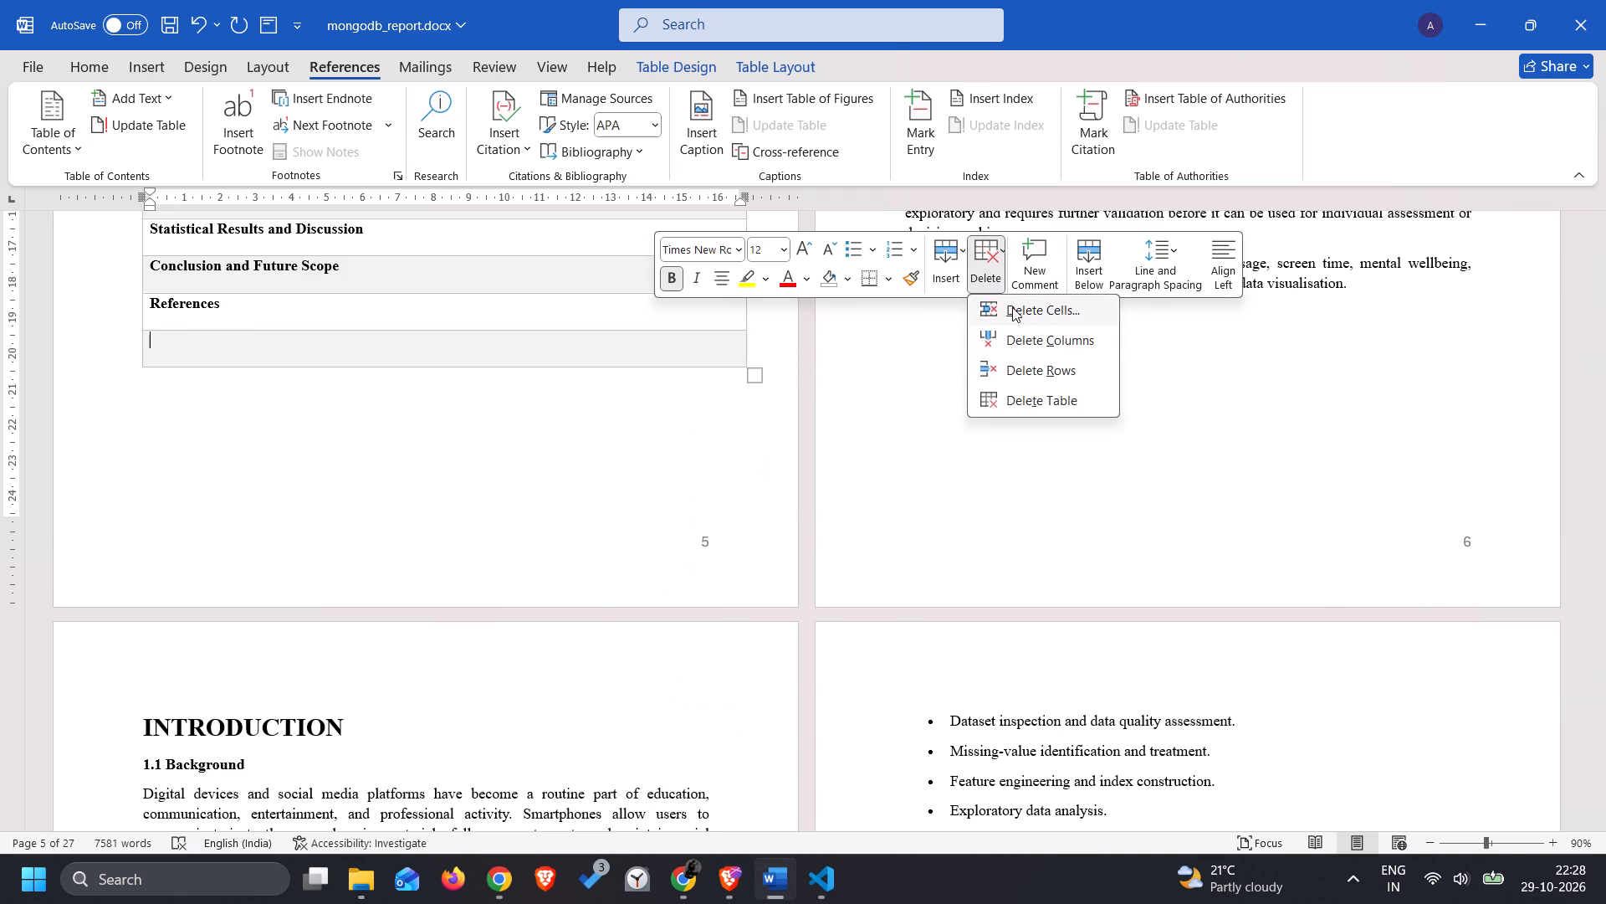
click(1020, 369)
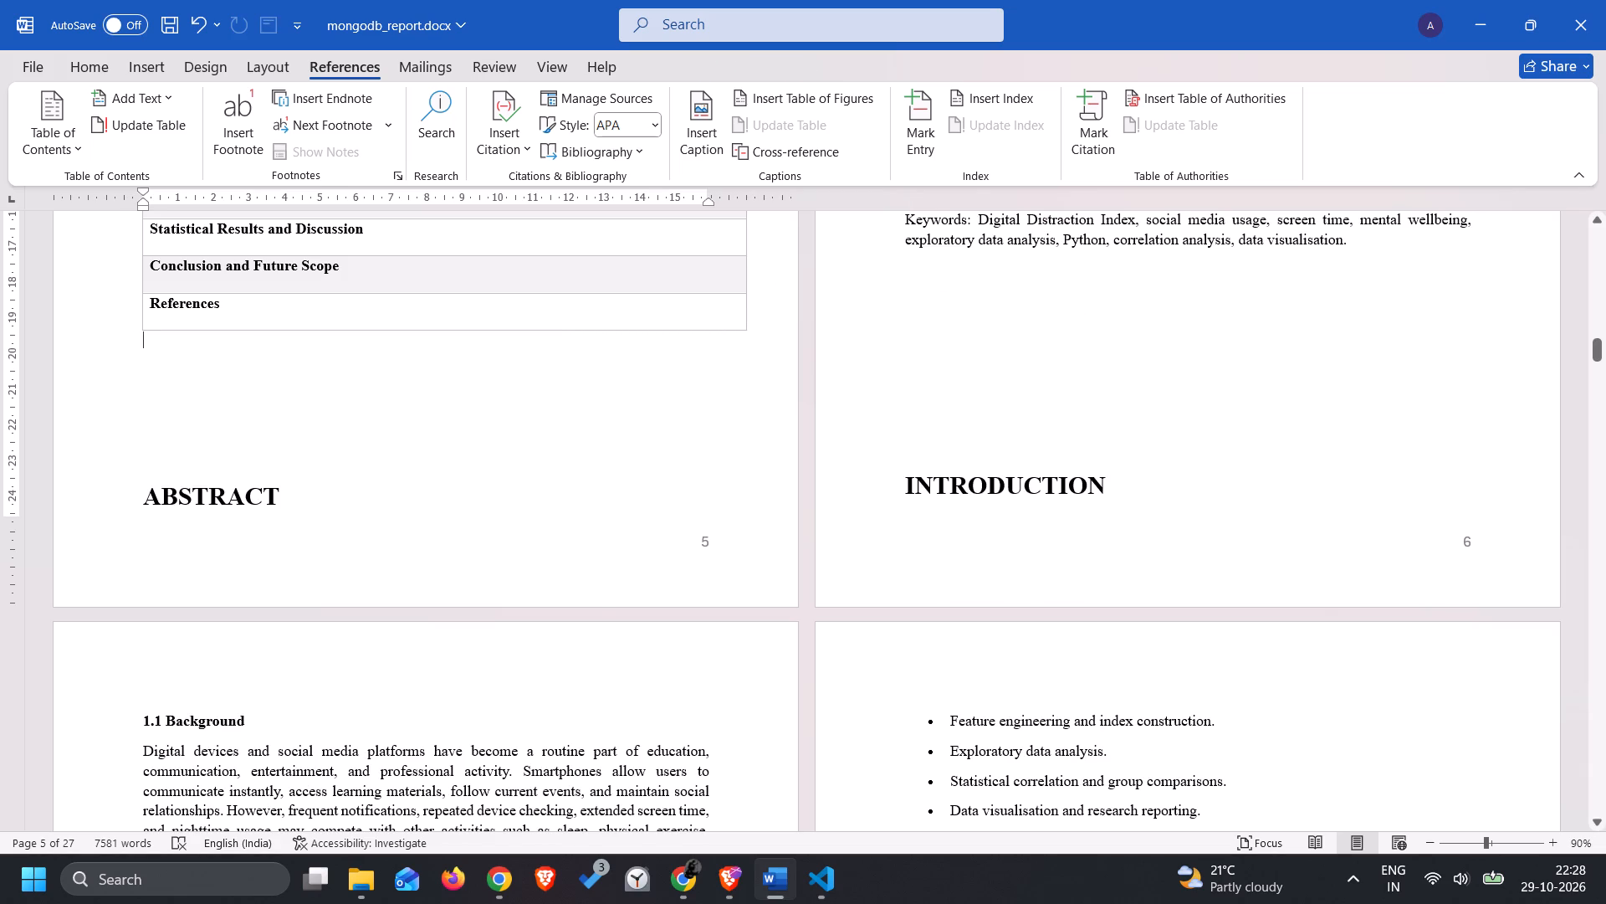
Insert a line break before the ABSTRACT heading so it starts on the page after the Table of Contents.
click(146, 511)
key(Return)
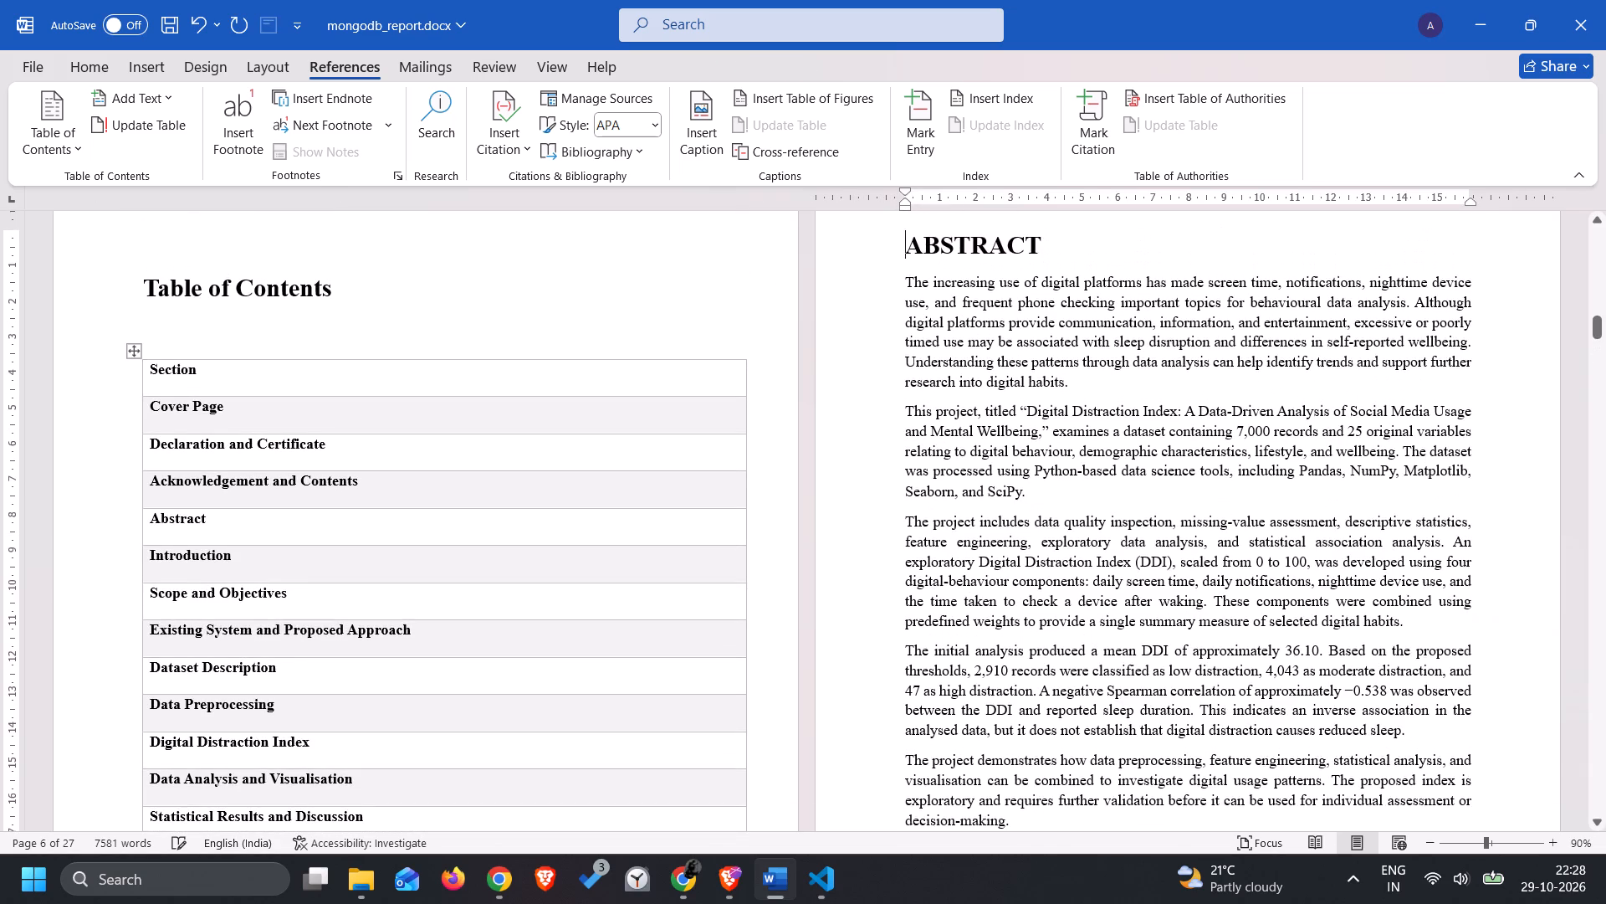
Review the page layout from the Abstract through the Introduction and dataset sections to Data Preprocessing.
scroll(645, 407, down, 14)
scroll(646, 407, down, 8)
scroll(646, 407, down, 15)
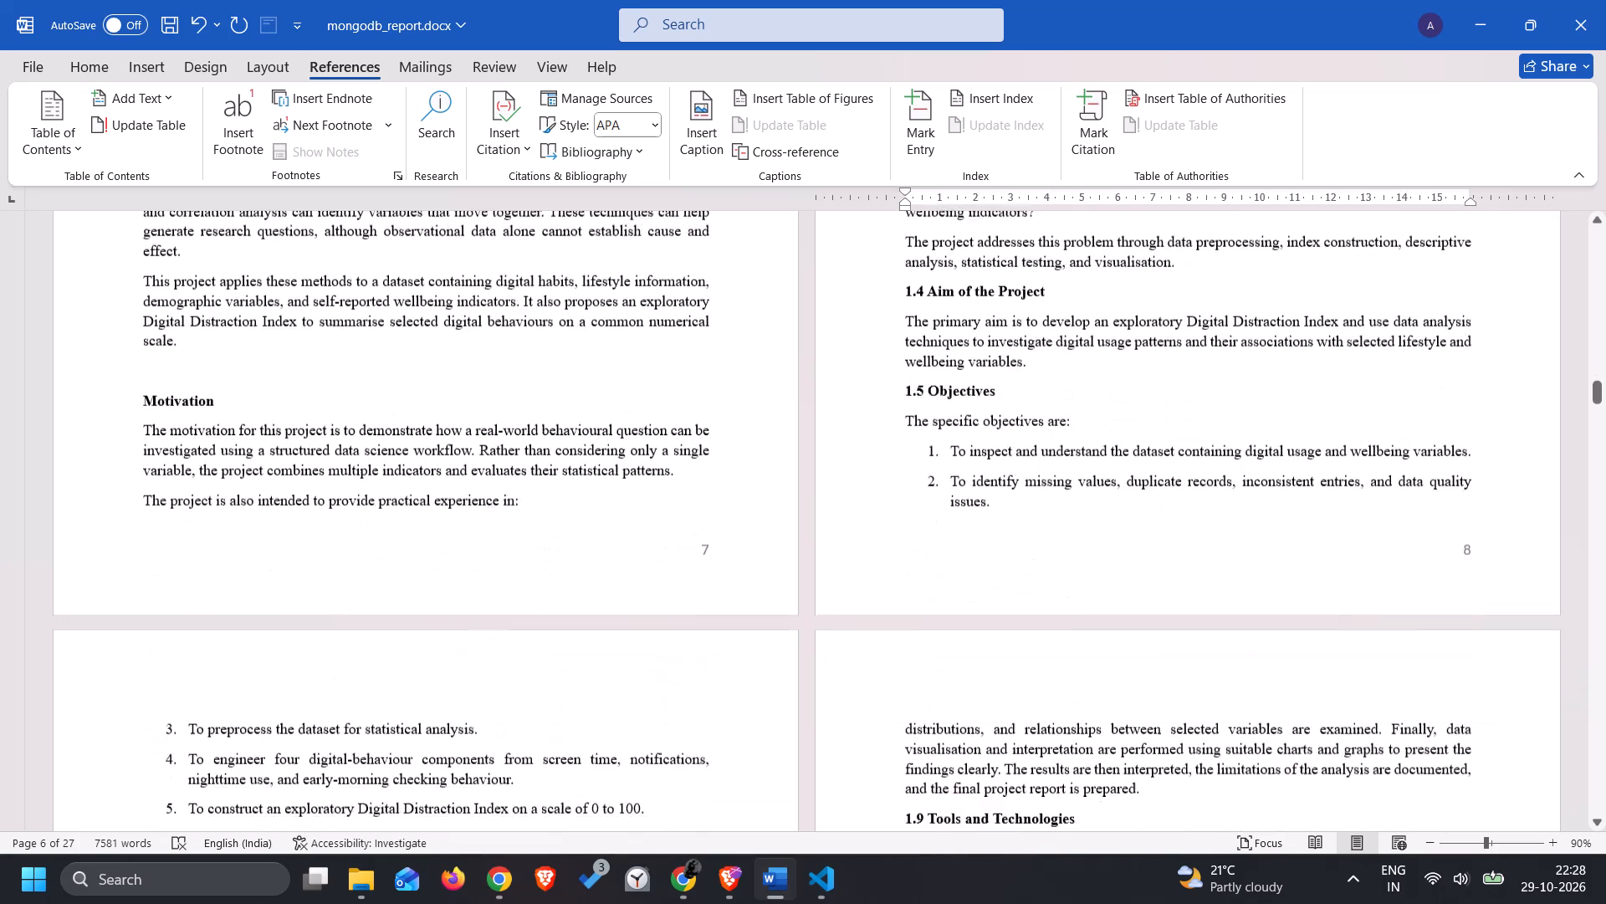
scroll(646, 407, down, 17)
scroll(646, 407, down, 8)
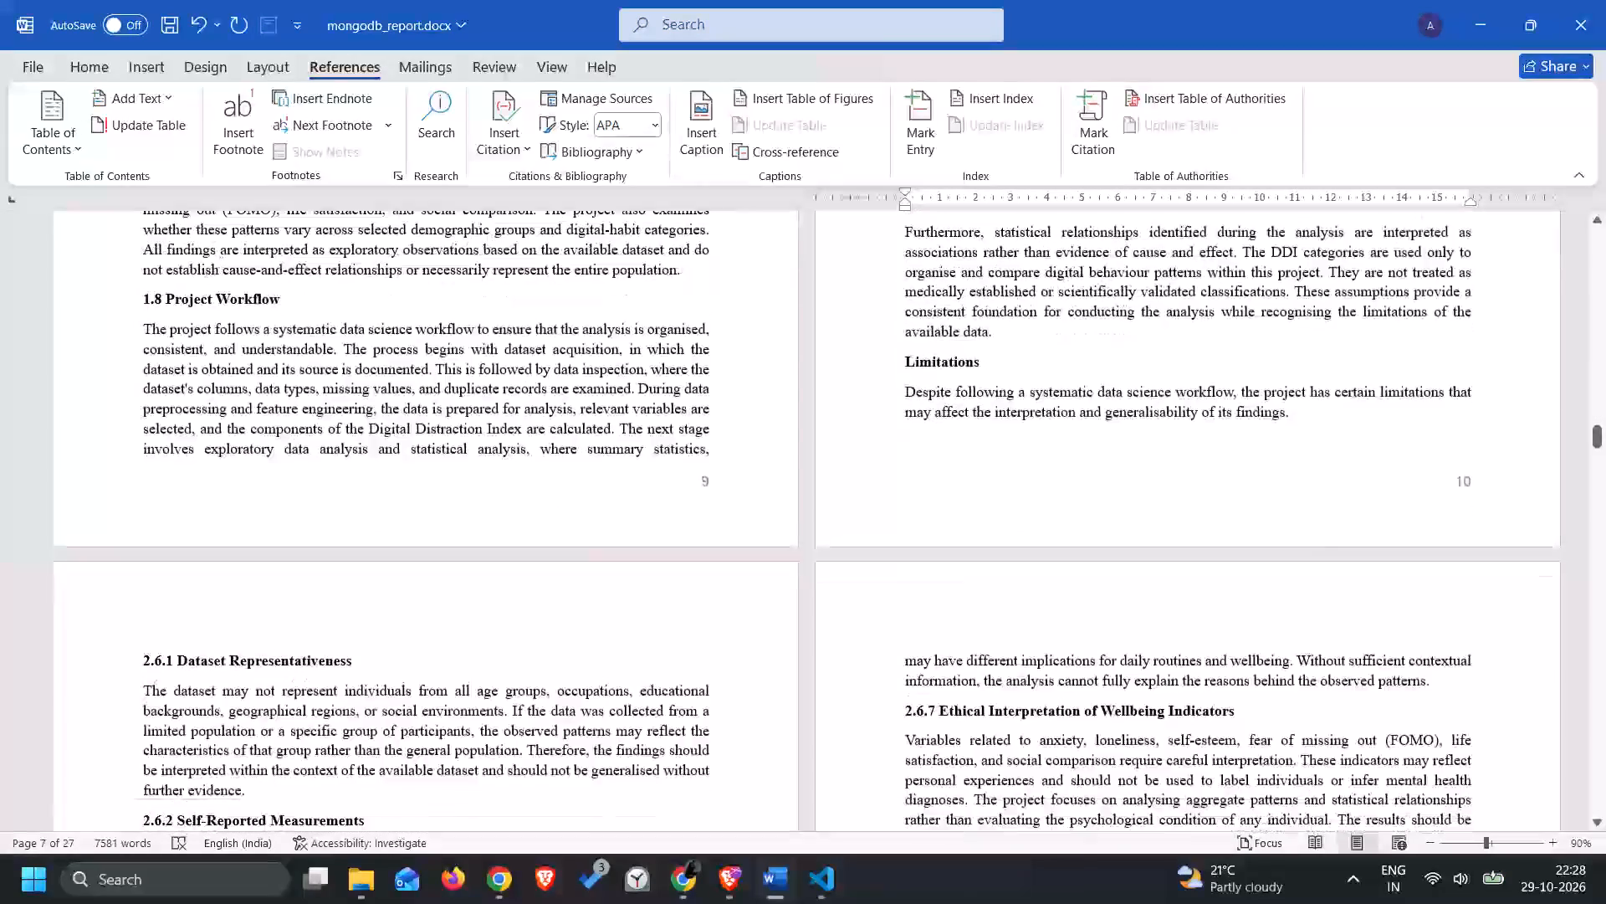
scroll(646, 407, down, 20)
scroll(646, 407, down, 3)
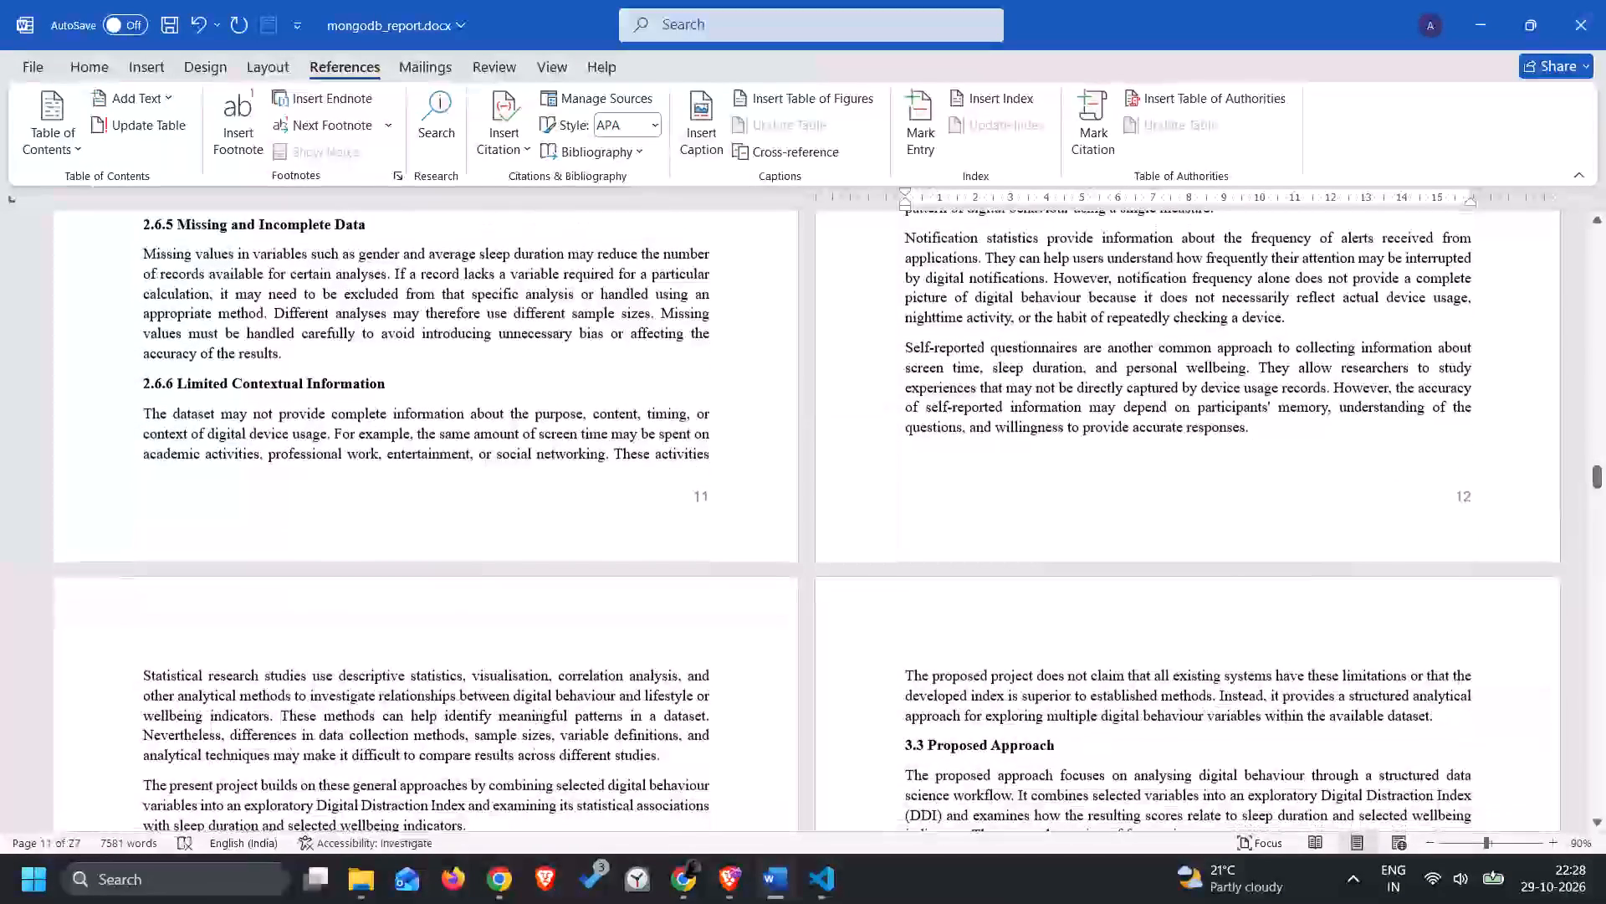
scroll(648, 407, down, 20)
scroll(648, 407, down, 15)
scroll(677, 403, up, 7)
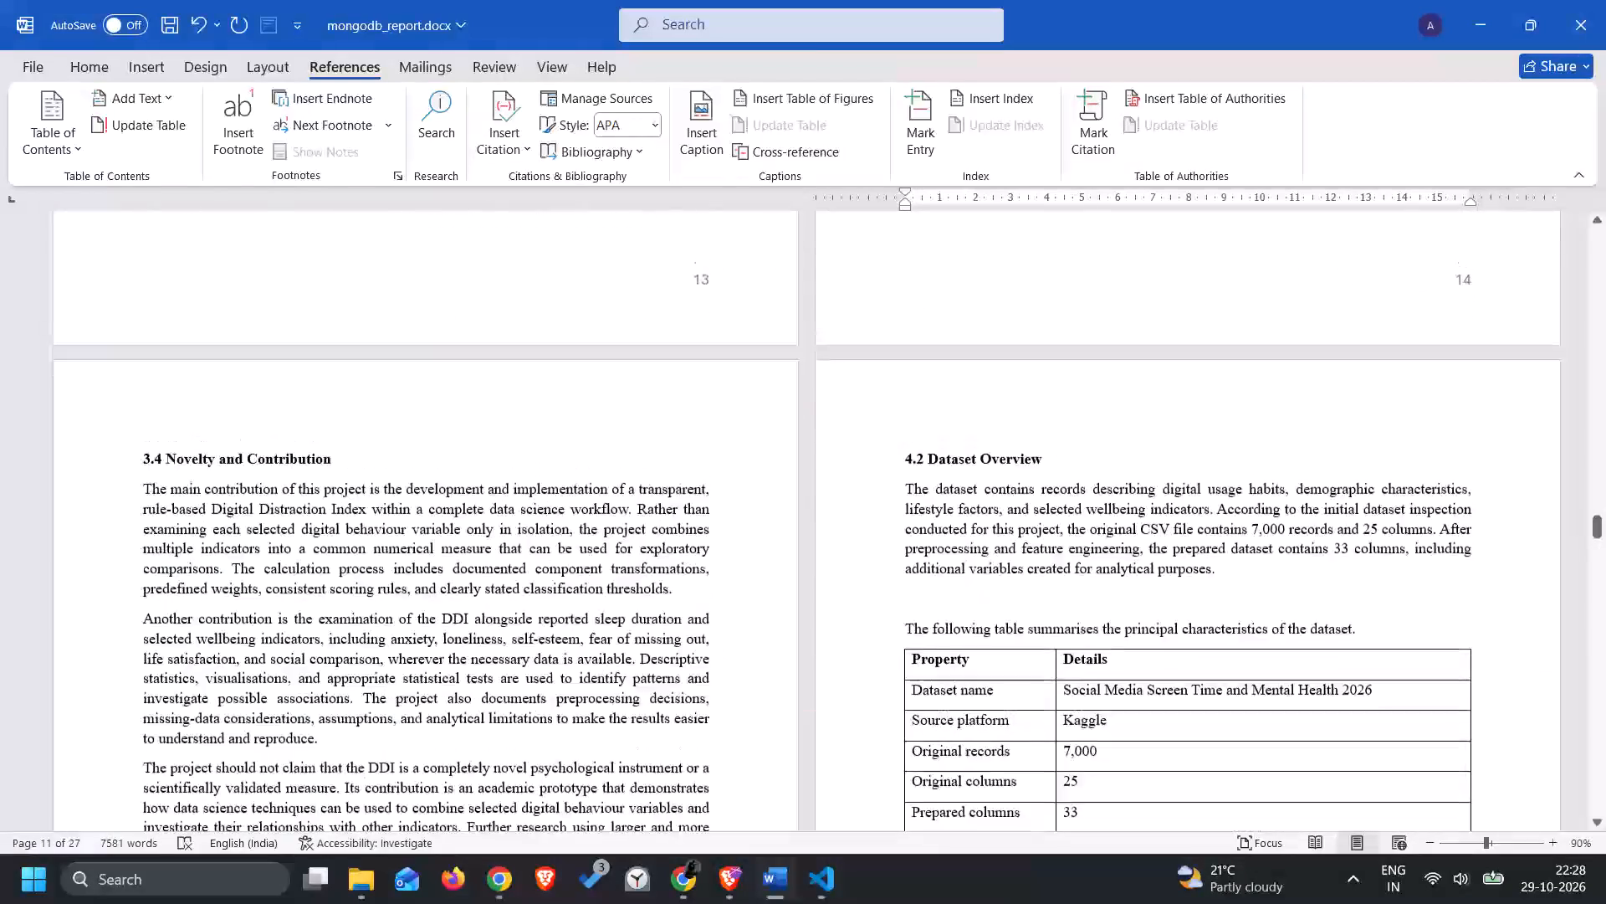
scroll(677, 403, up, 1)
scroll(677, 403, down, 19)
scroll(682, 402, down, 5)
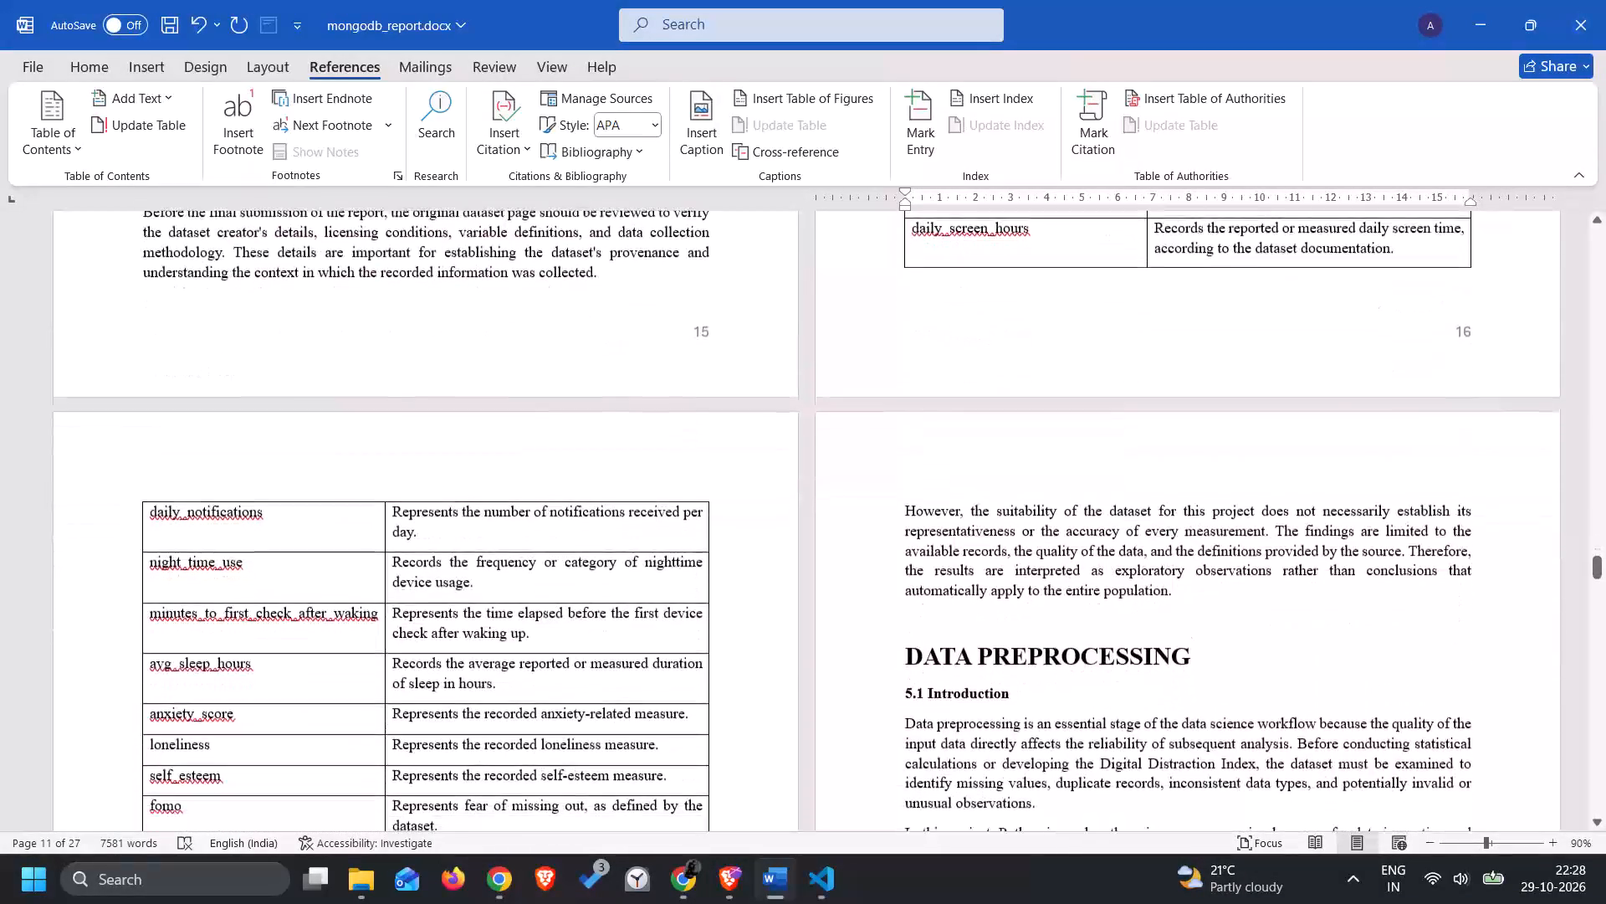
scroll(682, 402, down, 9)
scroll(683, 402, up, 4)
scroll(683, 402, down, 20)
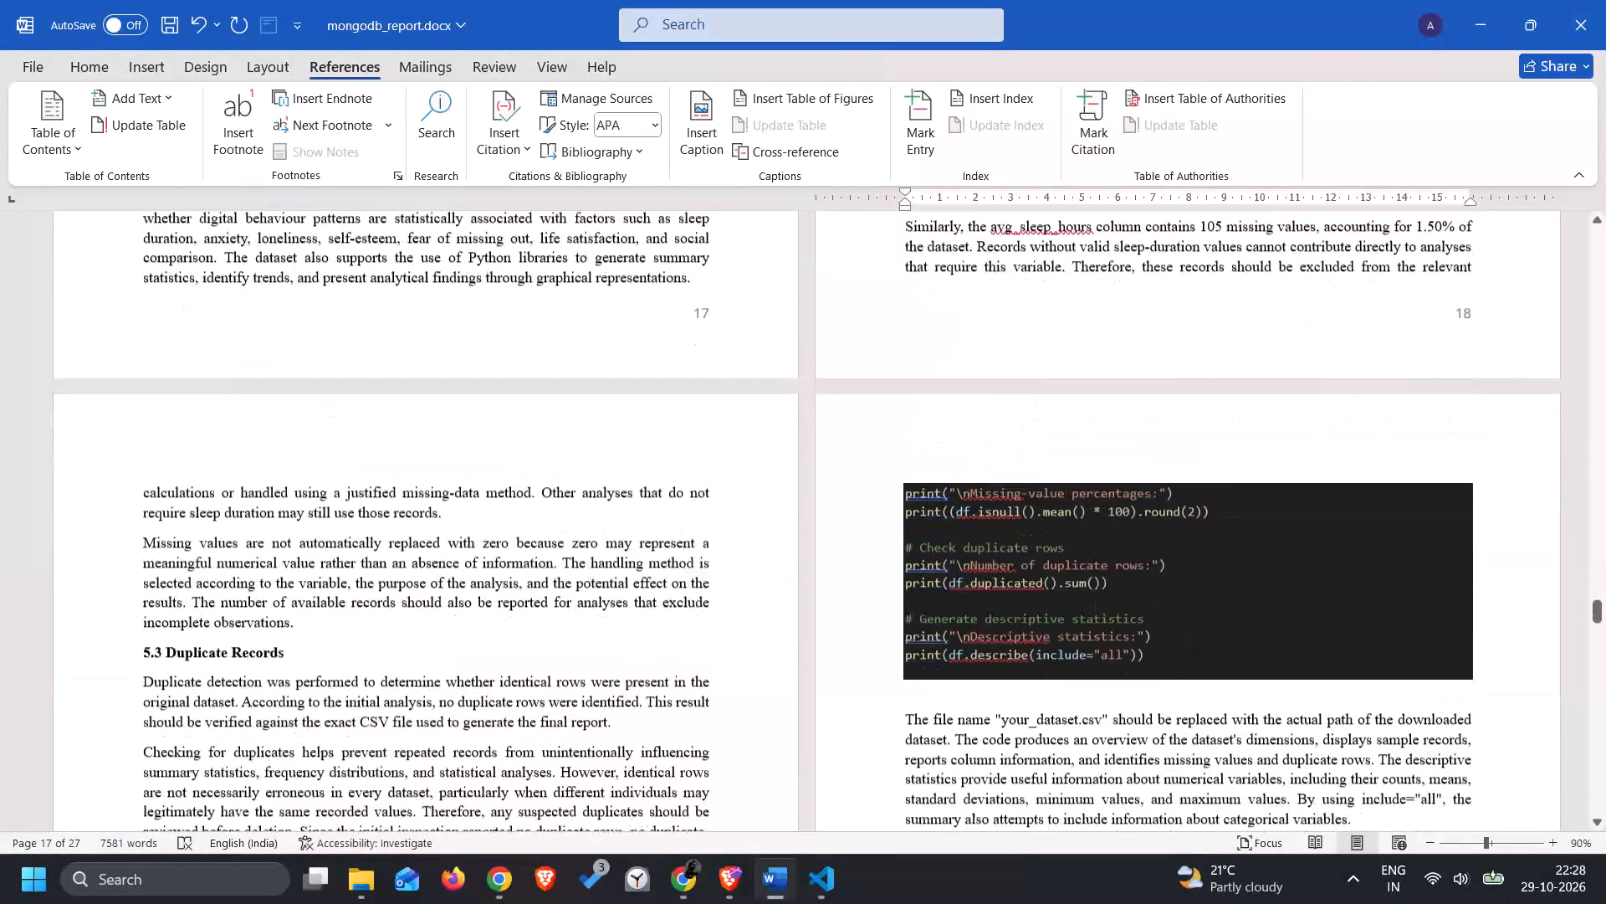
Save the report document.
key(ctrl+s)
key(ctrl+s)
key(ctrl+s)
Review the remaining layout from the Duplicate Records section through the Digital Distraction Index formulas to the References at the end.
scroll(683, 402, down, 11)
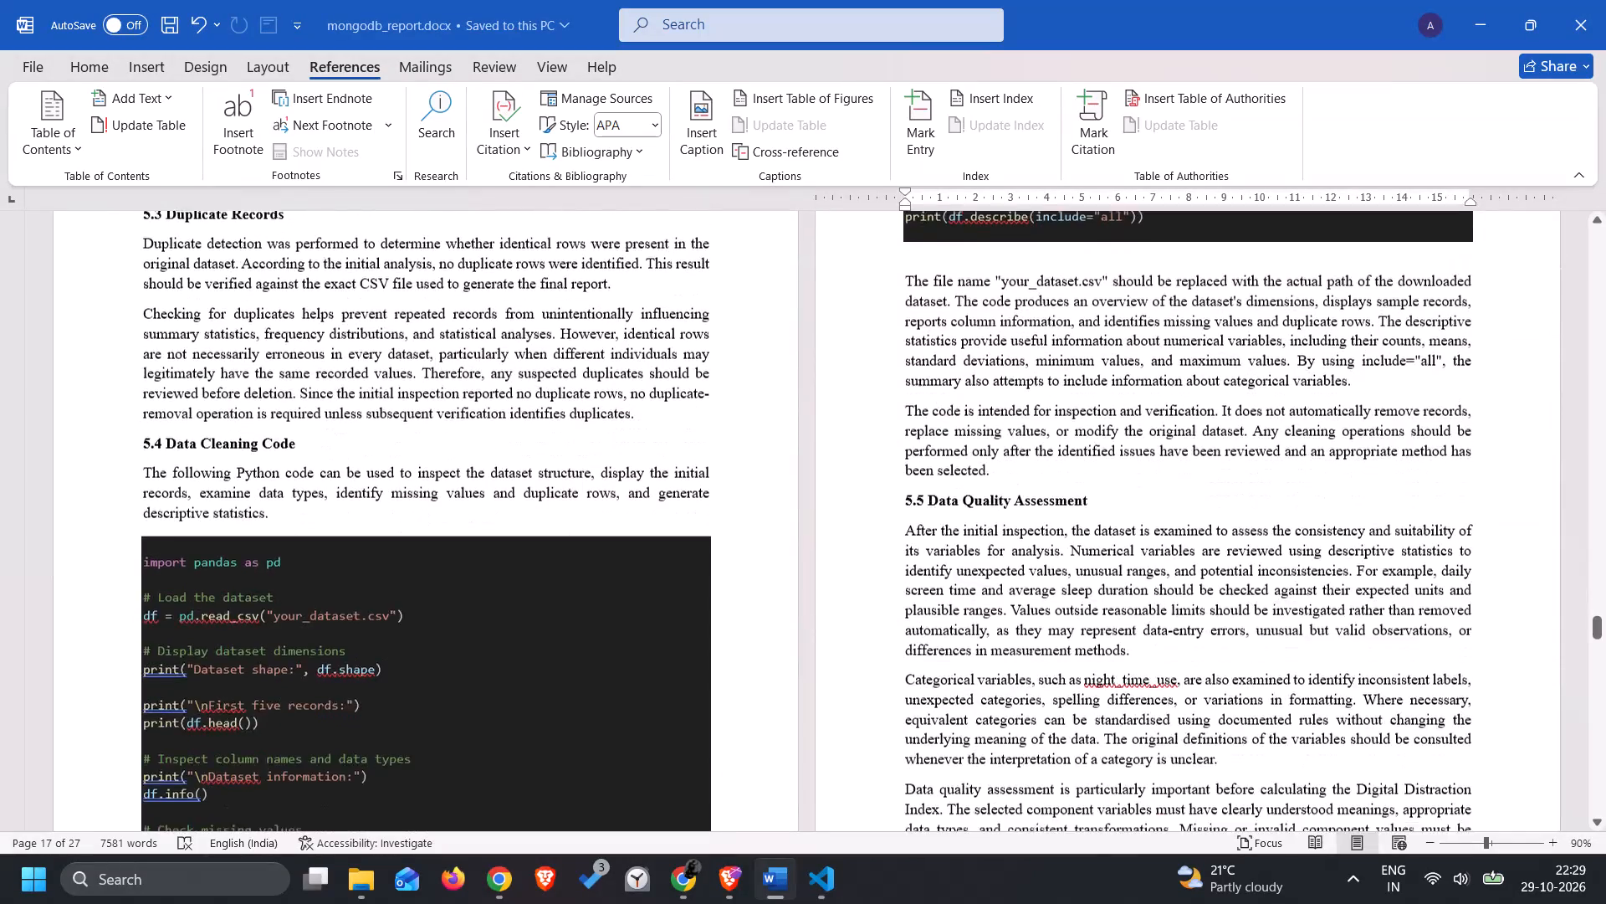
scroll(684, 402, down, 20)
scroll(684, 402, down, 20)
scroll(684, 402, down, 19)
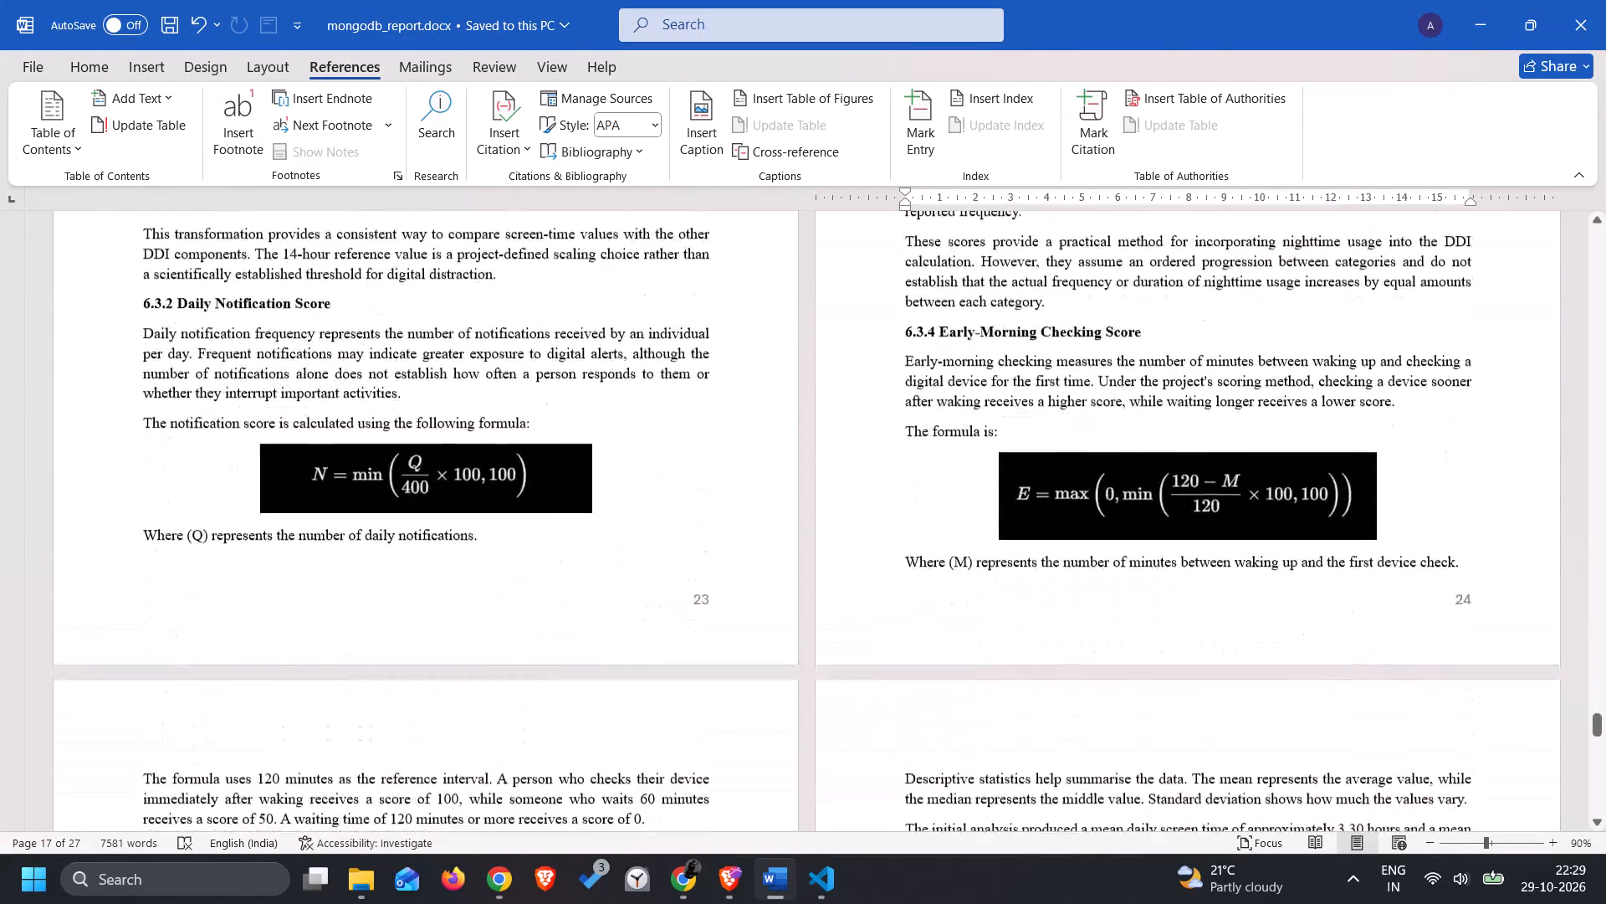
scroll(689, 401, down, 19)
scroll(689, 401, down, 17)
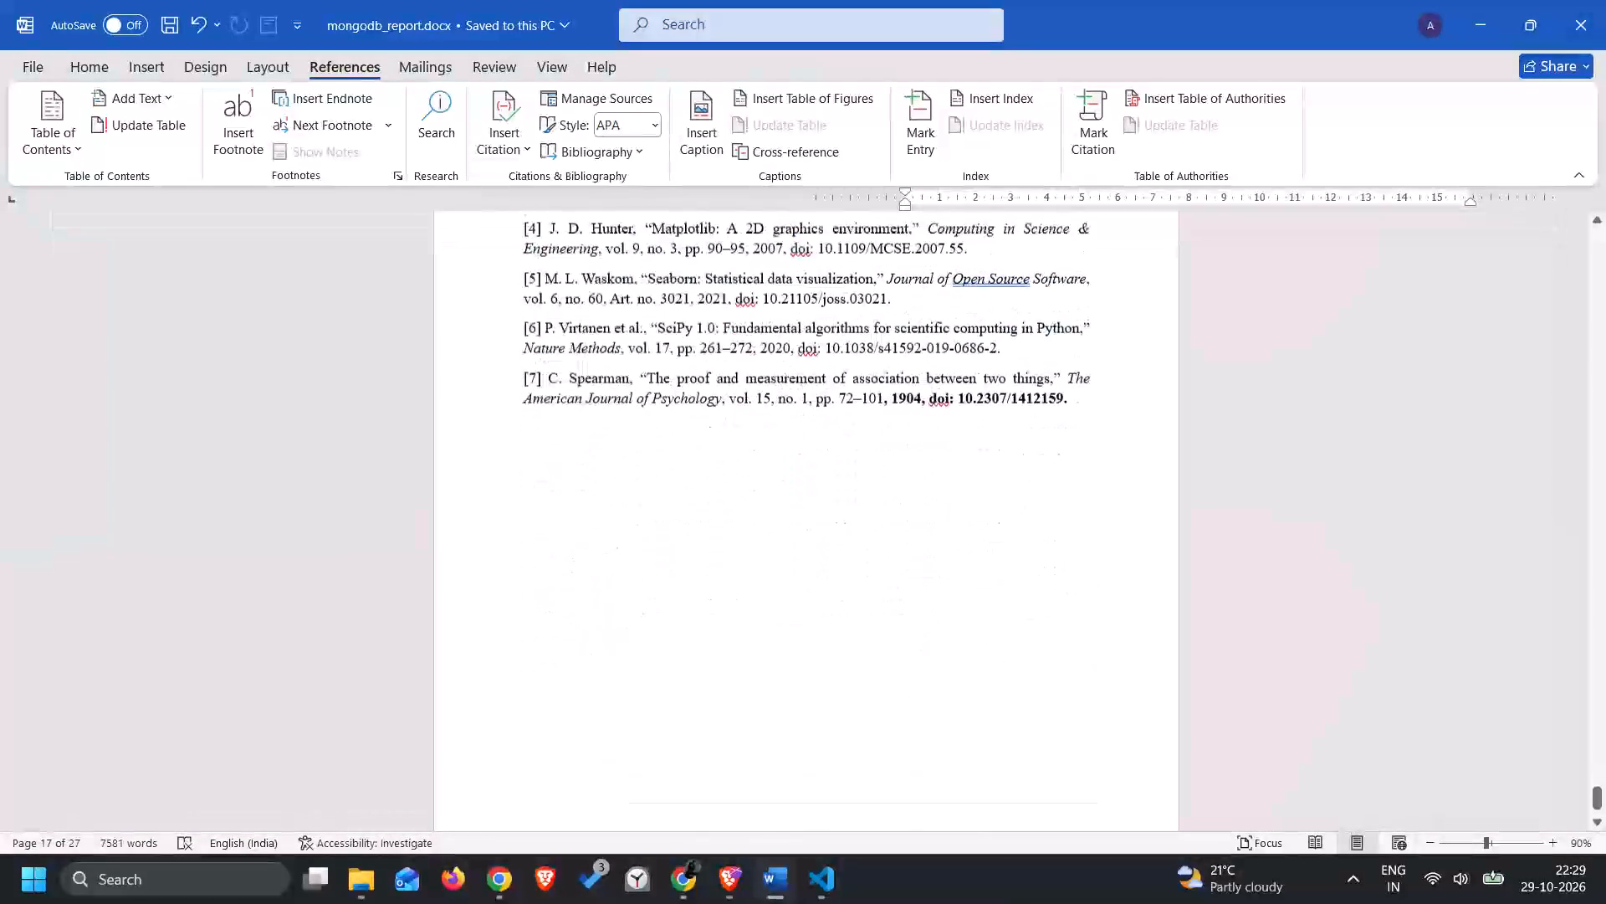
scroll(691, 401, down, 5)
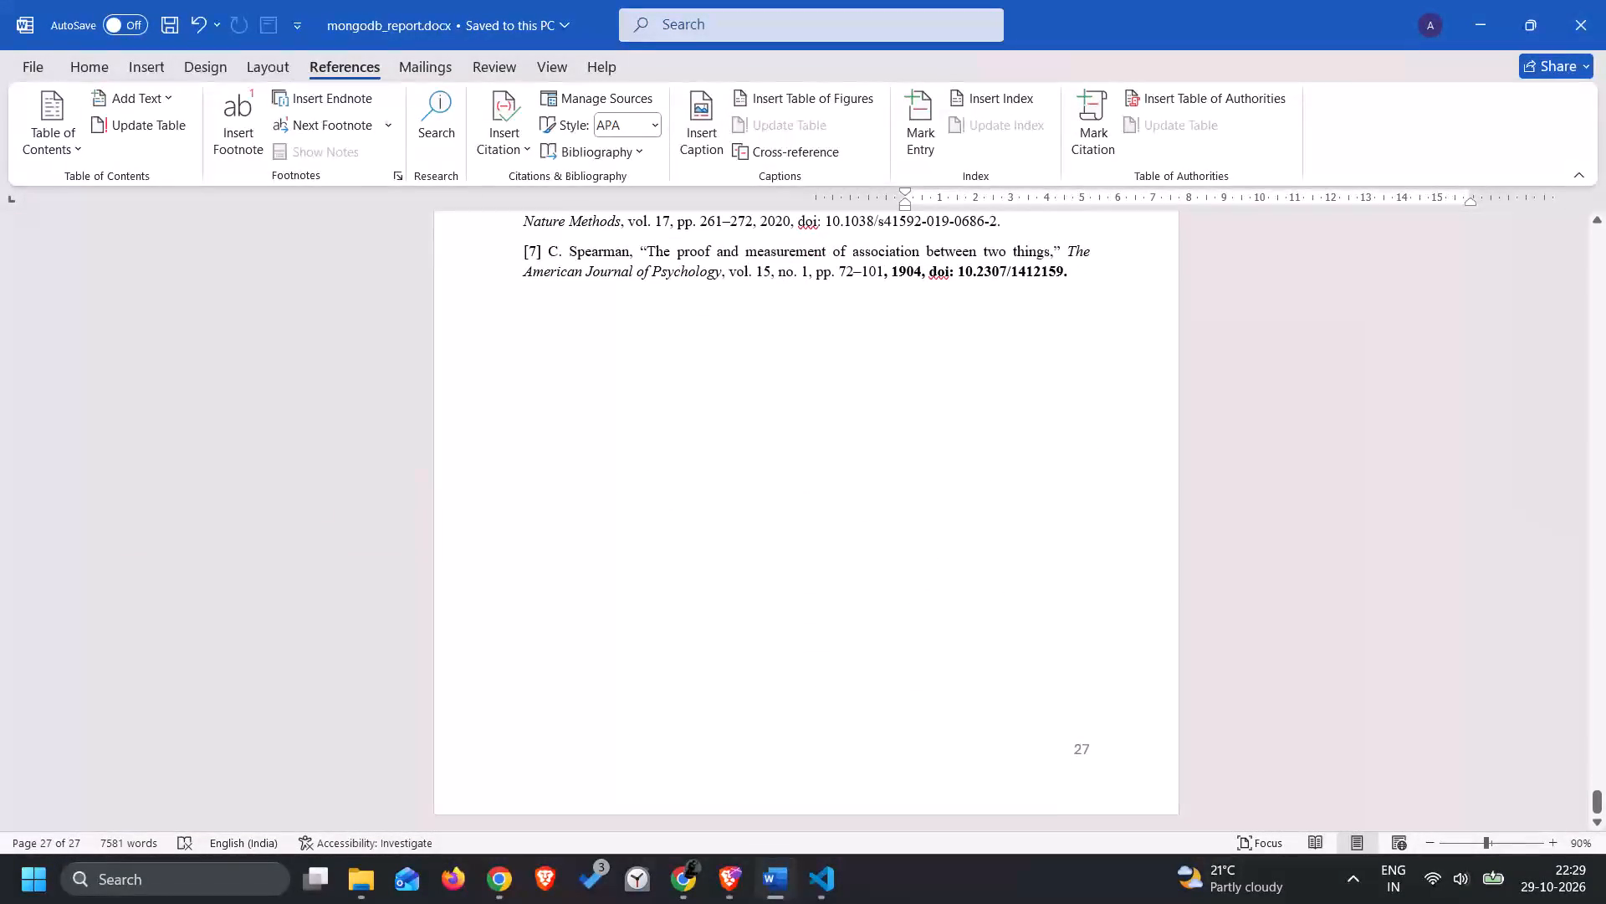
Save the report again after the layout review.
key(ctrl+s)
key(ctrl+s)
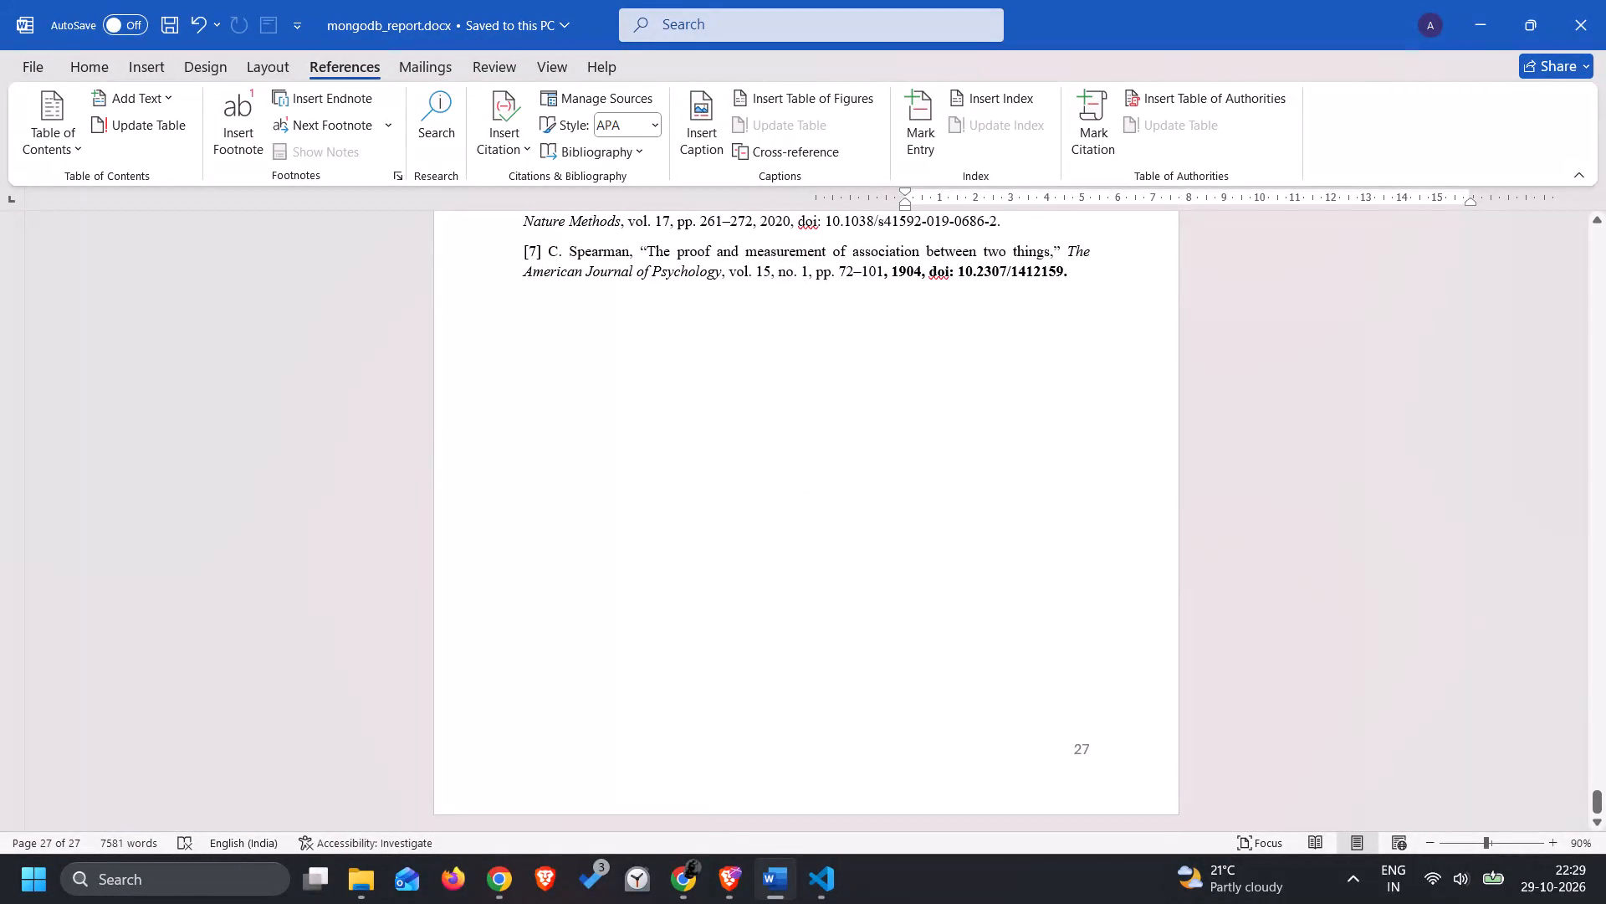
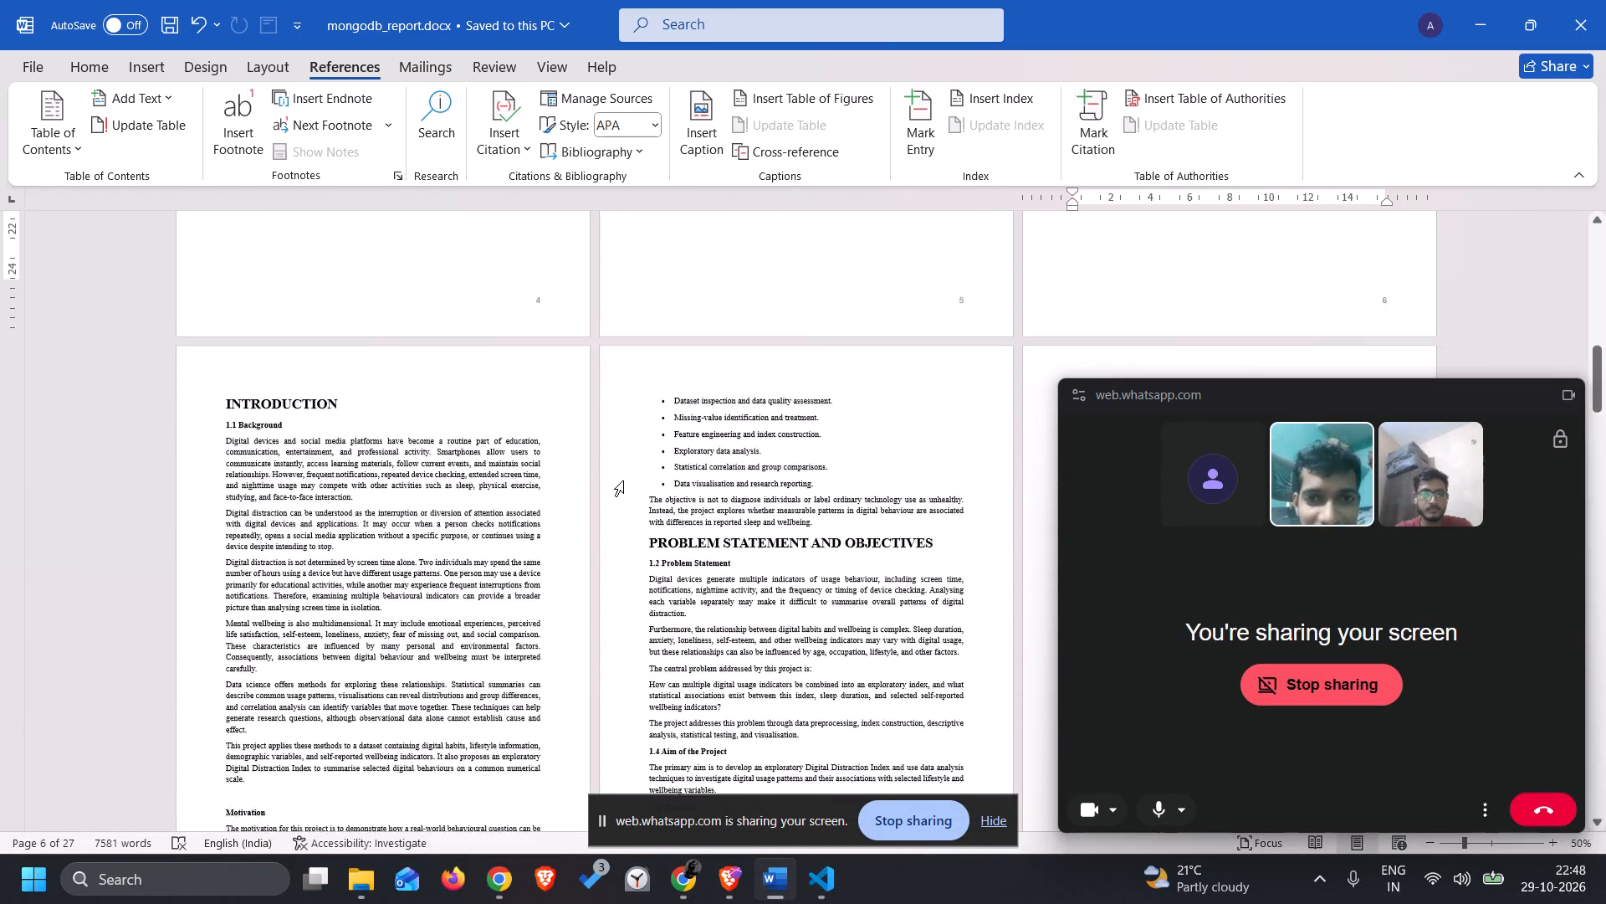
Save the report document.
scroll(623, 480, down, 20)
scroll(623, 480, down, 20)
scroll(623, 480, down, 7)
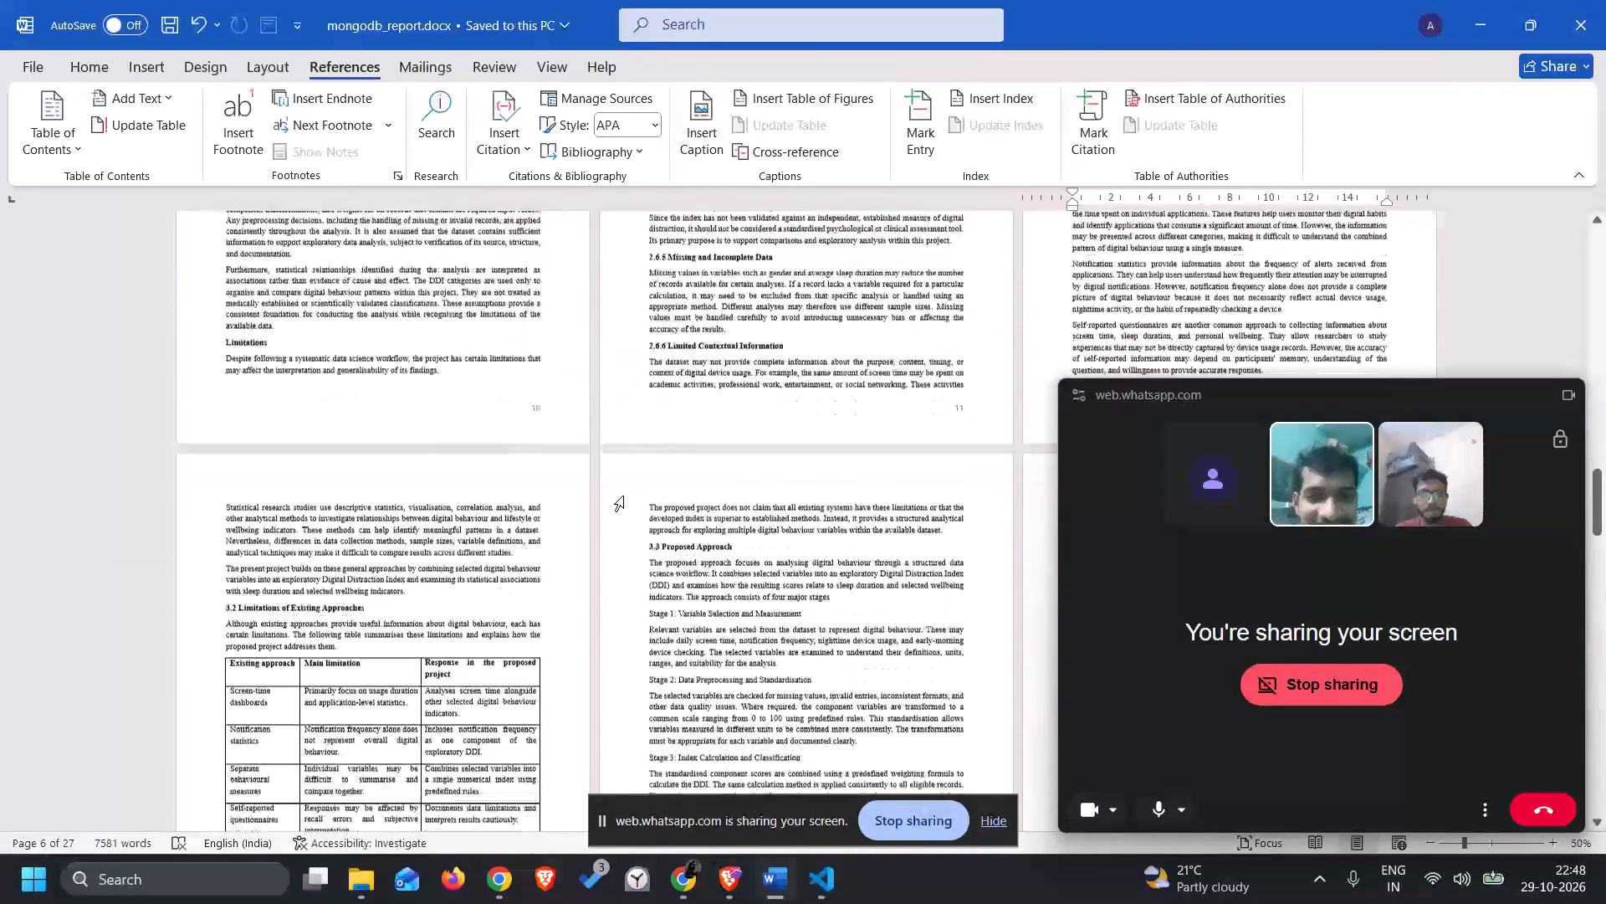
scroll(623, 496, down, 11)
scroll(620, 505, down, 20)
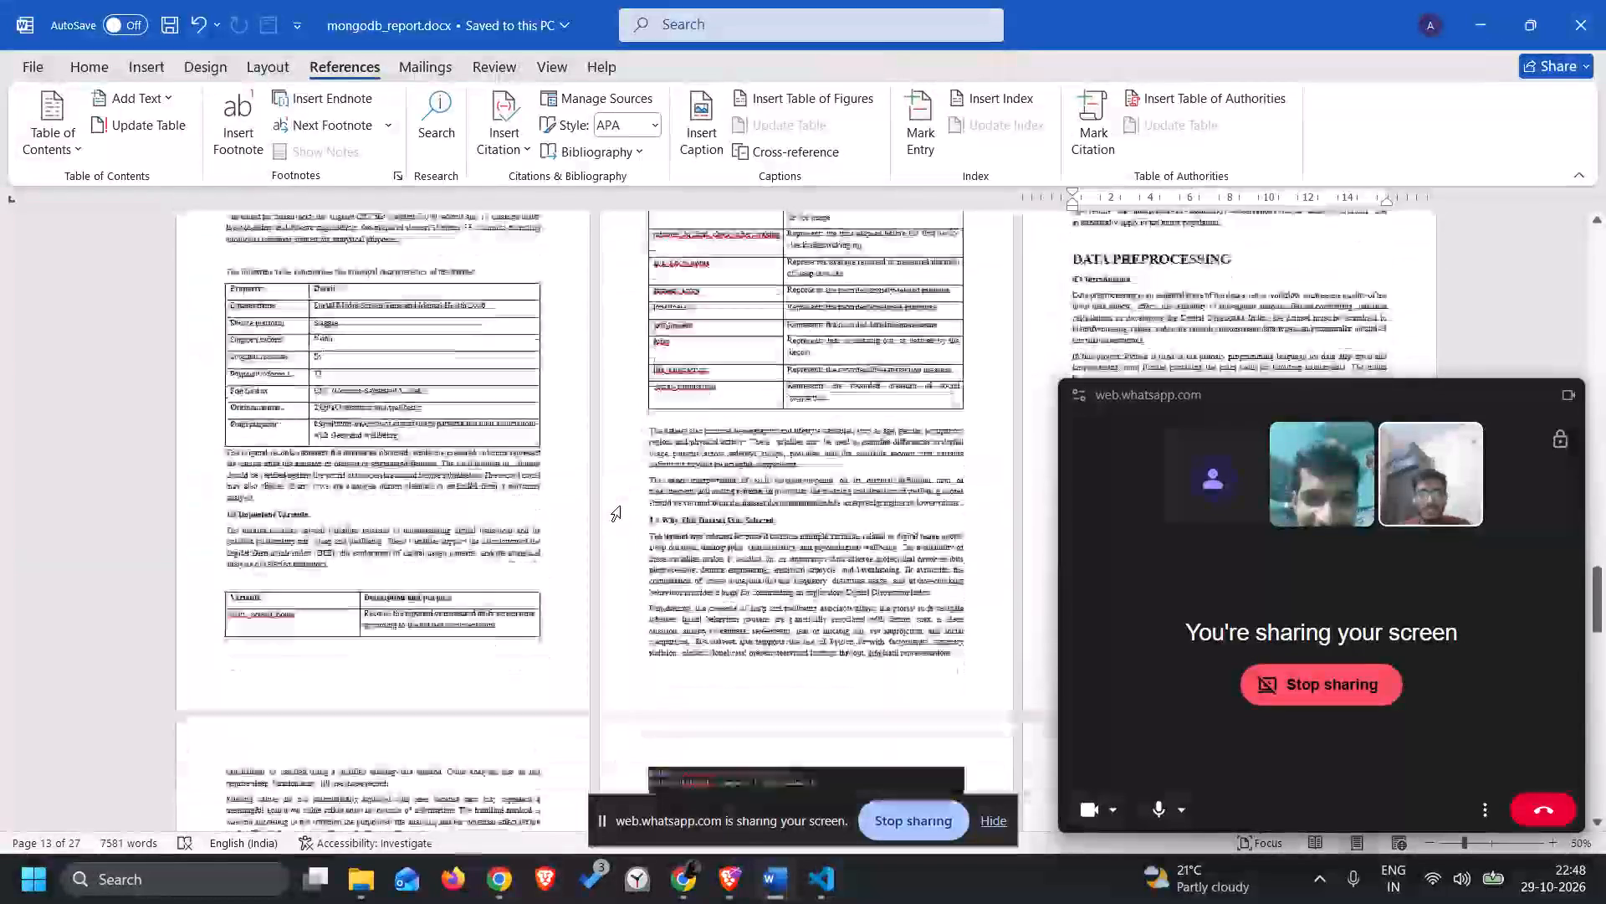
scroll(672, 501, down, 20)
scroll(672, 501, down, 20)
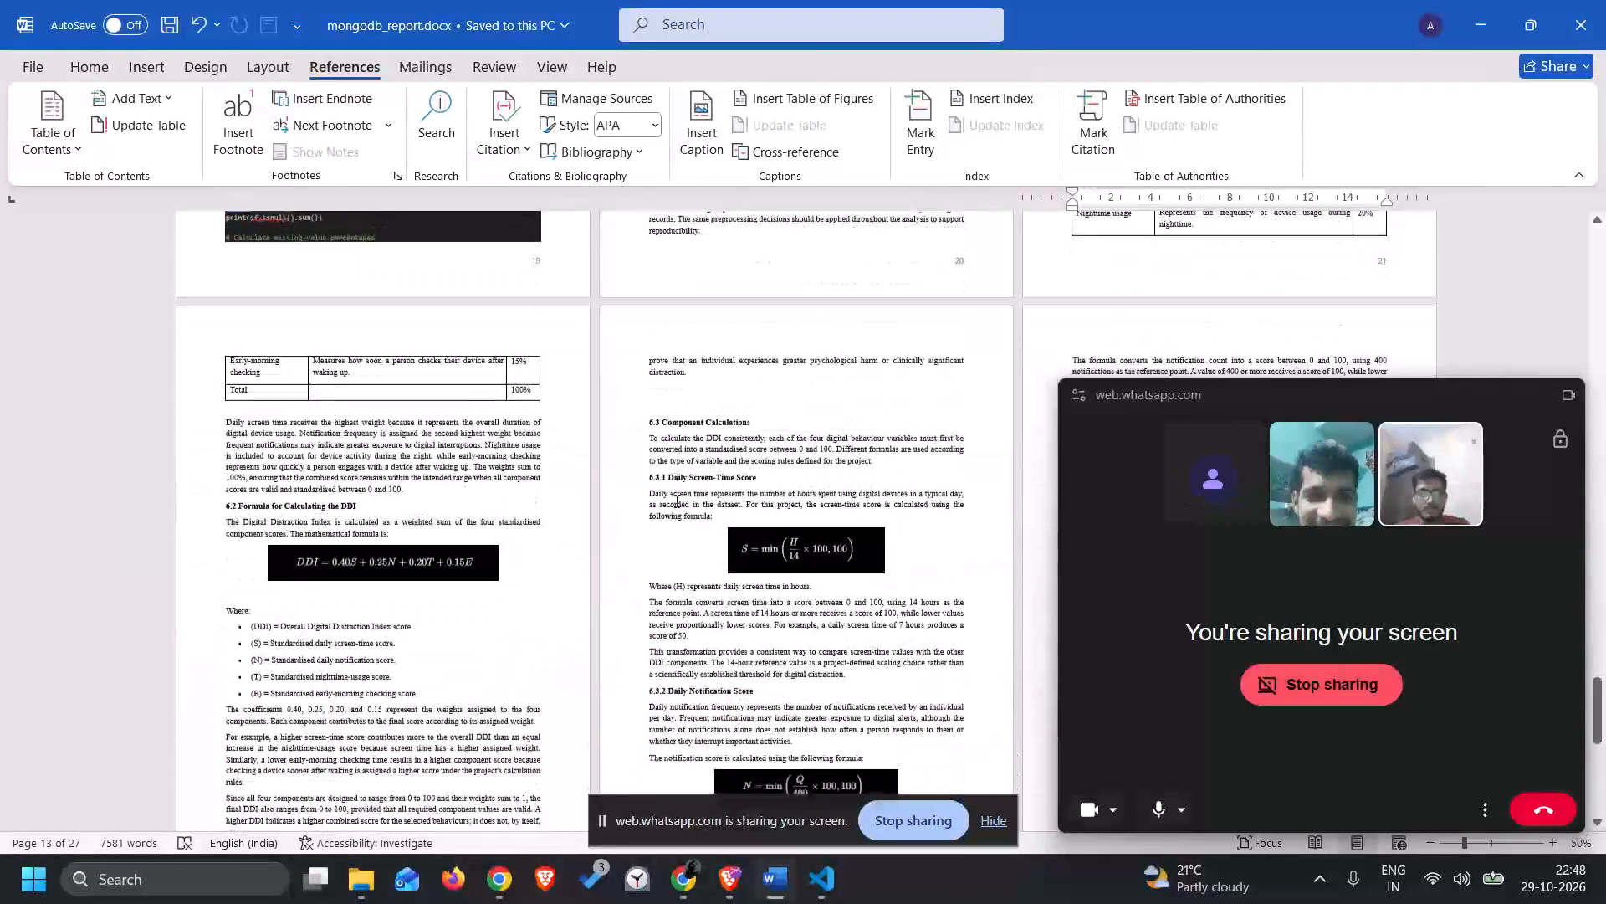
key(ctrl+s)
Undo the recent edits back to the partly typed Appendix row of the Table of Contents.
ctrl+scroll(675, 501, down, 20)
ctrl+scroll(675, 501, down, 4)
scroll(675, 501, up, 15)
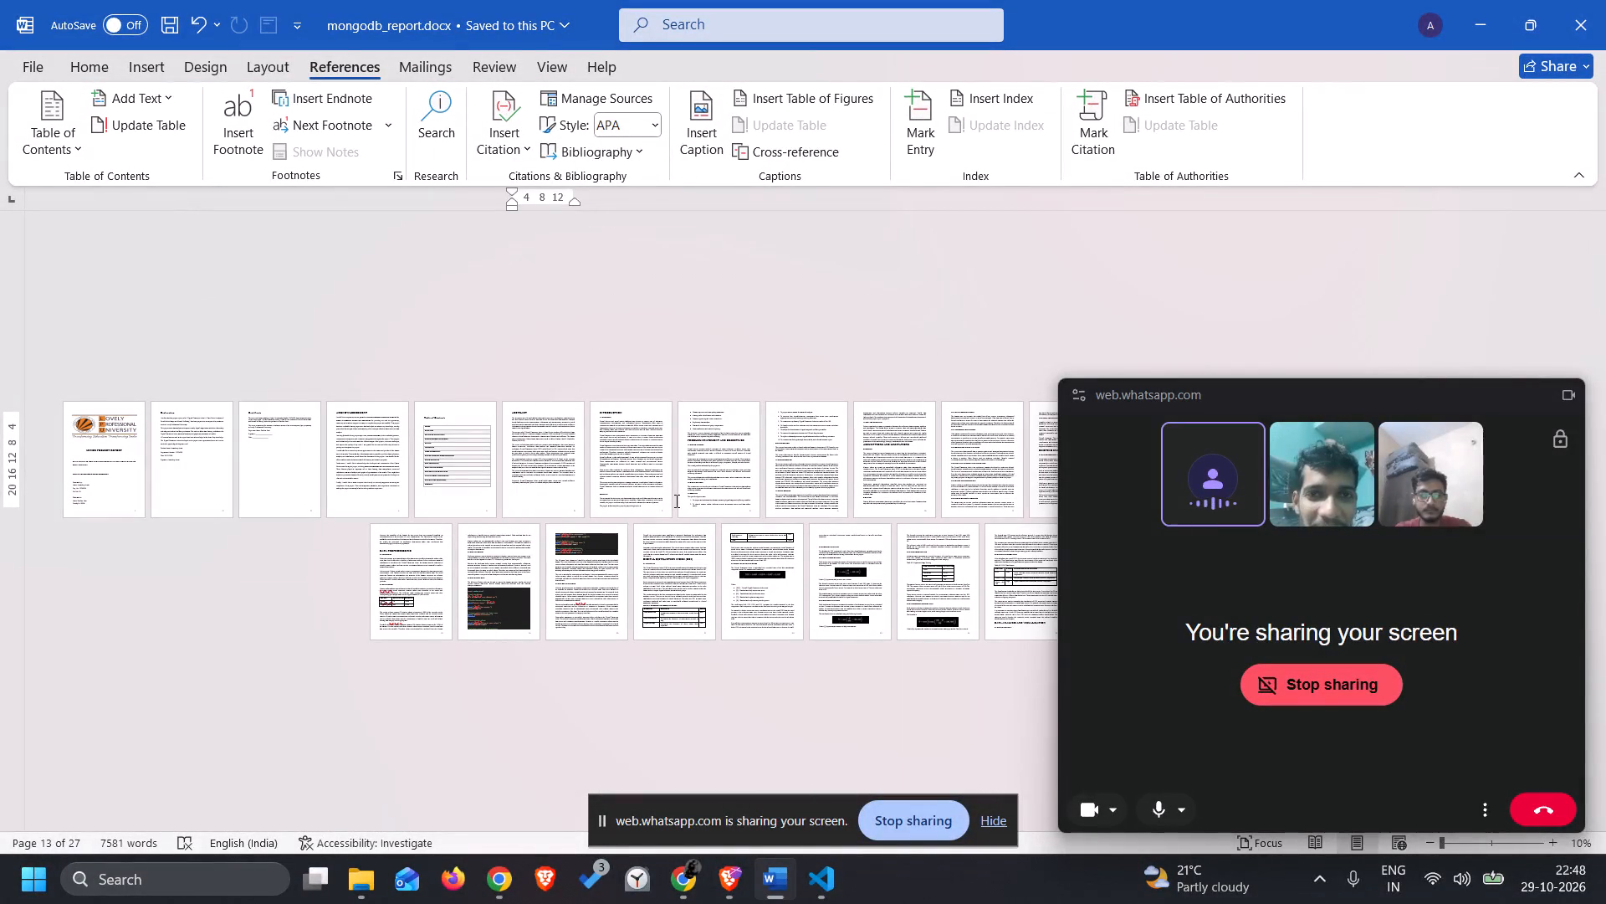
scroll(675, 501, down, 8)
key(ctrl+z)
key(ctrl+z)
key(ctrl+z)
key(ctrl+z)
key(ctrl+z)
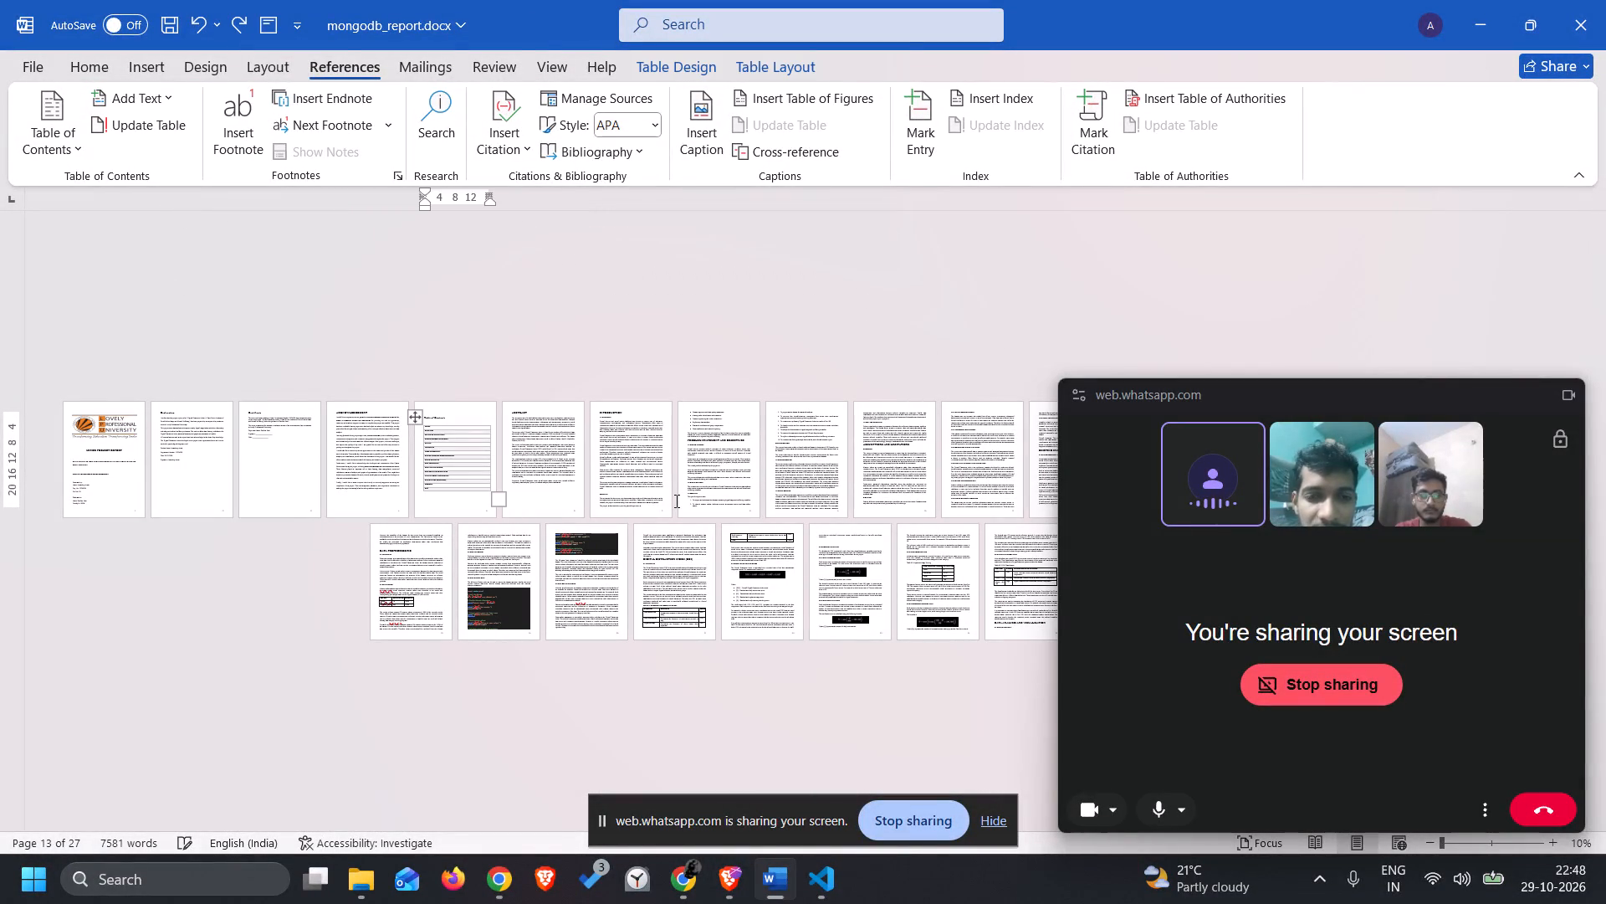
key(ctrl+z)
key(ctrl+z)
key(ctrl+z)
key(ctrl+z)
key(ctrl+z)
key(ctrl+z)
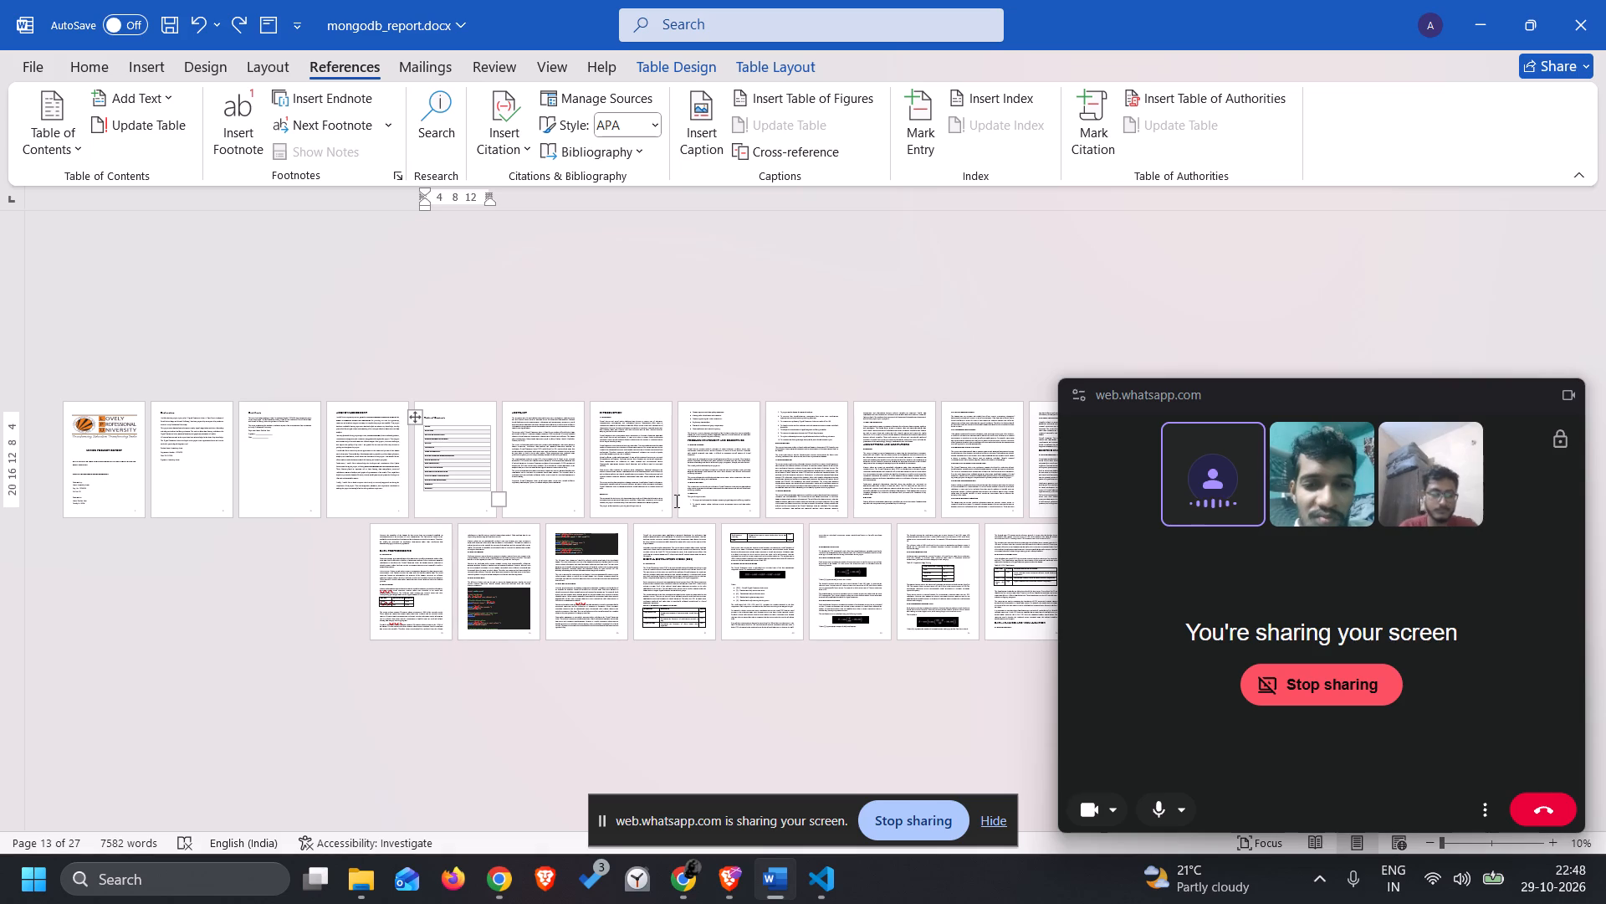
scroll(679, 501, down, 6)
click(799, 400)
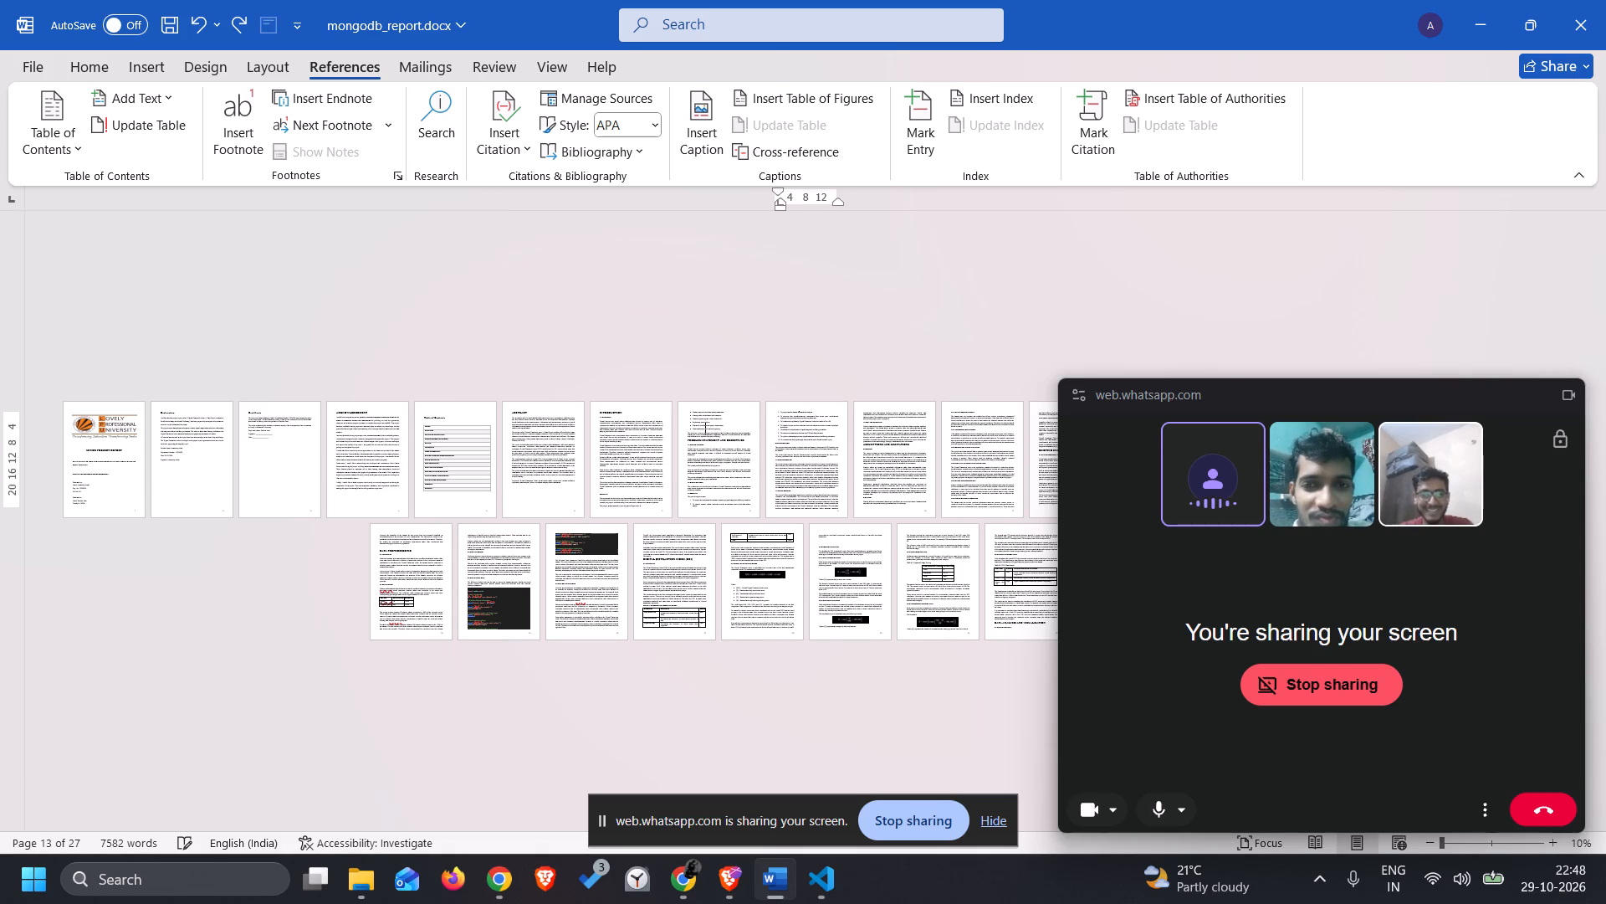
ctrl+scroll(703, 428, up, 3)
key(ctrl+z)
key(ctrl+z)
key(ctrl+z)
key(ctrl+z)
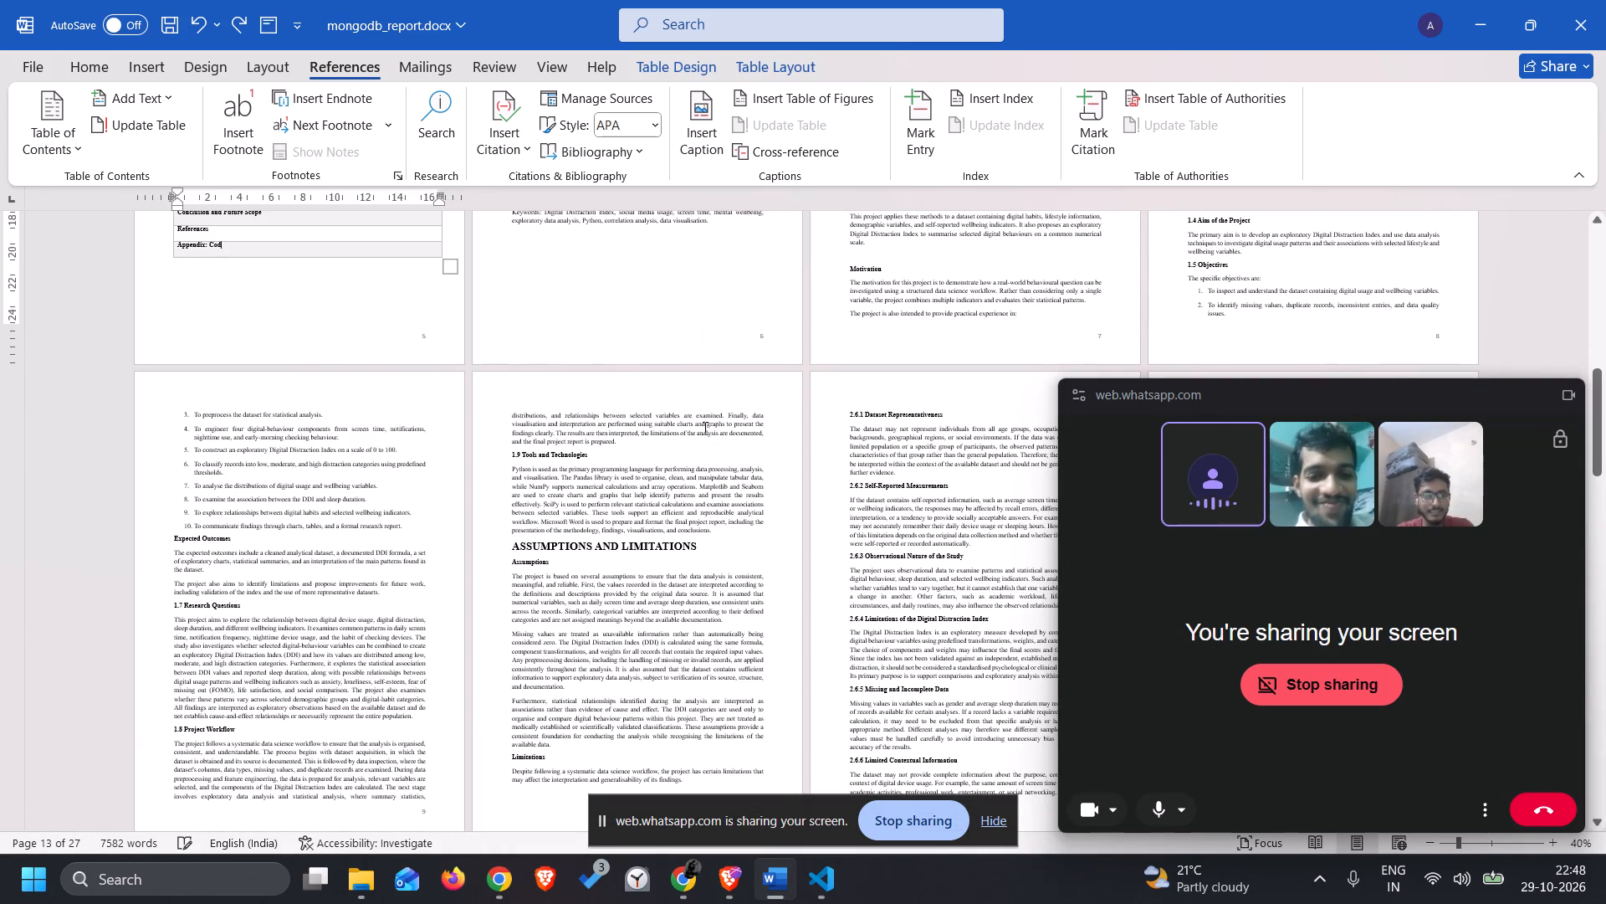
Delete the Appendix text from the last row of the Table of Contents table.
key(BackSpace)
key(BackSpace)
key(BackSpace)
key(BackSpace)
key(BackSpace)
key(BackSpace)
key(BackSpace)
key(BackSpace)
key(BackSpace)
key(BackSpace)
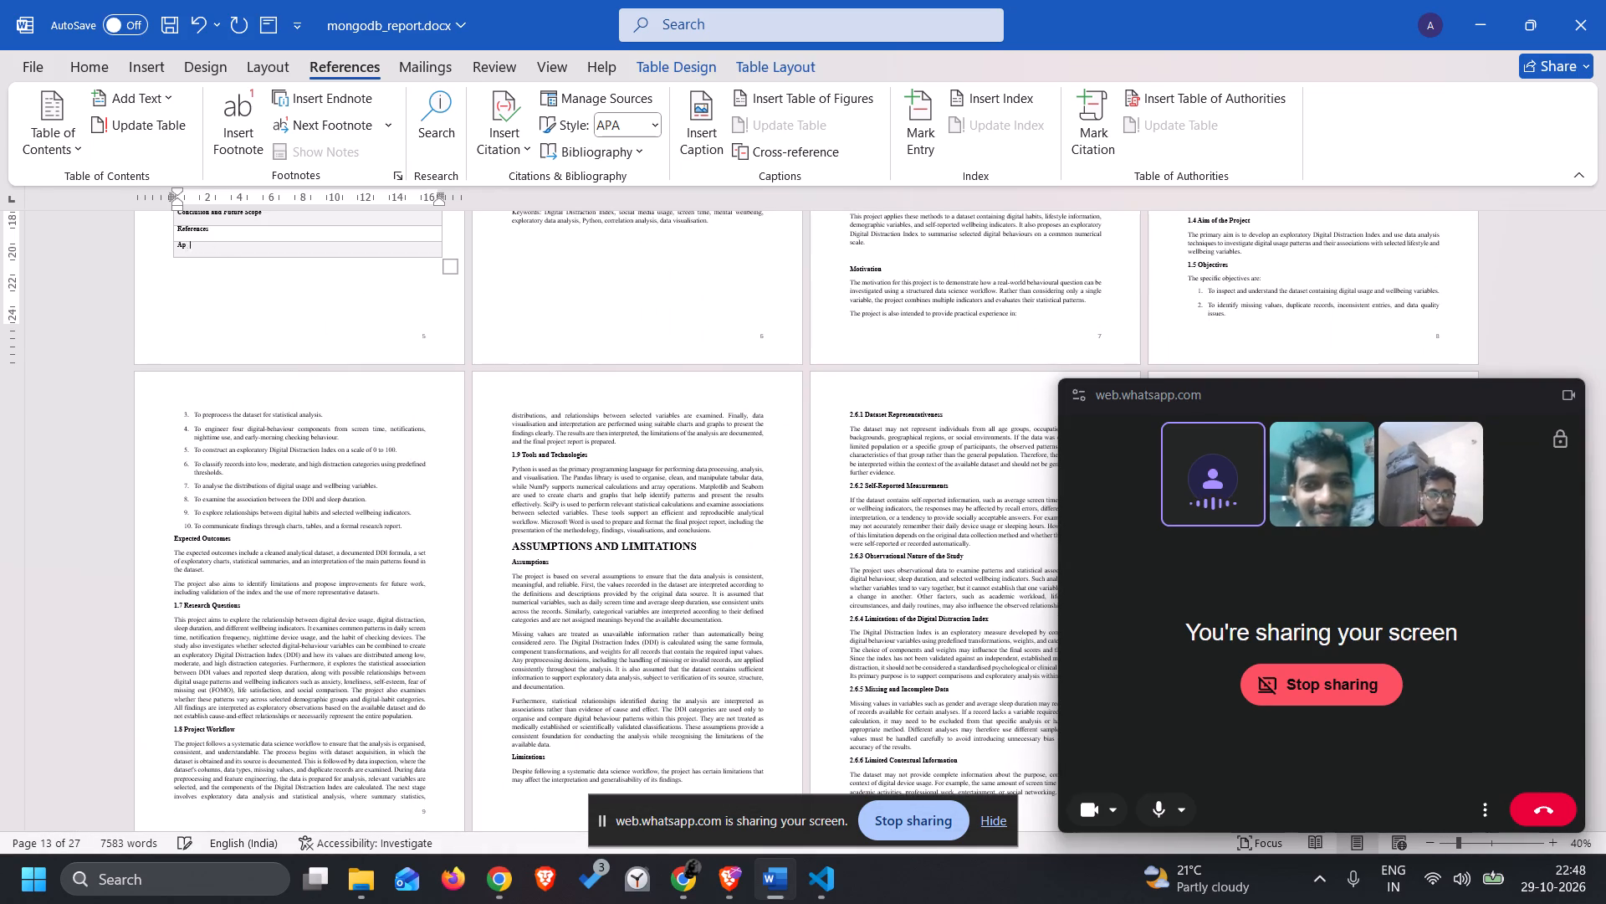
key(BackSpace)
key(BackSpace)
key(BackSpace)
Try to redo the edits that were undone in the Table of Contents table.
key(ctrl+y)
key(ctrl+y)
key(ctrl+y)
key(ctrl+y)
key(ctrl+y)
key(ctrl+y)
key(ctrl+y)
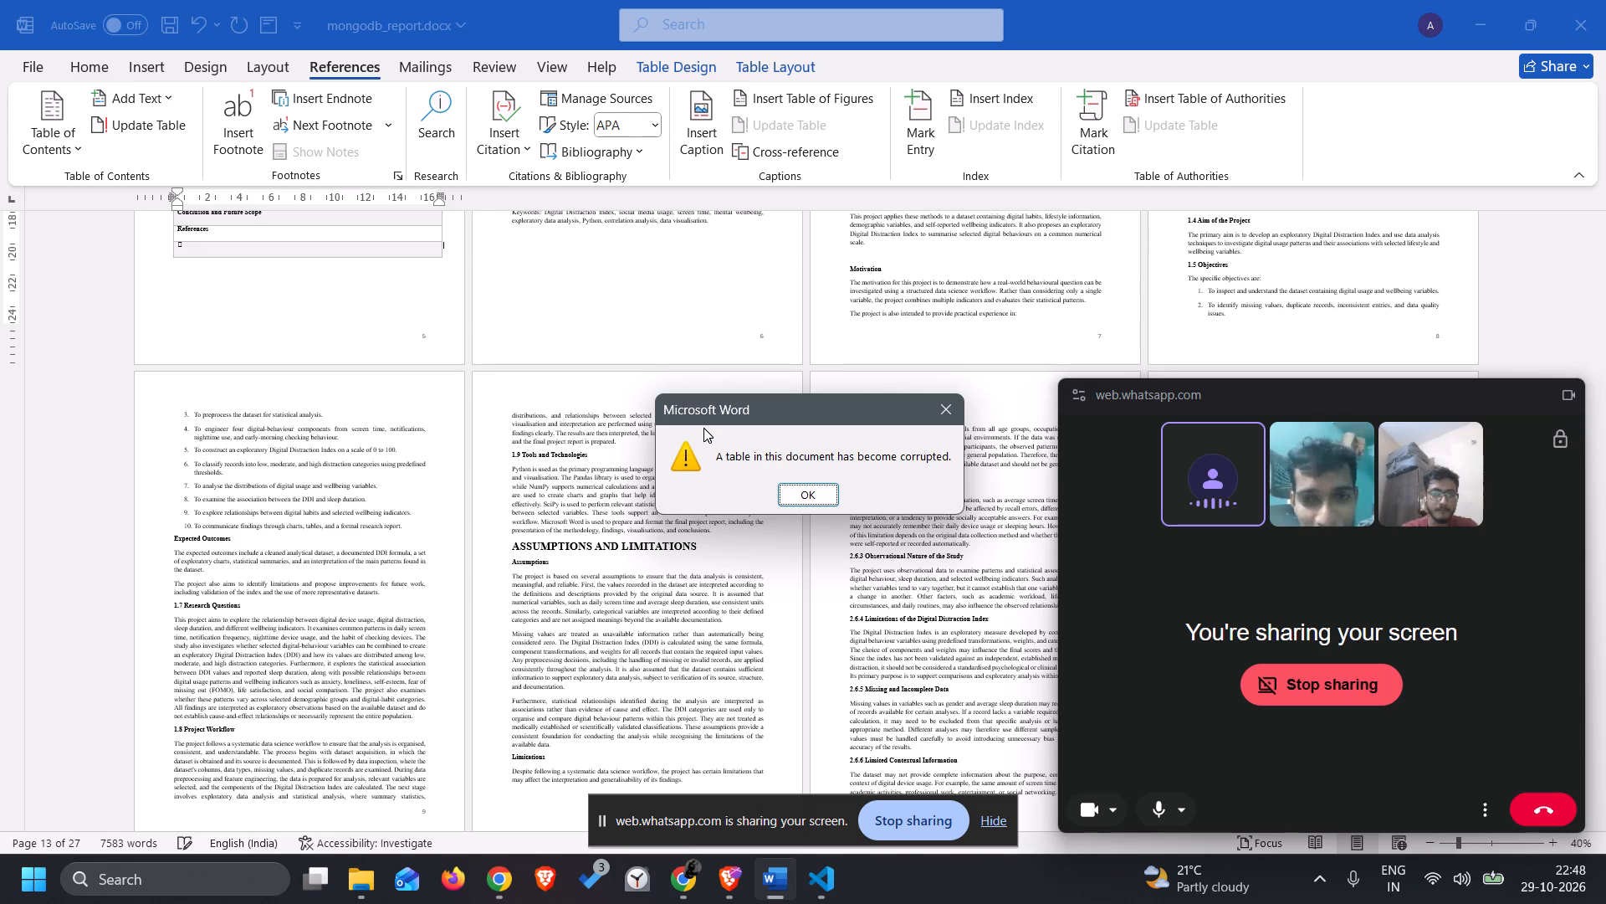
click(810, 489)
Delete the empty row below References in the Table of Contents table.
scroll(785, 493, up, 5)
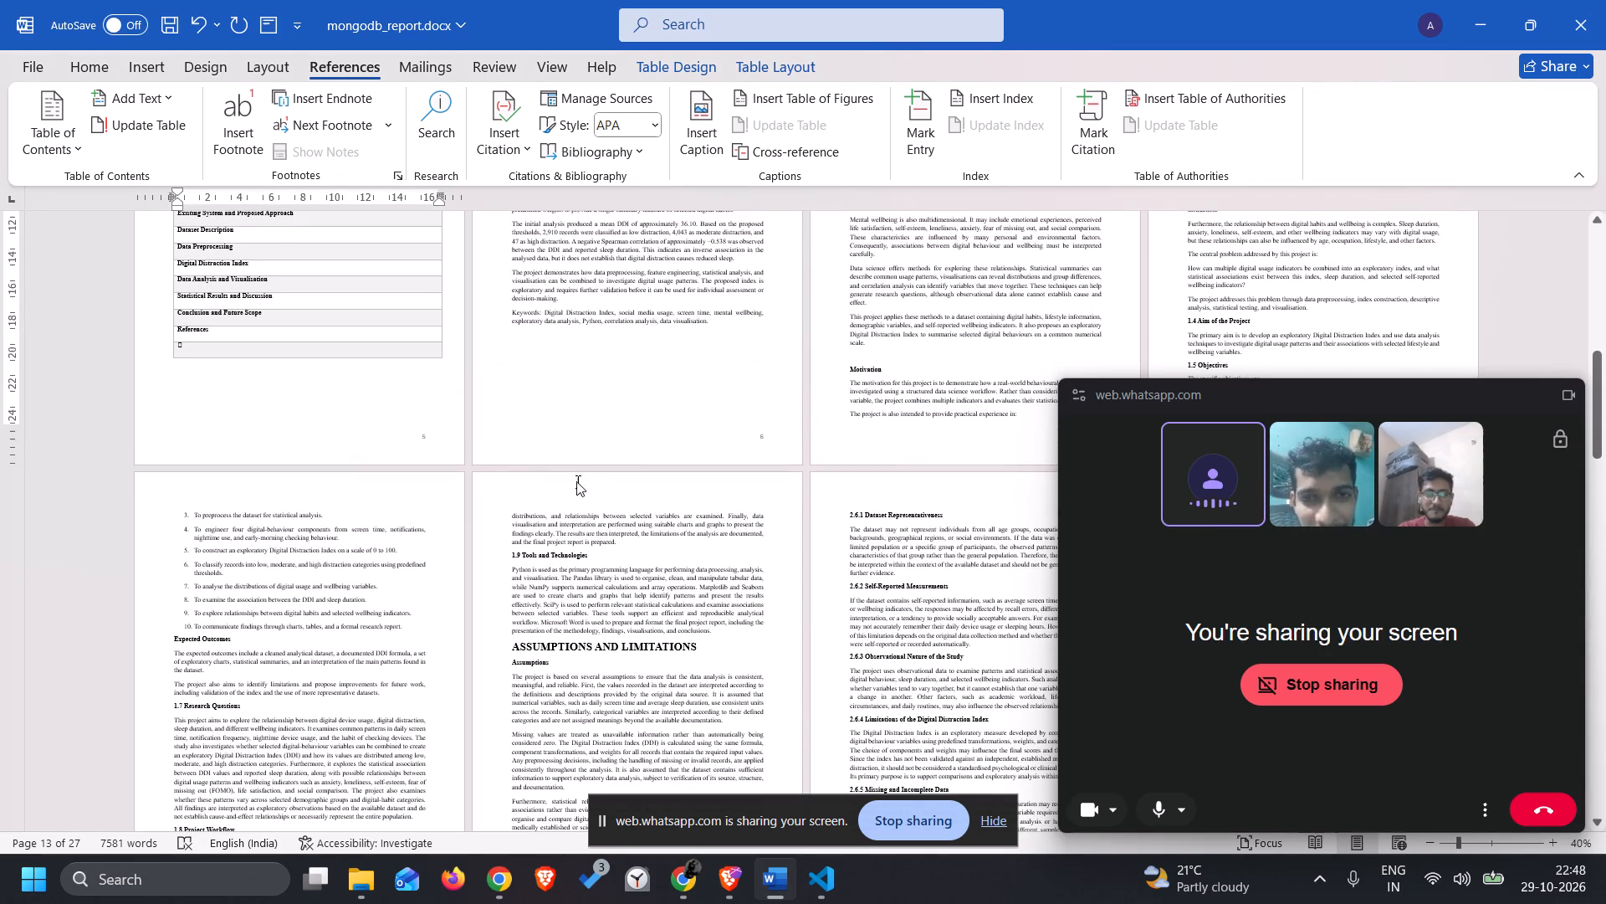
click(341, 351)
right_click(341, 351)
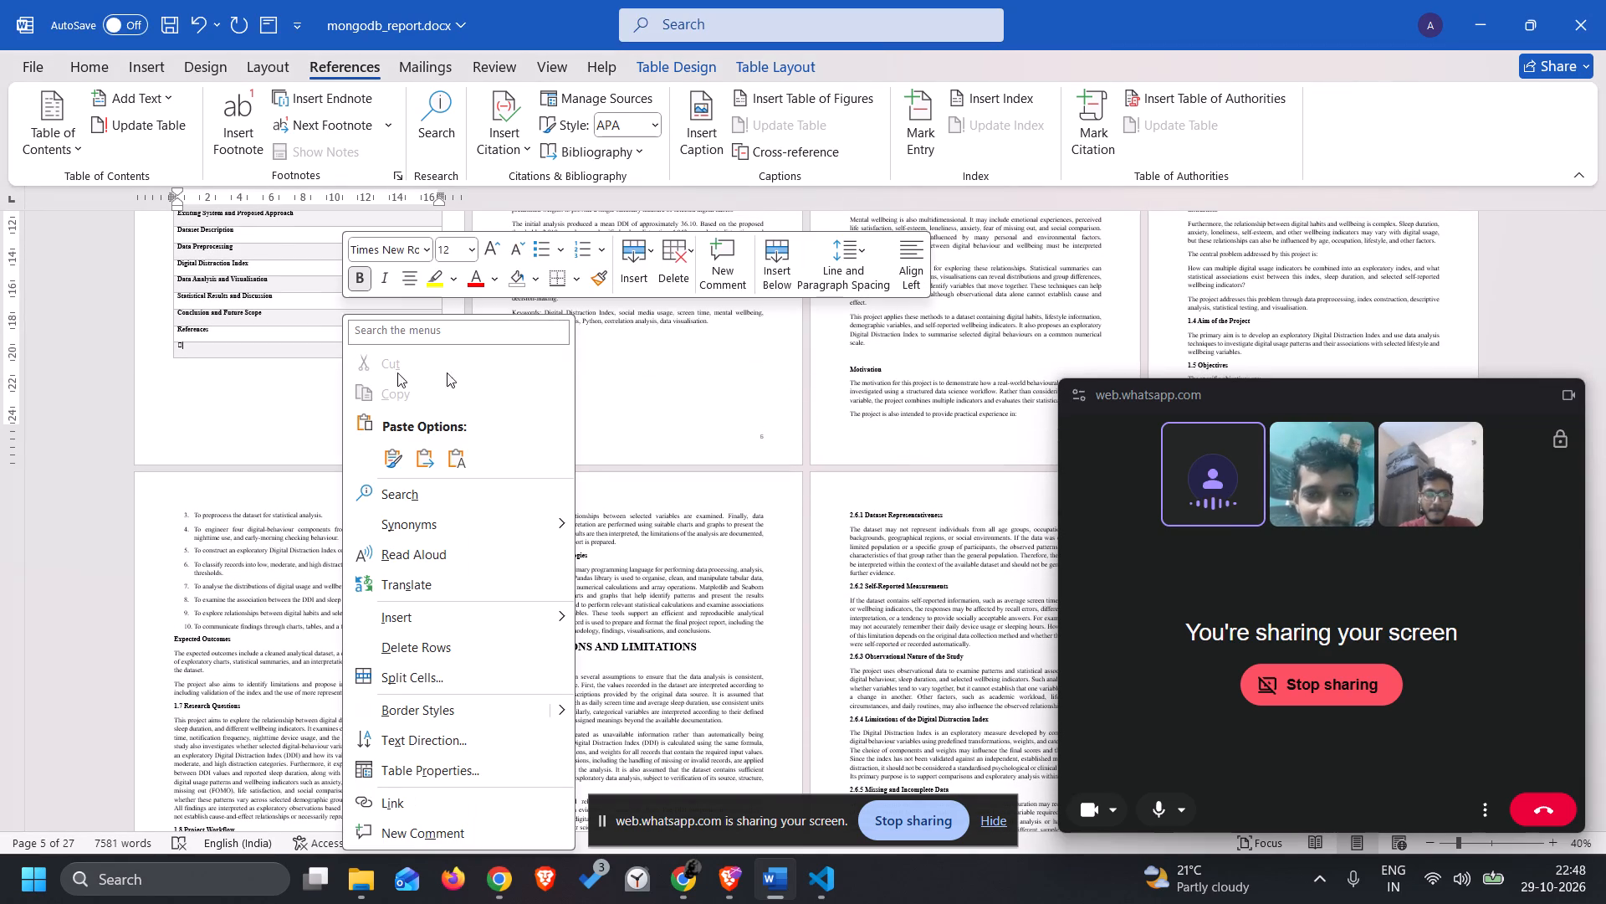
click(679, 255)
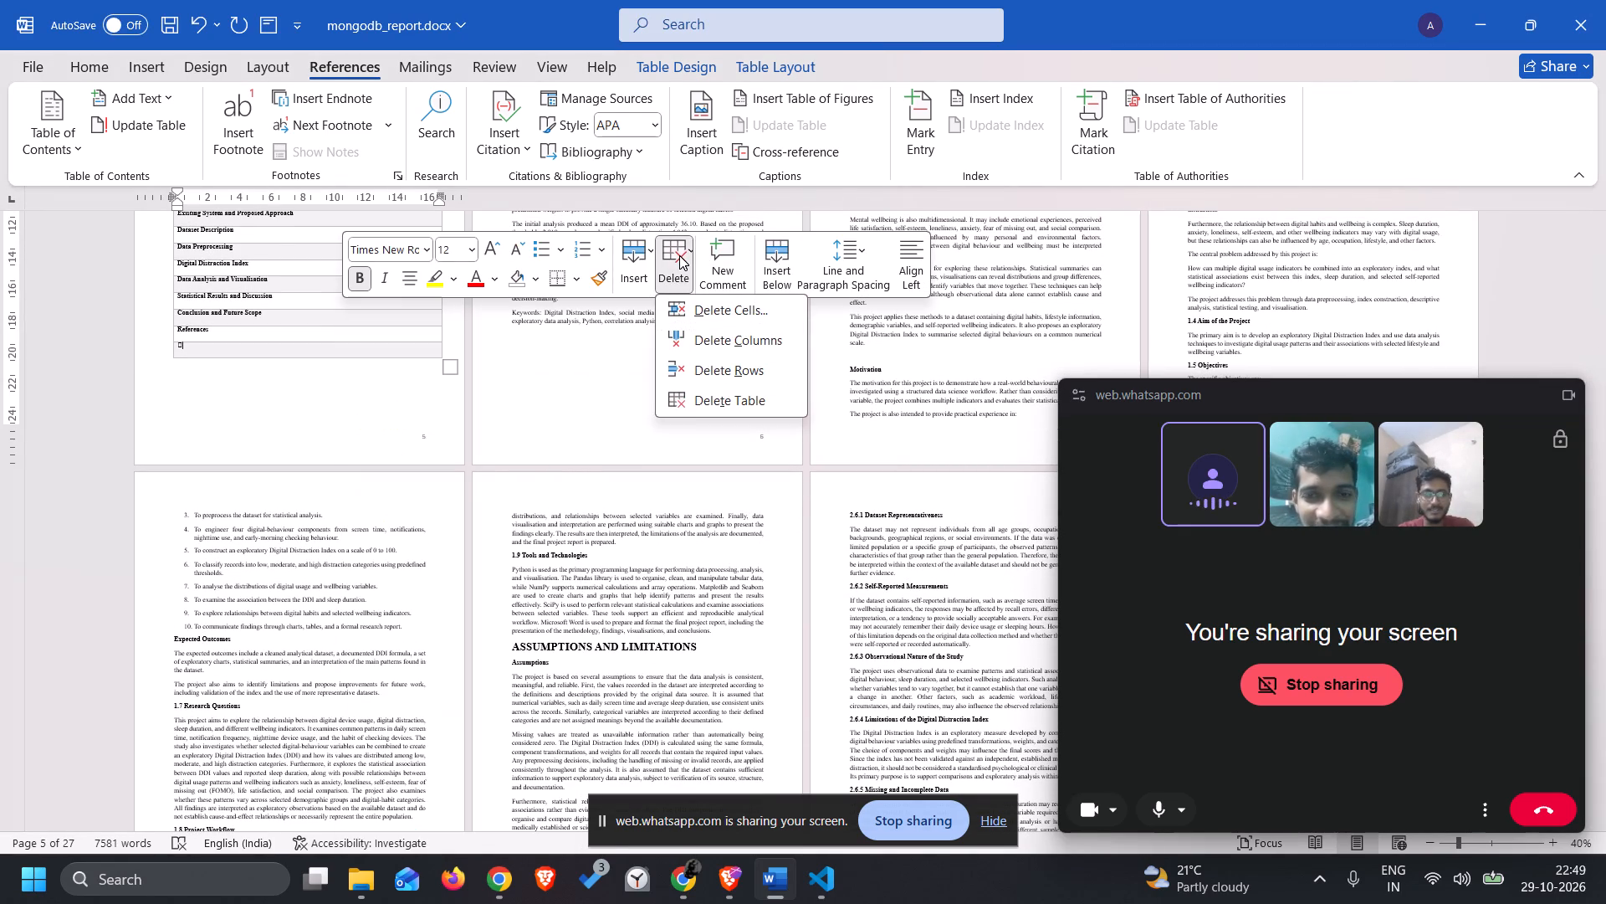
click(702, 378)
Add an empty line below the Table of Contents table to move the ABSTRACT heading onto the following page.
click(275, 389)
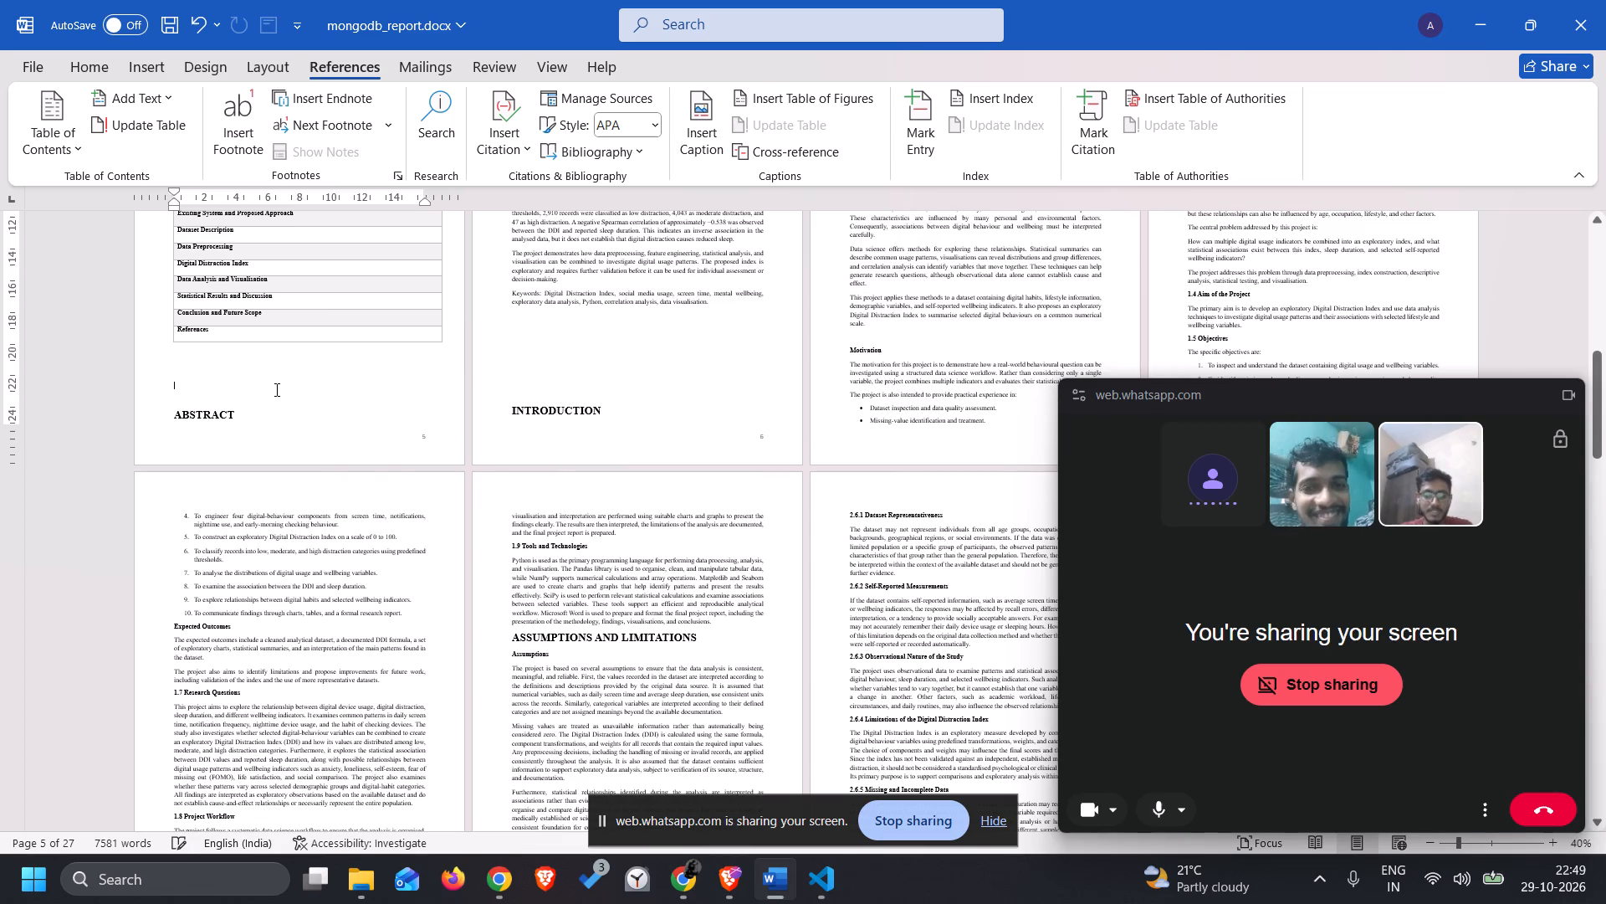
key(Return)
Review the page layout from the Table of Contents through the Assumptions and Dataset Description sections to Data Preprocessing.
scroll(321, 414, up, 15)
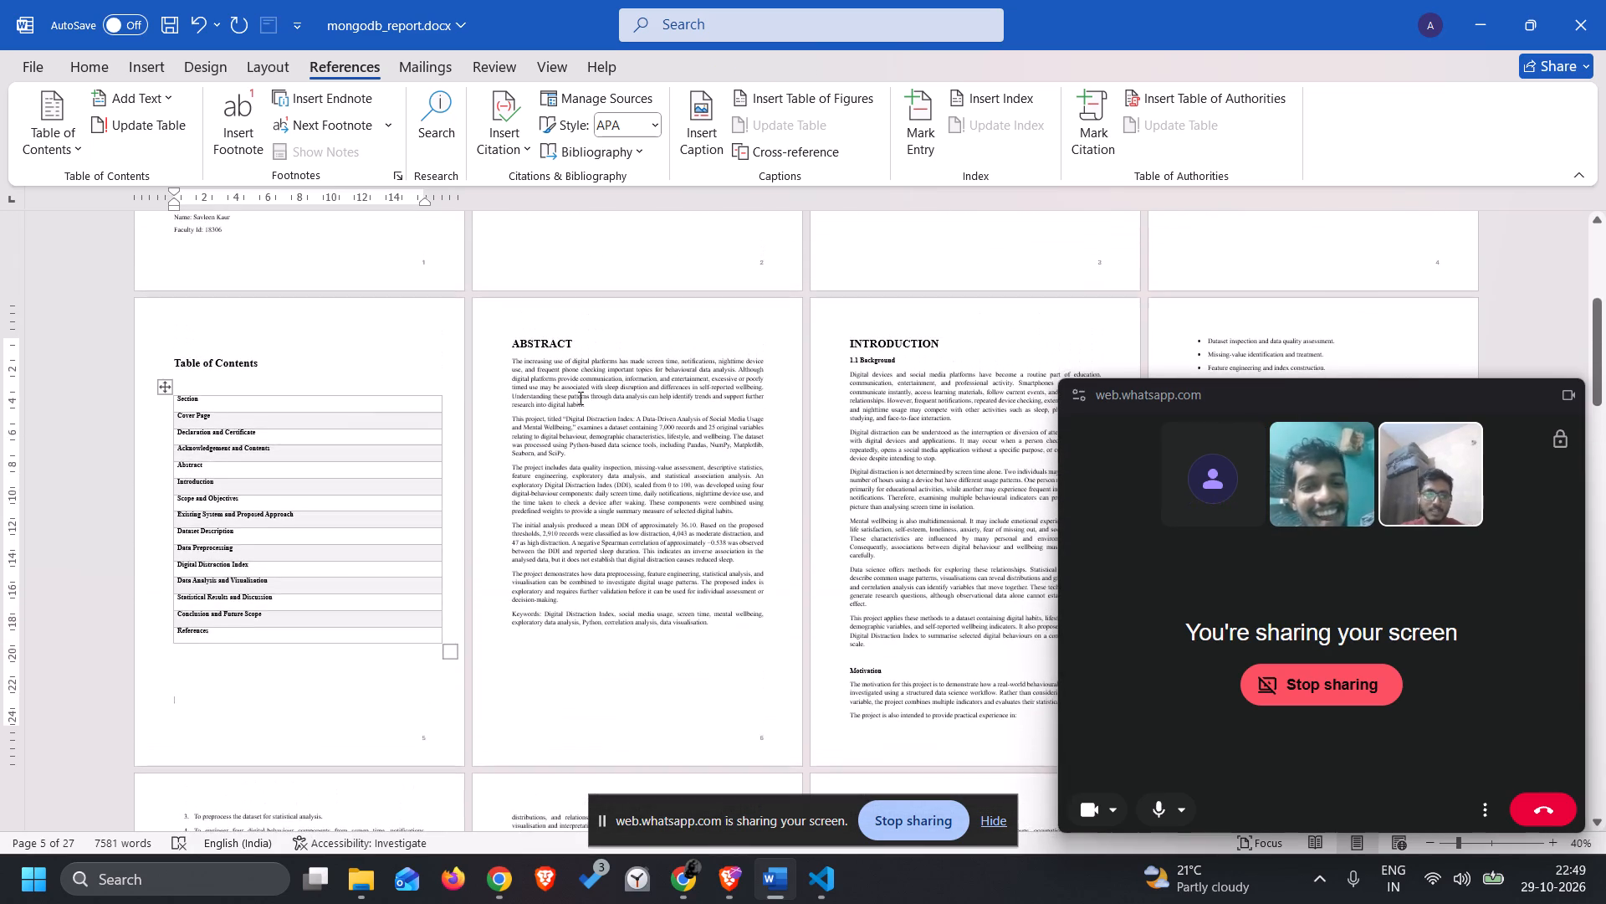
scroll(775, 410, down, 15)
scroll(770, 419, up, 17)
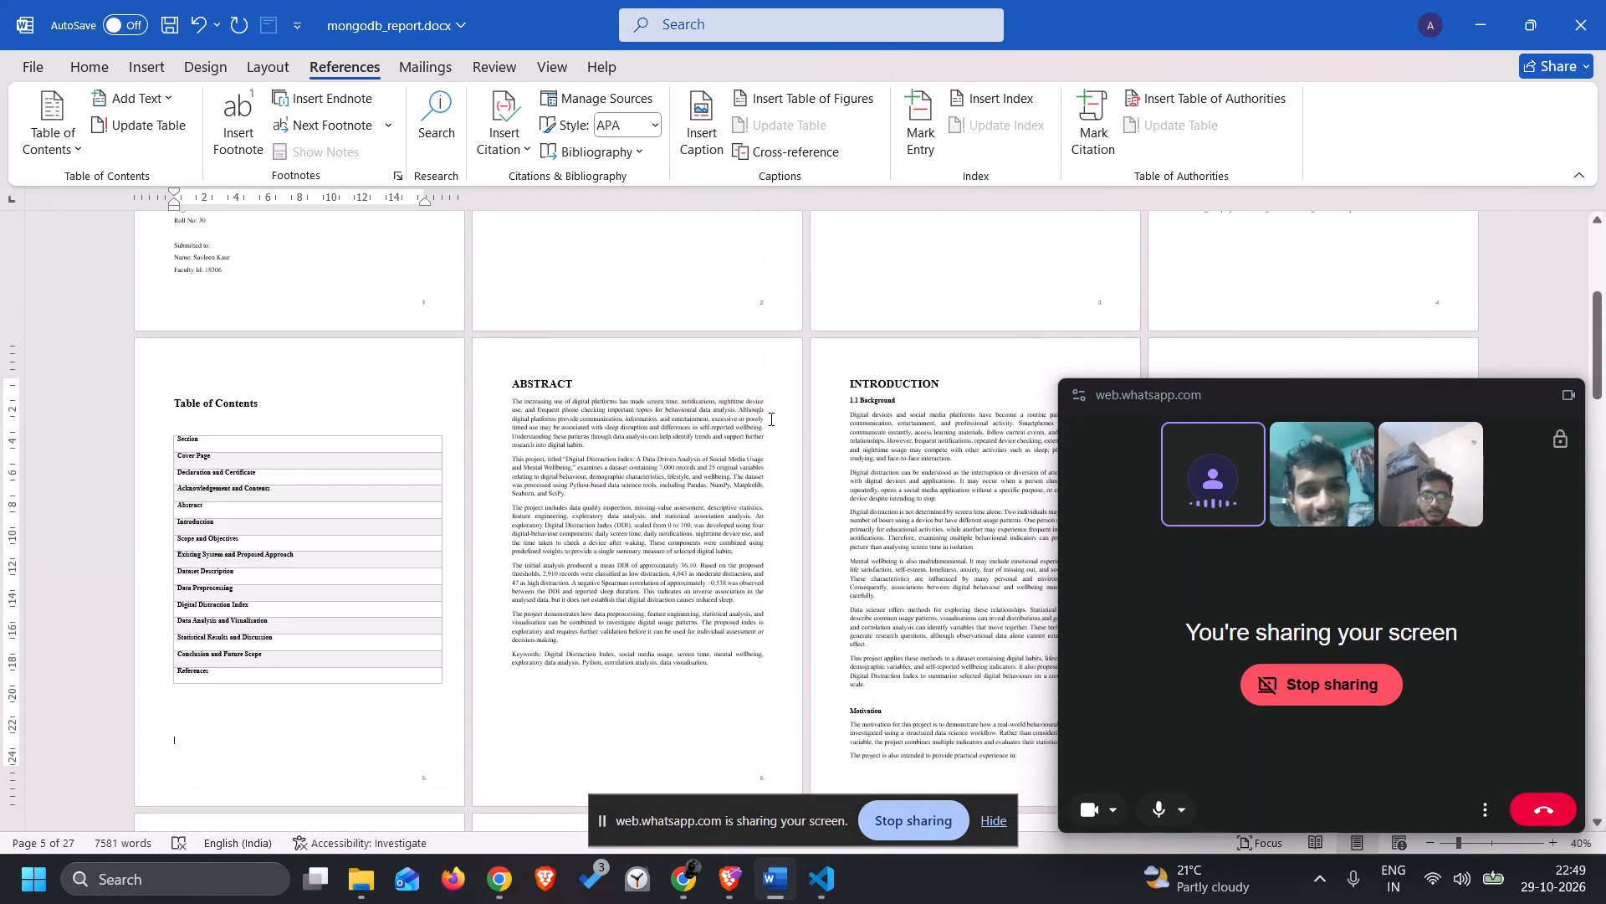
scroll(770, 419, down, 15)
scroll(770, 419, down, 6)
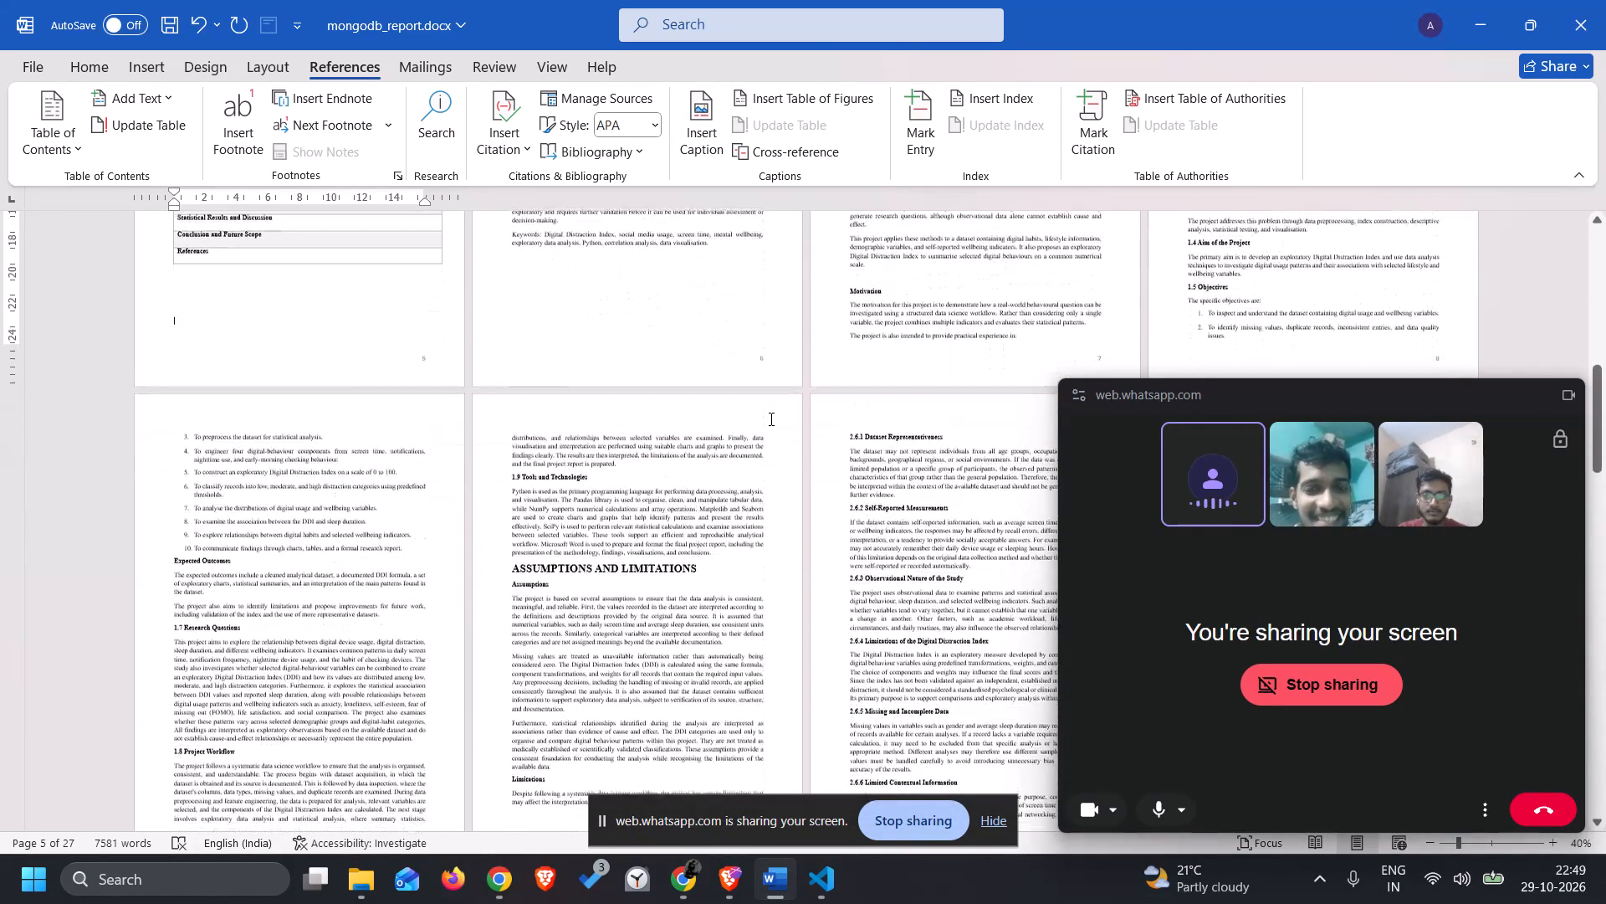
scroll(770, 419, down, 16)
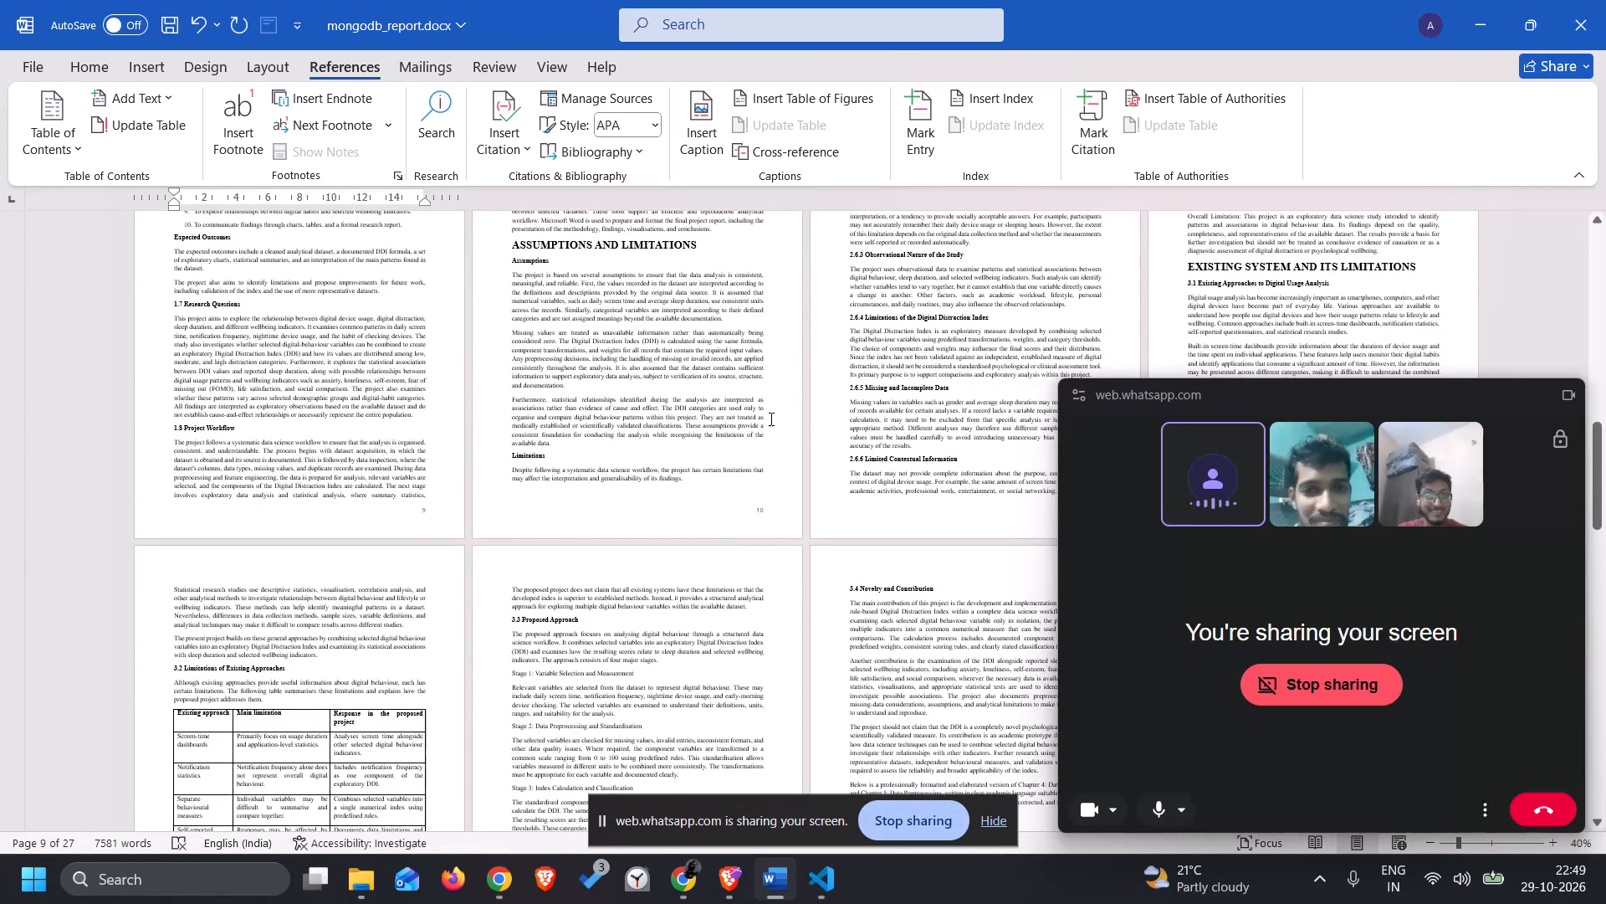
scroll(770, 419, down, 17)
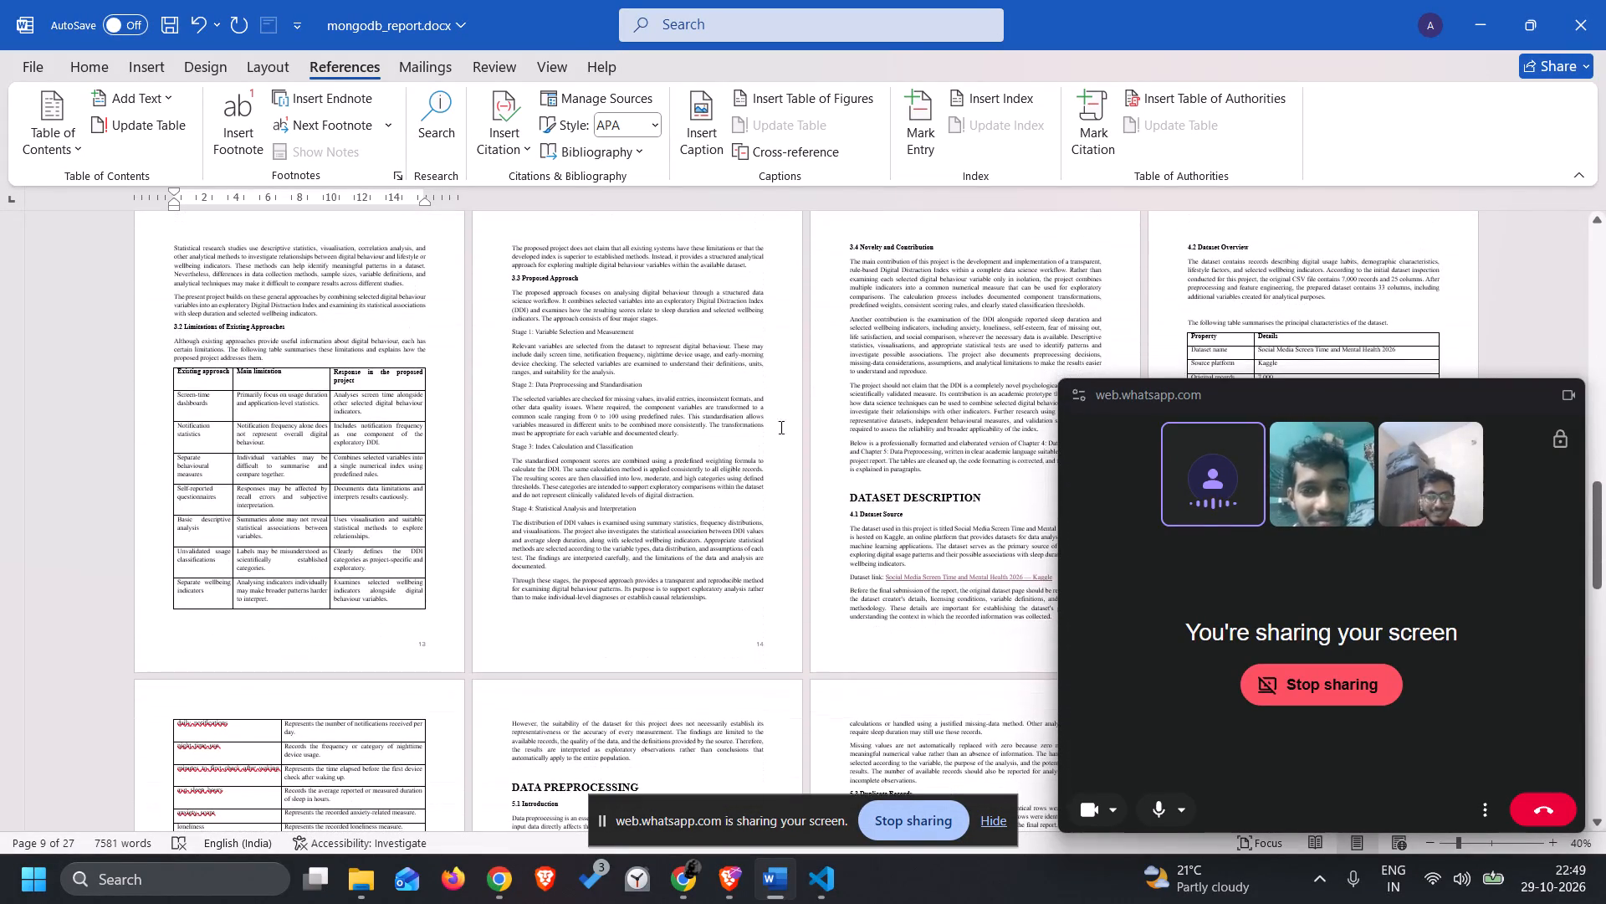
scroll(891, 490, down, 14)
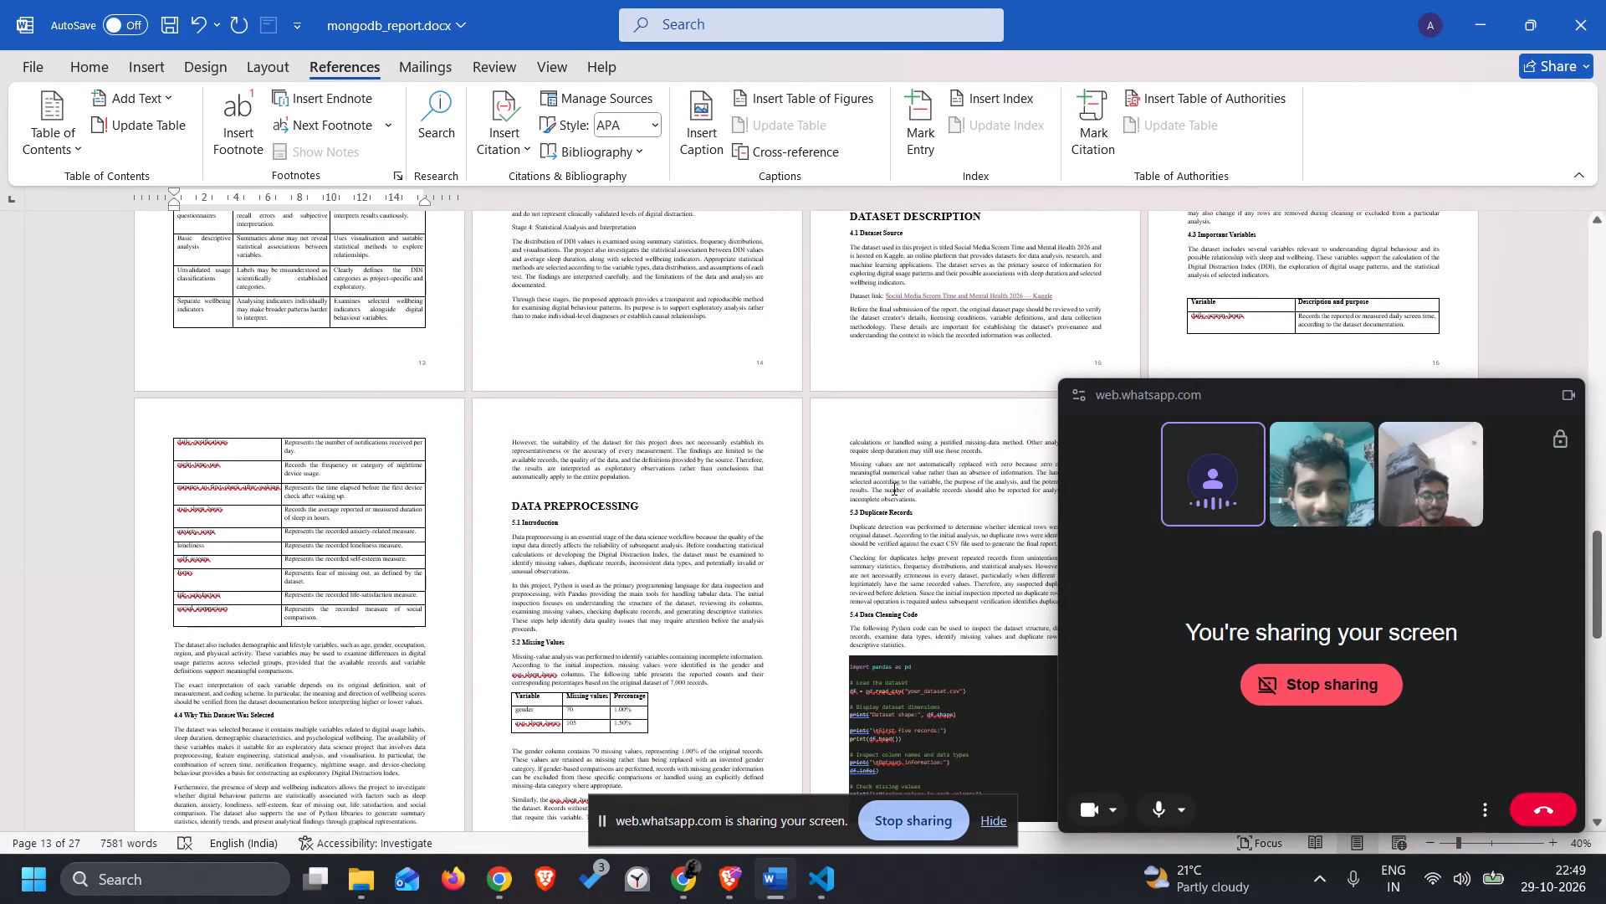
Save the report document.
key(ctrl+s)
key(ctrl+s)
Insert two empty lines before the DATA ANALYSIS AND VISUALISATION heading to move it to the top of the following page.
scroll(893, 488, down, 19)
scroll(893, 487, down, 7)
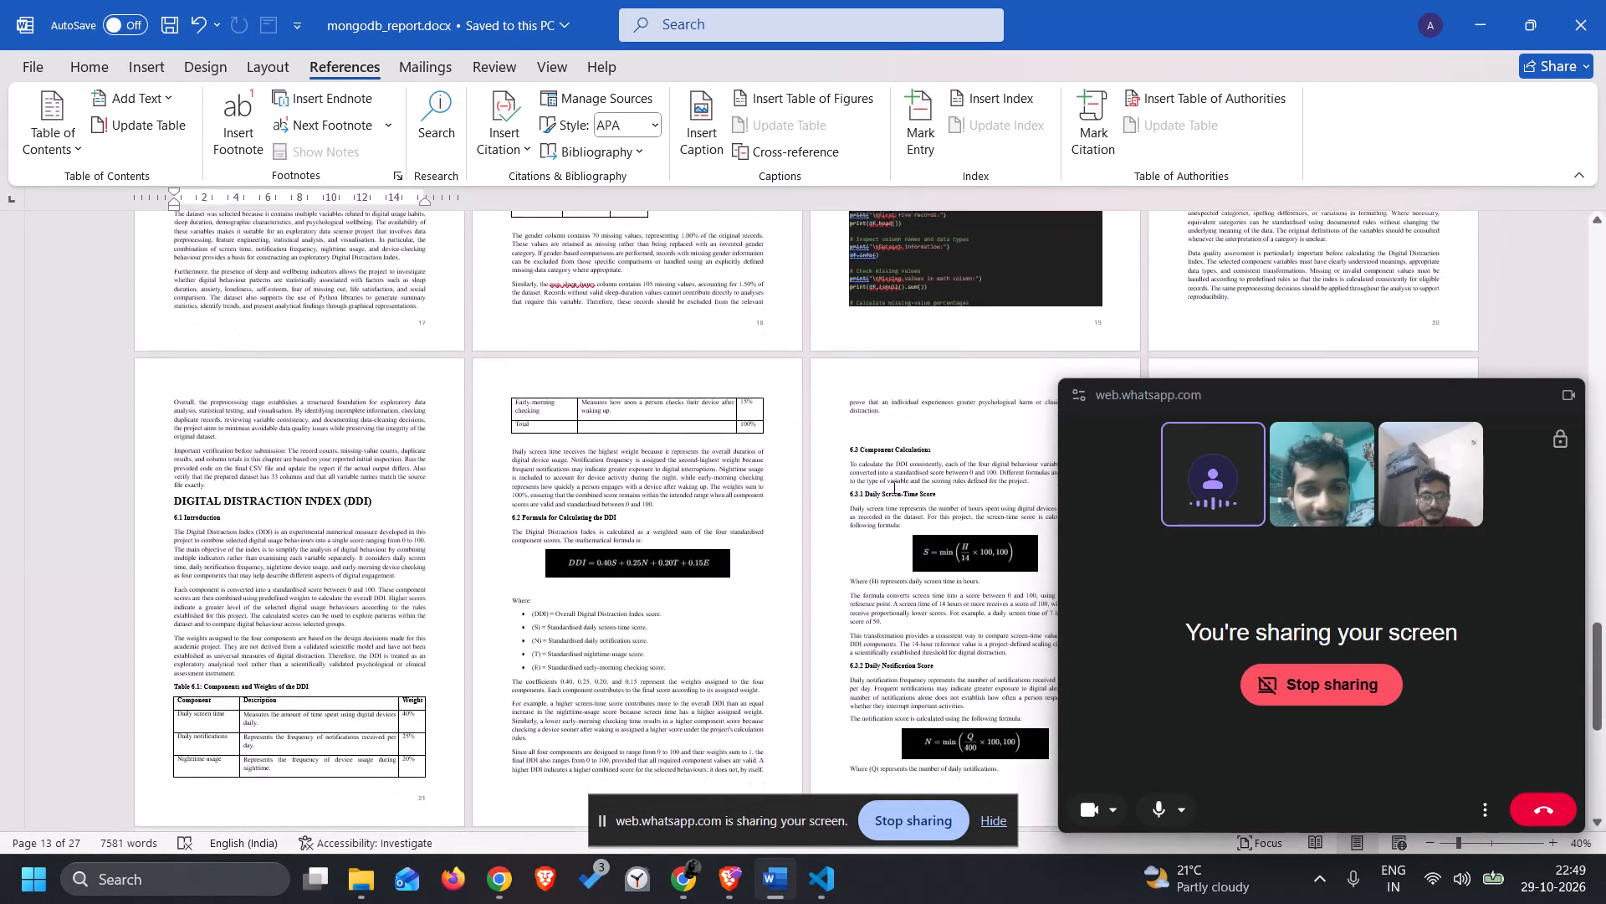
scroll(893, 487, down, 20)
scroll(893, 488, down, 16)
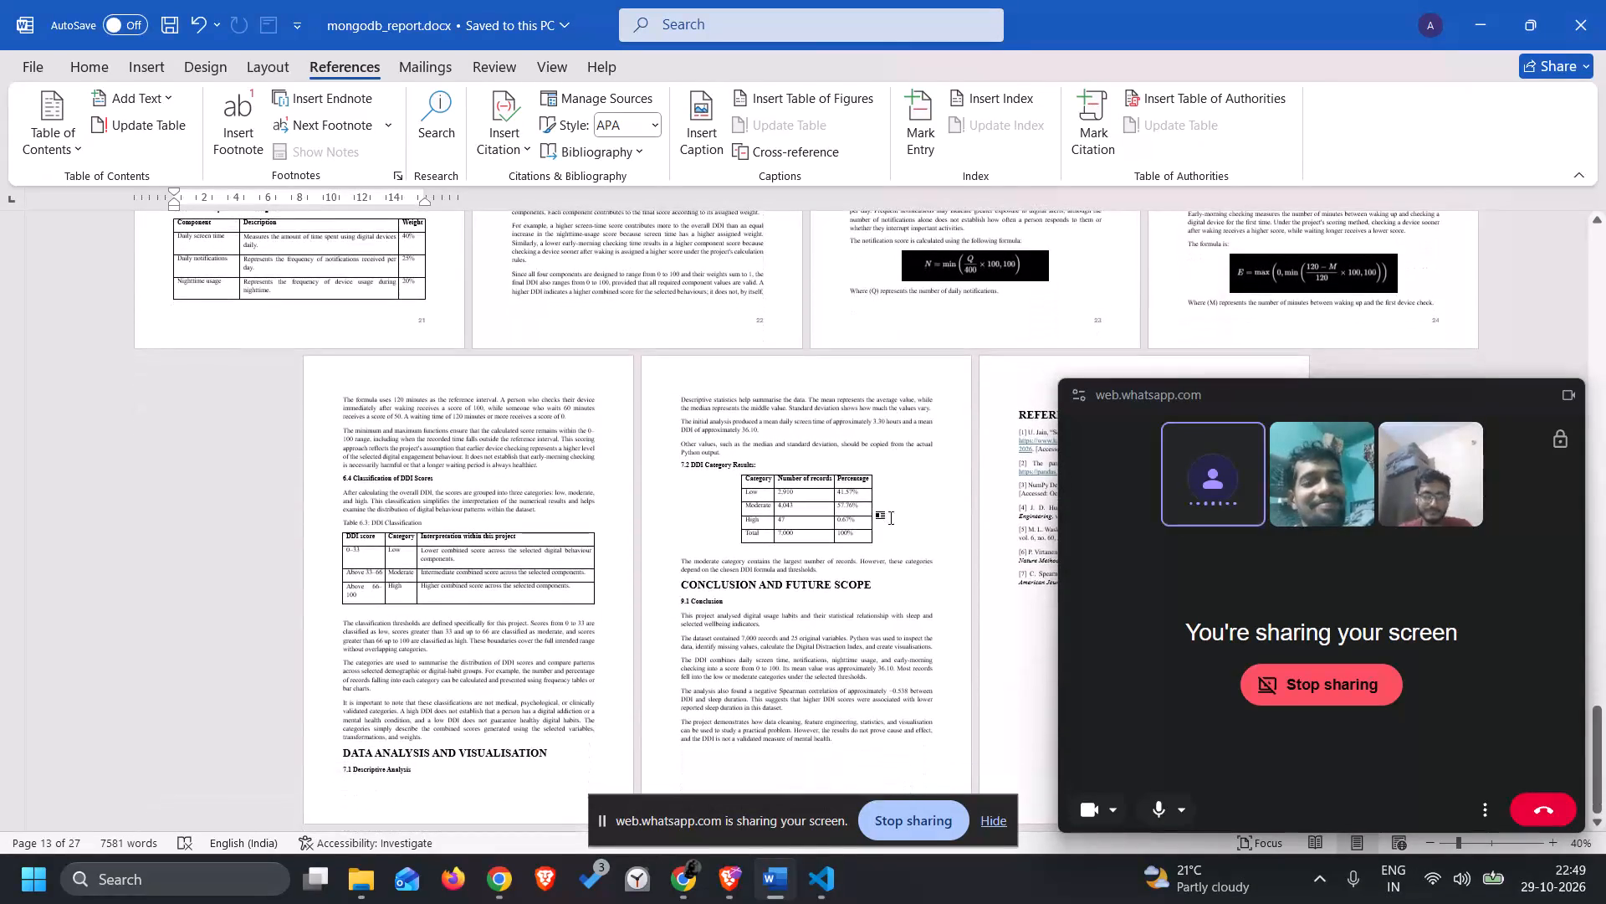
scroll(891, 517, up, 6)
scroll(891, 517, down, 10)
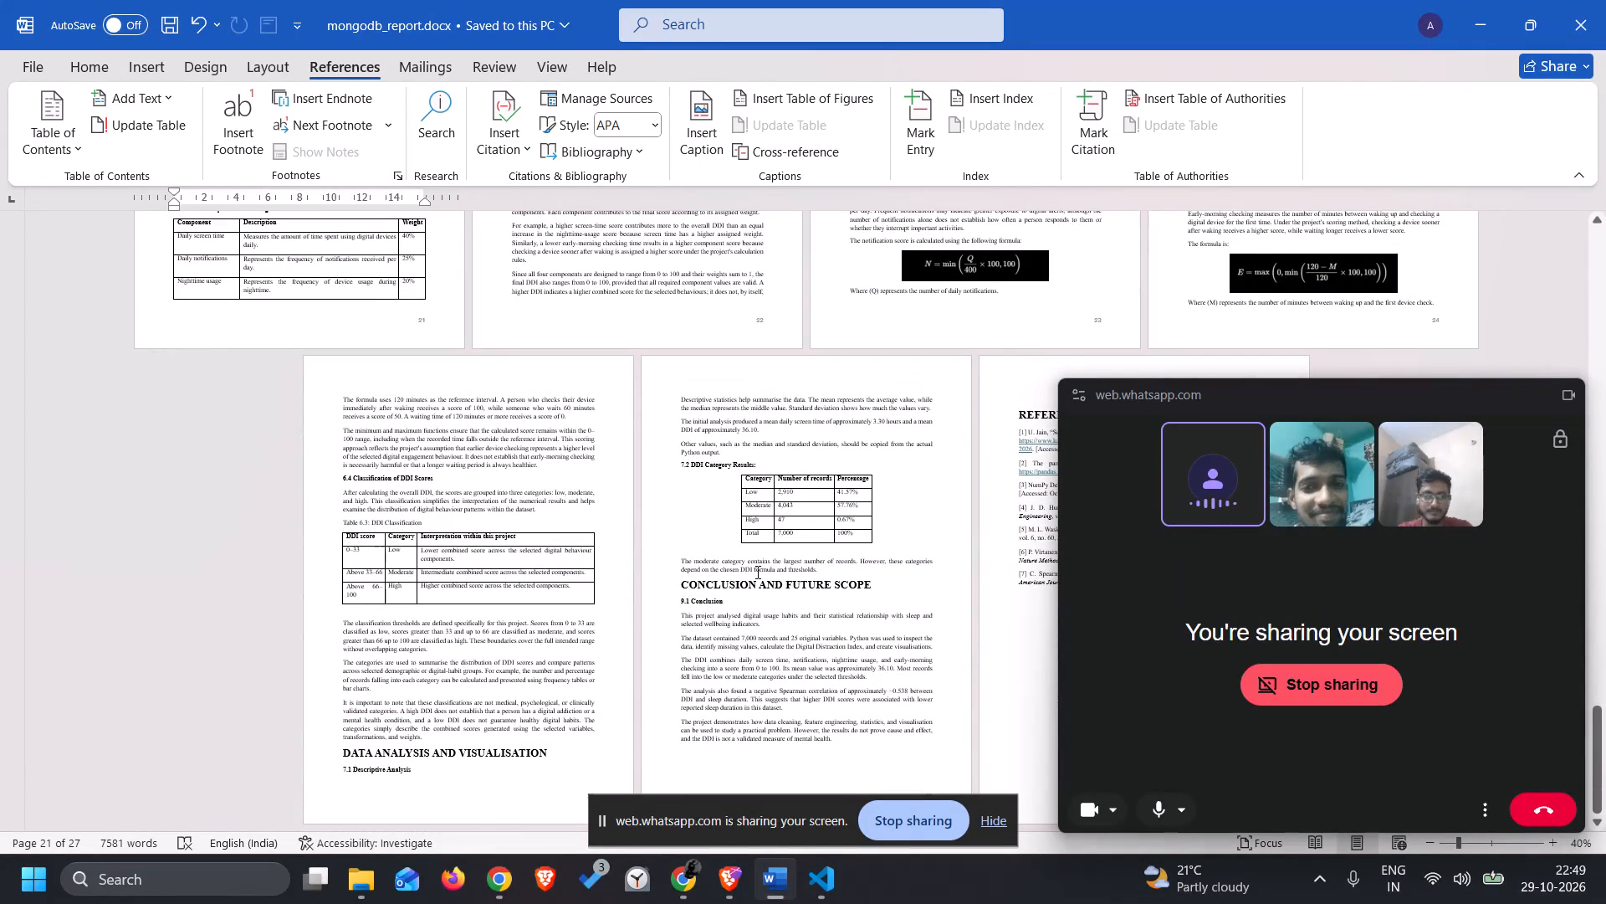
click(336, 752)
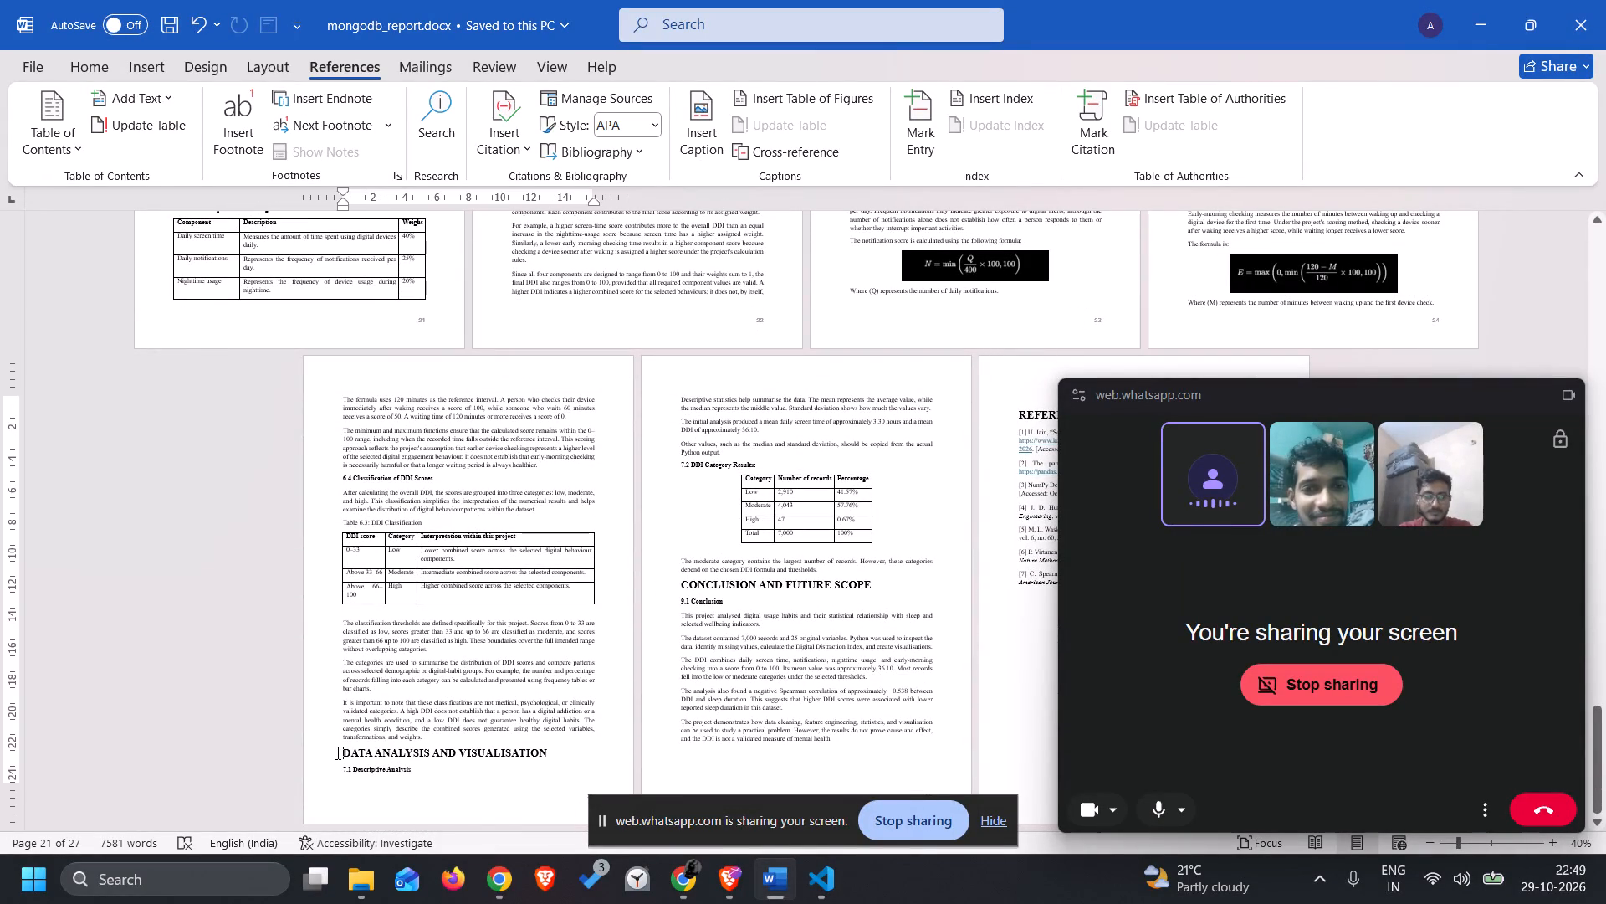
key(Return)
key(Return)
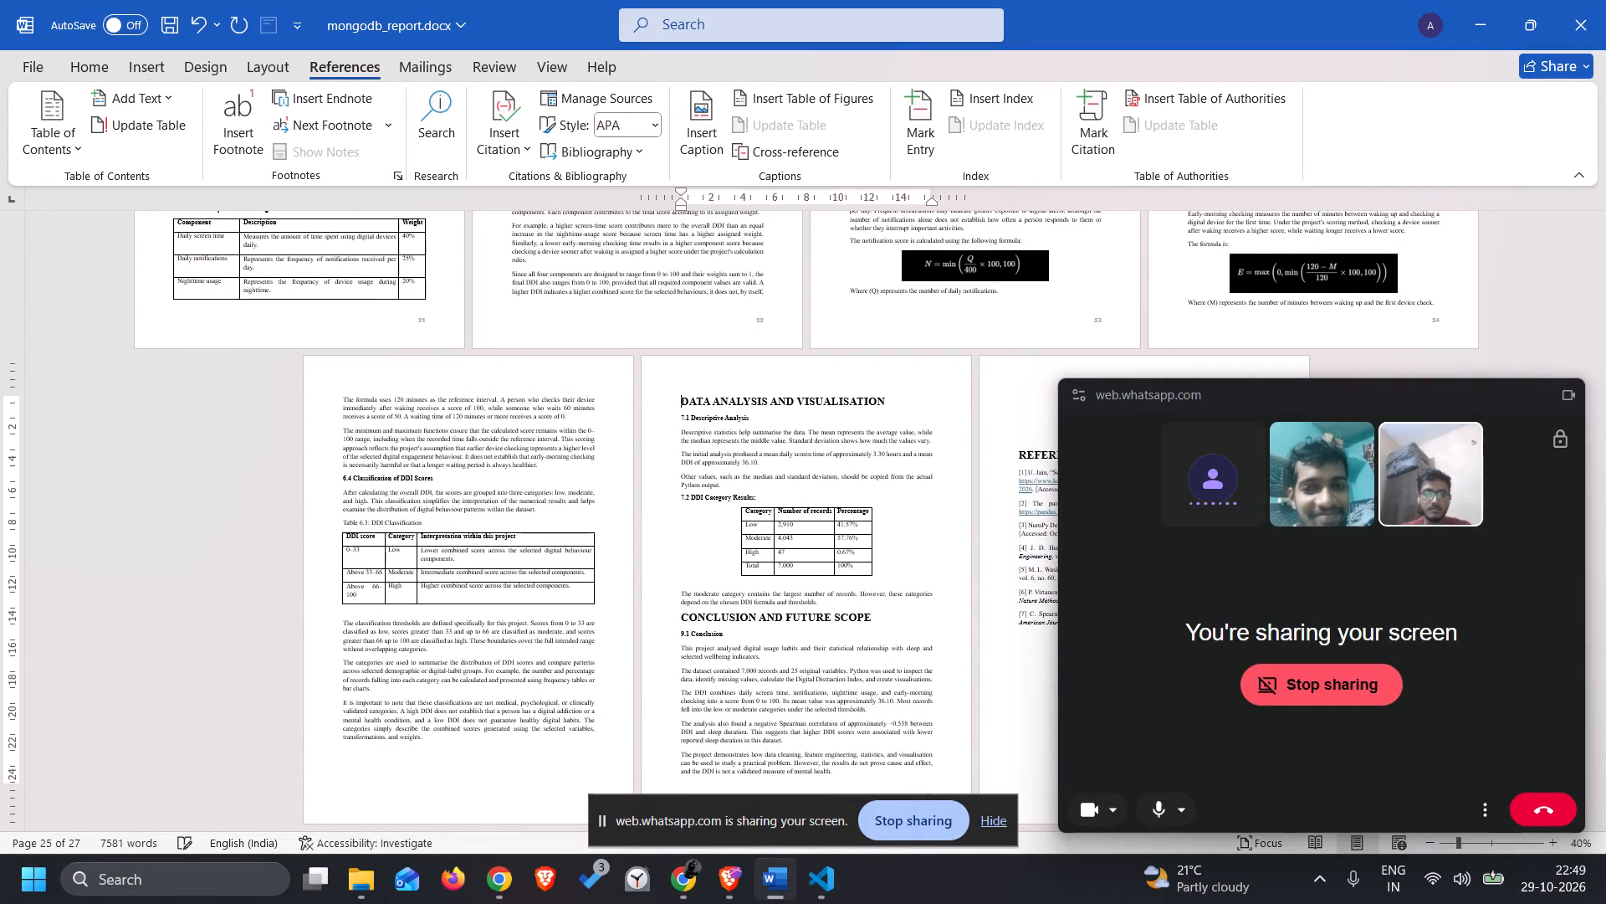
Save the report with the adjusted heading placement.
key(ctrl+s)
key(ctrl+s)
key(ctrl+s)
Remove the empty lines above the REFERENCES heading on the last page.
scroll(554, 691, down, 7)
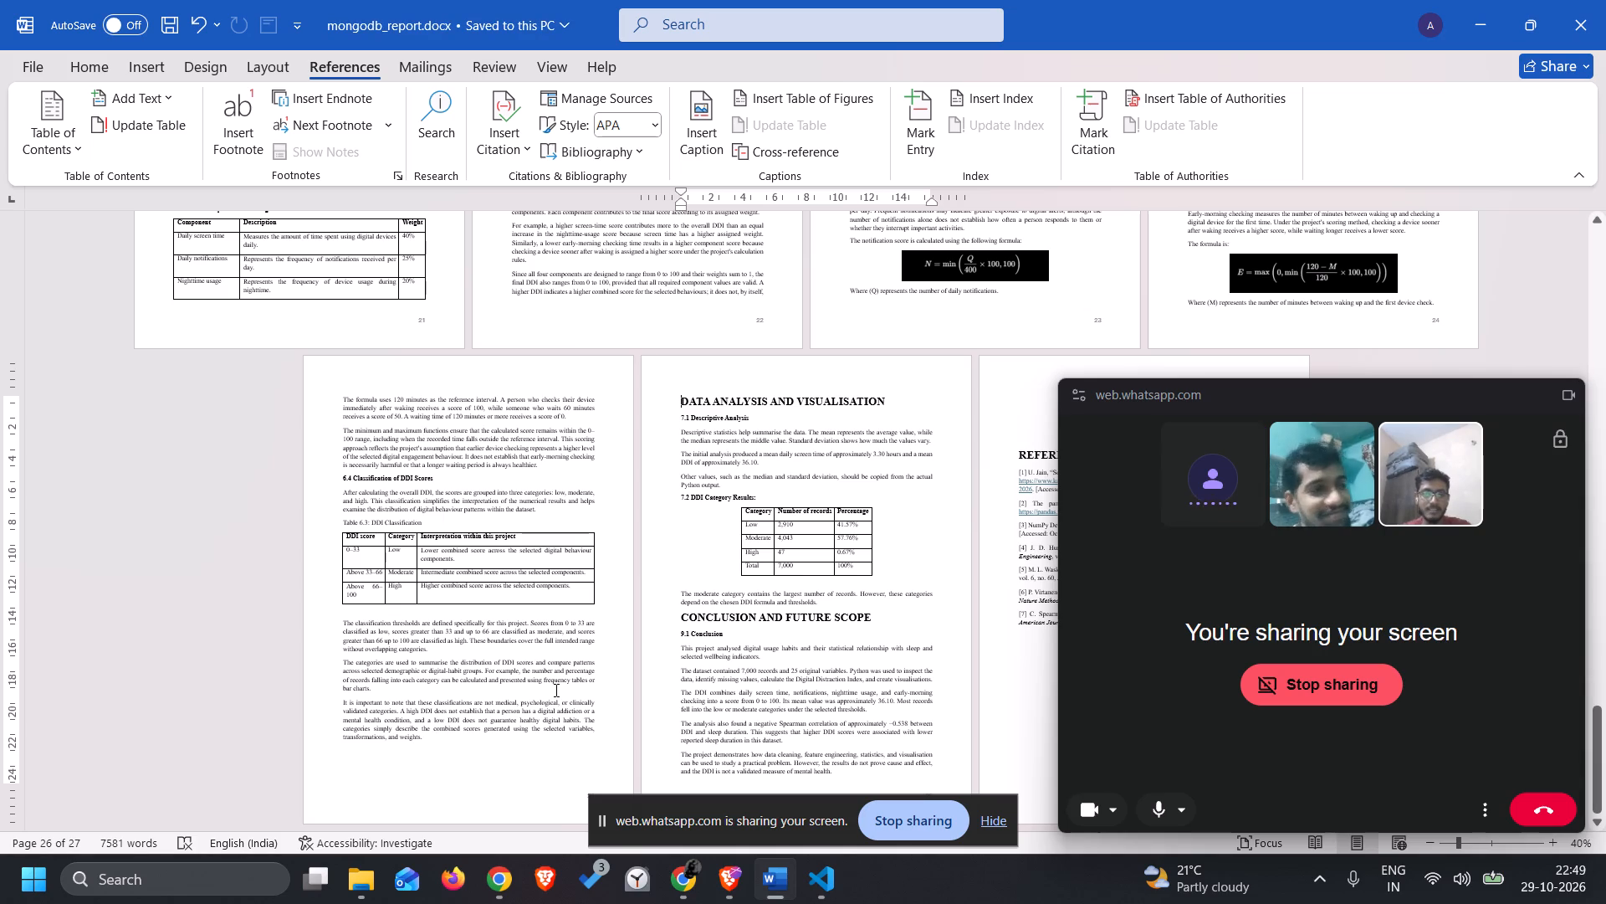
scroll(555, 690, down, 1)
click(1027, 443)
key(BackSpace)
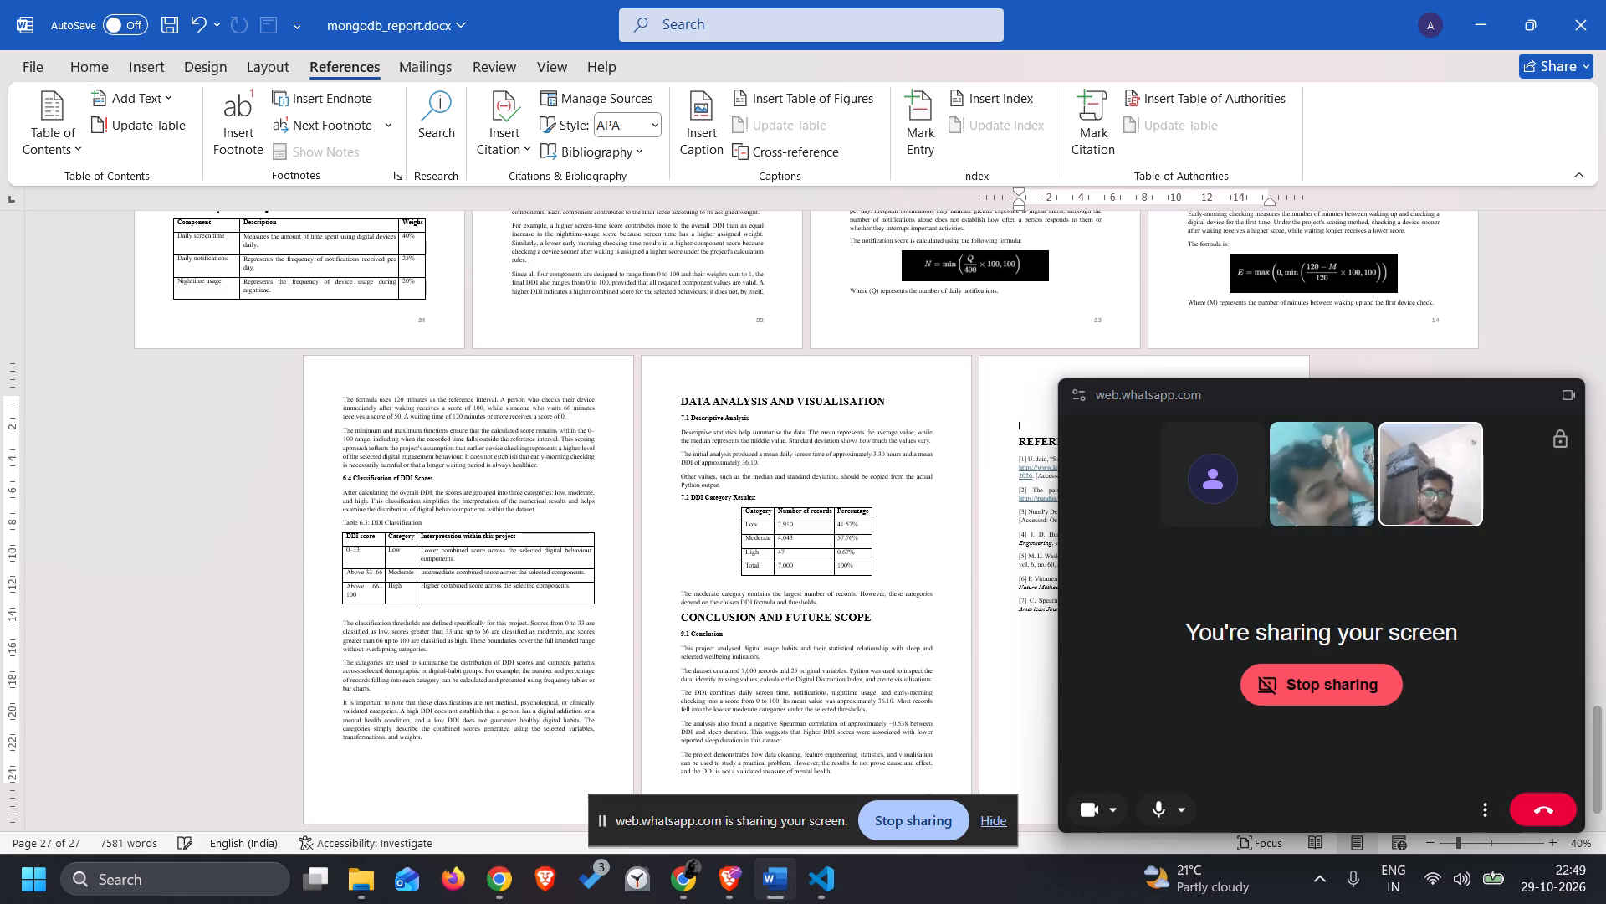
key(BackSpace)
key(BackSpace)
key(Down)
key(BackSpace)
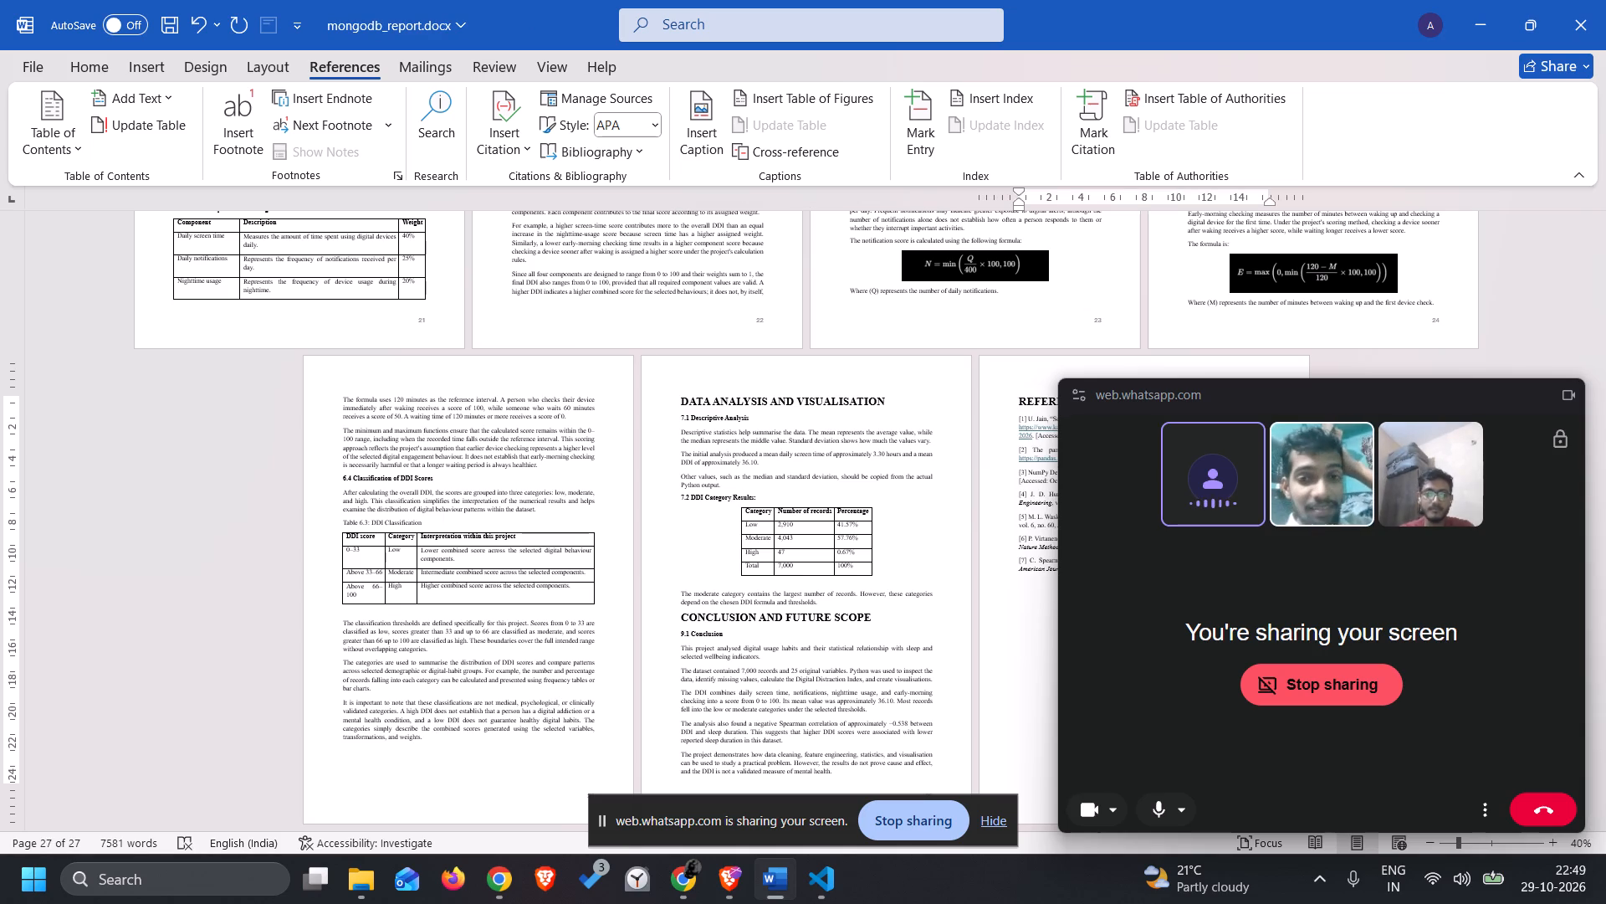
Save the report with the adjusted References page.
scroll(1027, 443, up, 12)
key(ctrl+s)
key(ctrl+s)
scroll(1010, 442, up, 5)
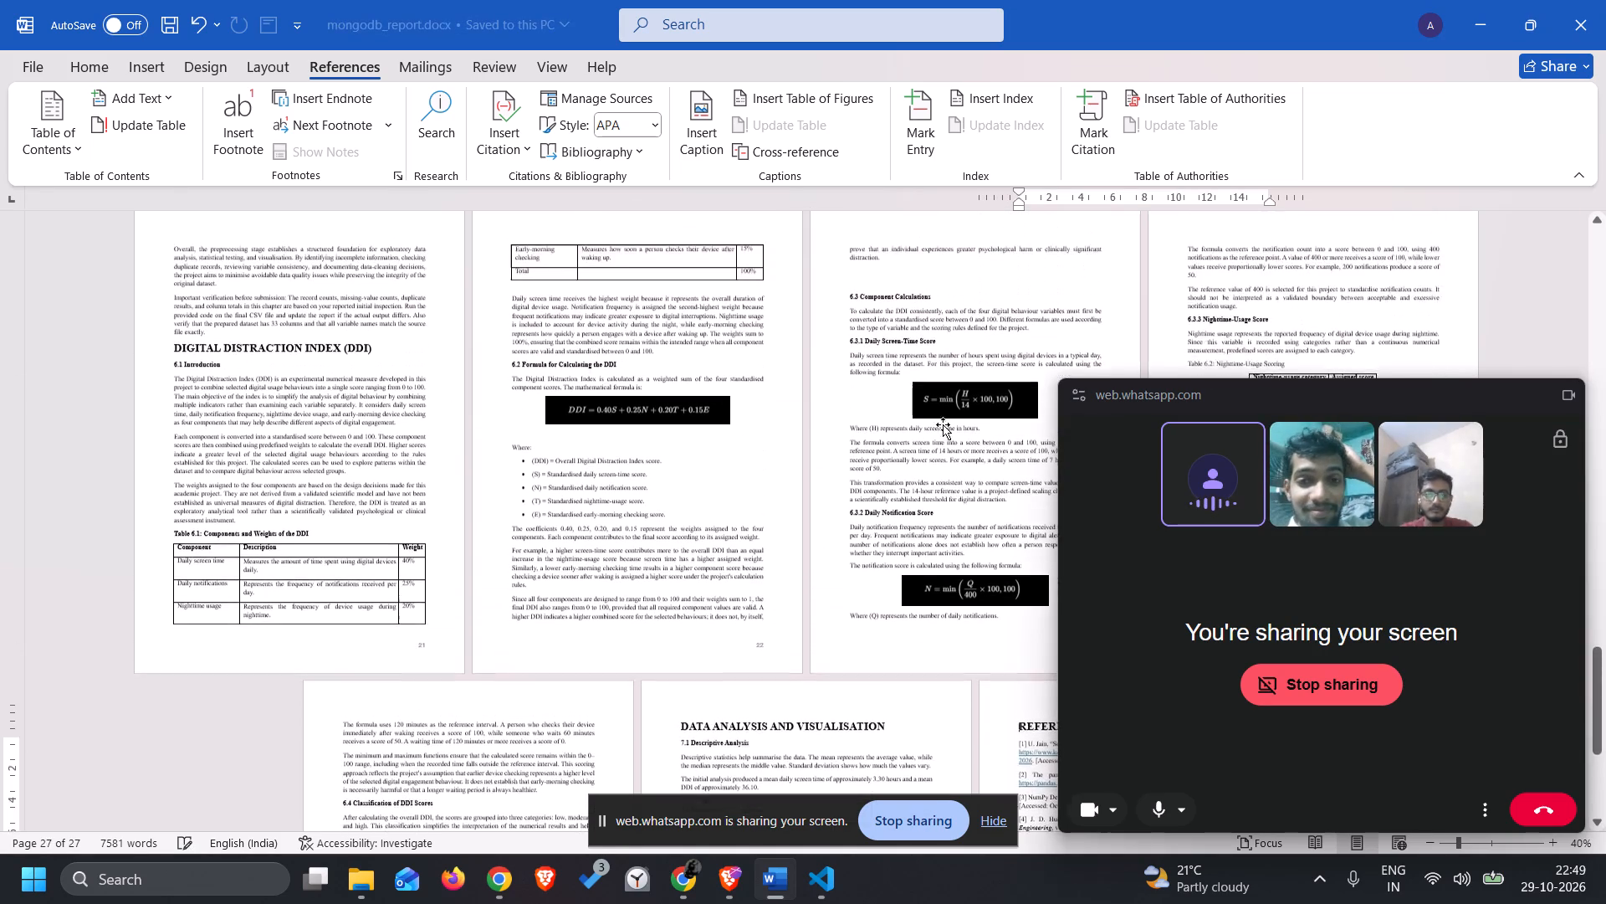
Delete the blank line above the DATA PREPROCESSING heading.
scroll(859, 410, up, 7)
scroll(649, 444, up, 13)
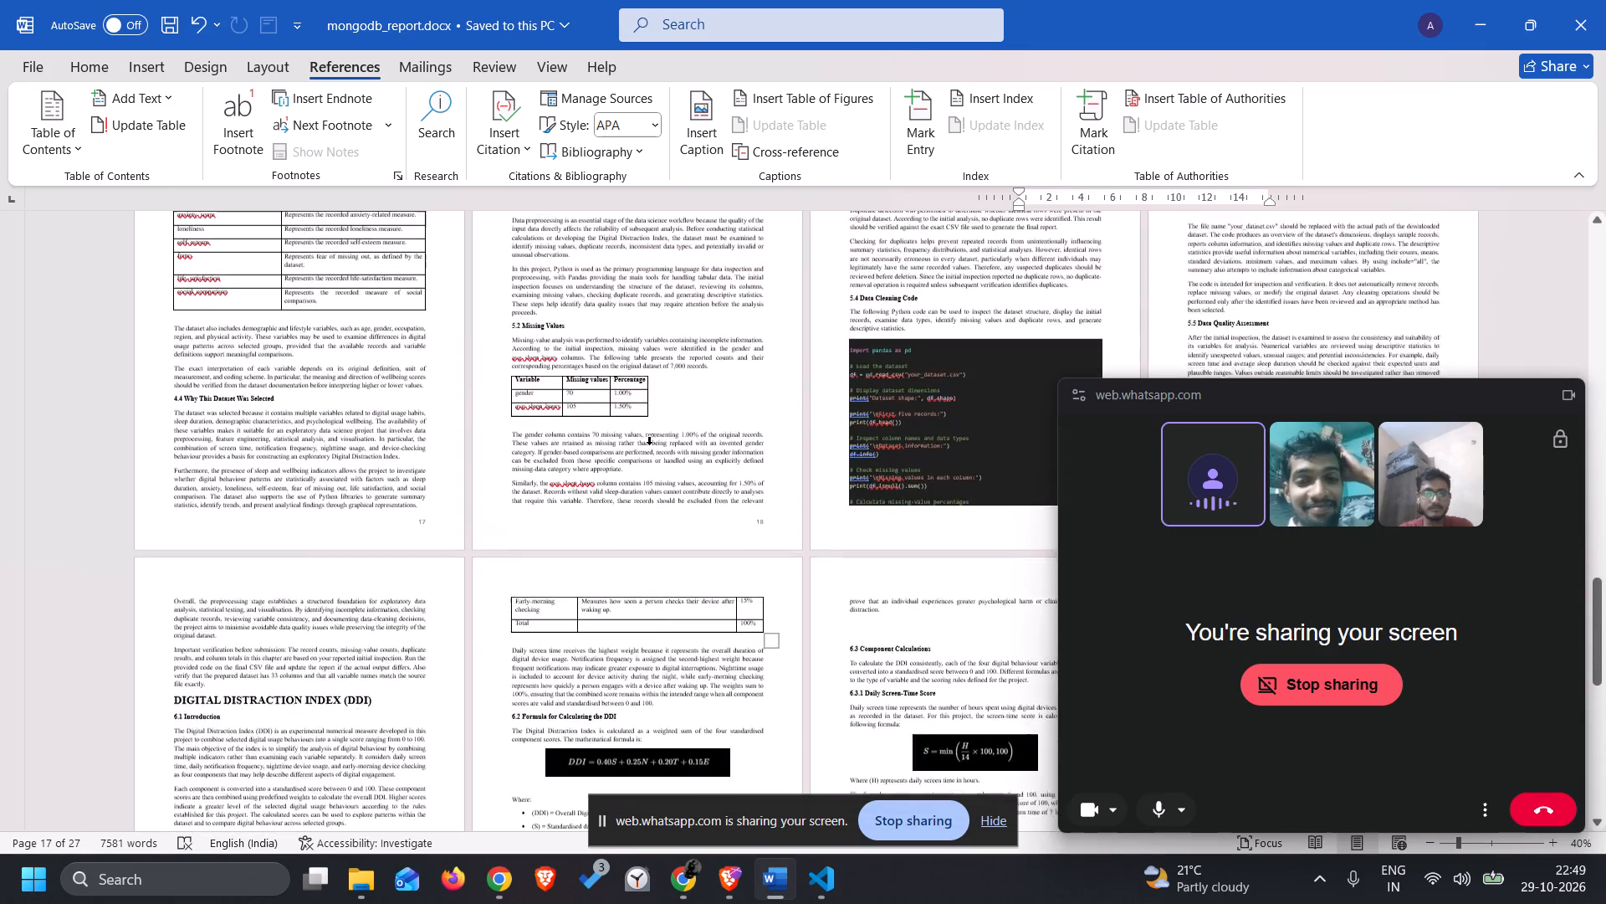
scroll(649, 444, up, 7)
scroll(520, 390, up, 1)
click(520, 390)
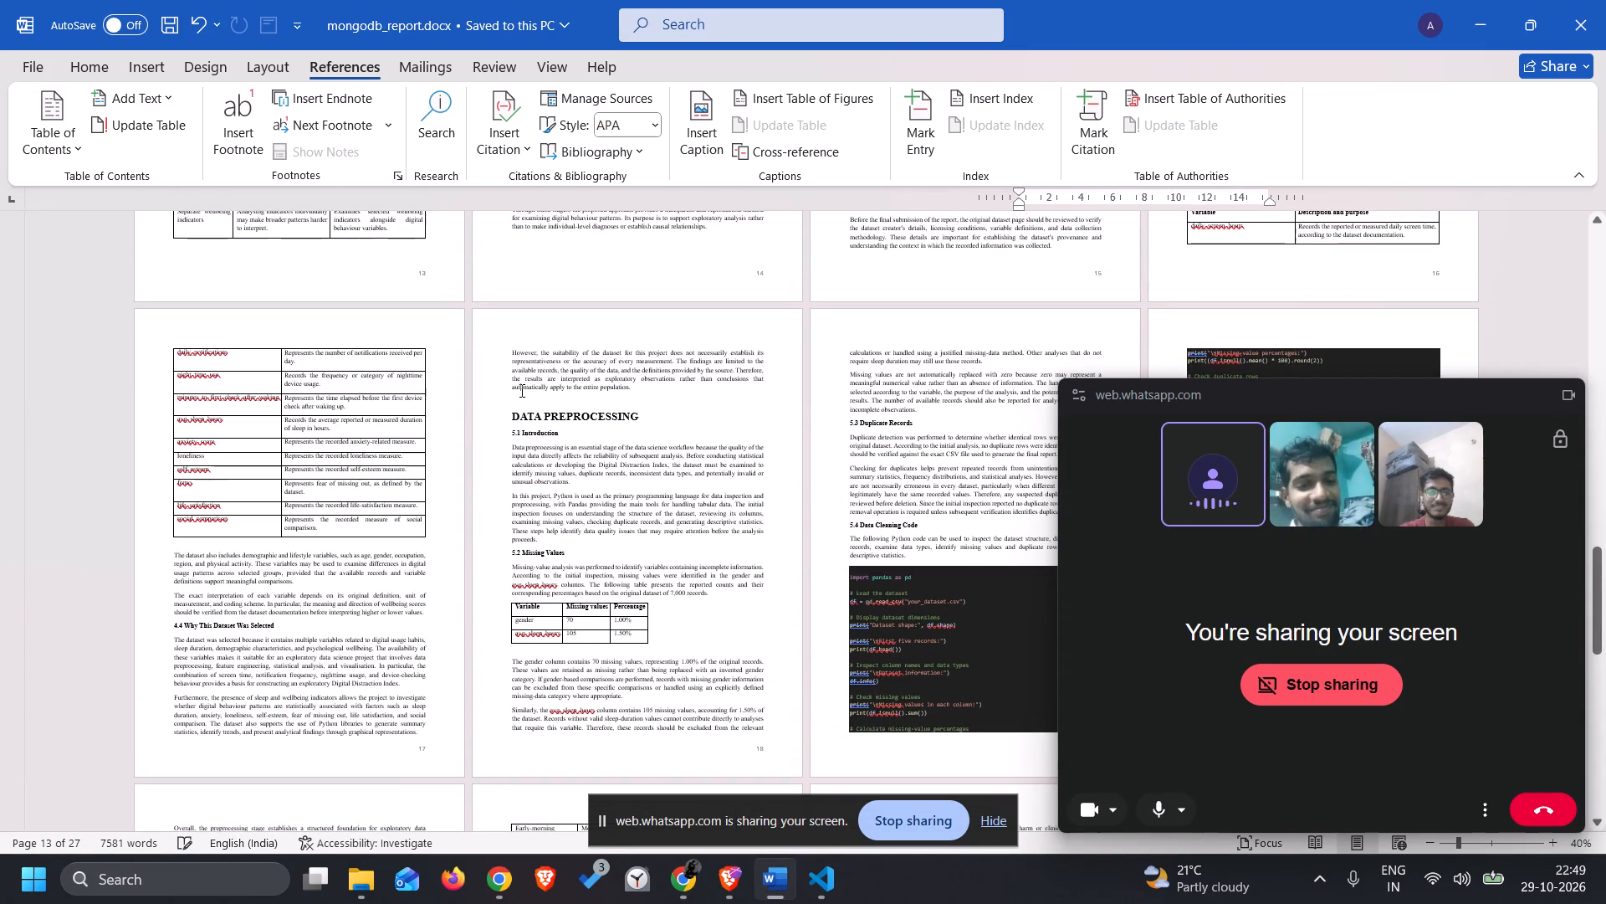
click(519, 393)
click(527, 400)
key(BackSpace)
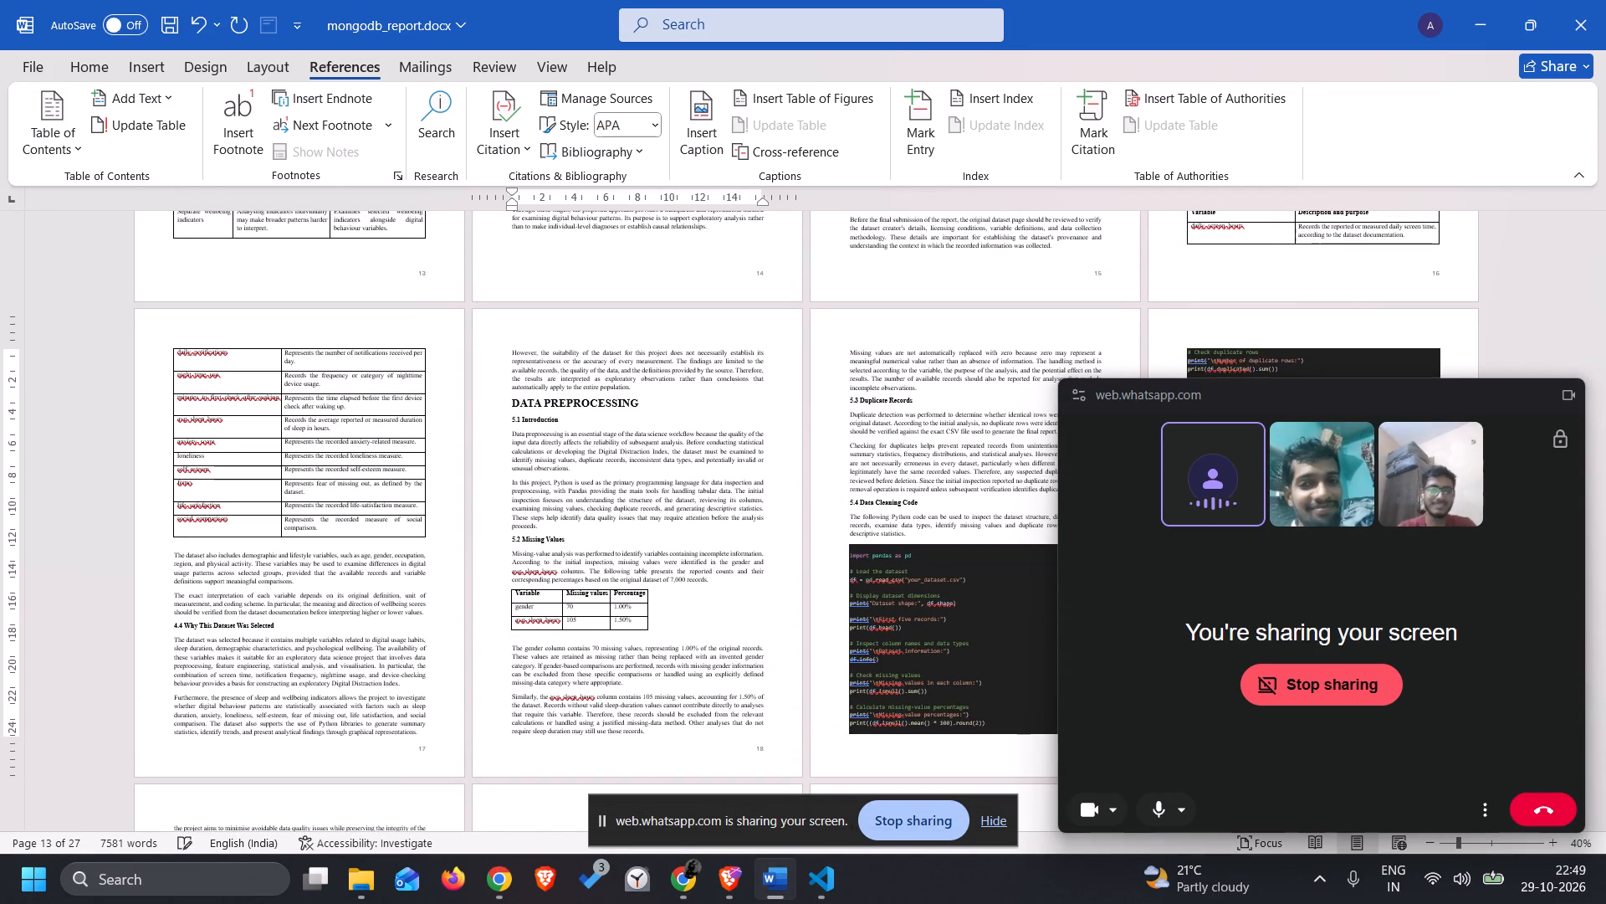
Delete the blank line above the Motivation heading in the Introduction.
scroll(527, 400, up, 16)
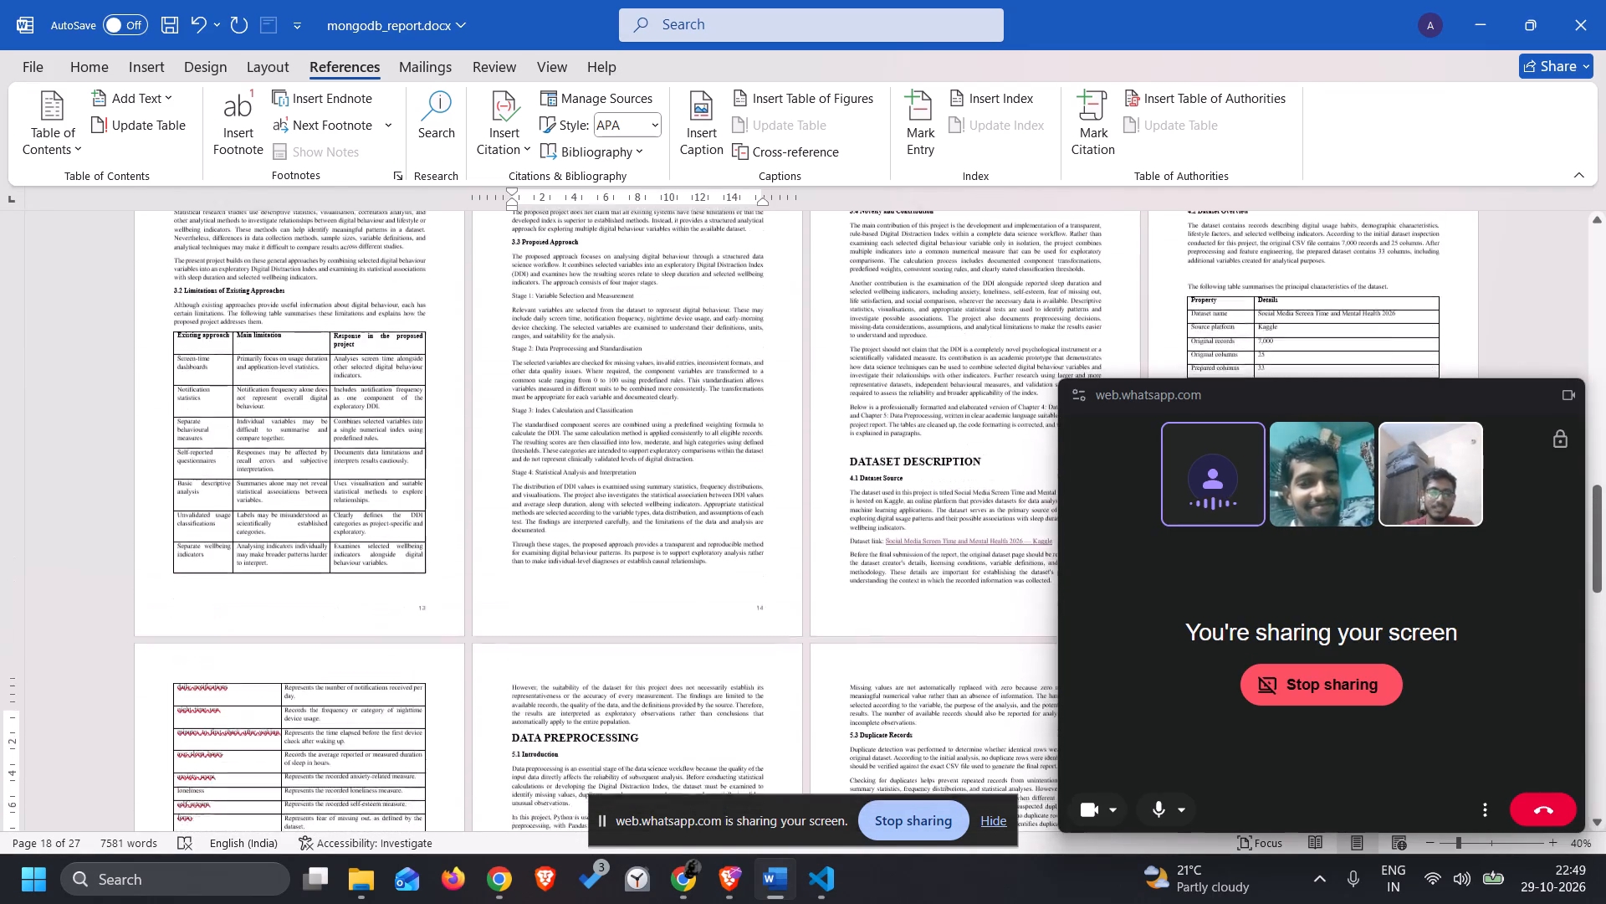
scroll(527, 400, up, 17)
scroll(527, 400, up, 14)
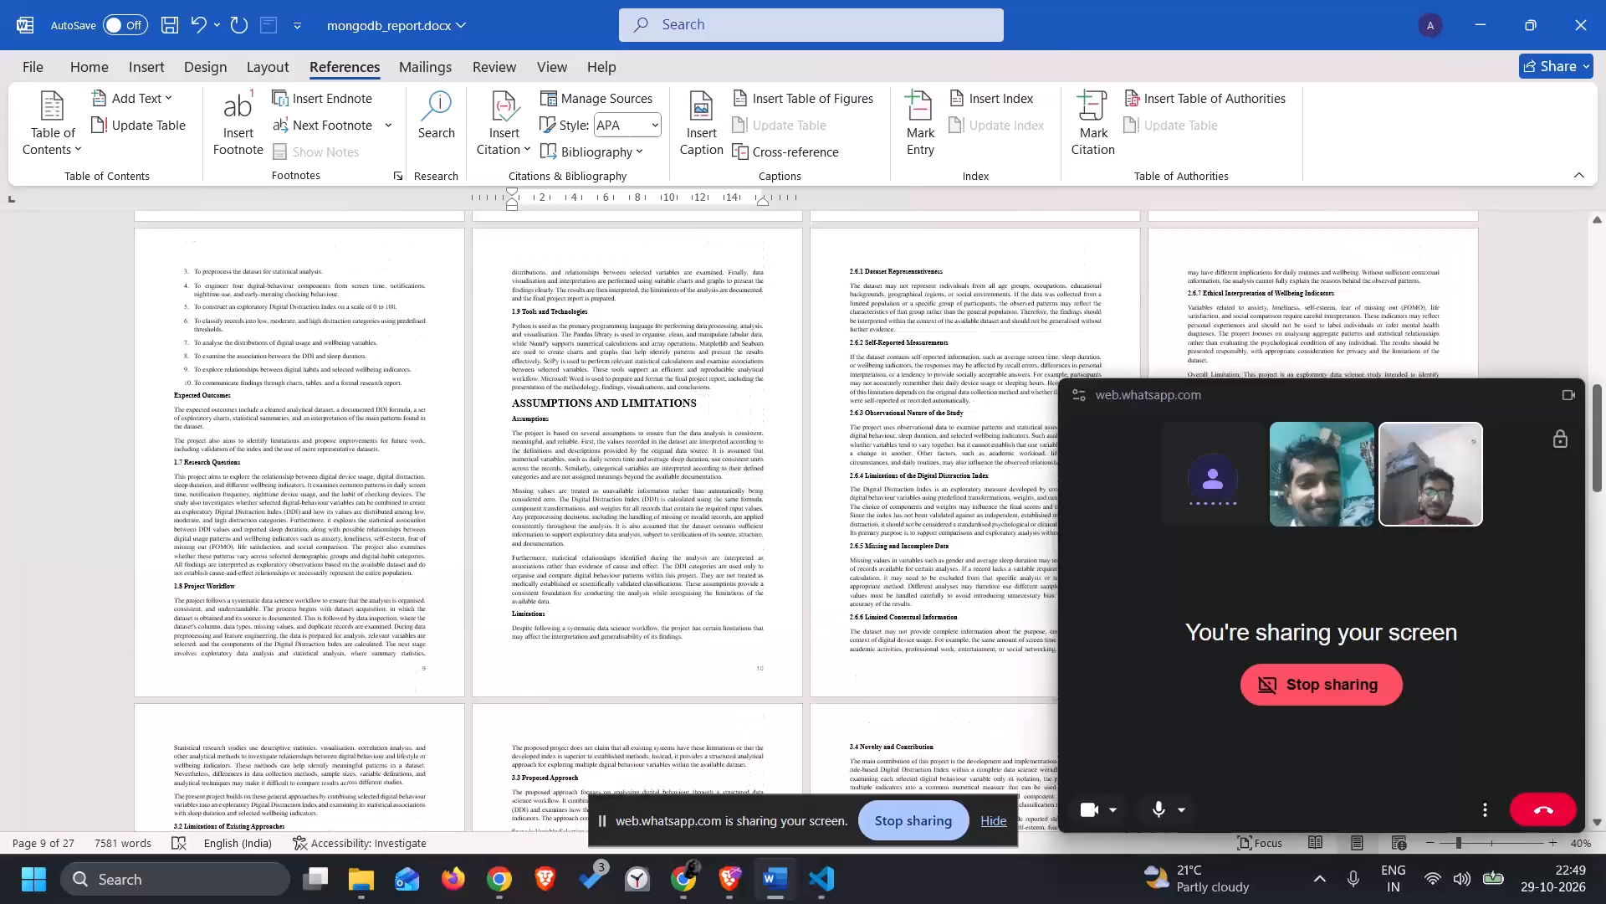
scroll(527, 400, up, 20)
scroll(527, 400, up, 1)
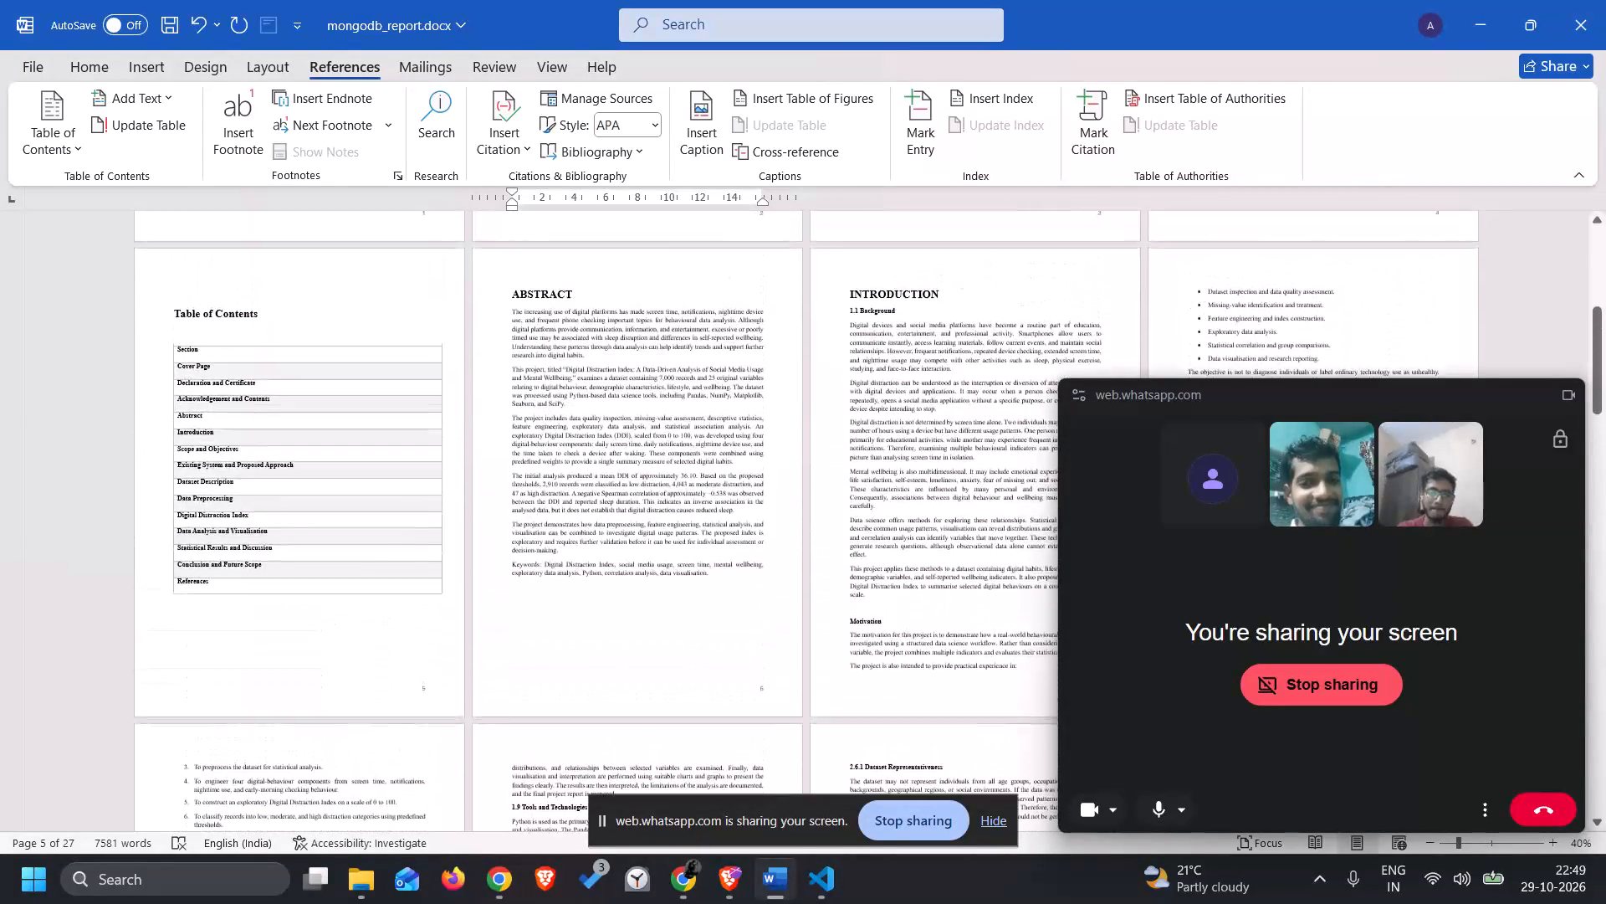
click(875, 614)
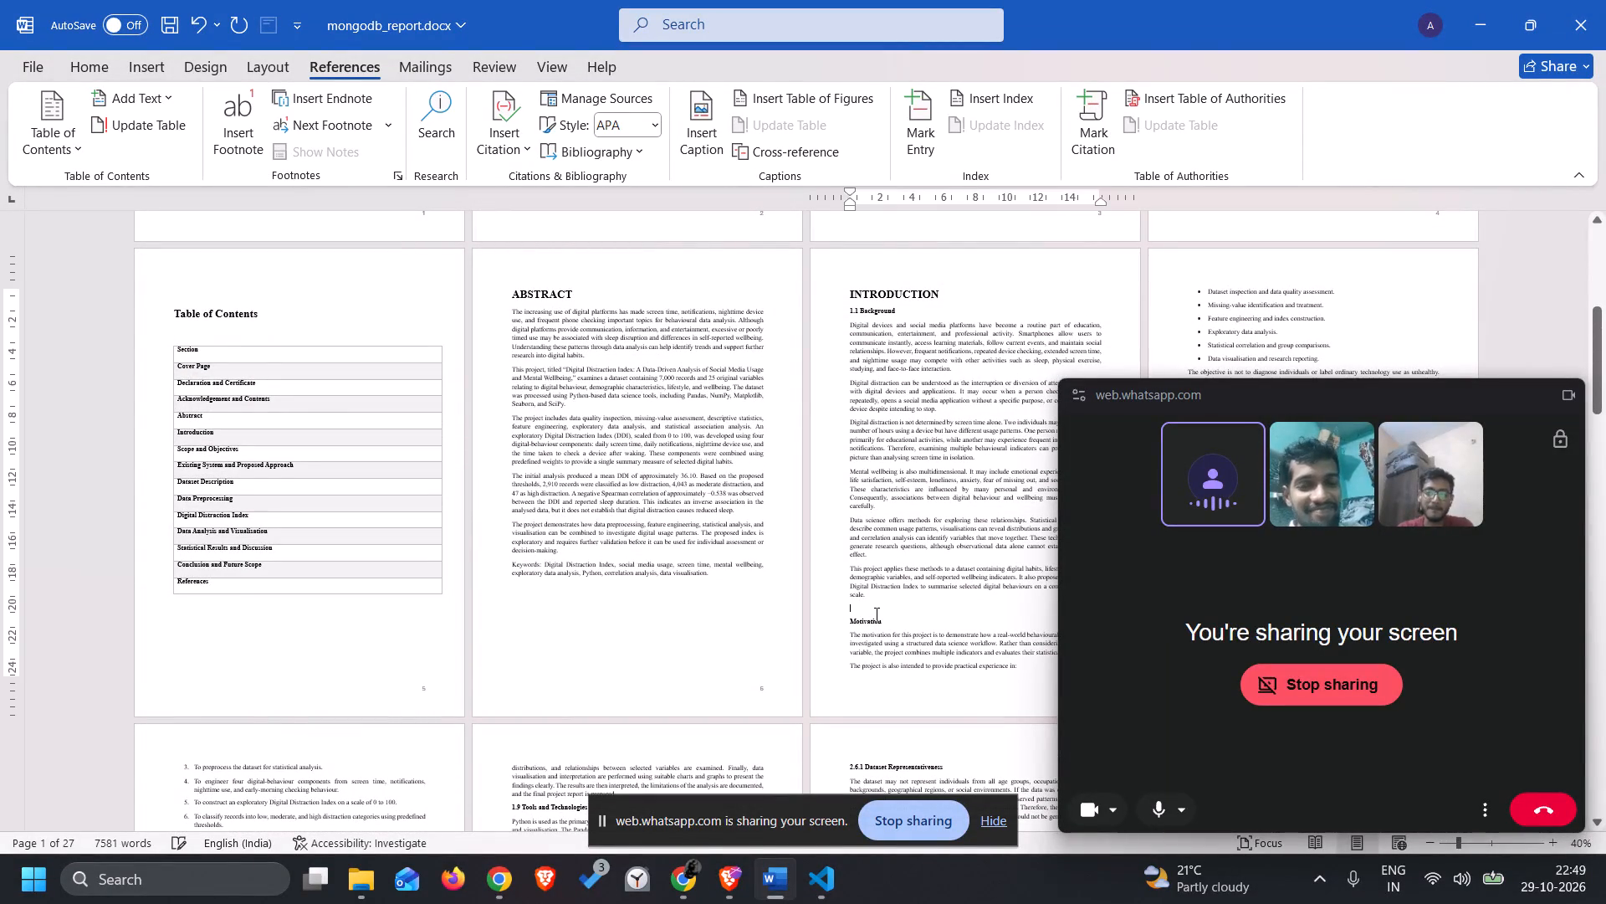
key(BackSpace)
Save the report with the blank lines removed.
scroll(928, 568, down, 6)
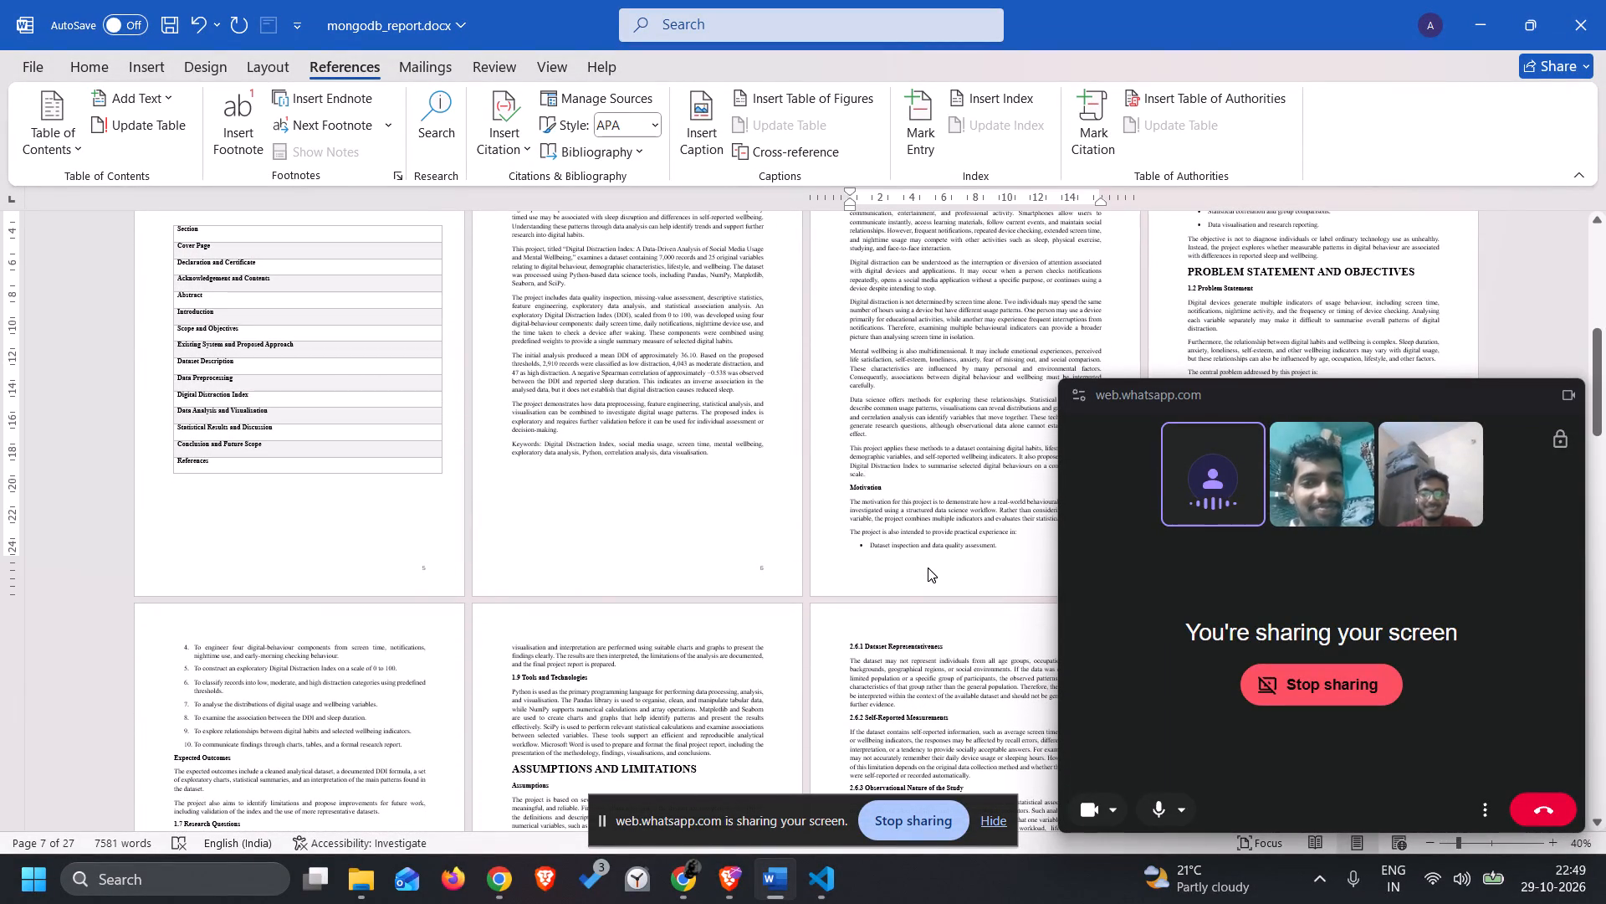
key(ctrl+s)
key(ctrl+s)
key(ctrl+s)
Check the front pages back to the cover page and save the report again.
scroll(928, 568, up, 13)
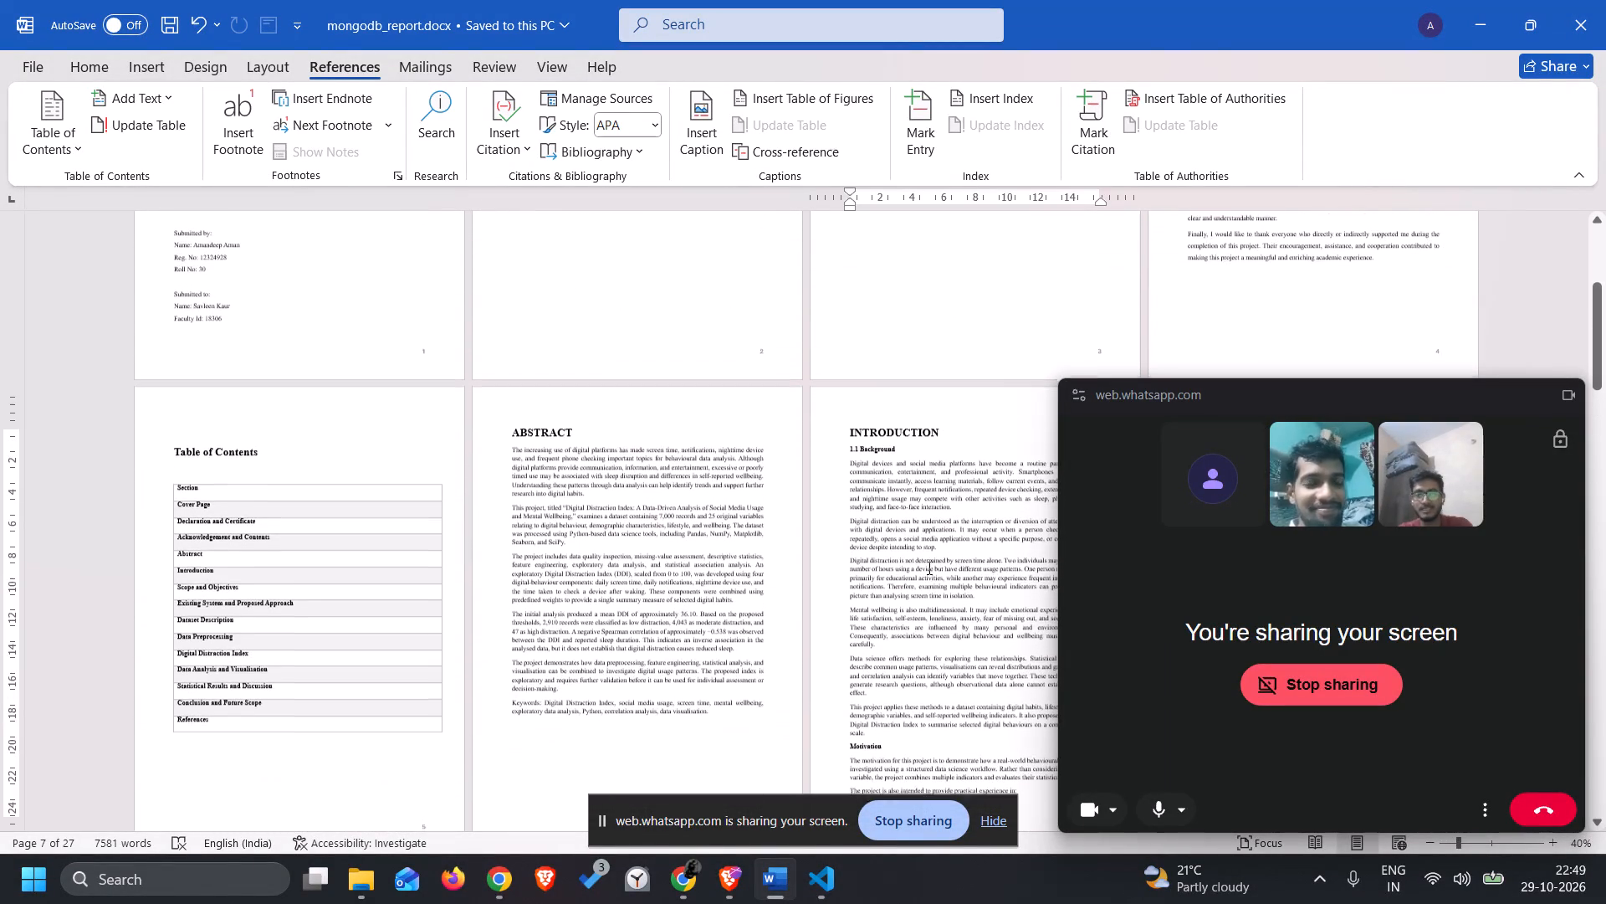
scroll(812, 557, up, 13)
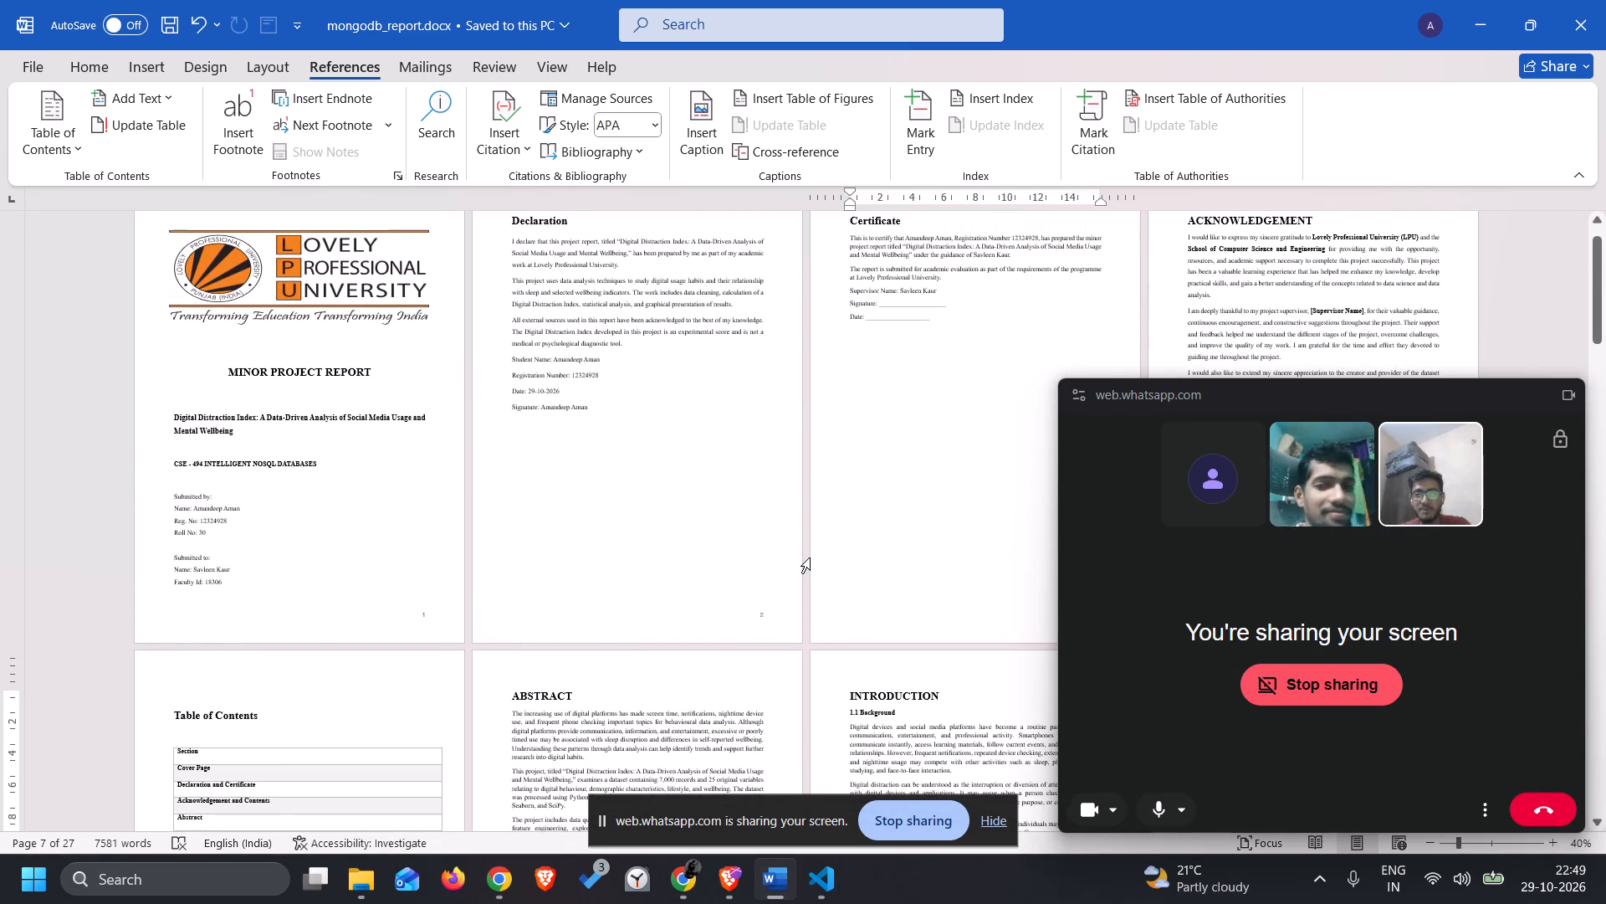
scroll(810, 557, up, 4)
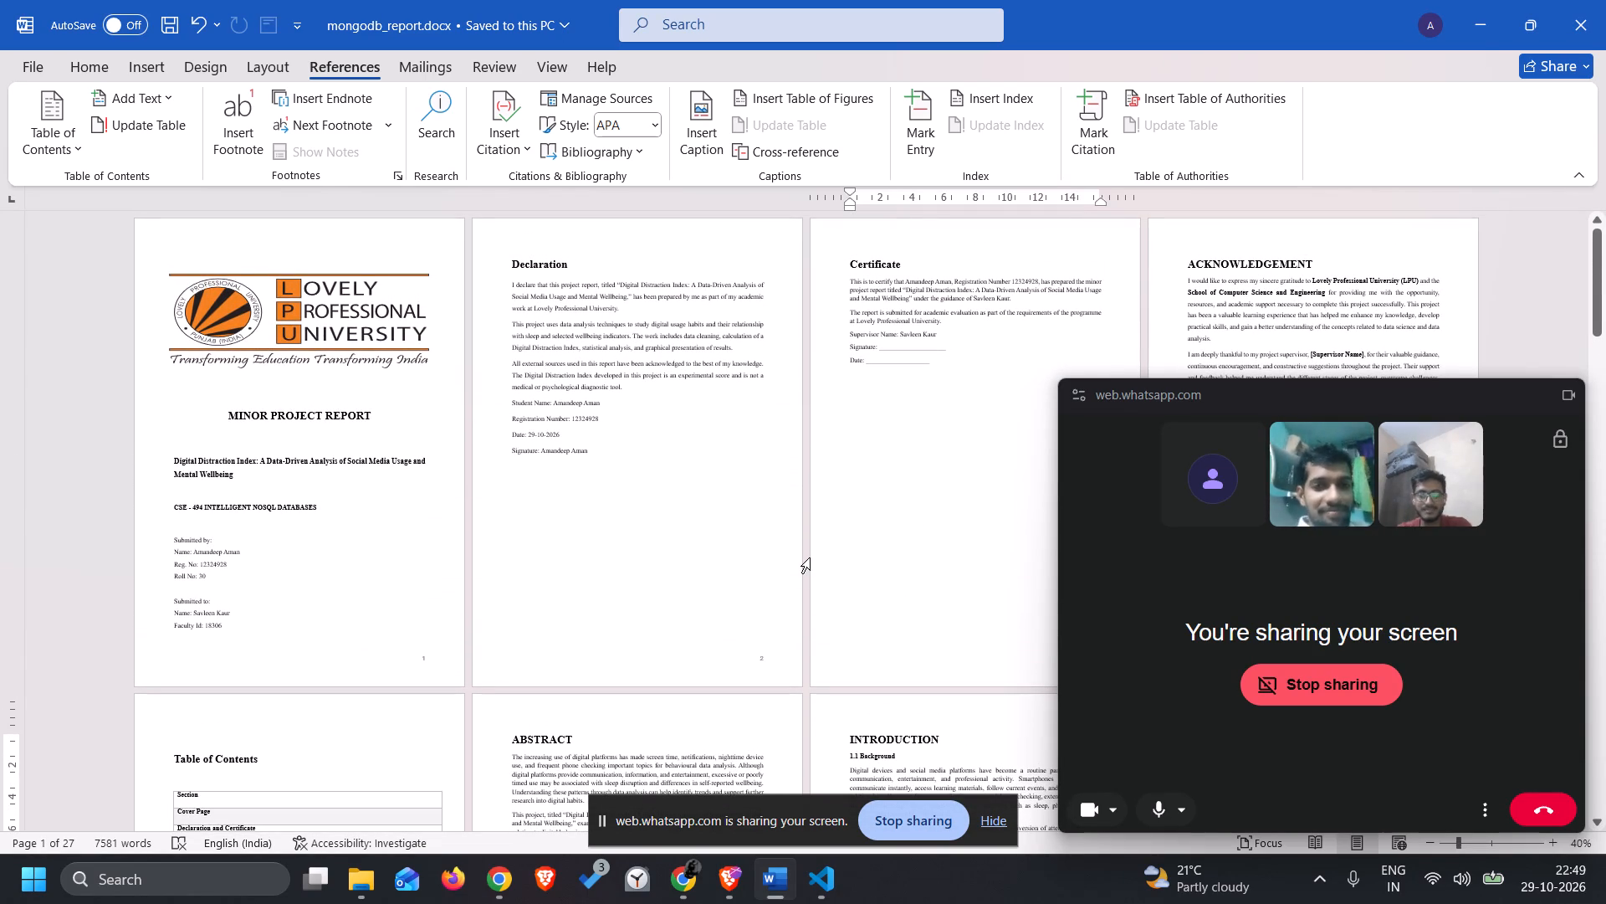
key(ctrl+s)
key(ctrl+s)
Review the page layout from the cover page through the Table of Contents and Introduction to Assumptions and Limitations.
scroll(810, 557, down, 10)
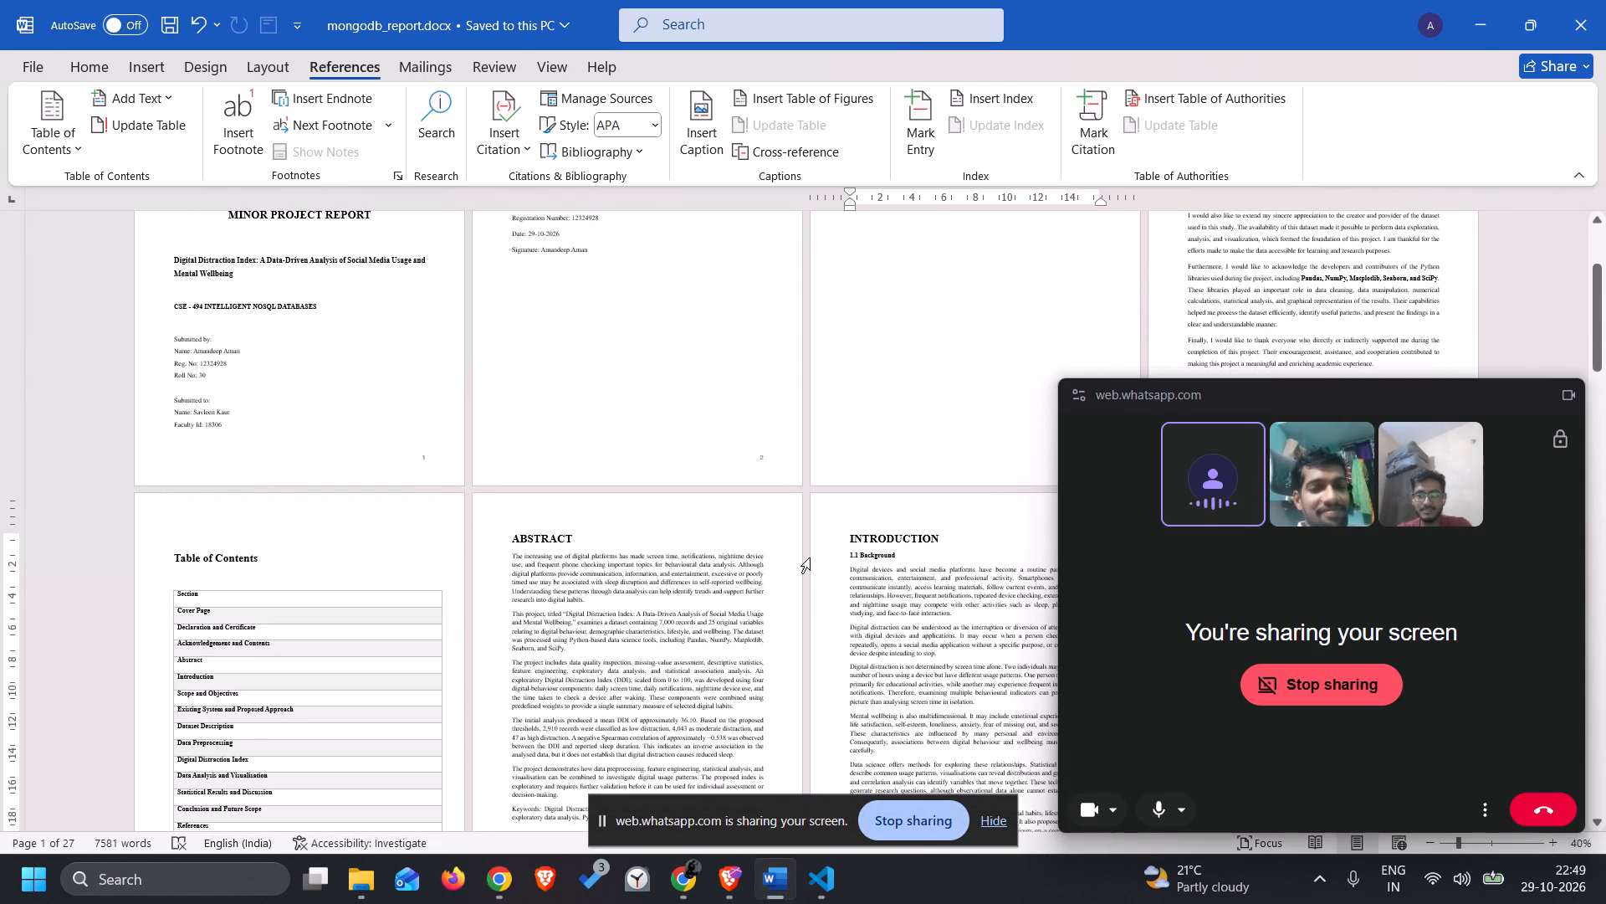
scroll(810, 557, down, 4)
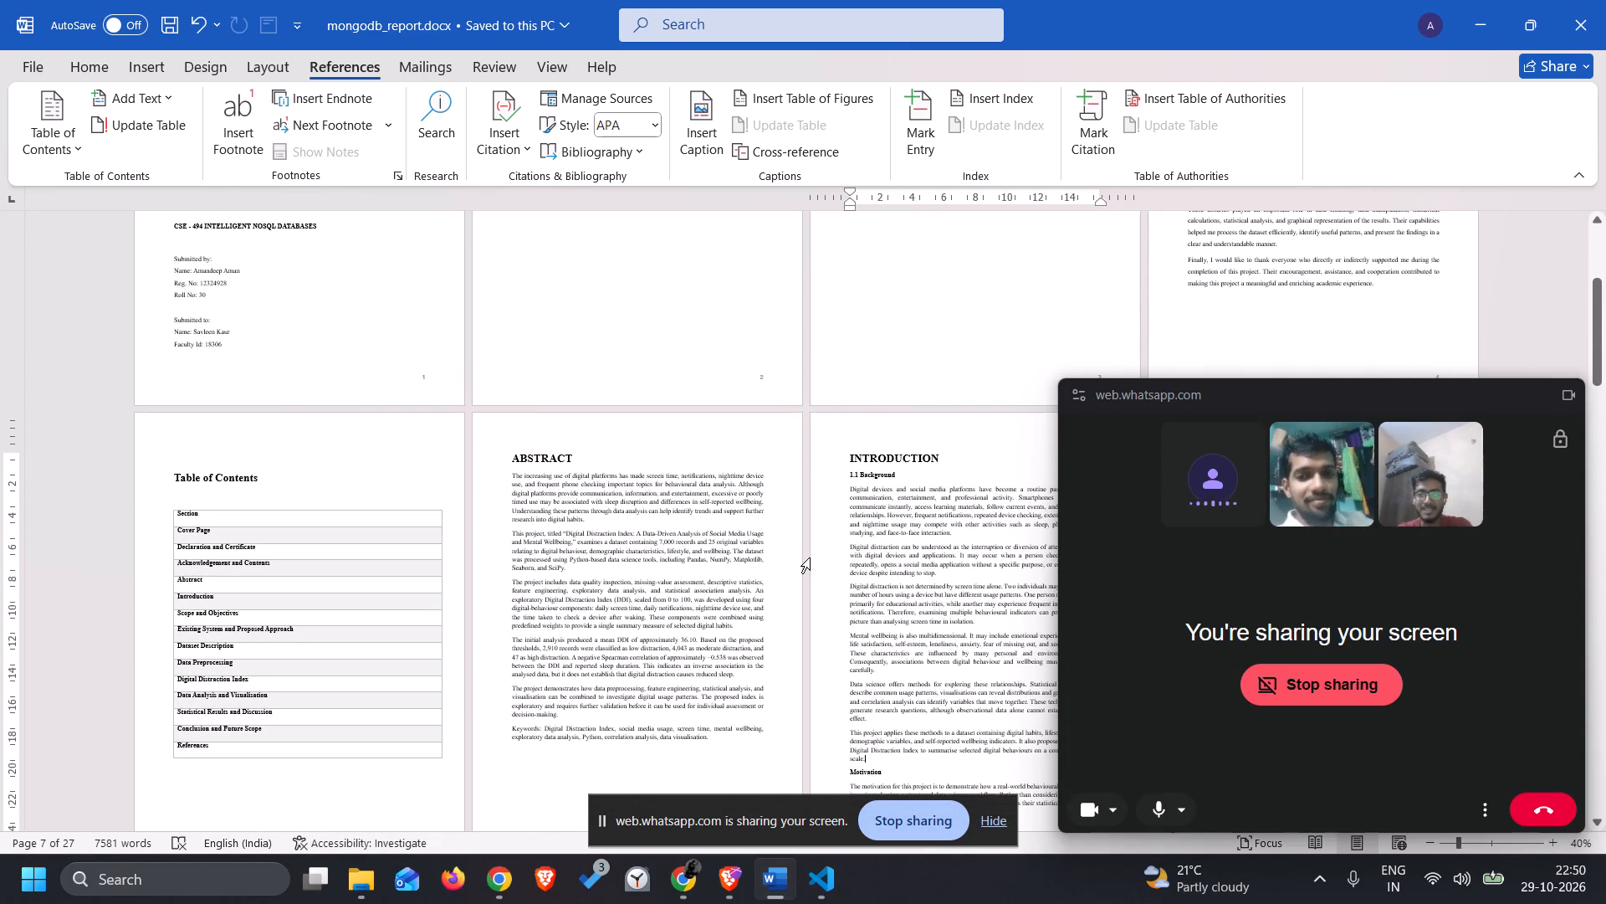
scroll(810, 557, down, 17)
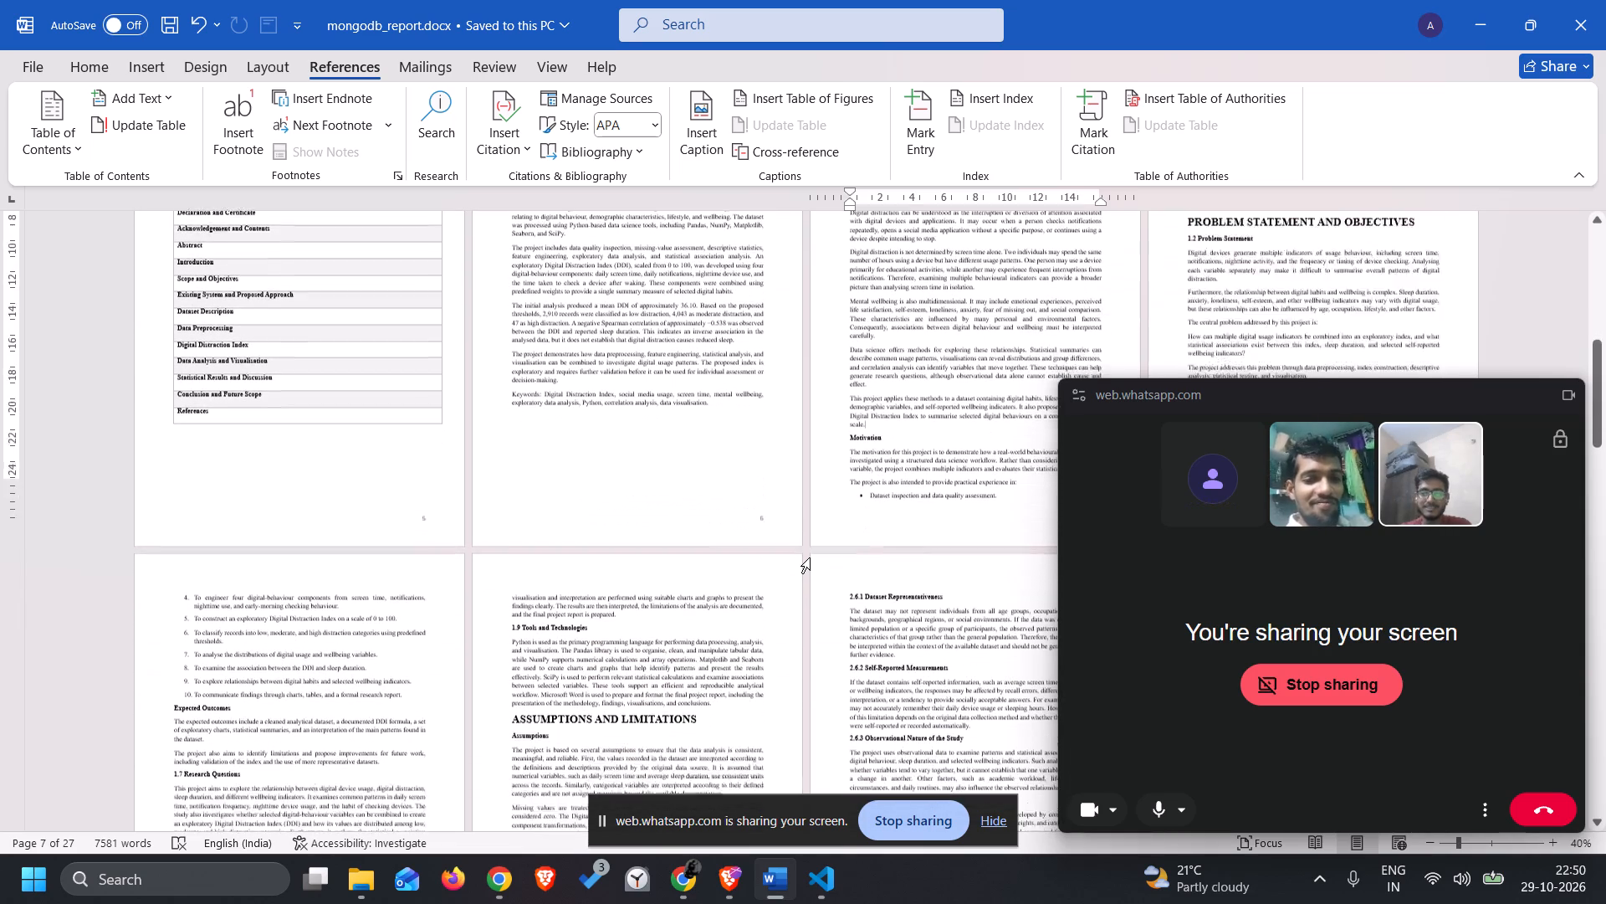
scroll(810, 557, down, 11)
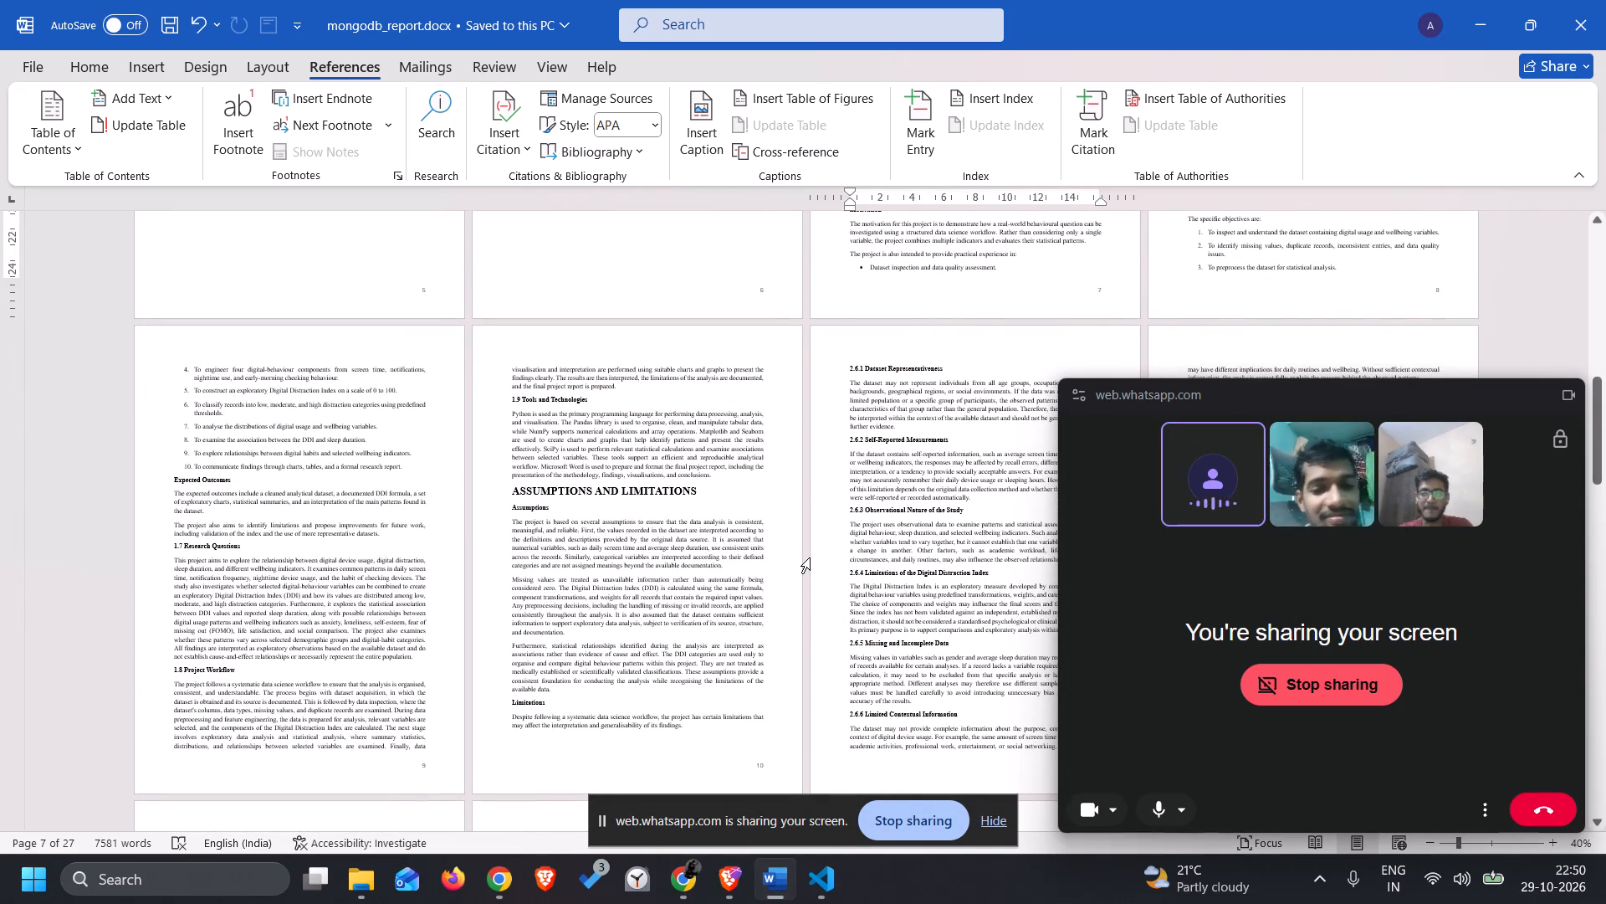
scroll(810, 557, down, 2)
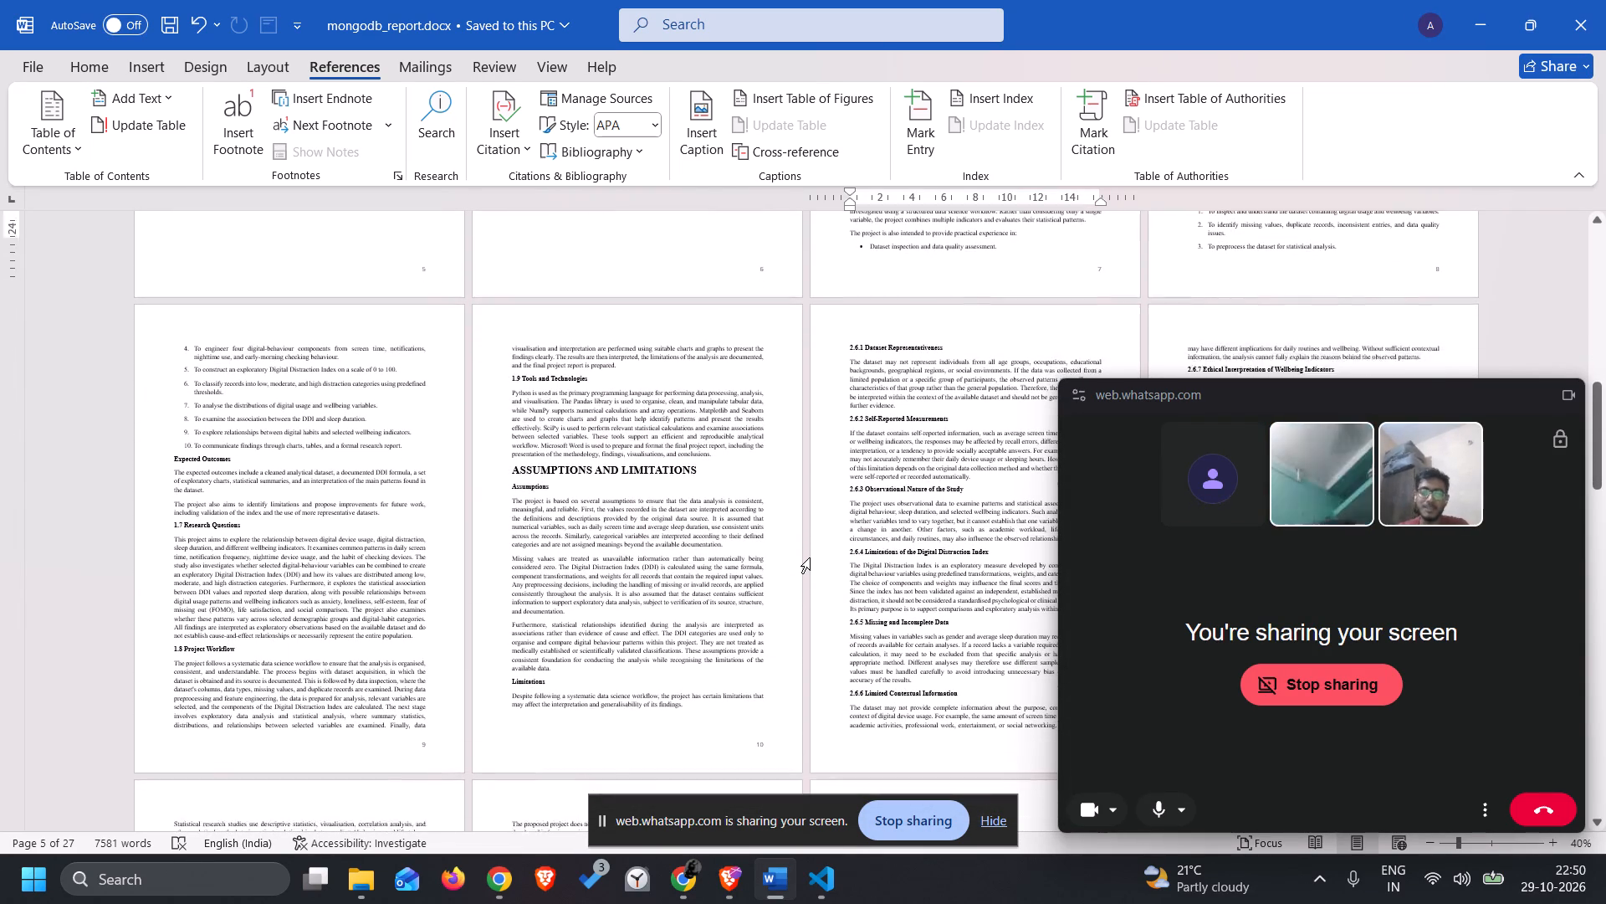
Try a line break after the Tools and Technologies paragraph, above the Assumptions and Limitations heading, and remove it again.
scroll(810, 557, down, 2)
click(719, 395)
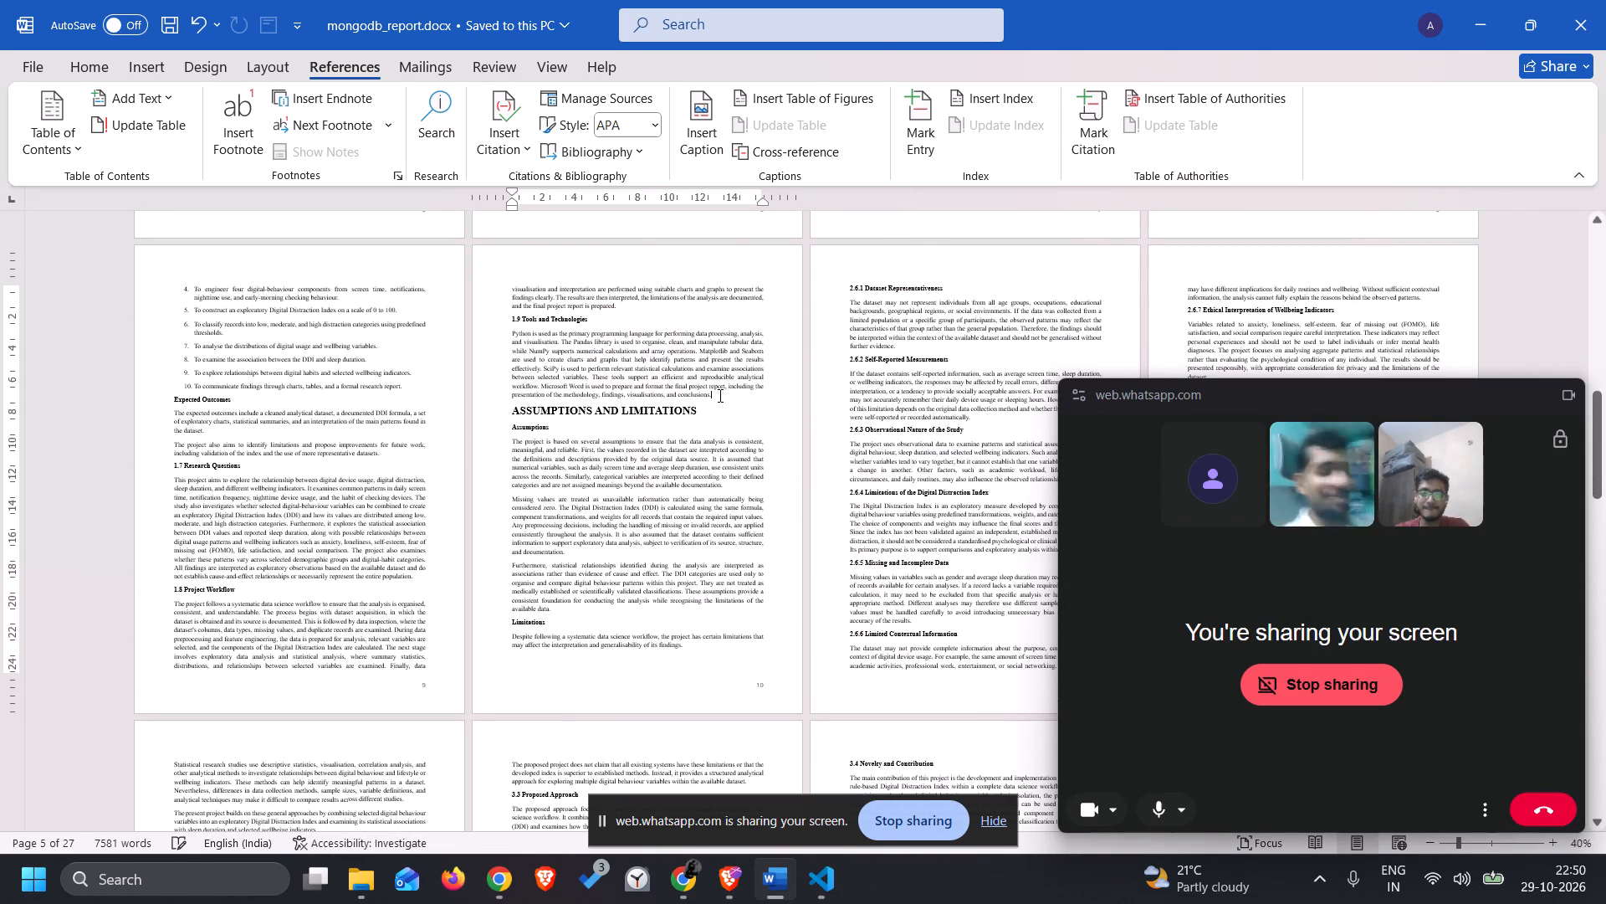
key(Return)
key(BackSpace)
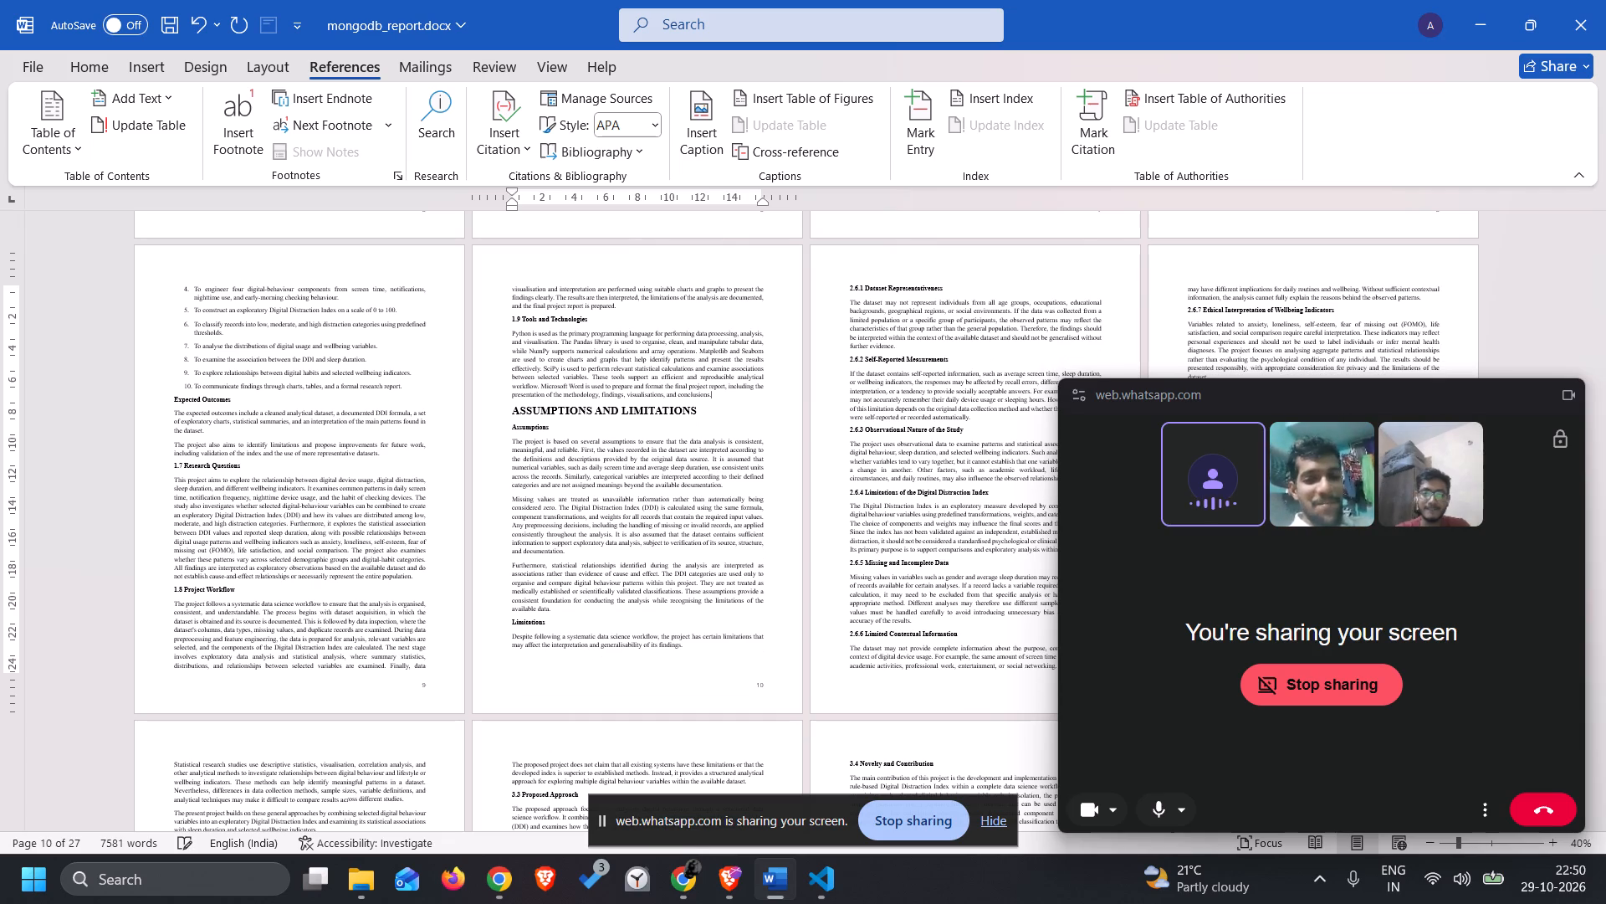
Save the report.
scroll(689, 385, down, 4)
key(ctrl+s)
key(ctrl+s)
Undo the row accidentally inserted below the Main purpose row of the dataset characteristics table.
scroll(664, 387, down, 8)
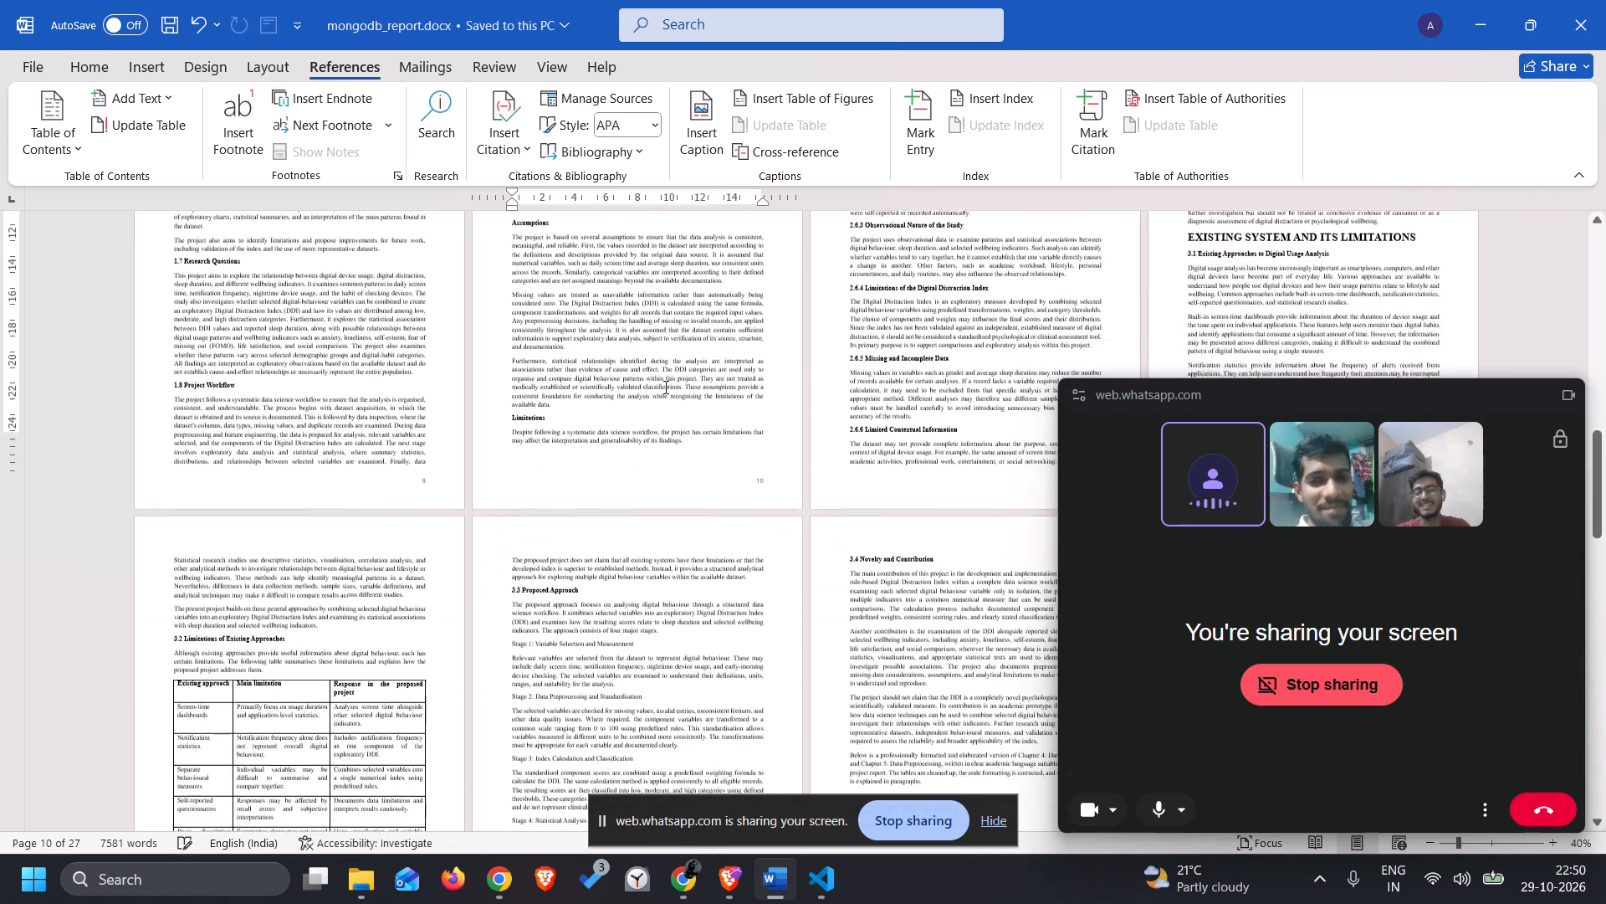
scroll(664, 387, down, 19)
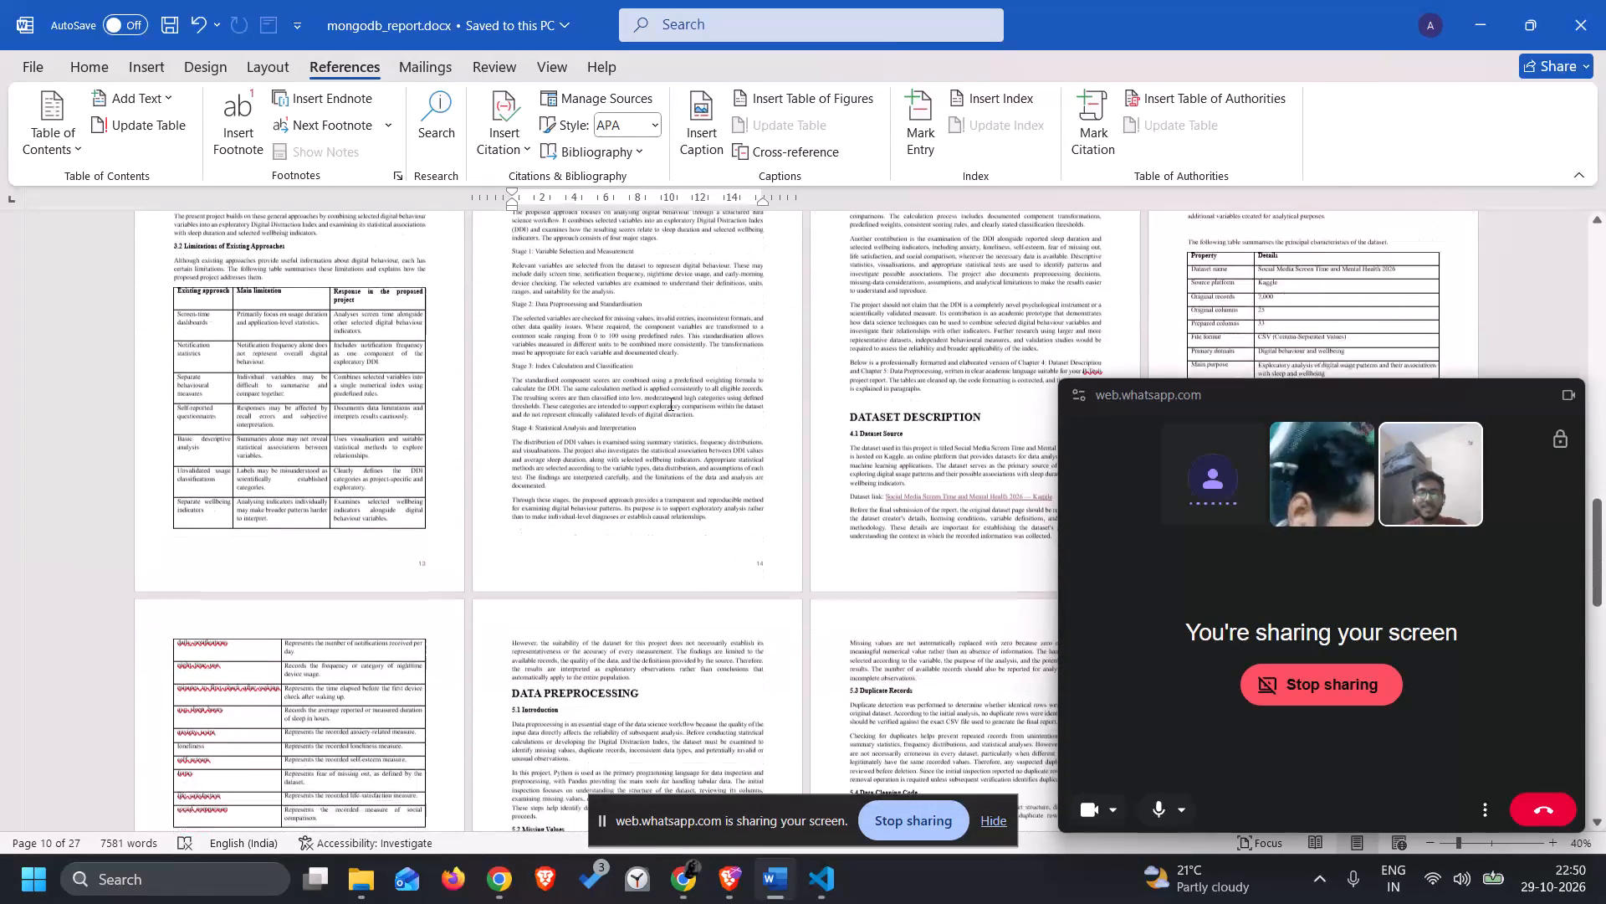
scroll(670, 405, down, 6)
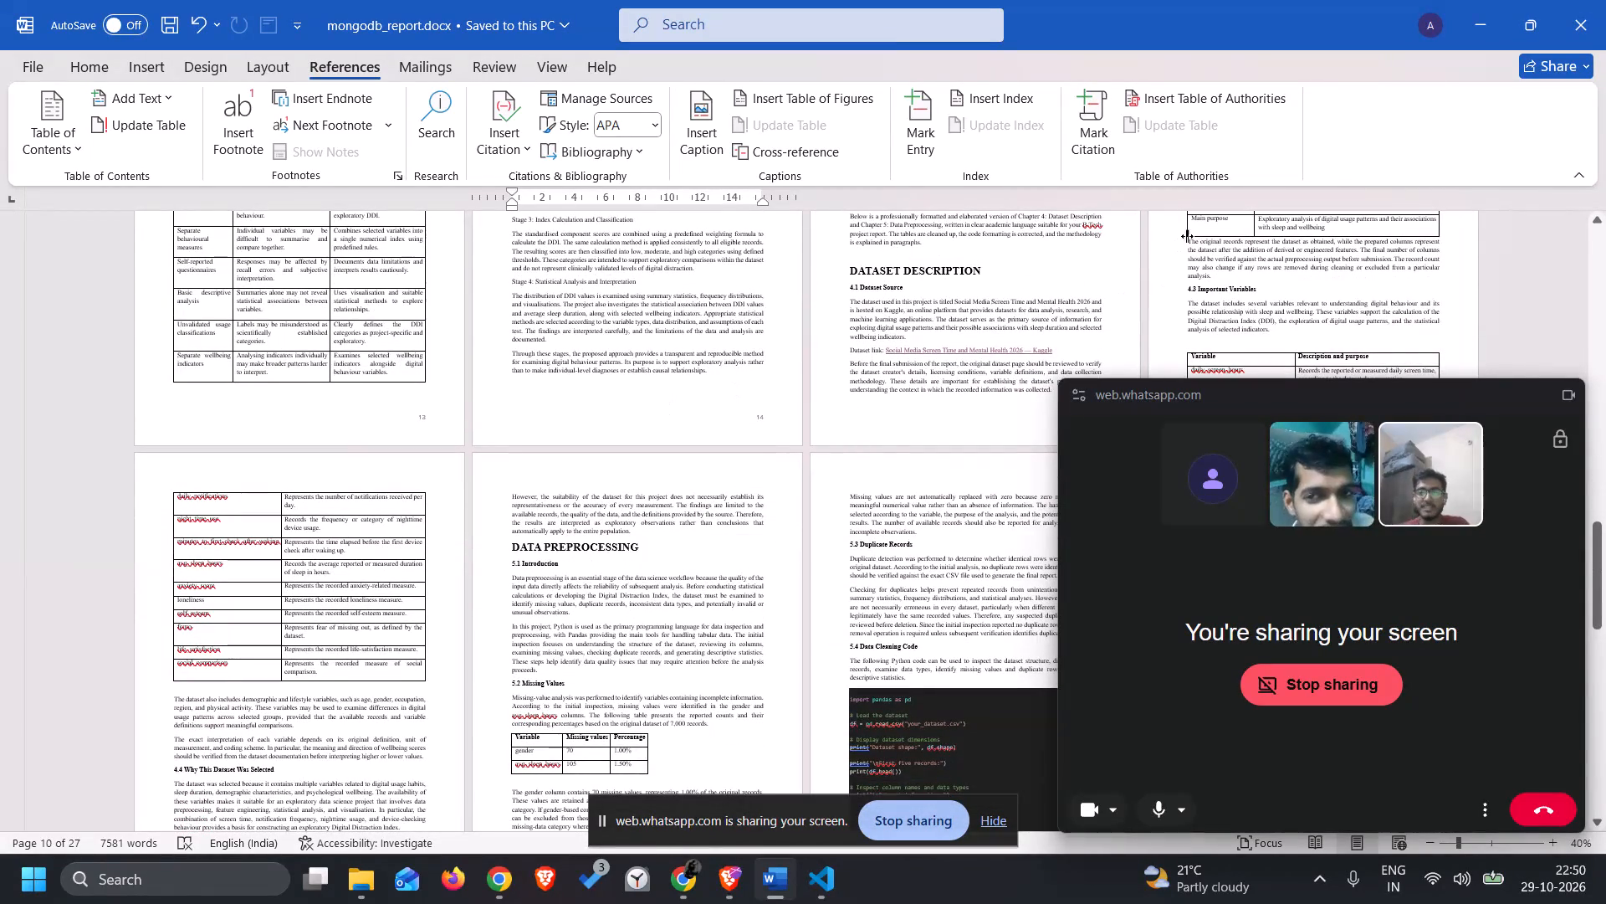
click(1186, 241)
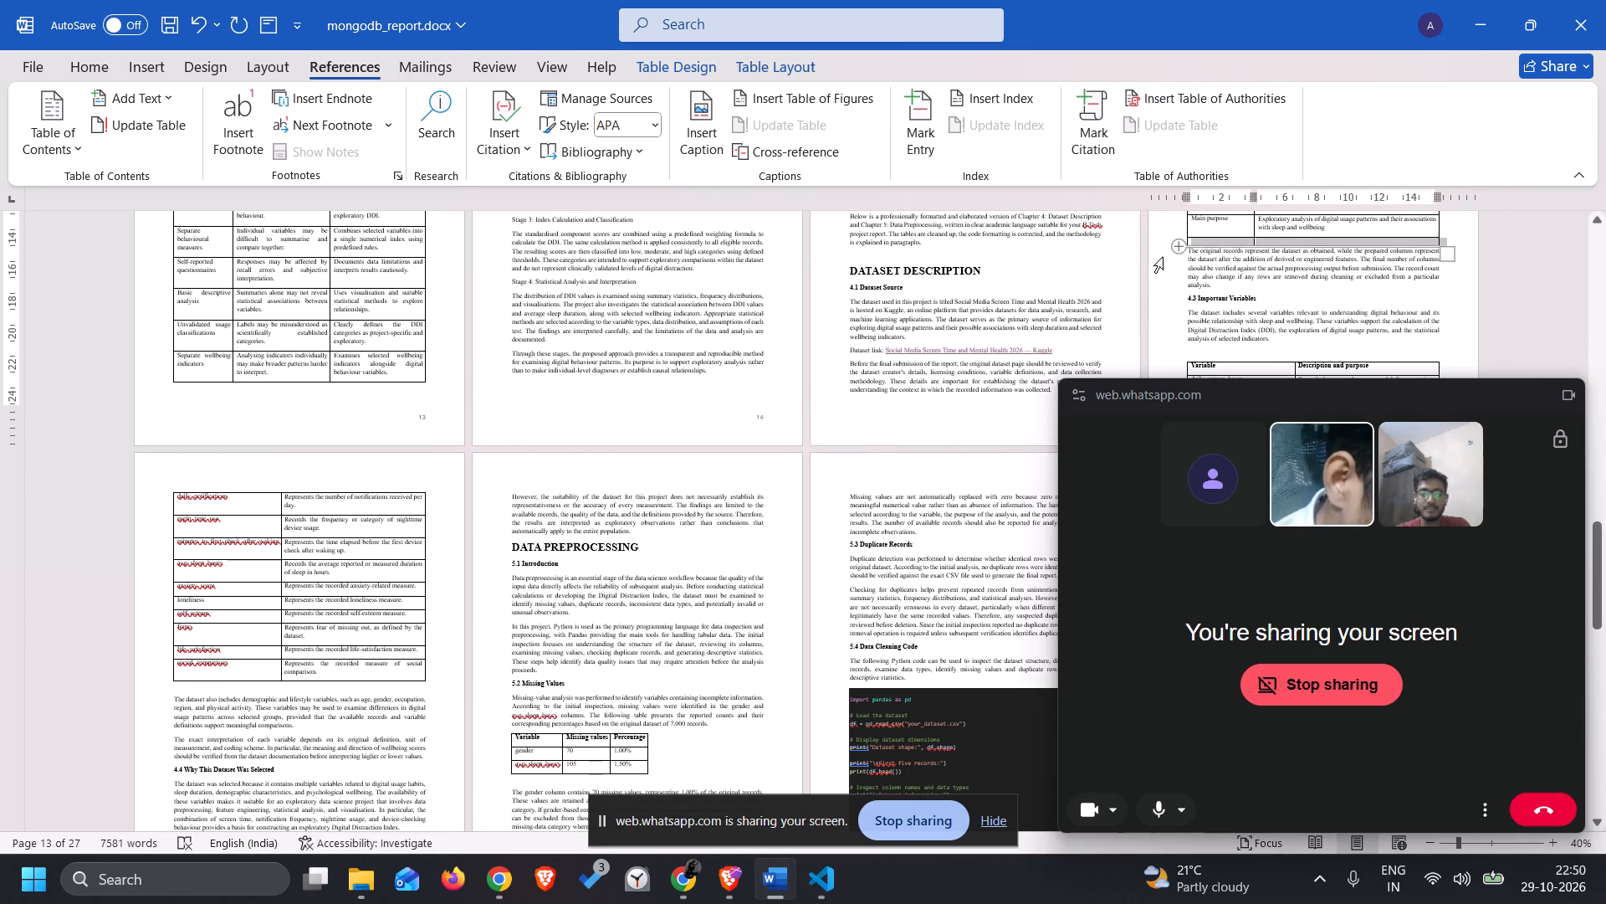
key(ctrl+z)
Check the page layout around Assumptions and Limitations and the existing-system section, going back to the cover page.
scroll(1179, 270, down, 8)
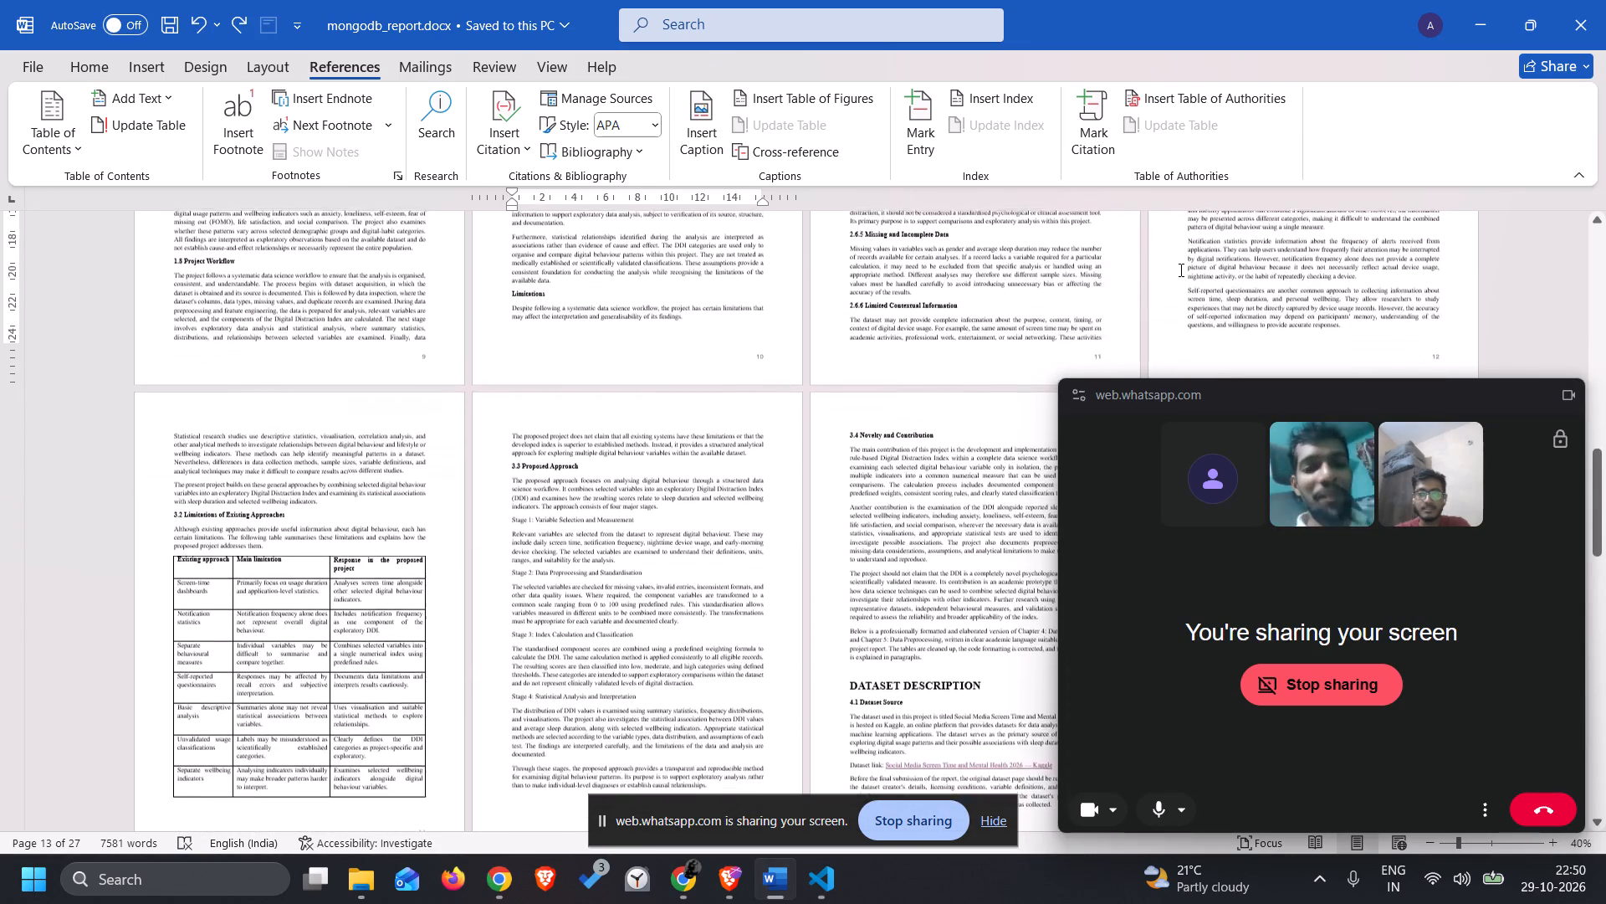
scroll(1179, 270, up, 19)
scroll(1179, 270, down, 2)
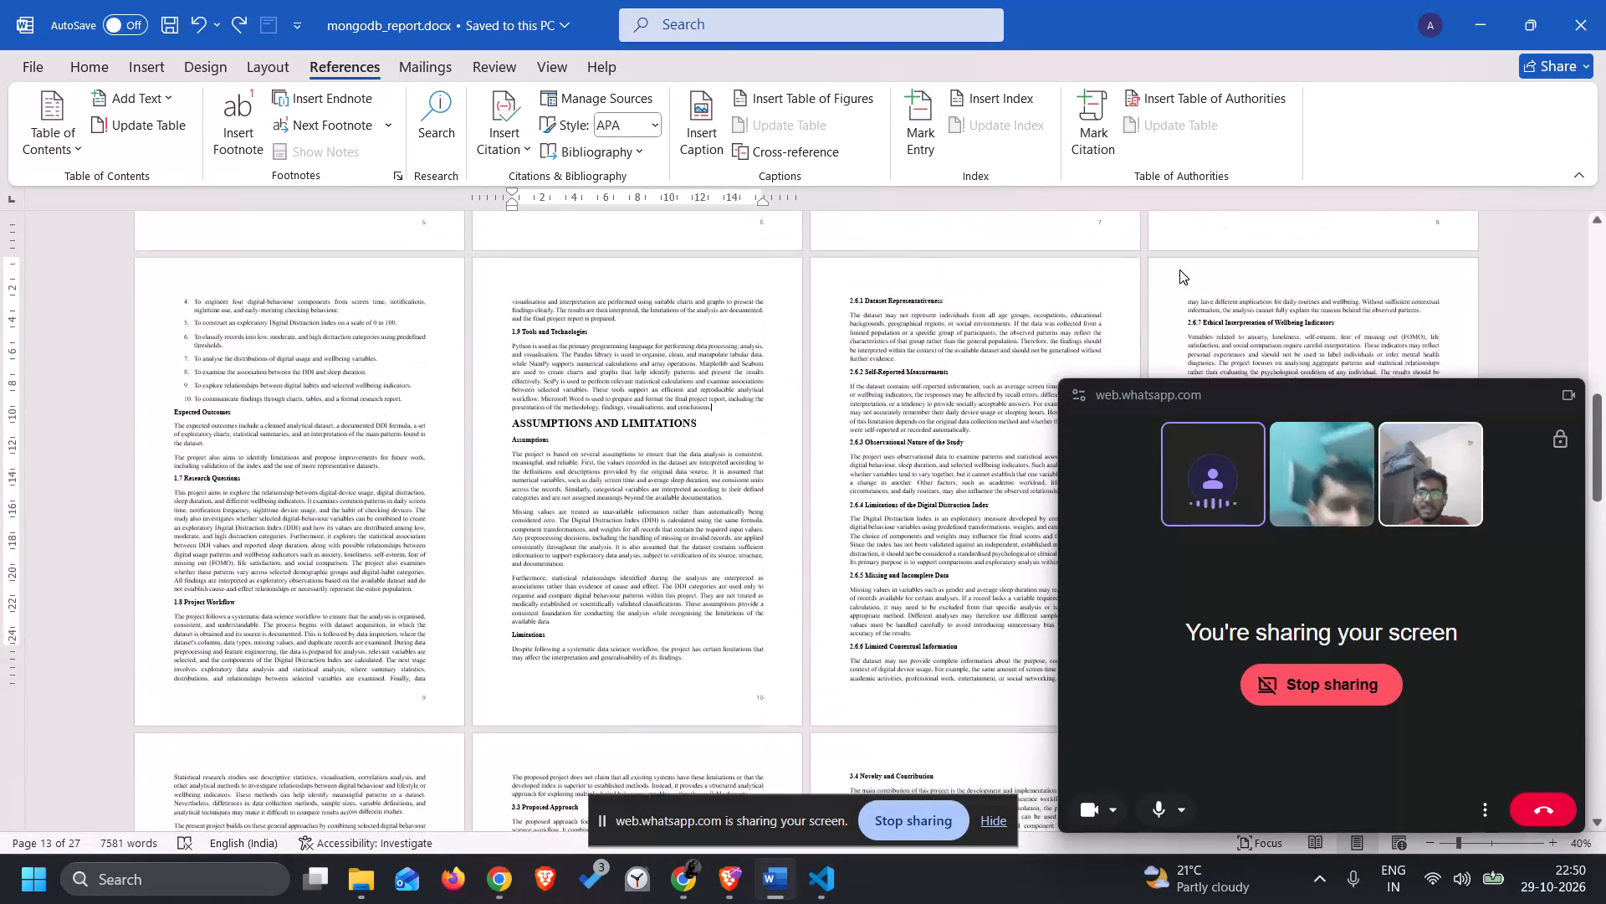
scroll(1179, 270, down, 7)
scroll(1235, 331, down, 14)
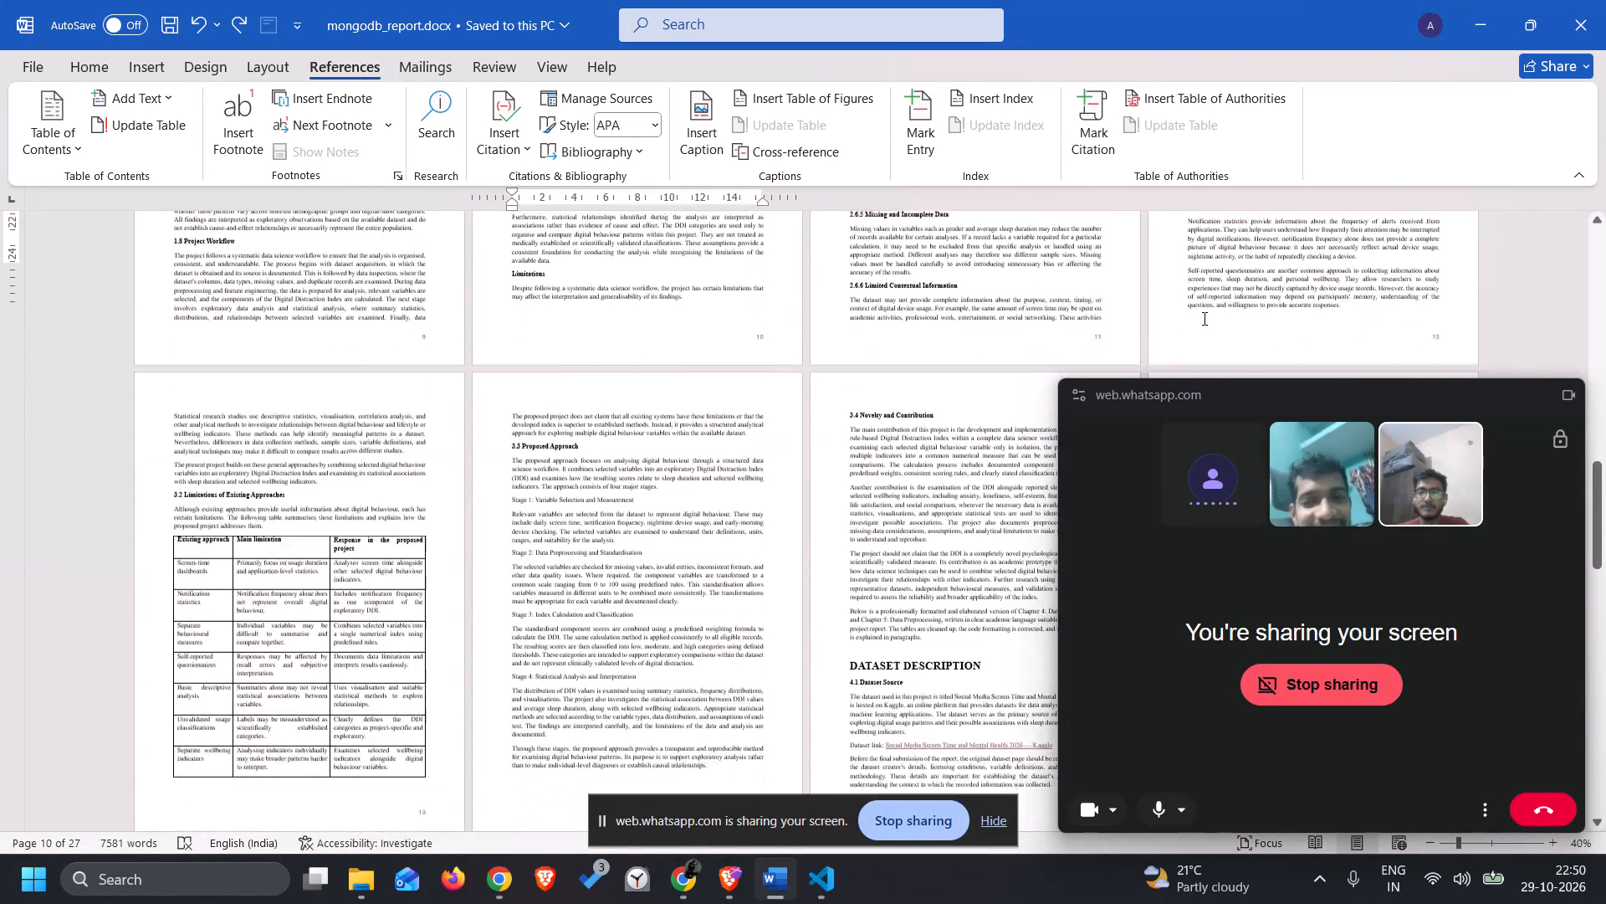
scroll(1203, 318, up, 20)
scroll(1203, 318, up, 11)
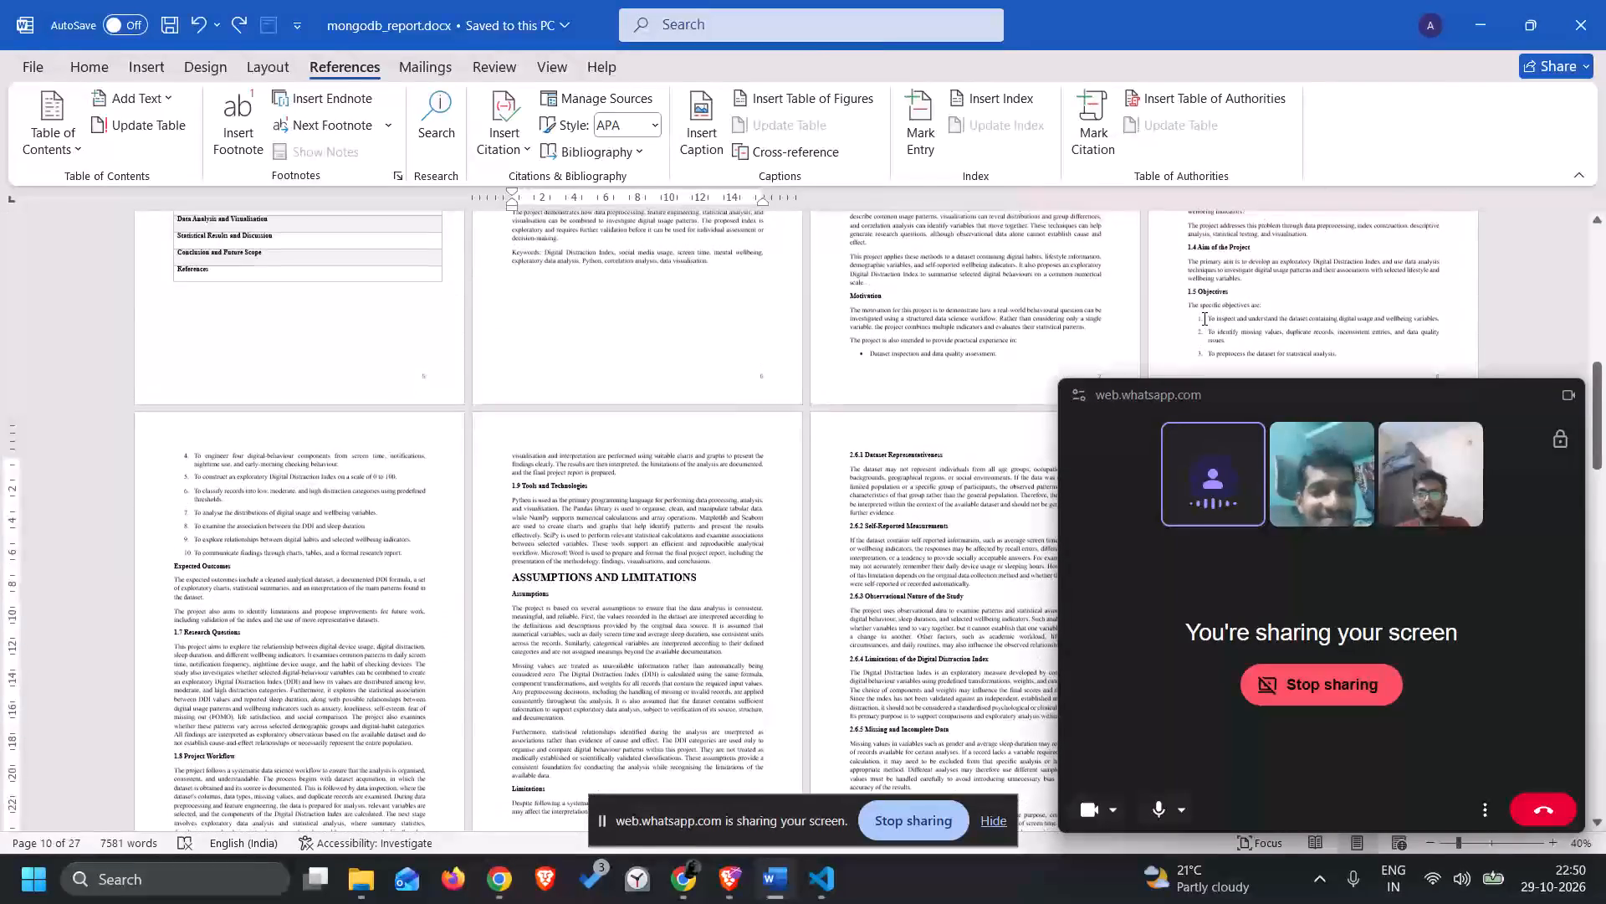
scroll(1203, 318, up, 20)
scroll(1203, 318, up, 18)
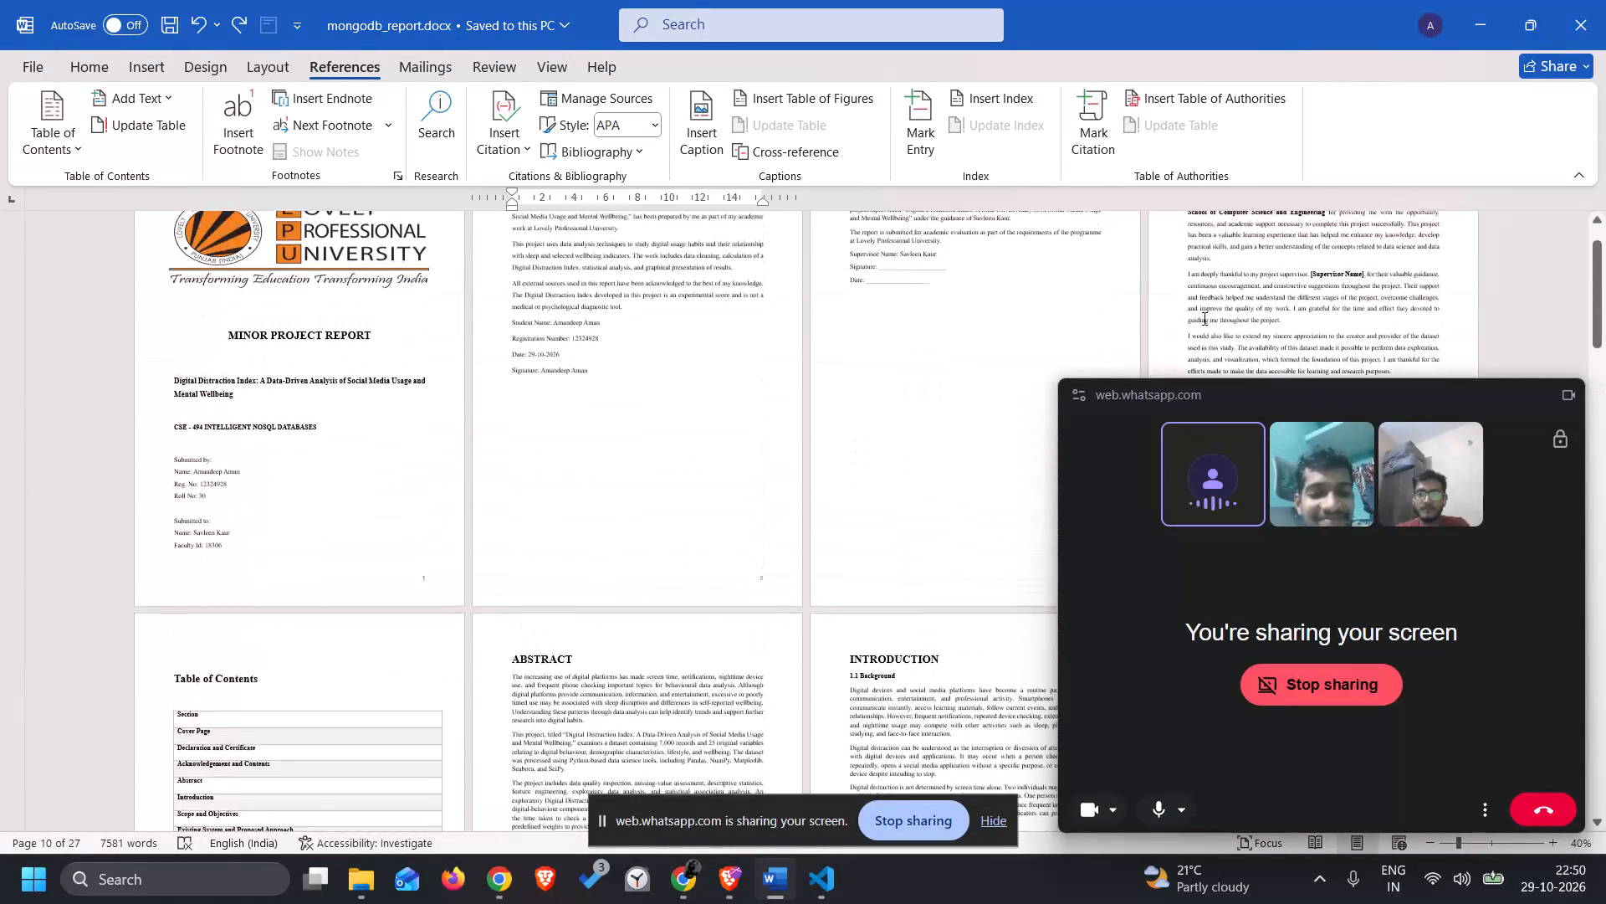
scroll(1203, 318, up, 20)
scroll(1203, 318, up, 3)
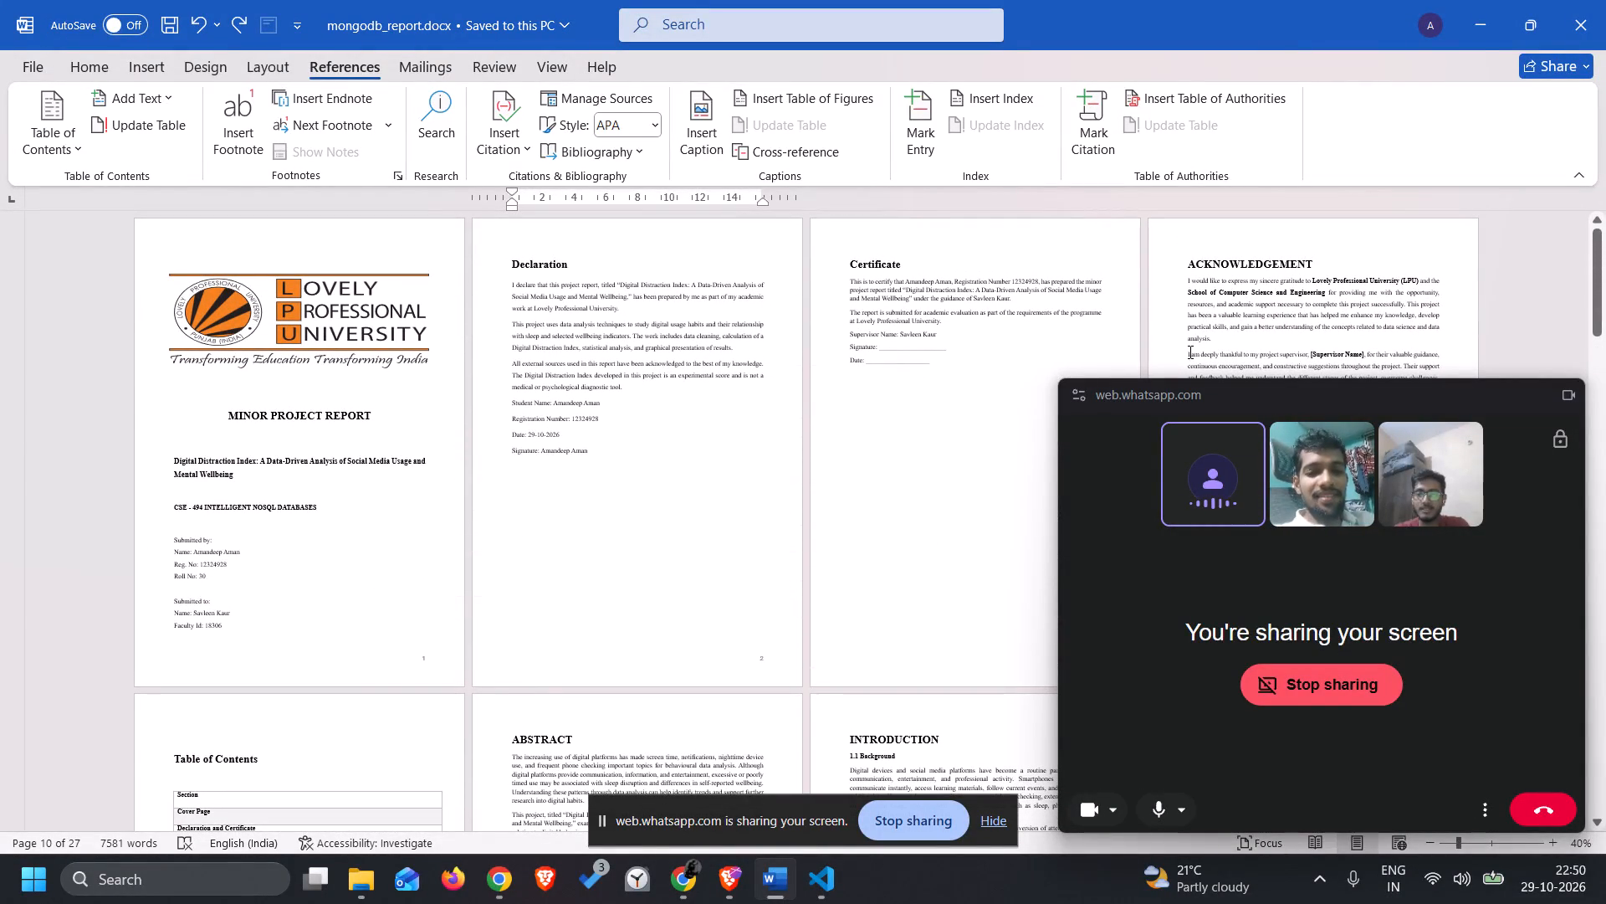
Review the page layout from the cover page through the Table of Contents and Introduction to the Dataset Description chapter.
scroll(1181, 304, down, 3)
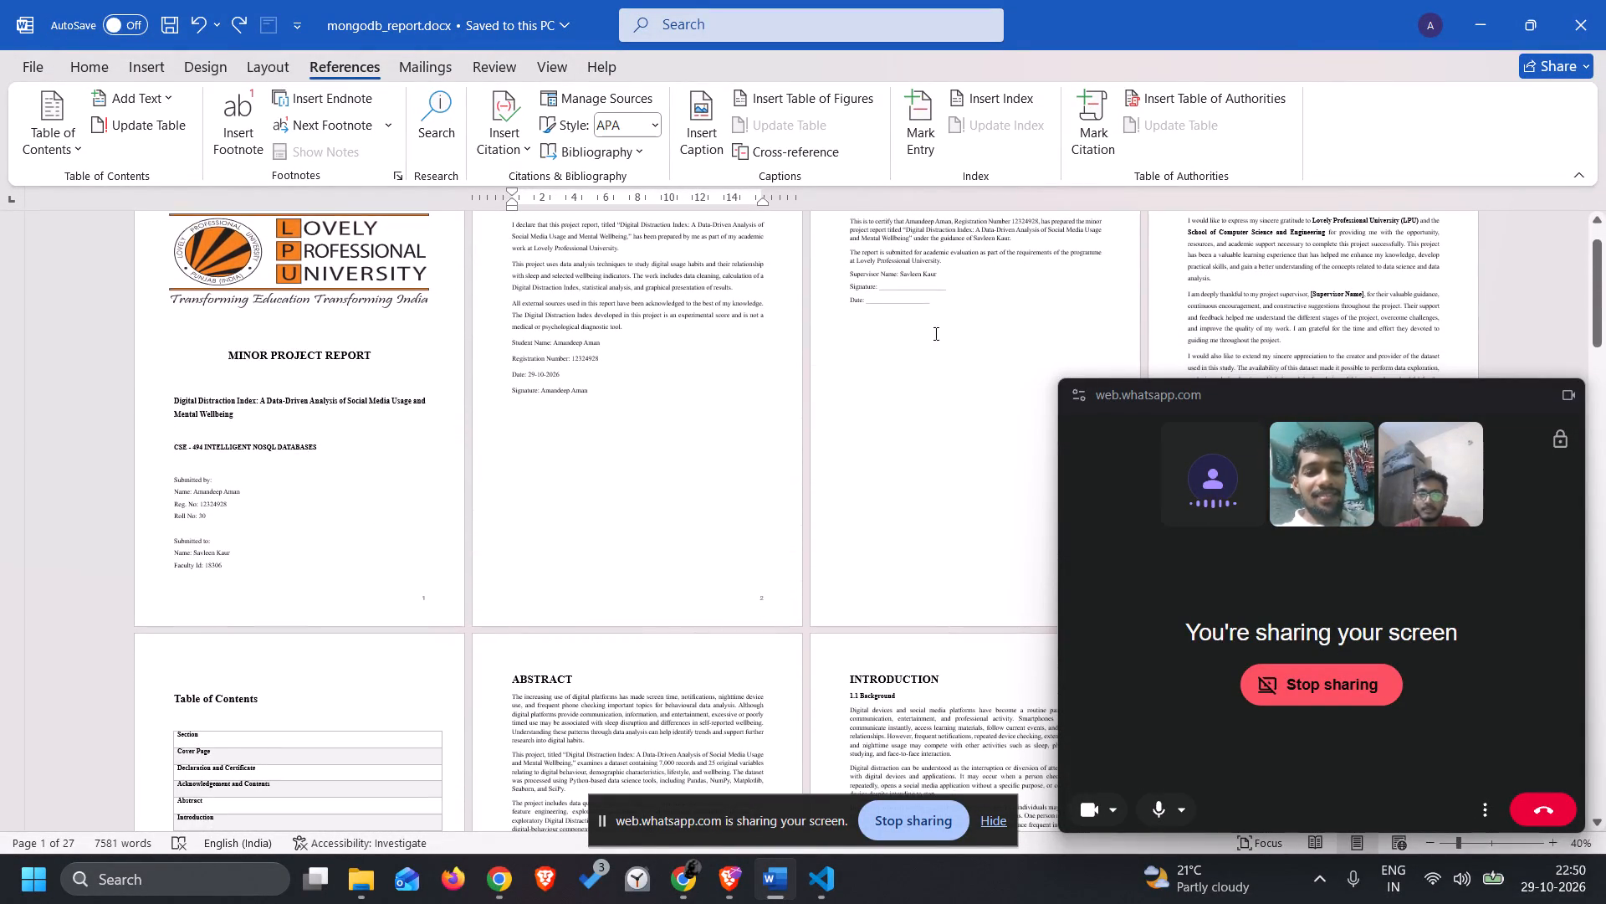
scroll(721, 340, down, 8)
scroll(634, 340, down, 16)
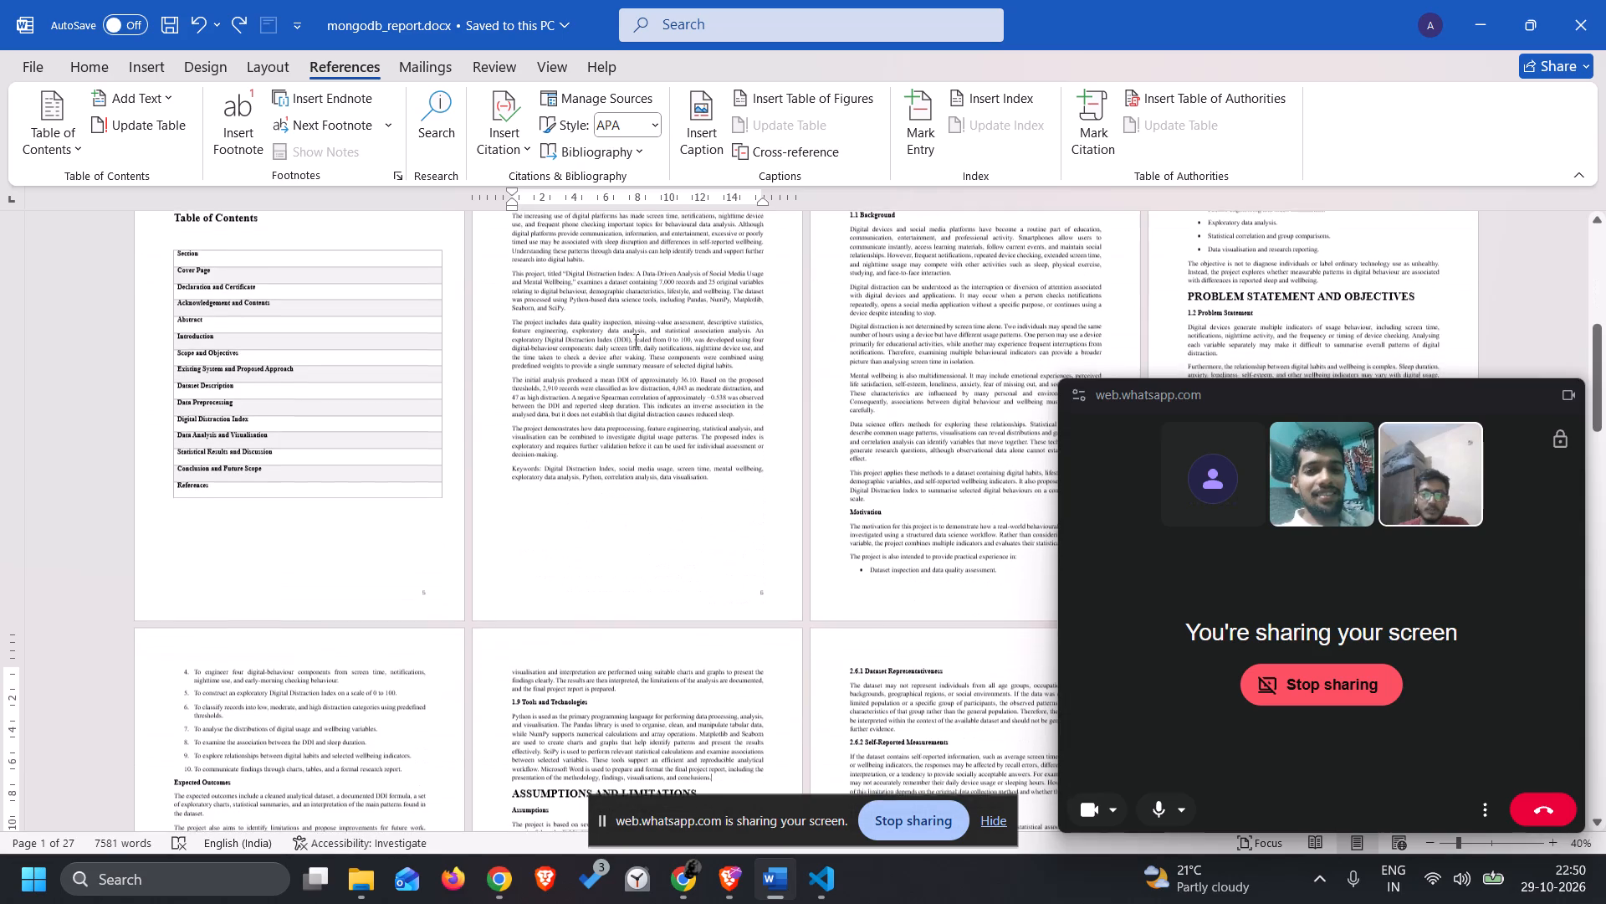
scroll(634, 340, up, 1)
scroll(634, 340, down, 8)
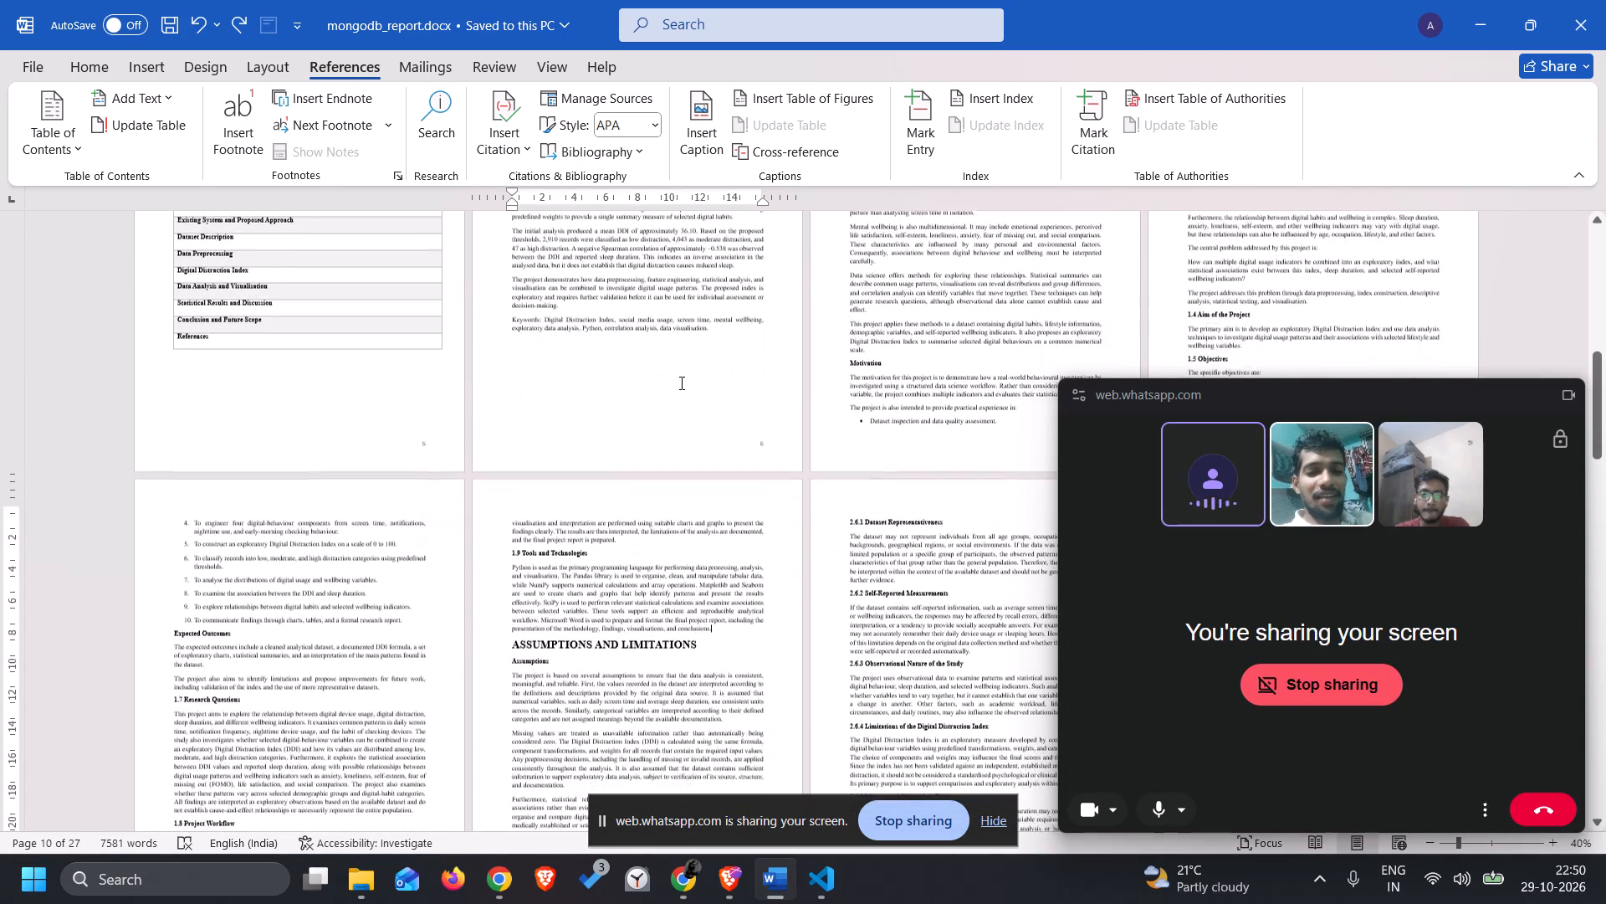
scroll(680, 383, down, 10)
scroll(458, 443, down, 4)
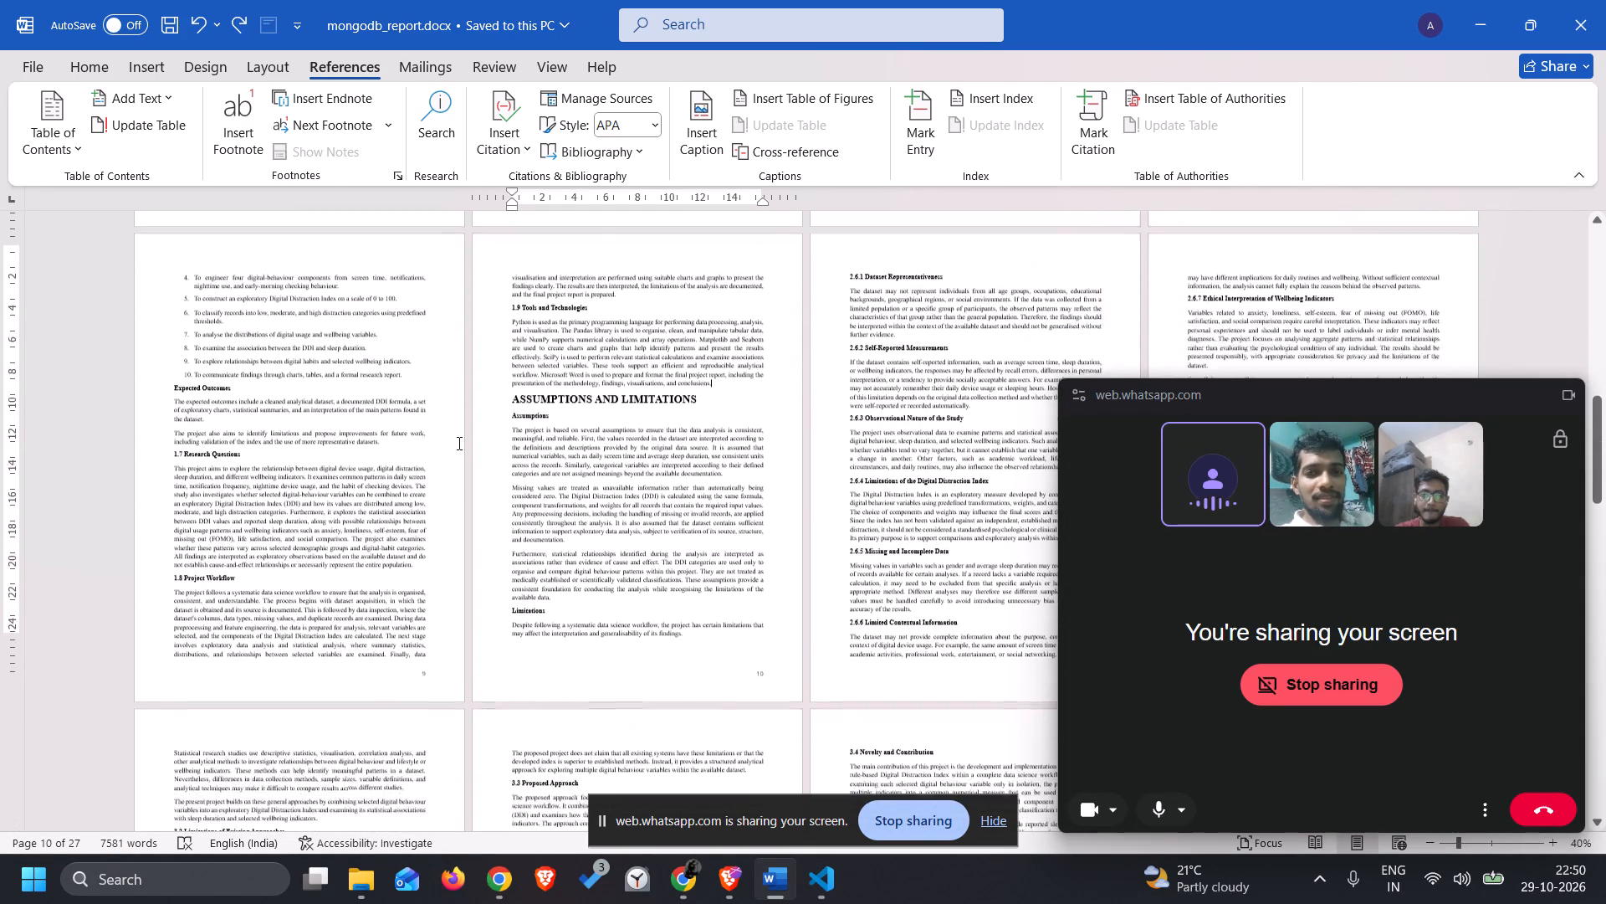
scroll(469, 439, down, 5)
scroll(596, 434, down, 7)
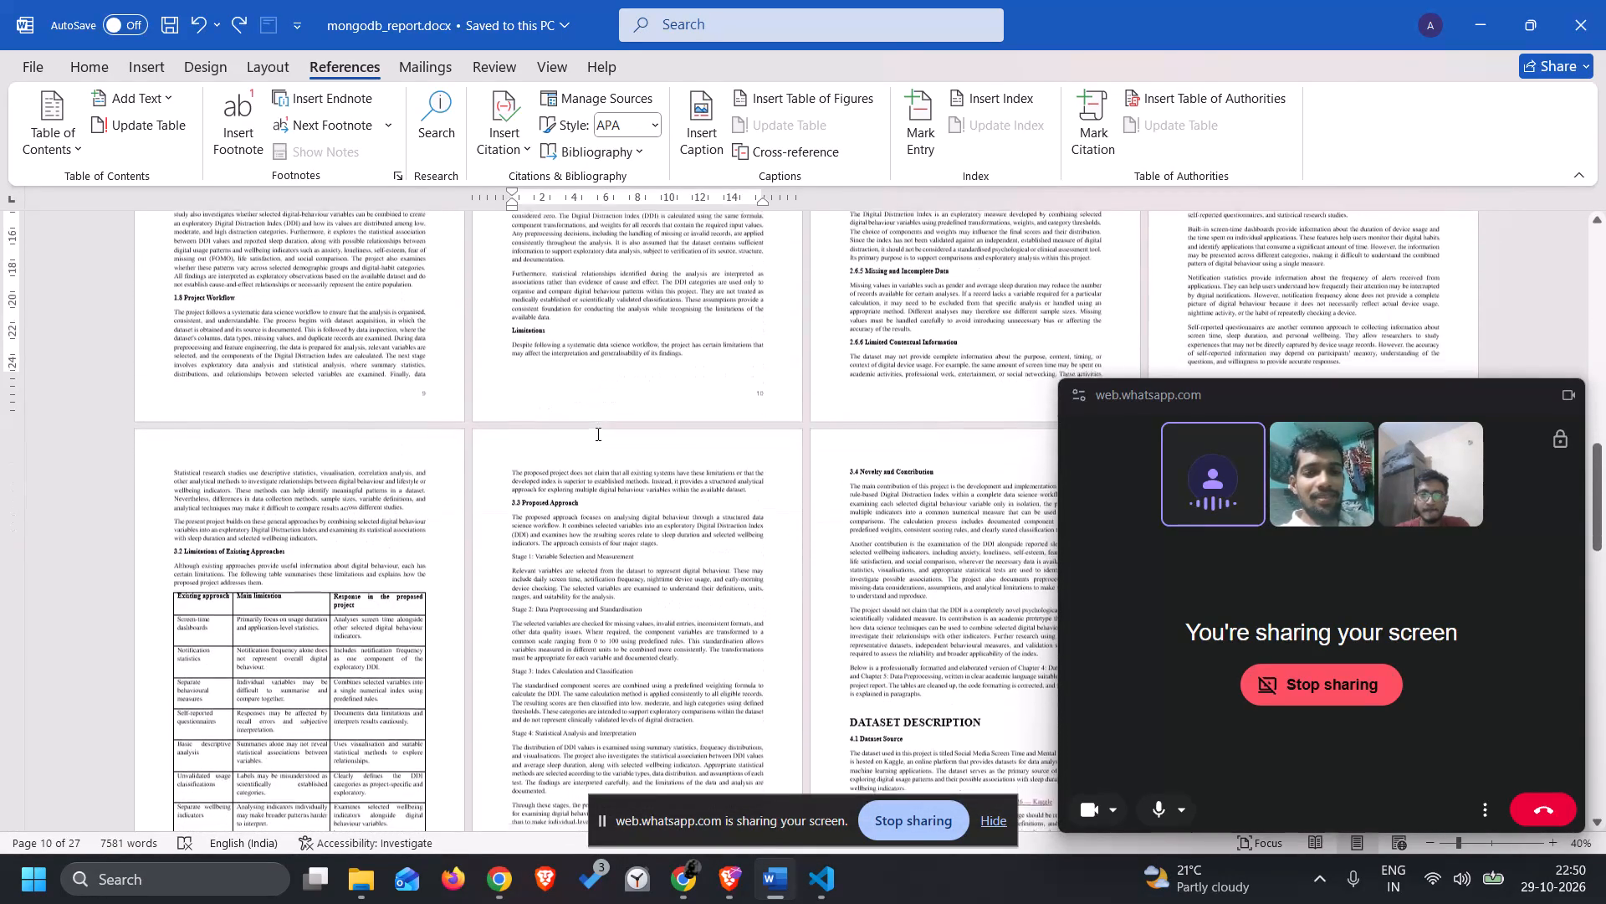
scroll(596, 434, down, 11)
Save the report again.
key(ctrl+s)
key(ctrl+s)
Delete the blank line above the DATASET DESCRIPTION heading.
scroll(596, 434, down, 5)
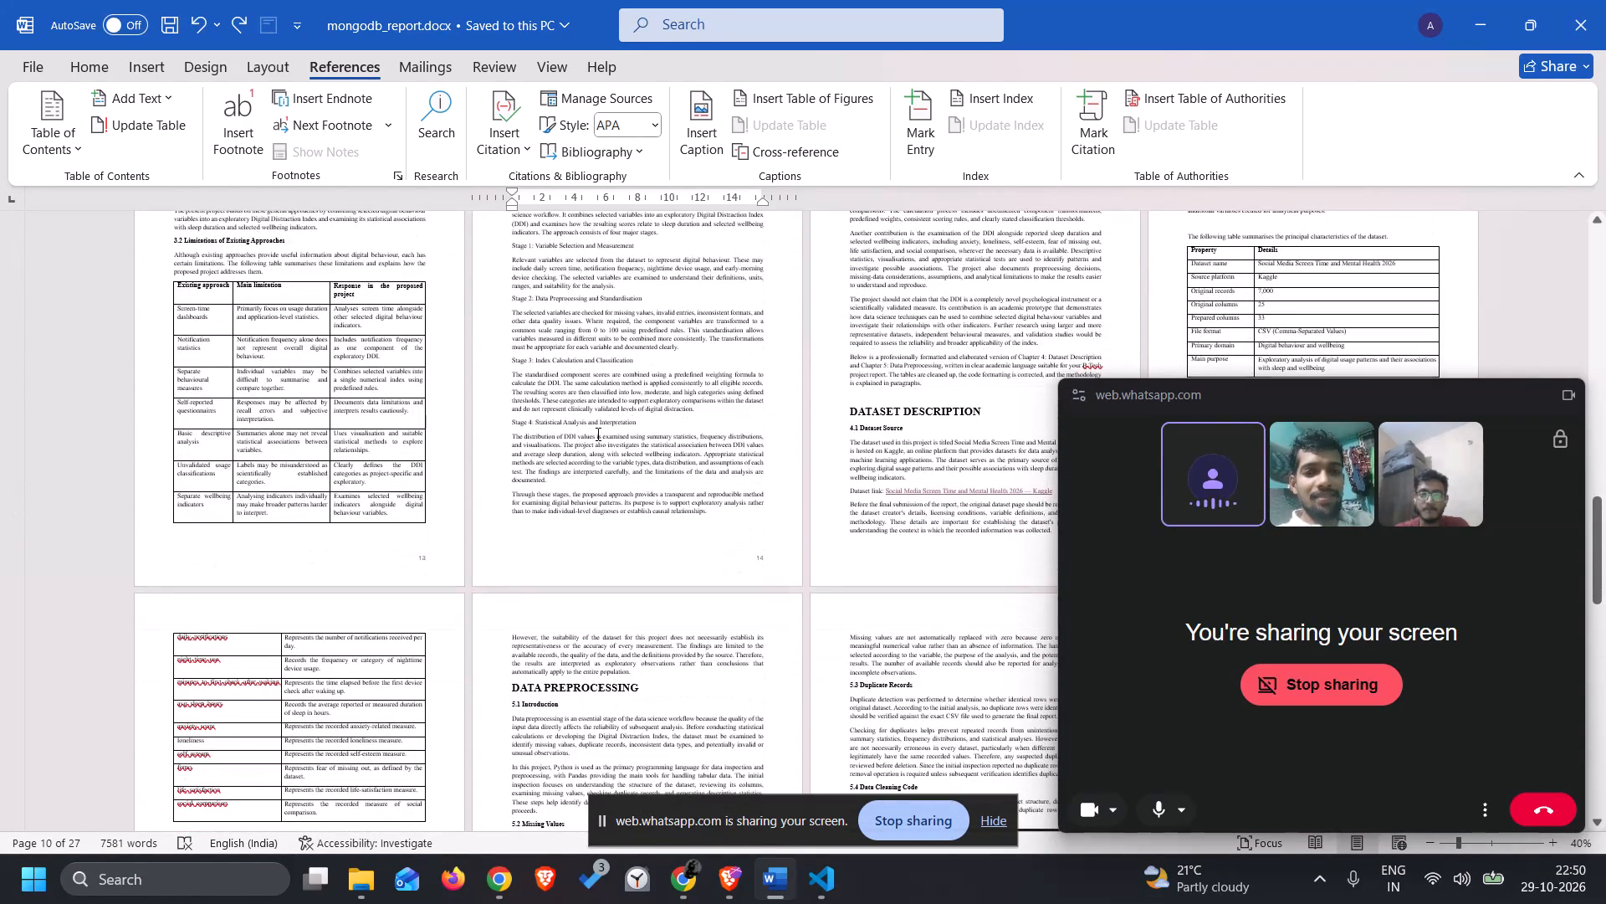
click(901, 399)
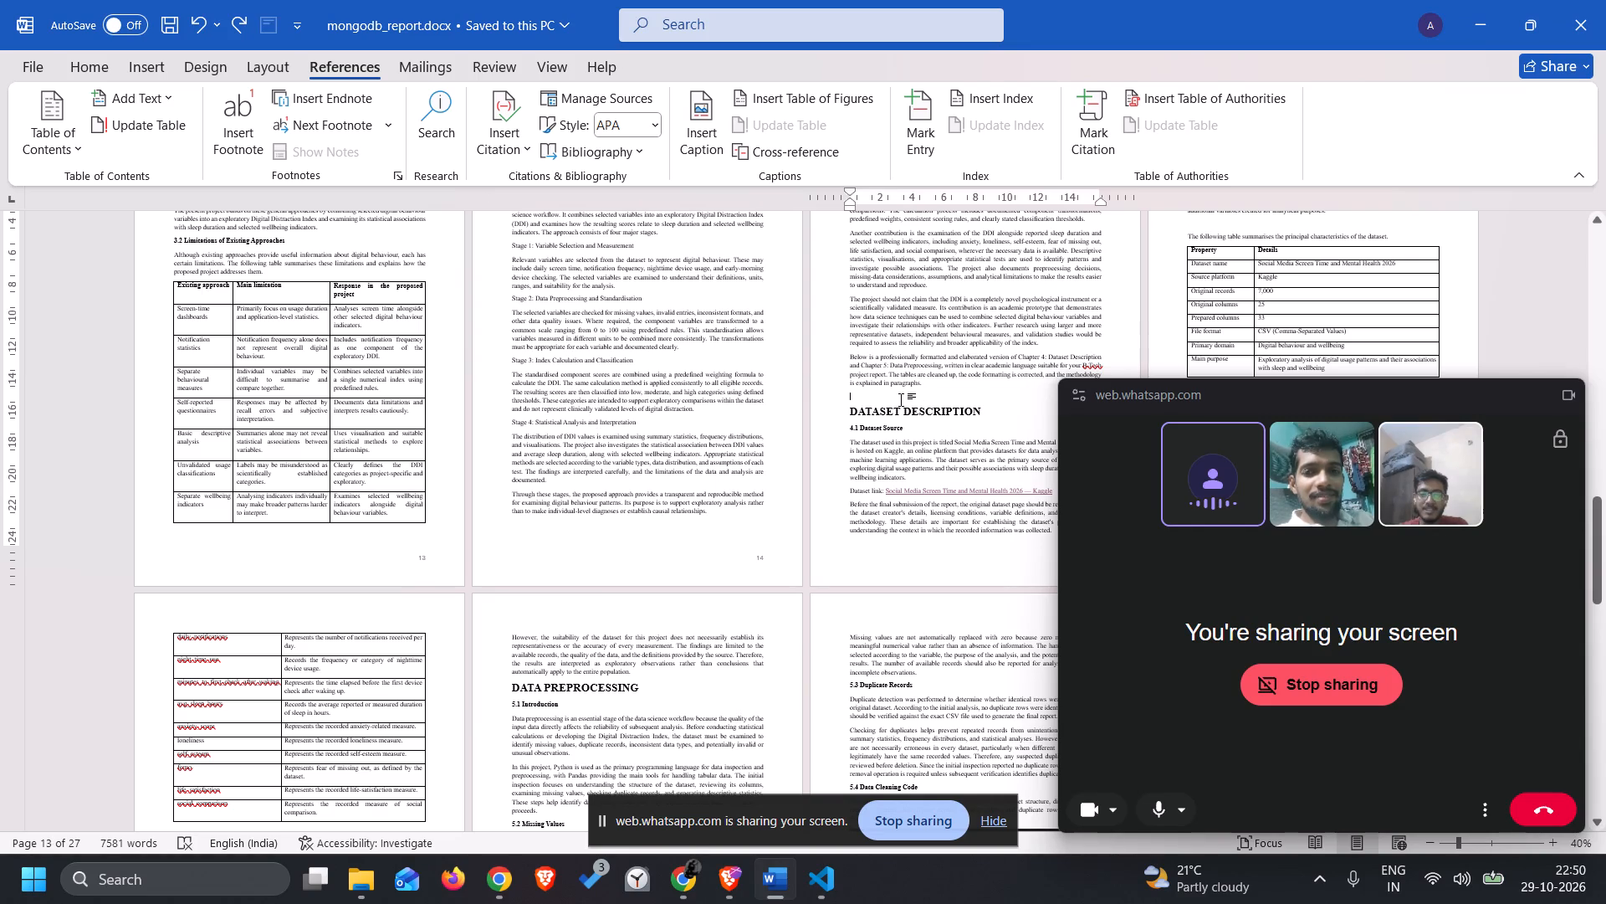
key(BackSpace)
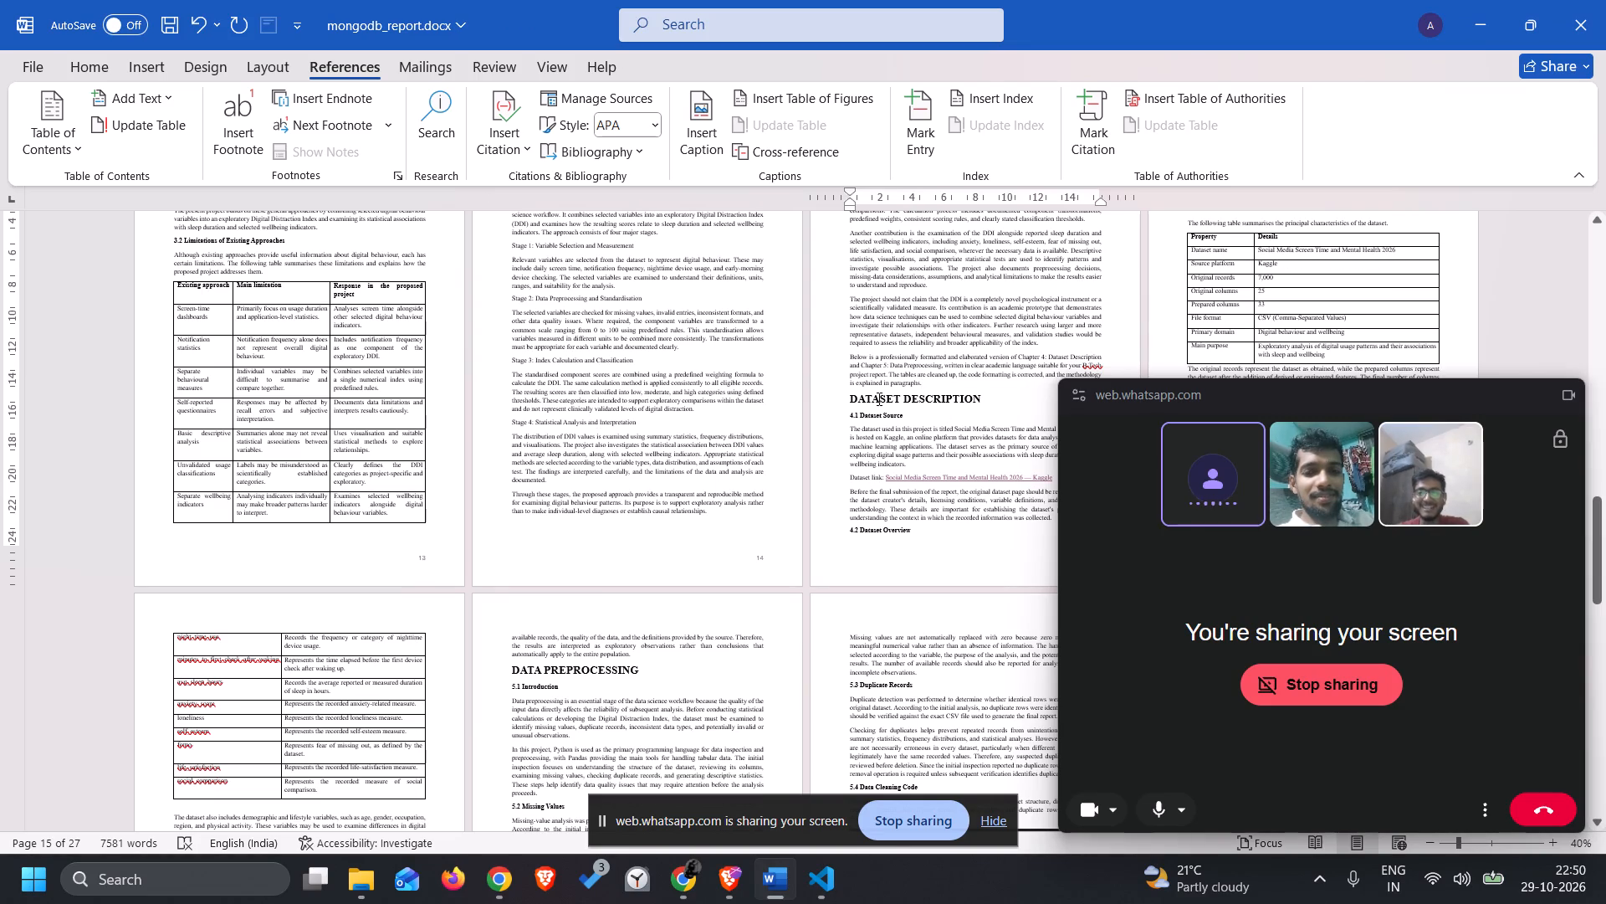
Review heading placement and page layout from Dataset Description through Data Preprocessing and Digital Distraction Index to Conclusion and Future Scope.
scroll(867, 399, down, 1)
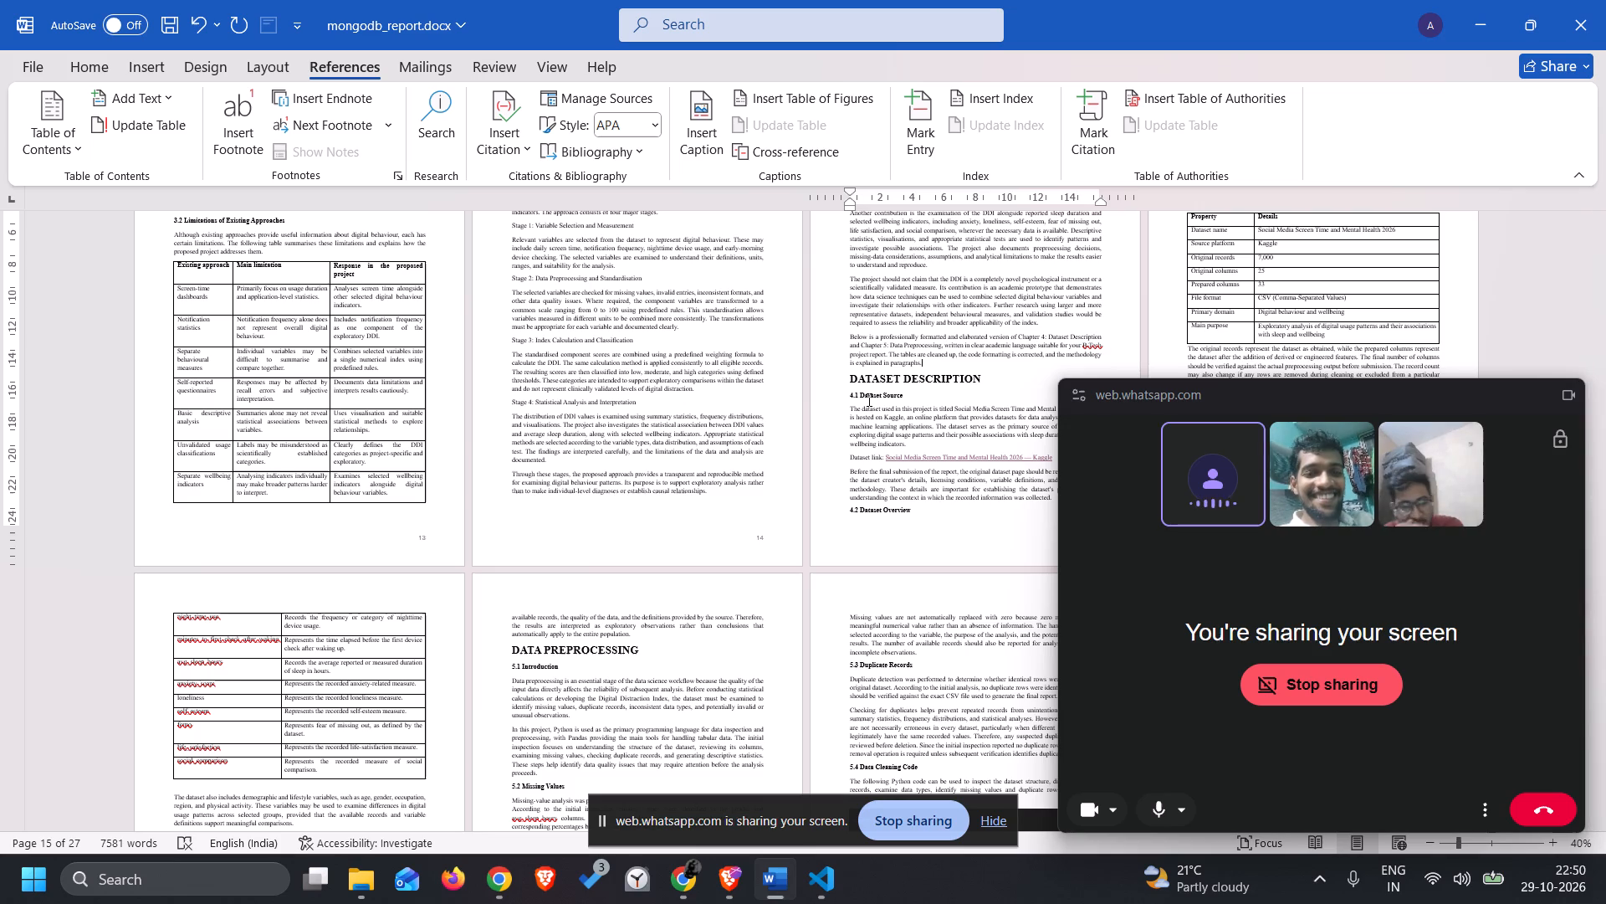
scroll(882, 380, down, 7)
scroll(603, 302, down, 3)
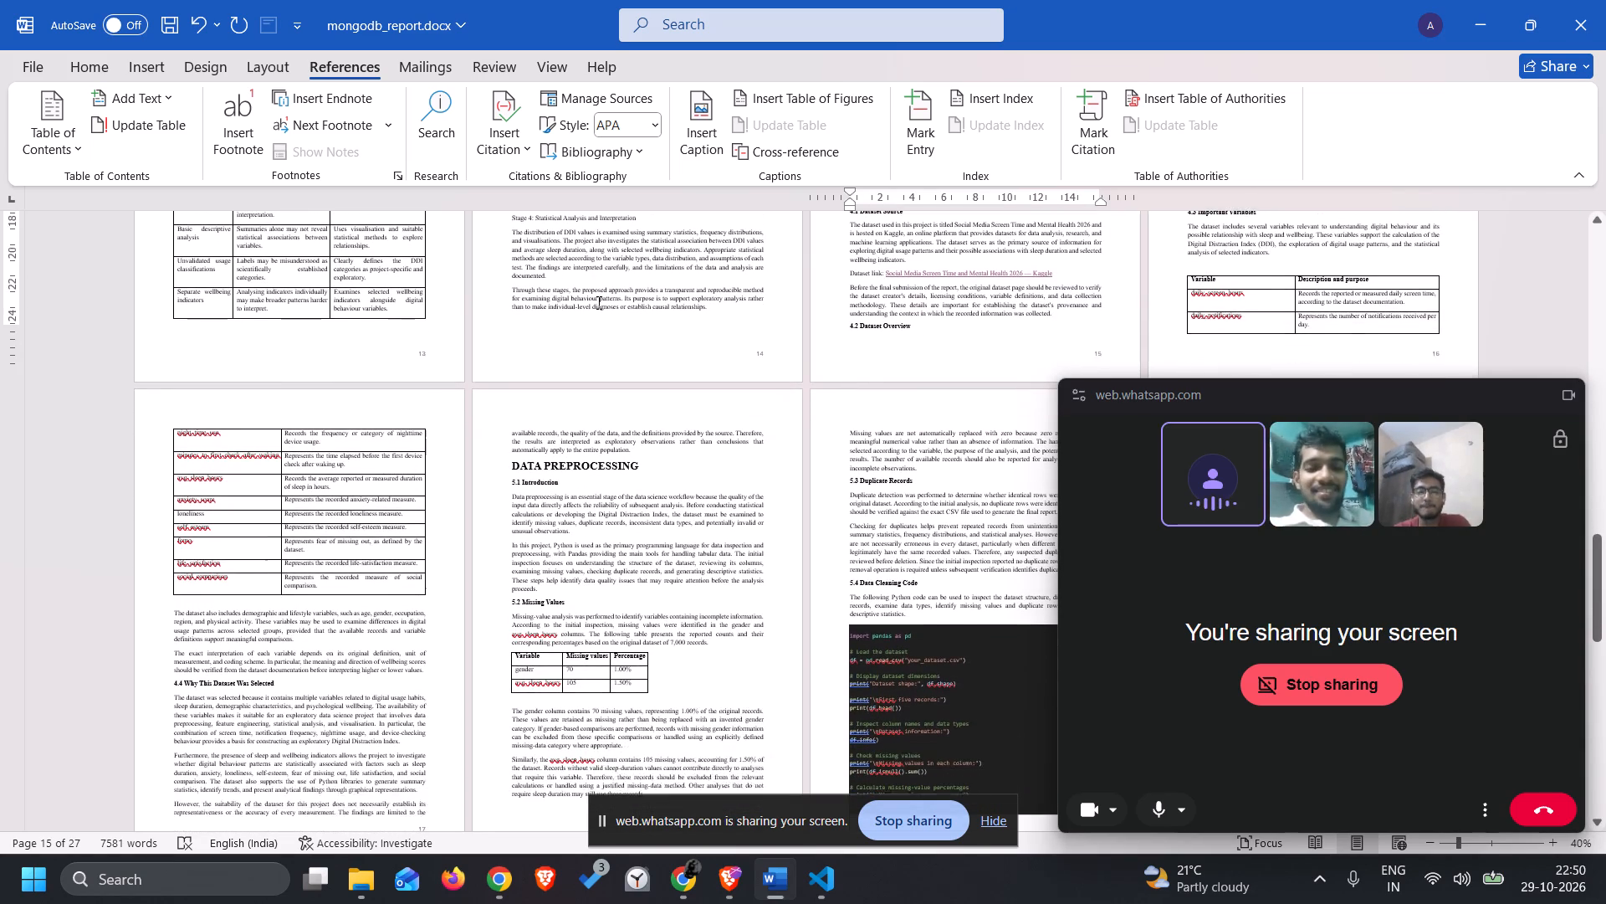
scroll(597, 302, down, 7)
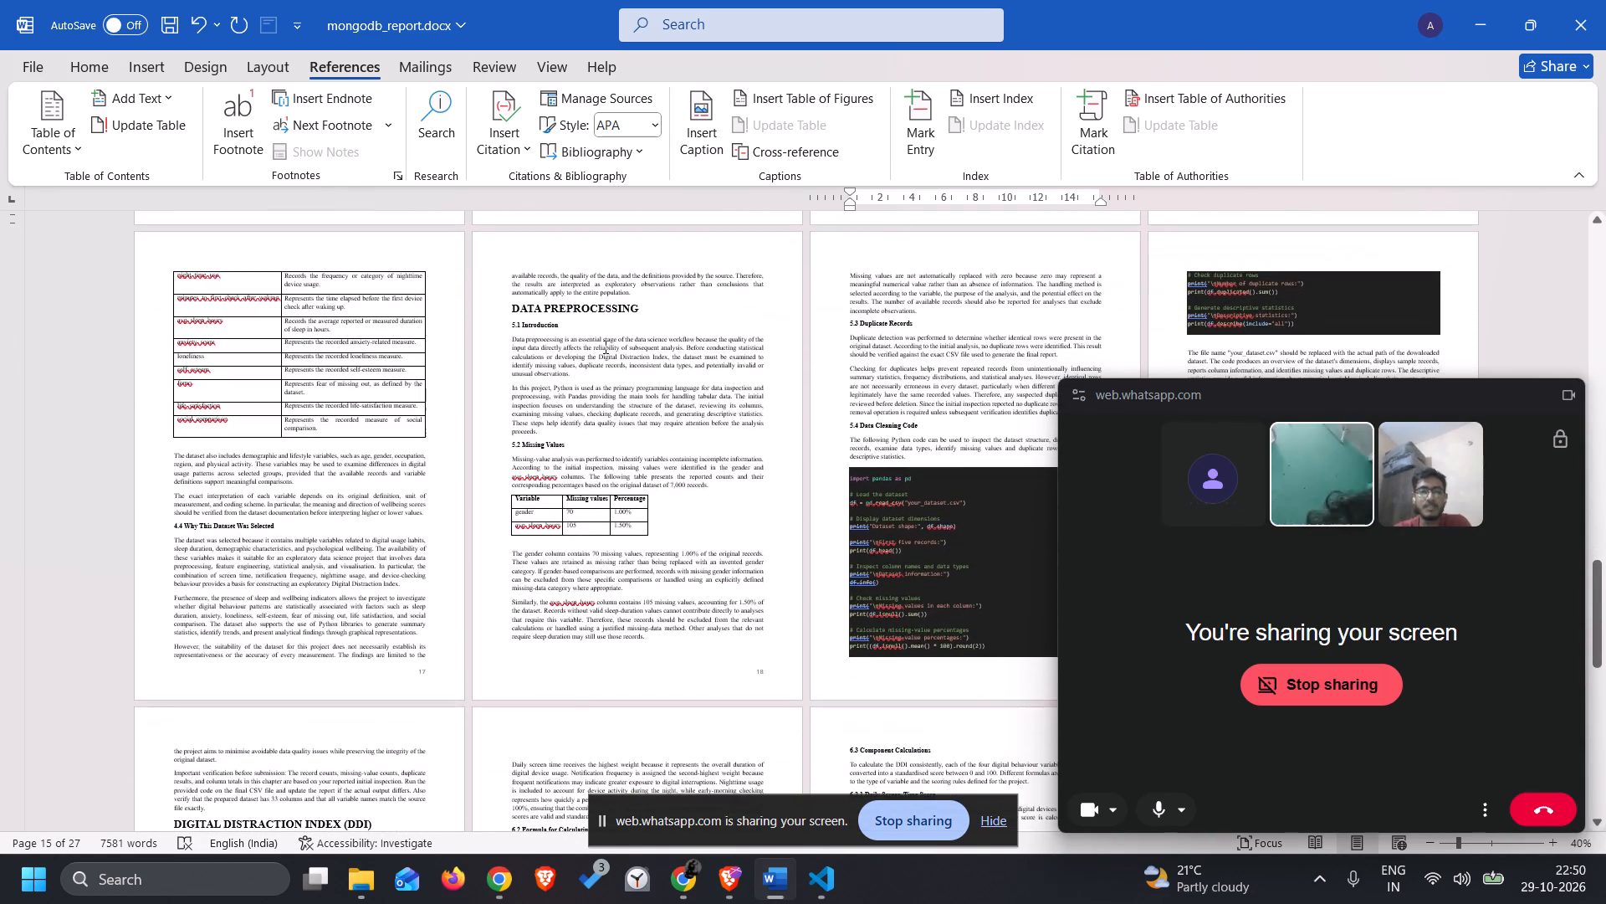
scroll(547, 336, down, 7)
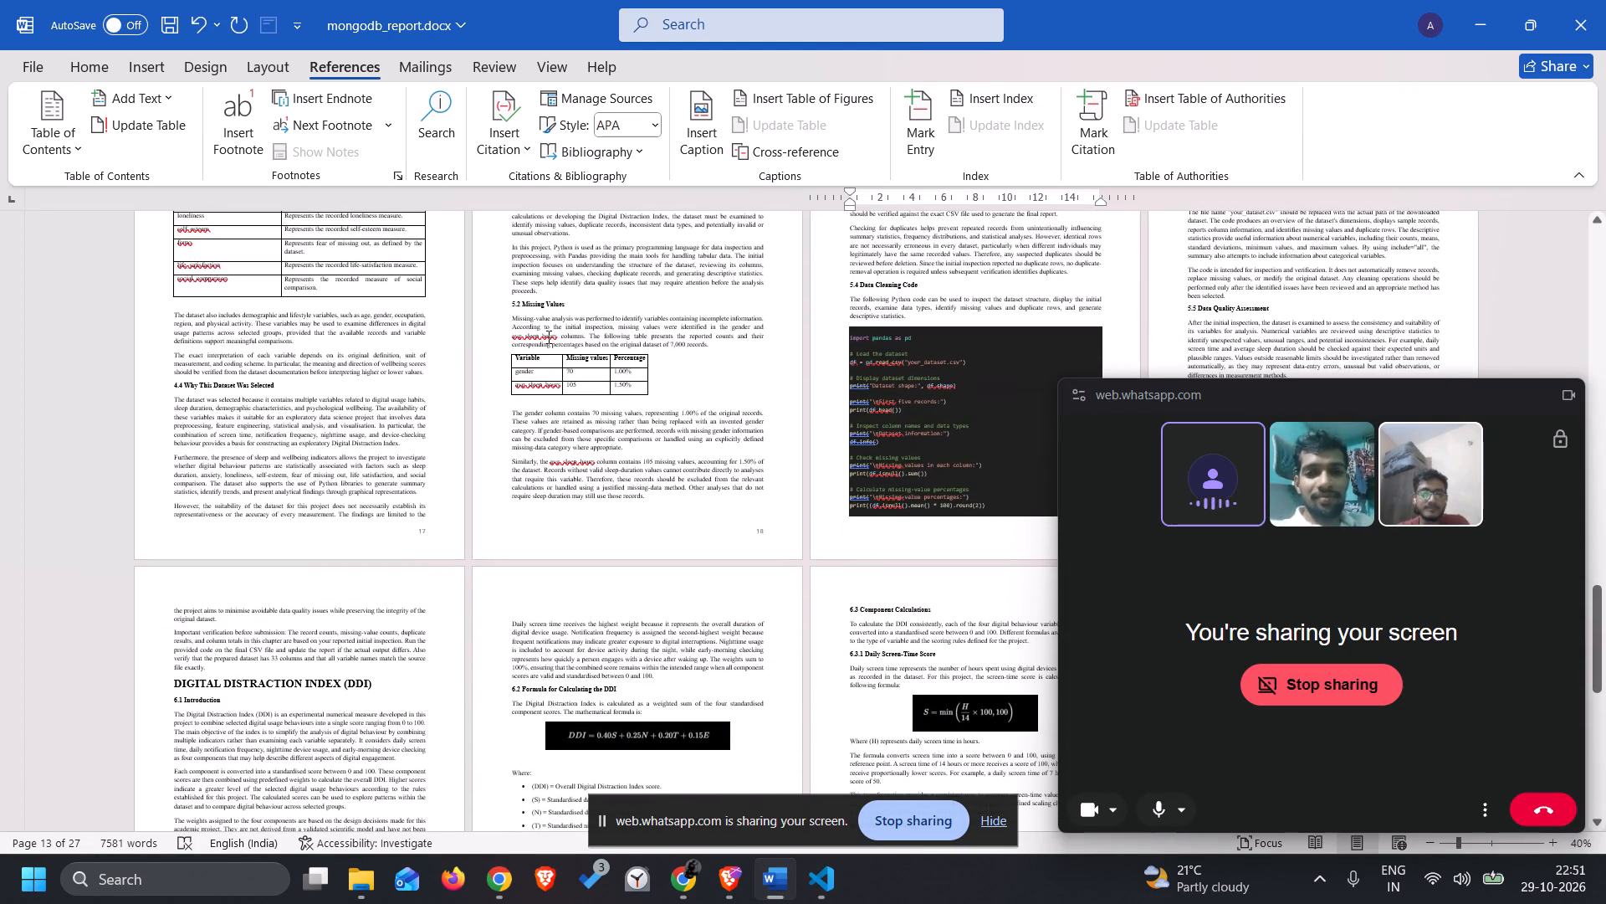
scroll(547, 336, down, 13)
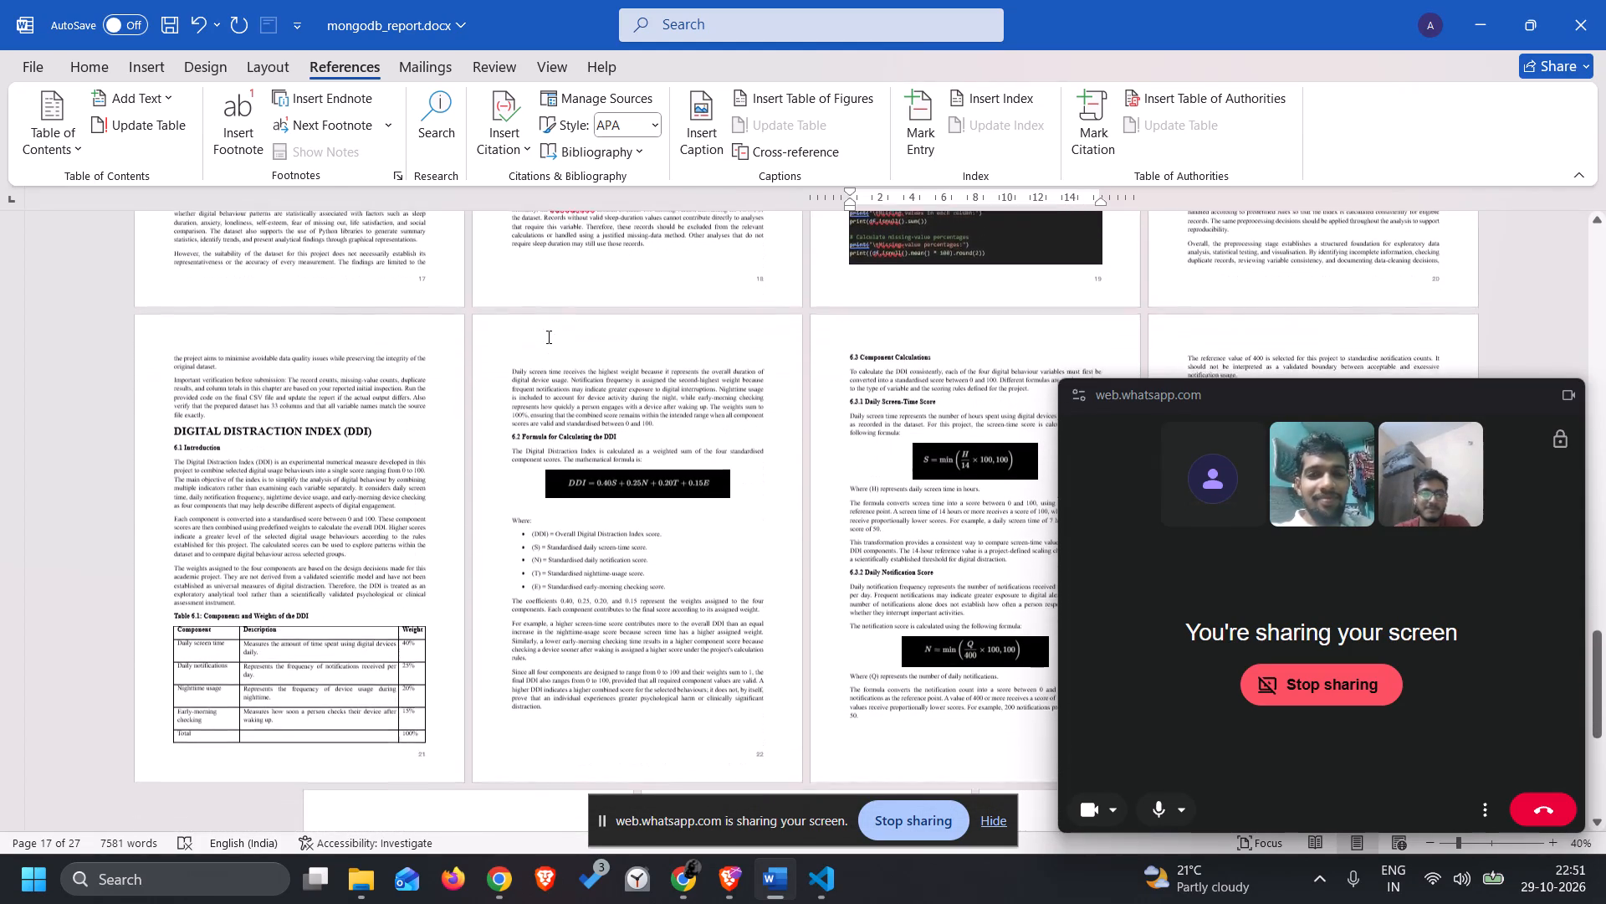
scroll(547, 336, down, 3)
scroll(547, 336, up, 1)
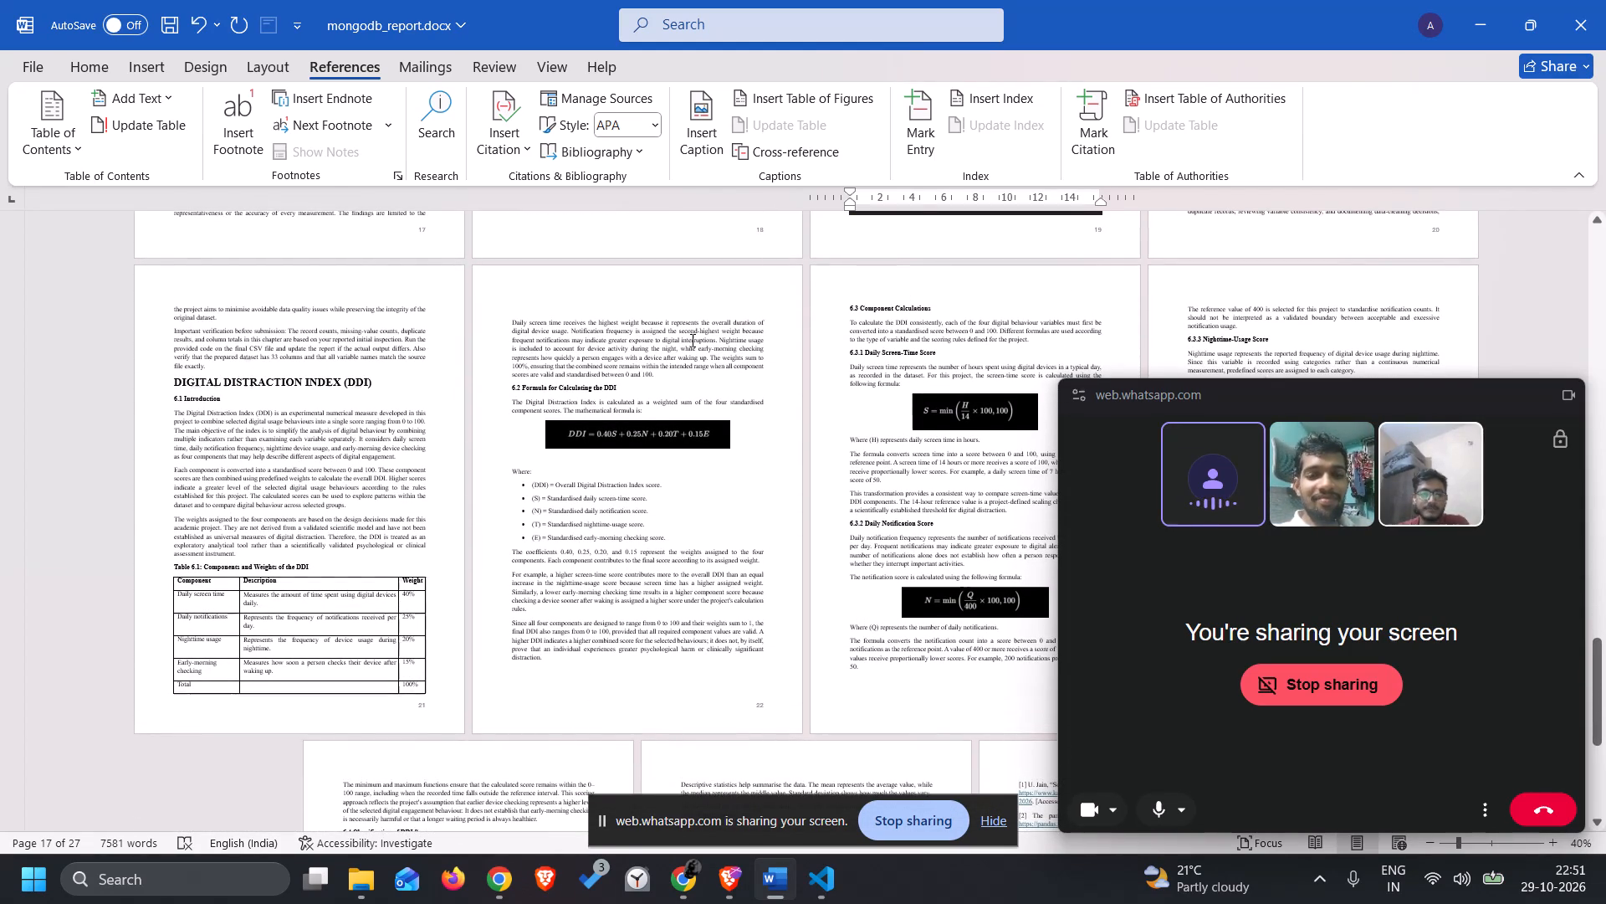
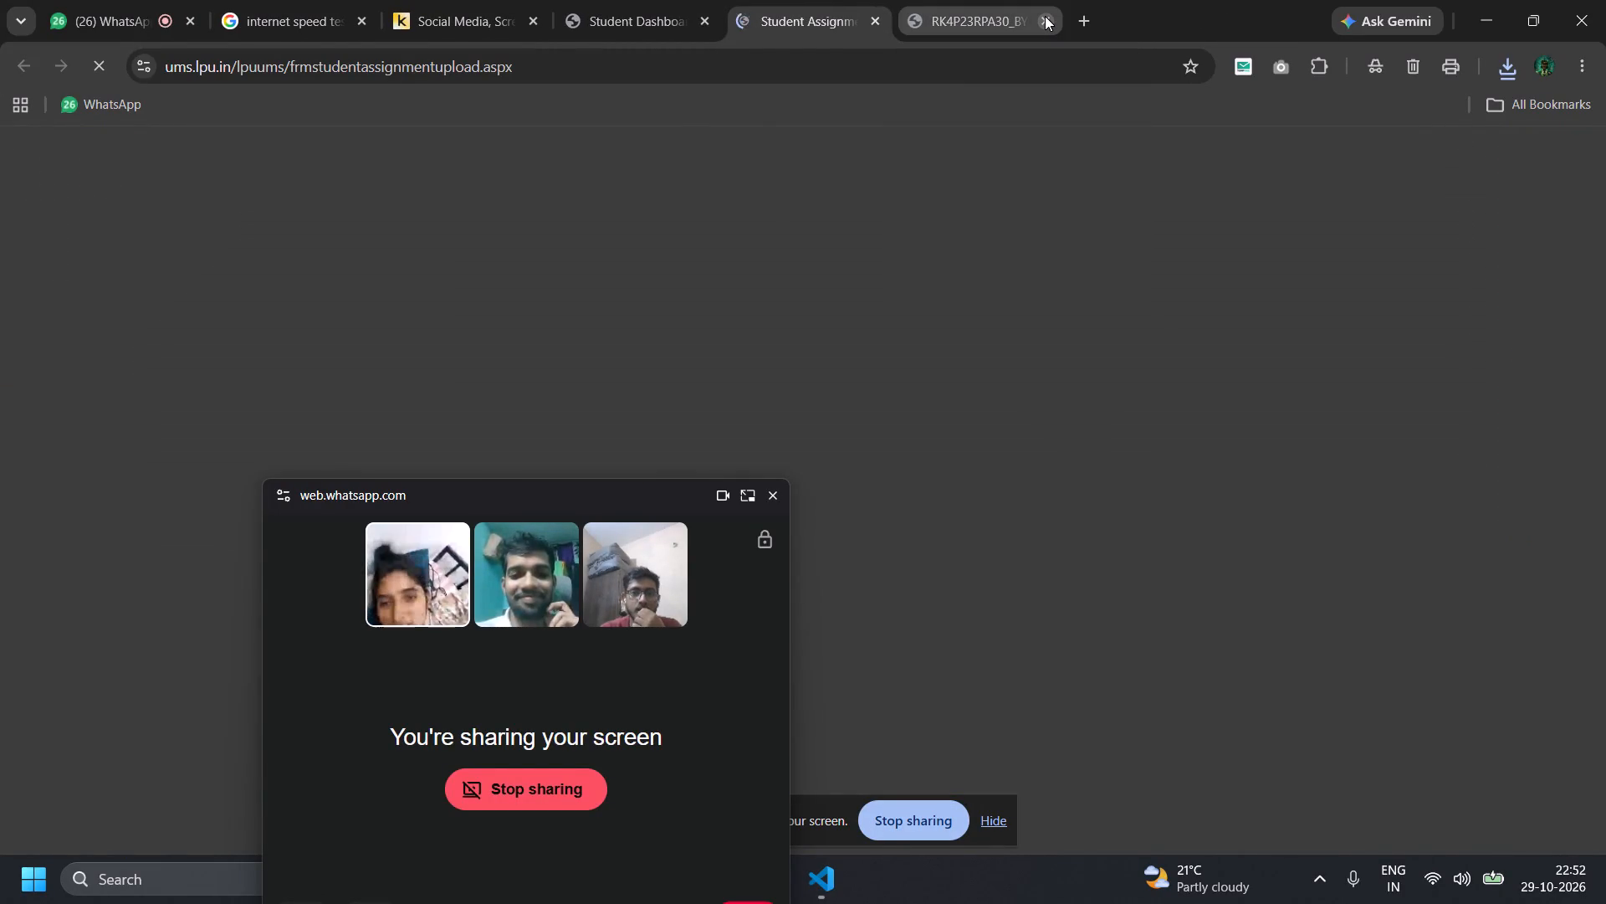
Close the separate document tab in Chrome to return to the Student Assignment Upload page.
click(1045, 16)
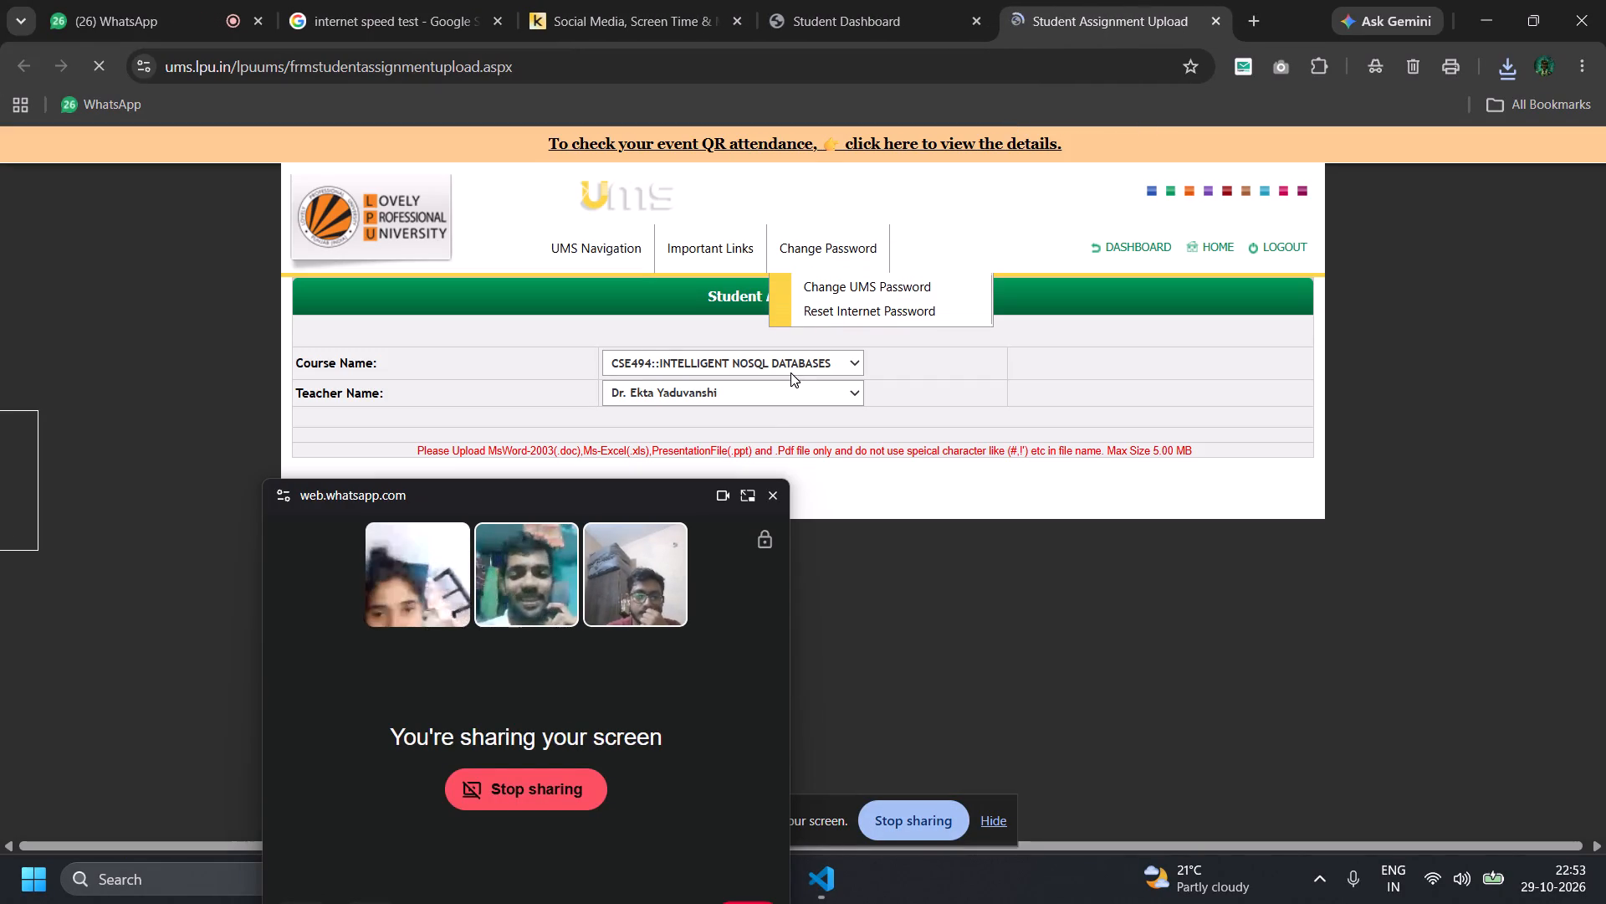
Open the teacher choices for the CSE494 Intelligent NoSQL Databases course on the Student Assignment Upload page.
click(790, 366)
click(789, 386)
click(784, 393)
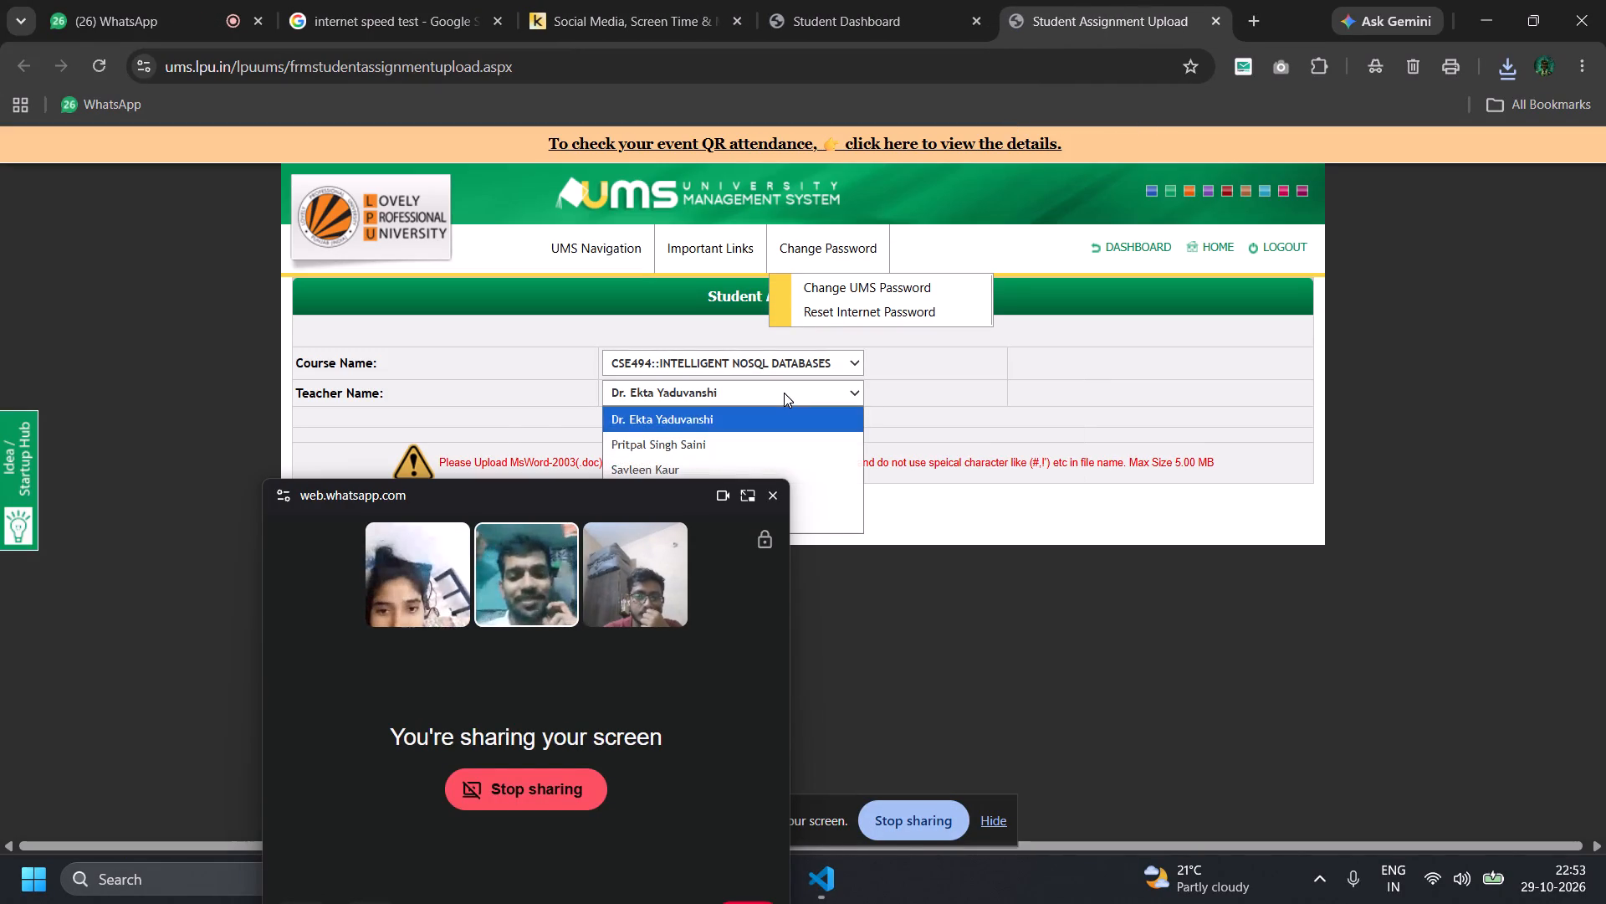
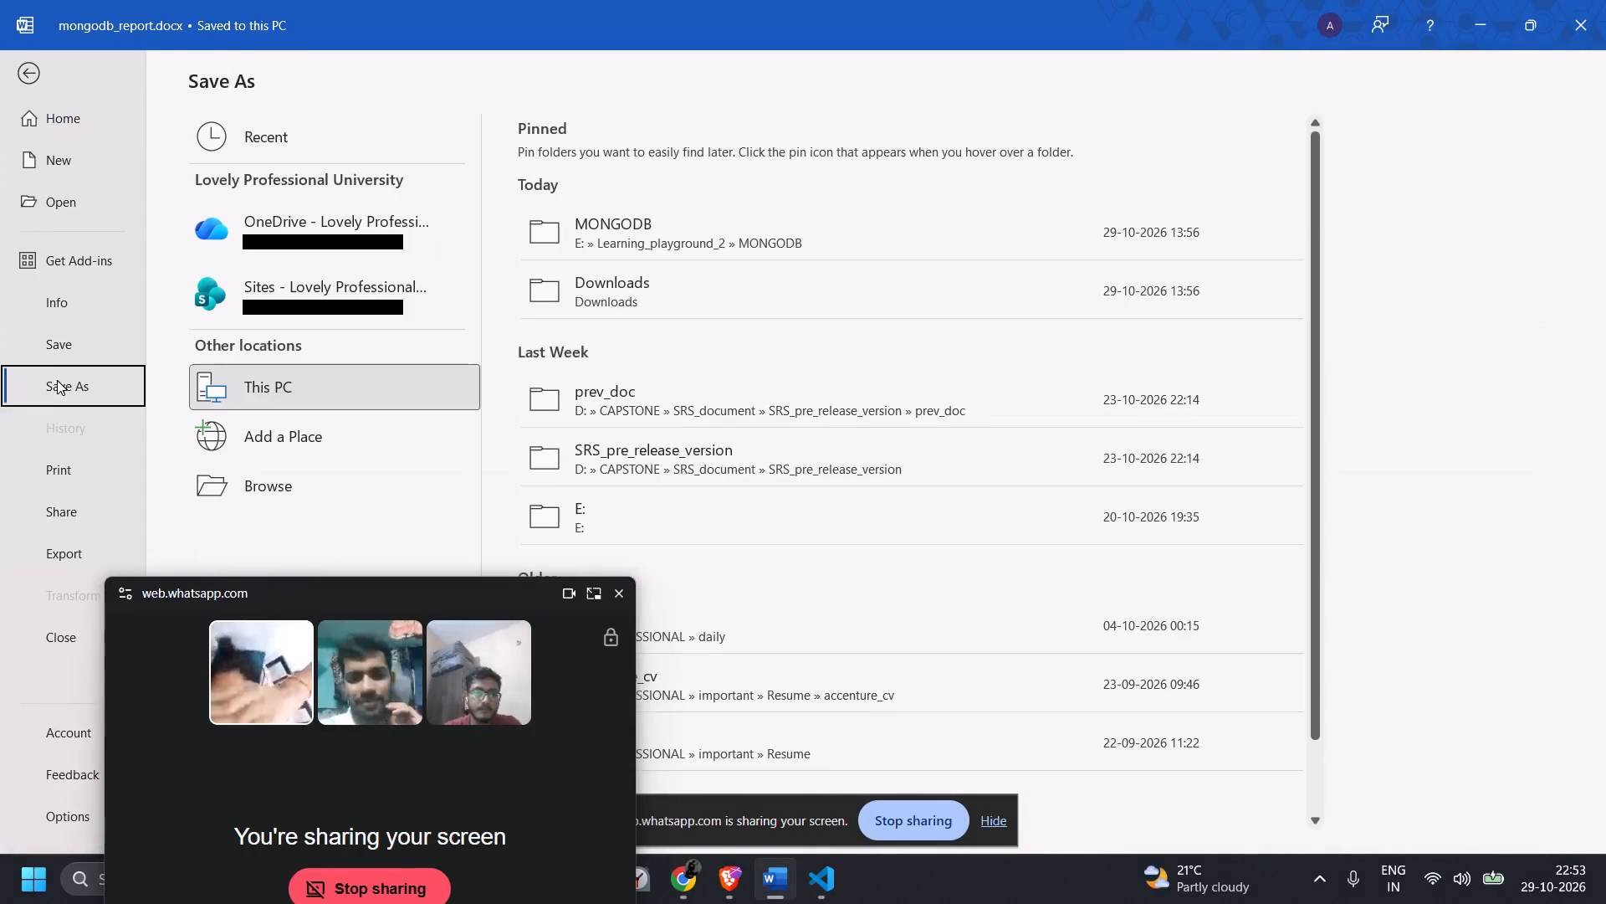
Export the report as a PDF named mongodbReport.pdf in the MONGODB folder.
click(294, 485)
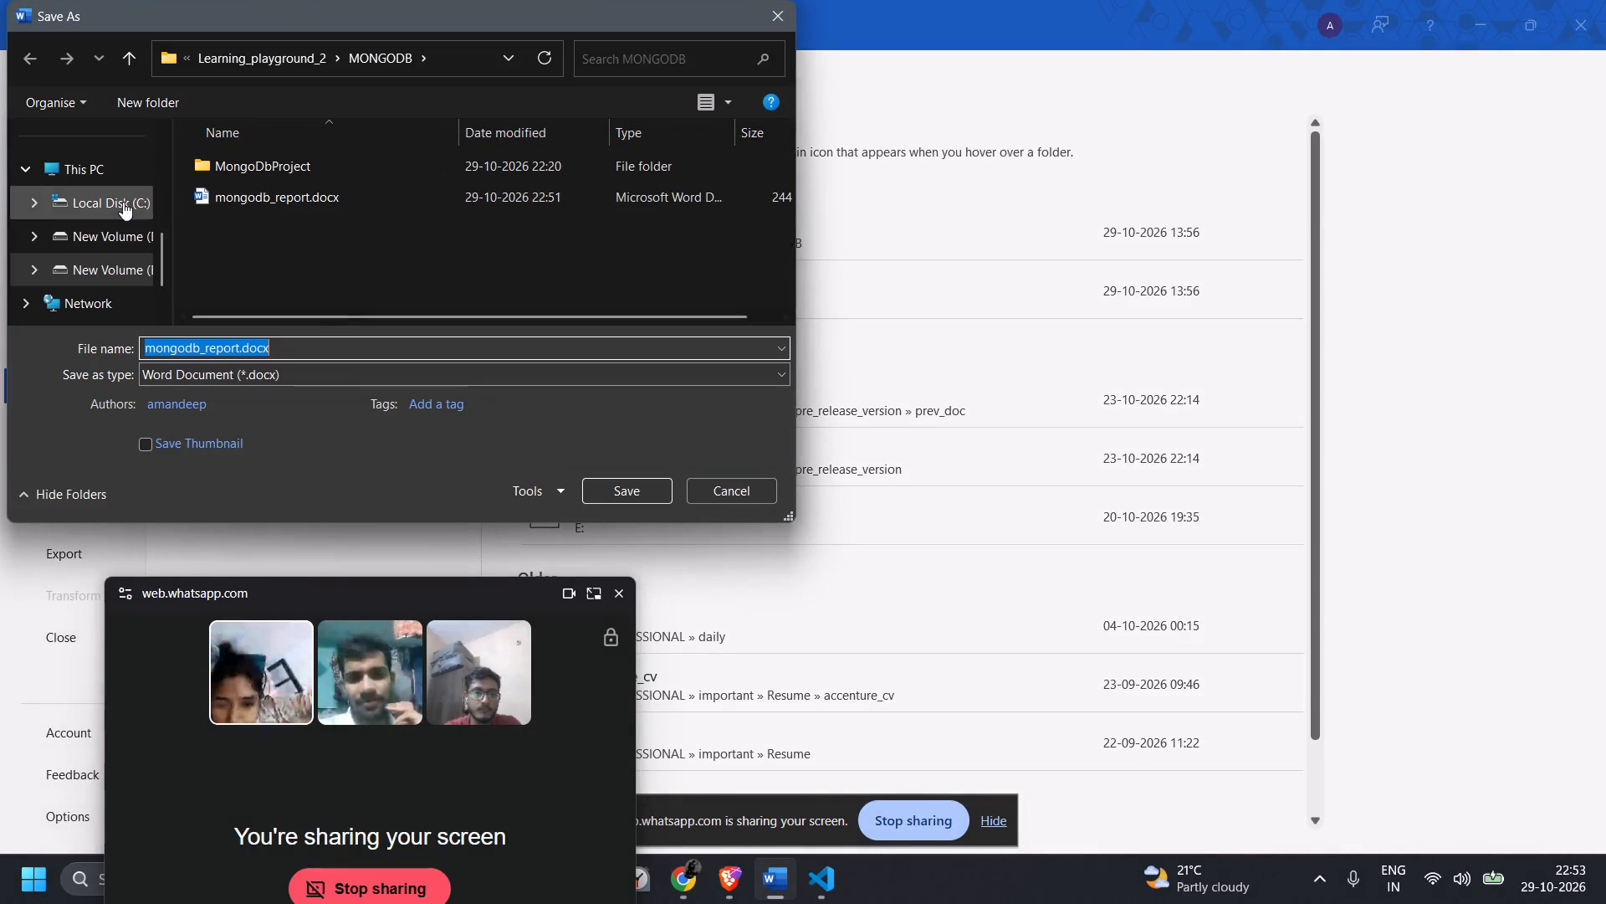
click(265, 202)
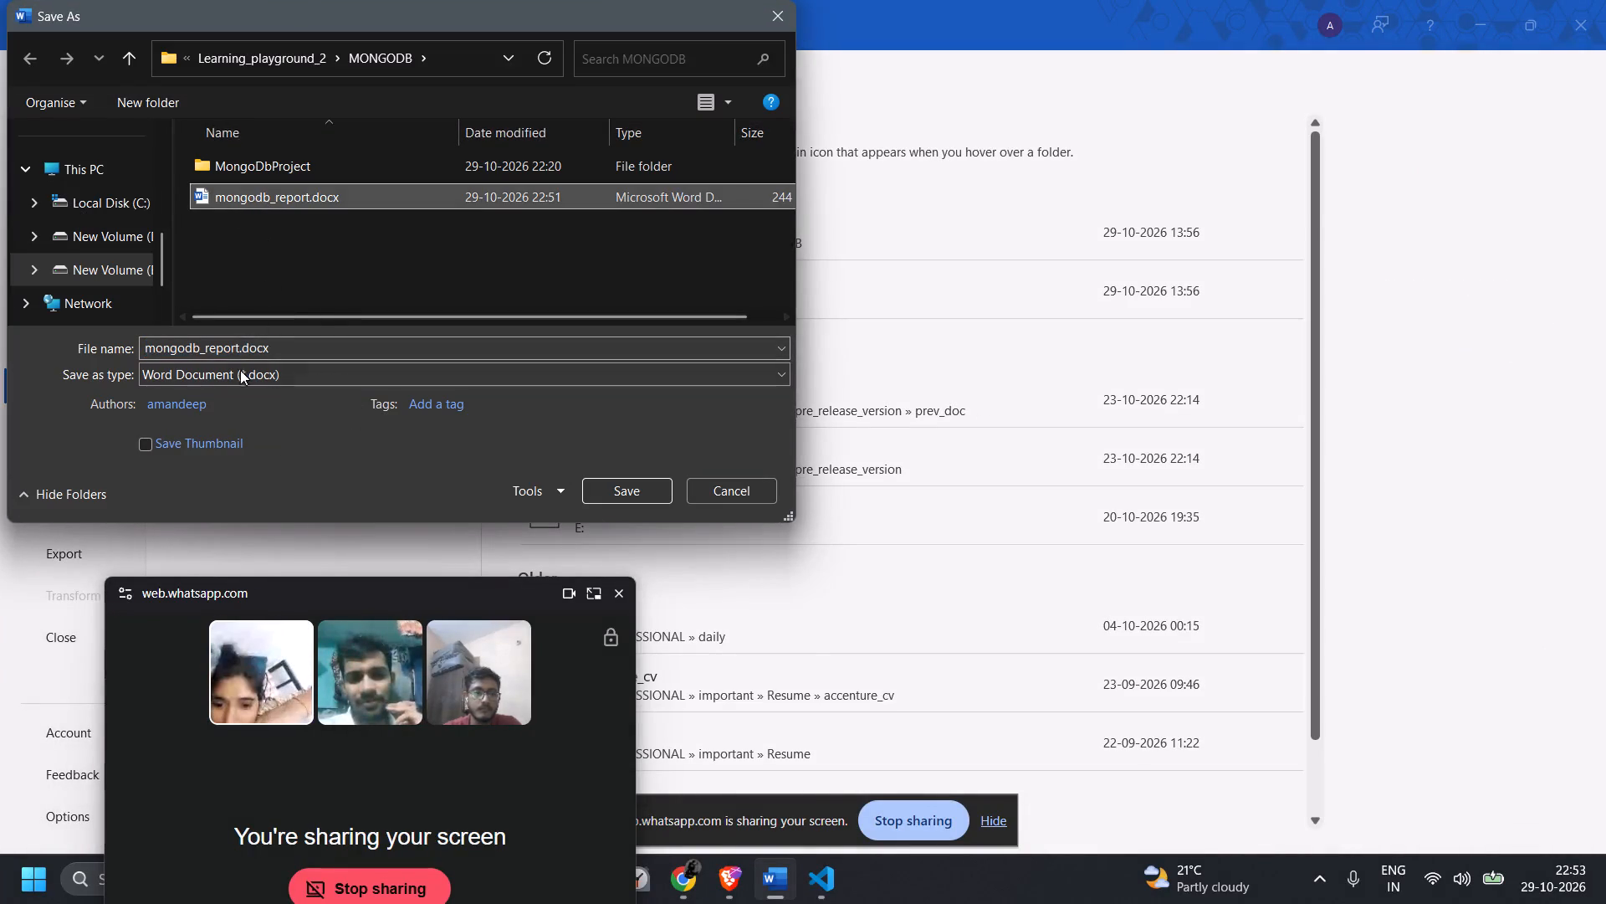
click(239, 375)
click(191, 494)
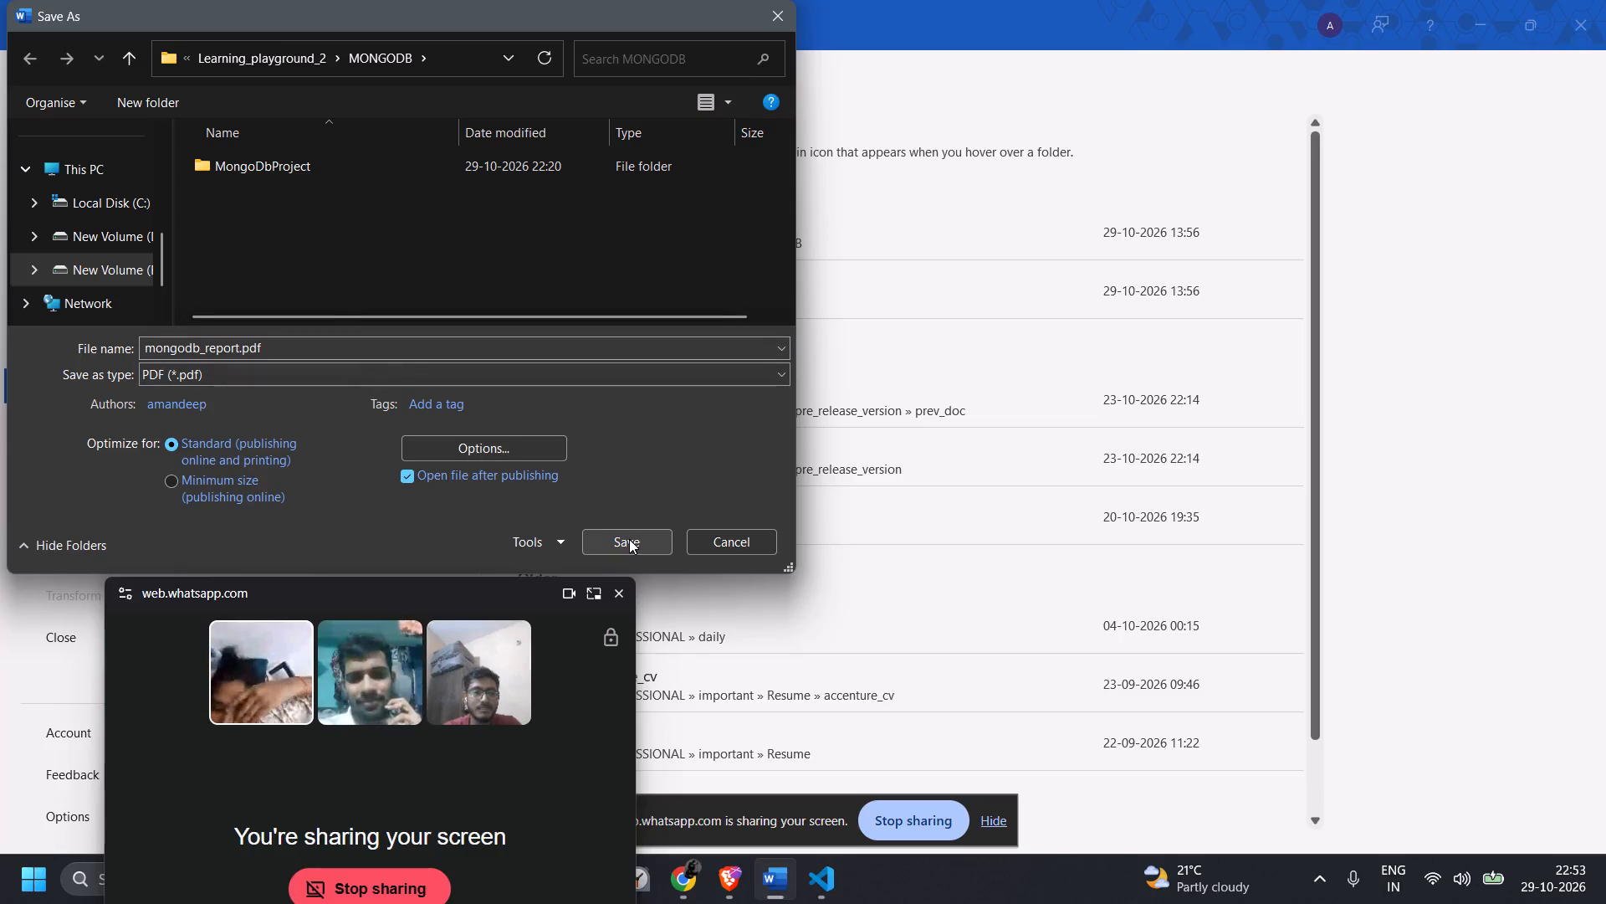
click(209, 352)
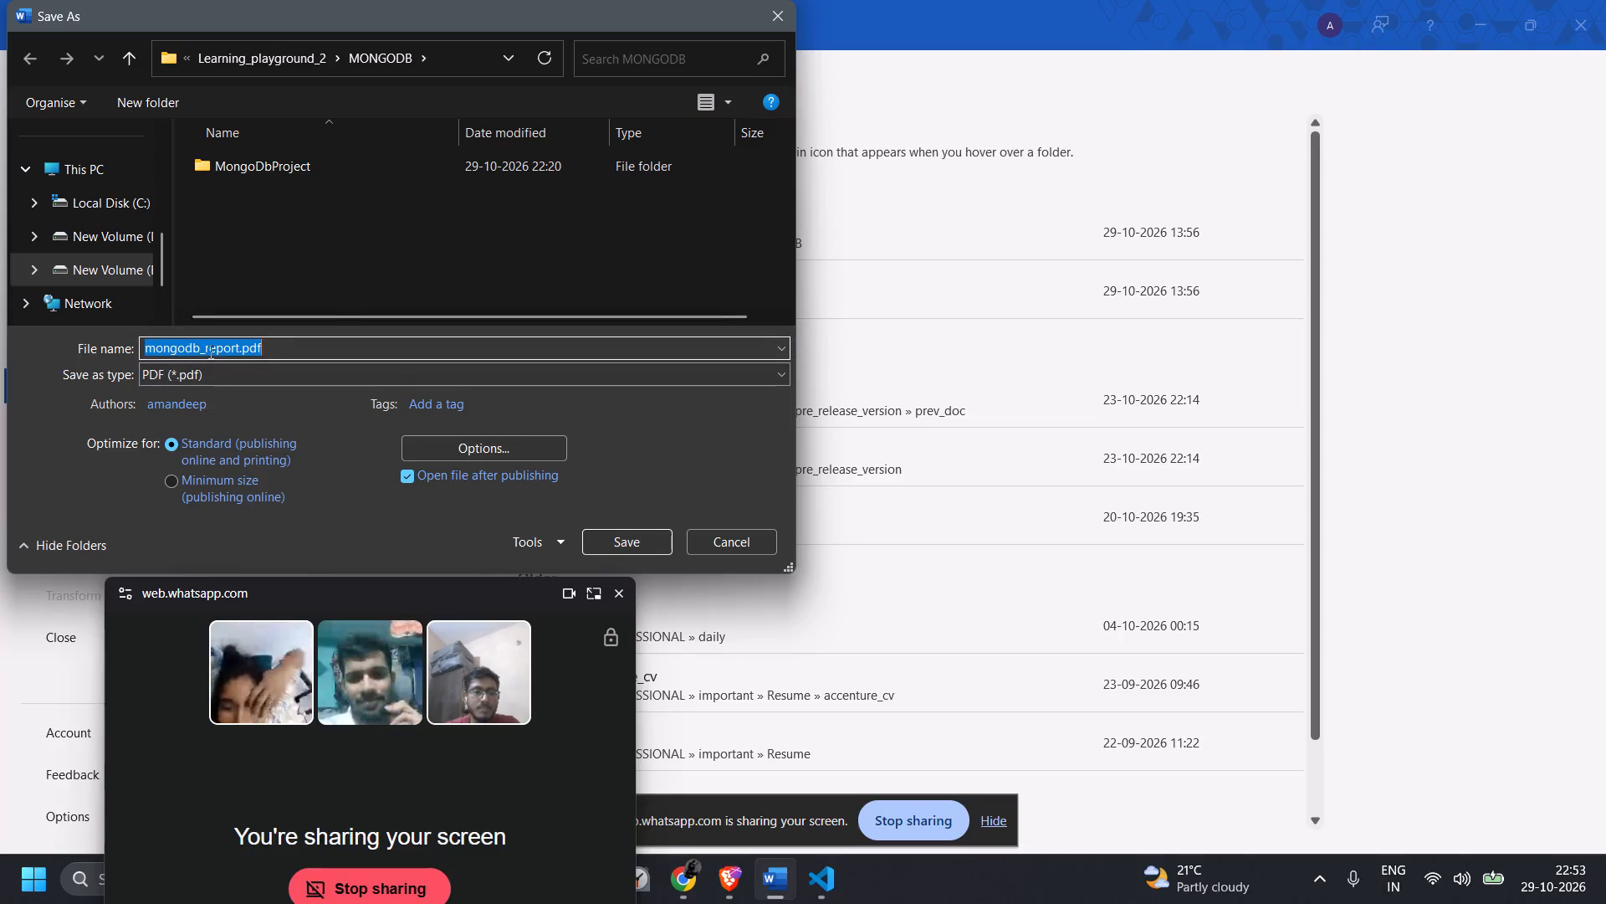
click(209, 352)
key(Left)
key(BackSpace)
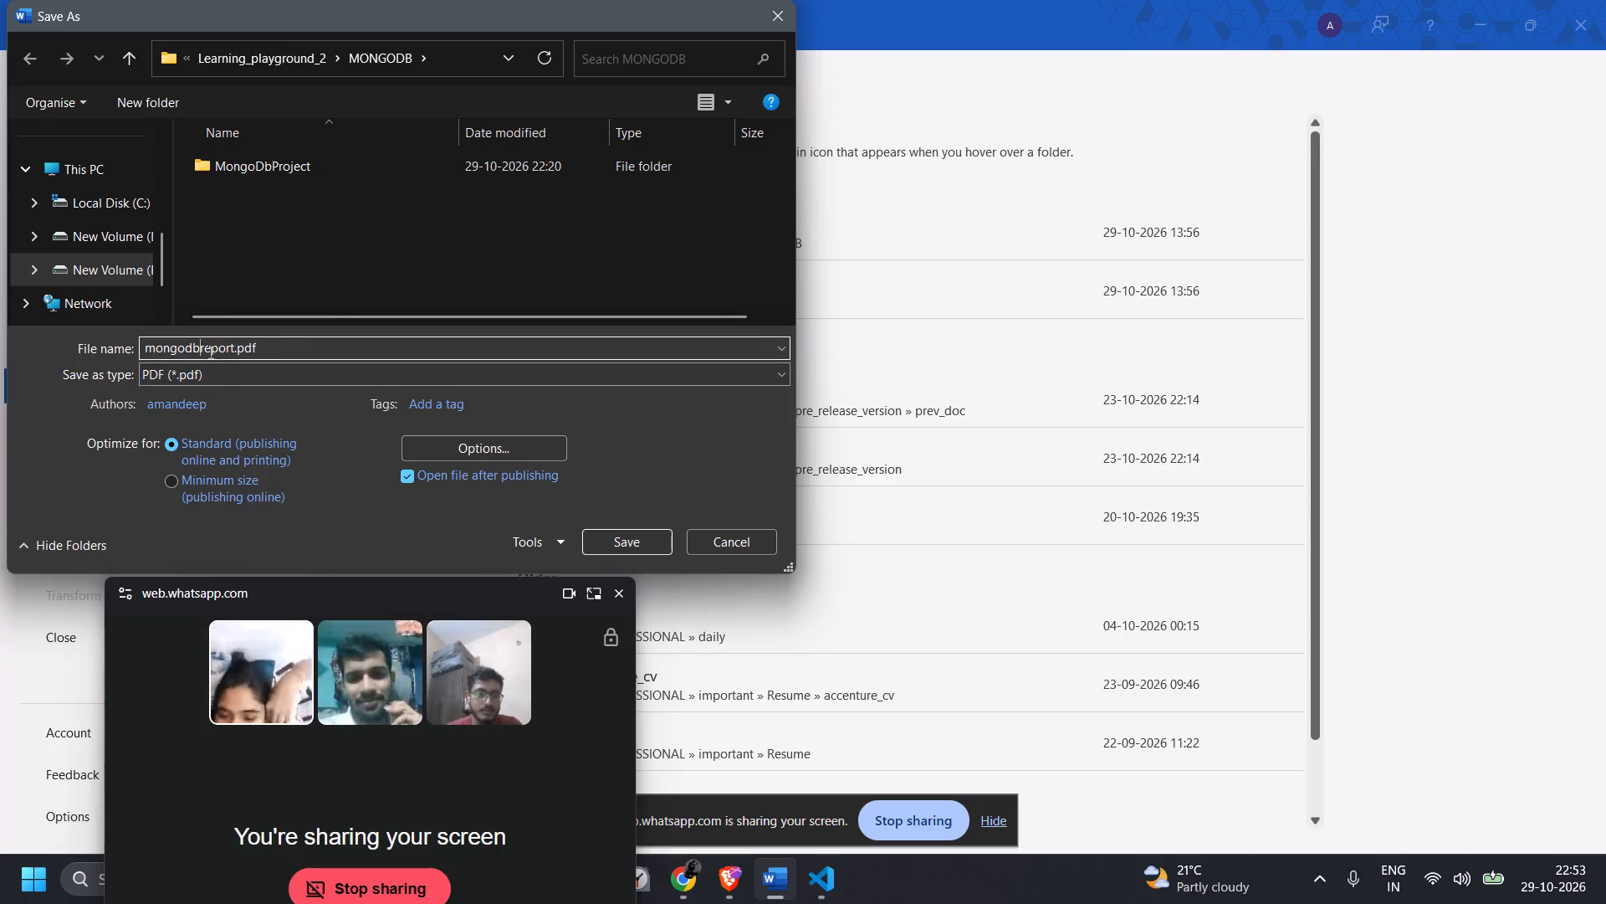
key(Right)
key(BackSpace)
key(shift+r)
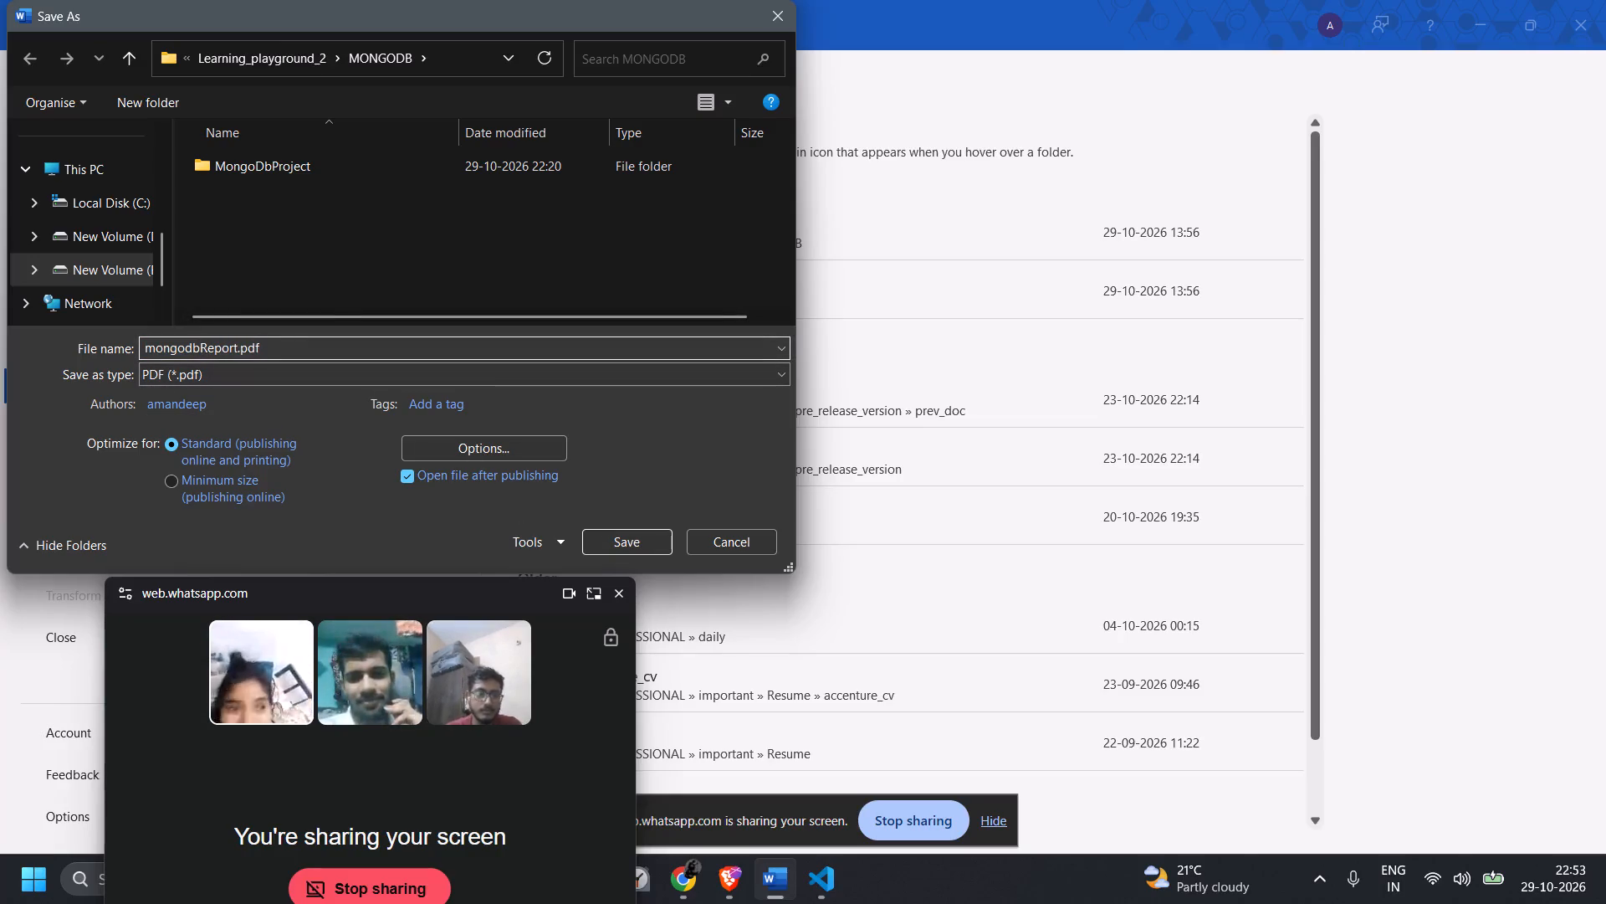
key(Return)
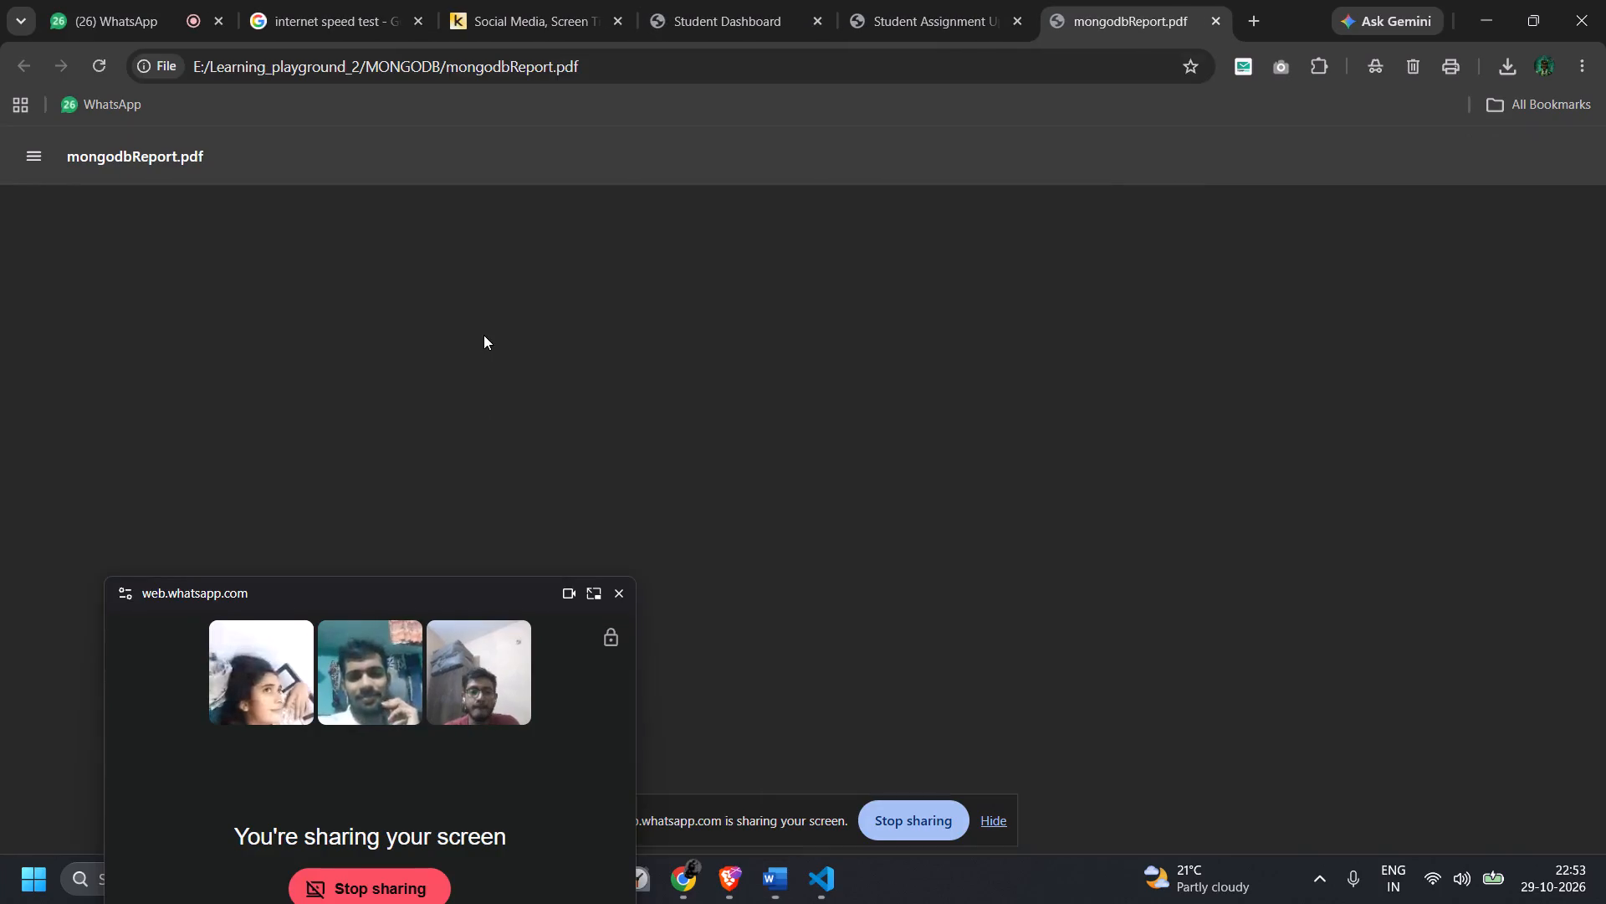
Review the front pages of the exported PDF from the cover page to the Acknowledgement.
scroll(483, 335, down, 1)
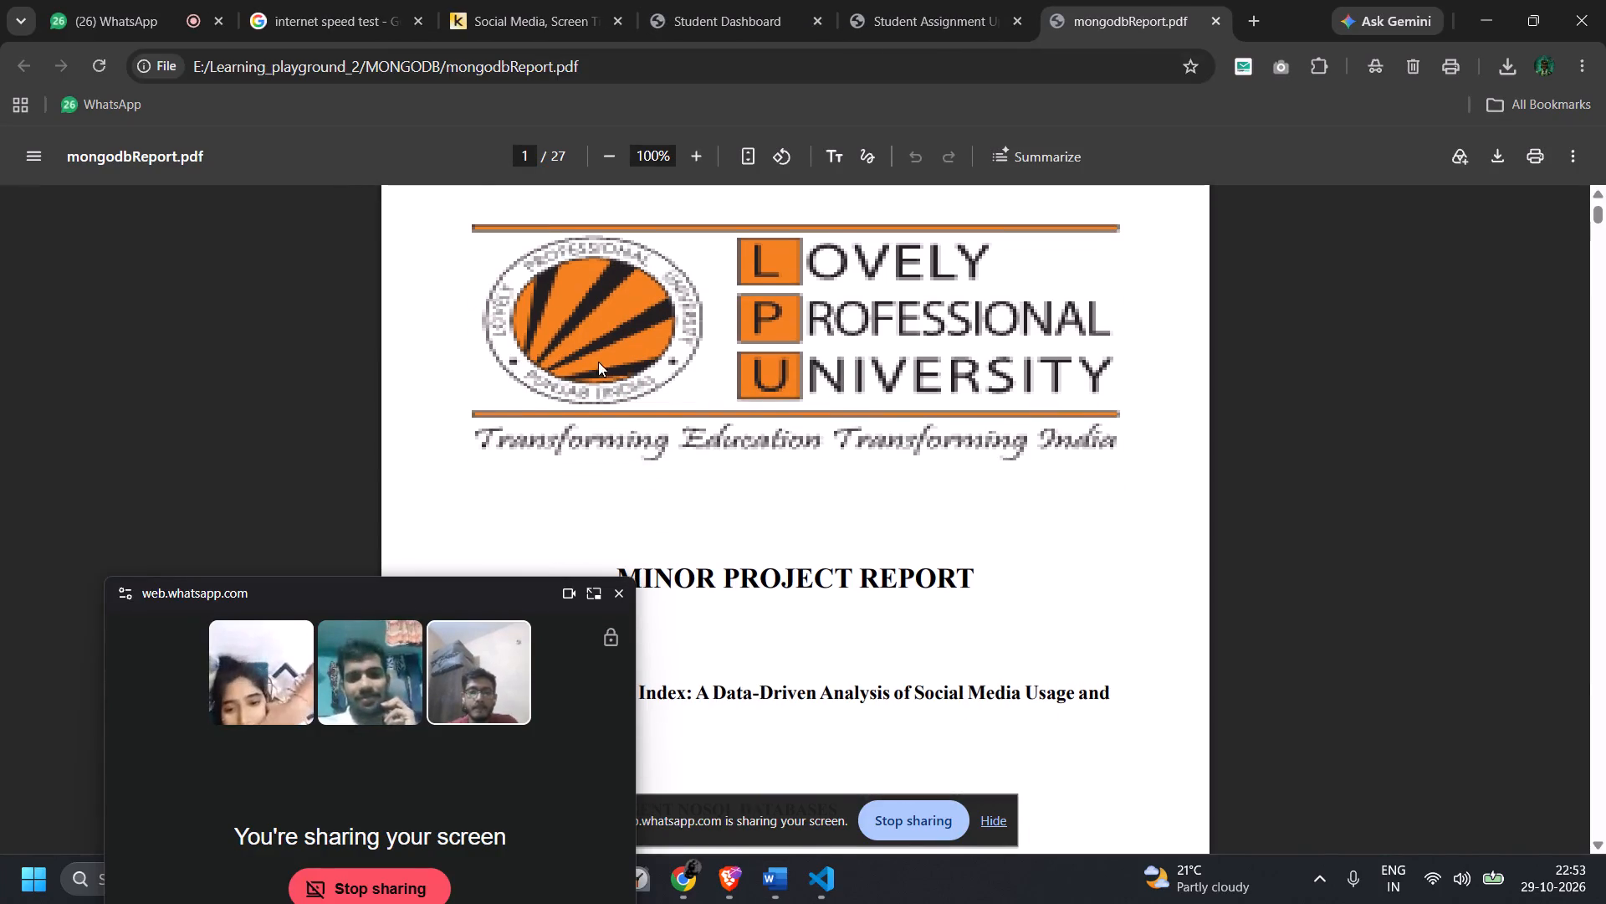
ctrl+scroll(606, 365, down, 1)
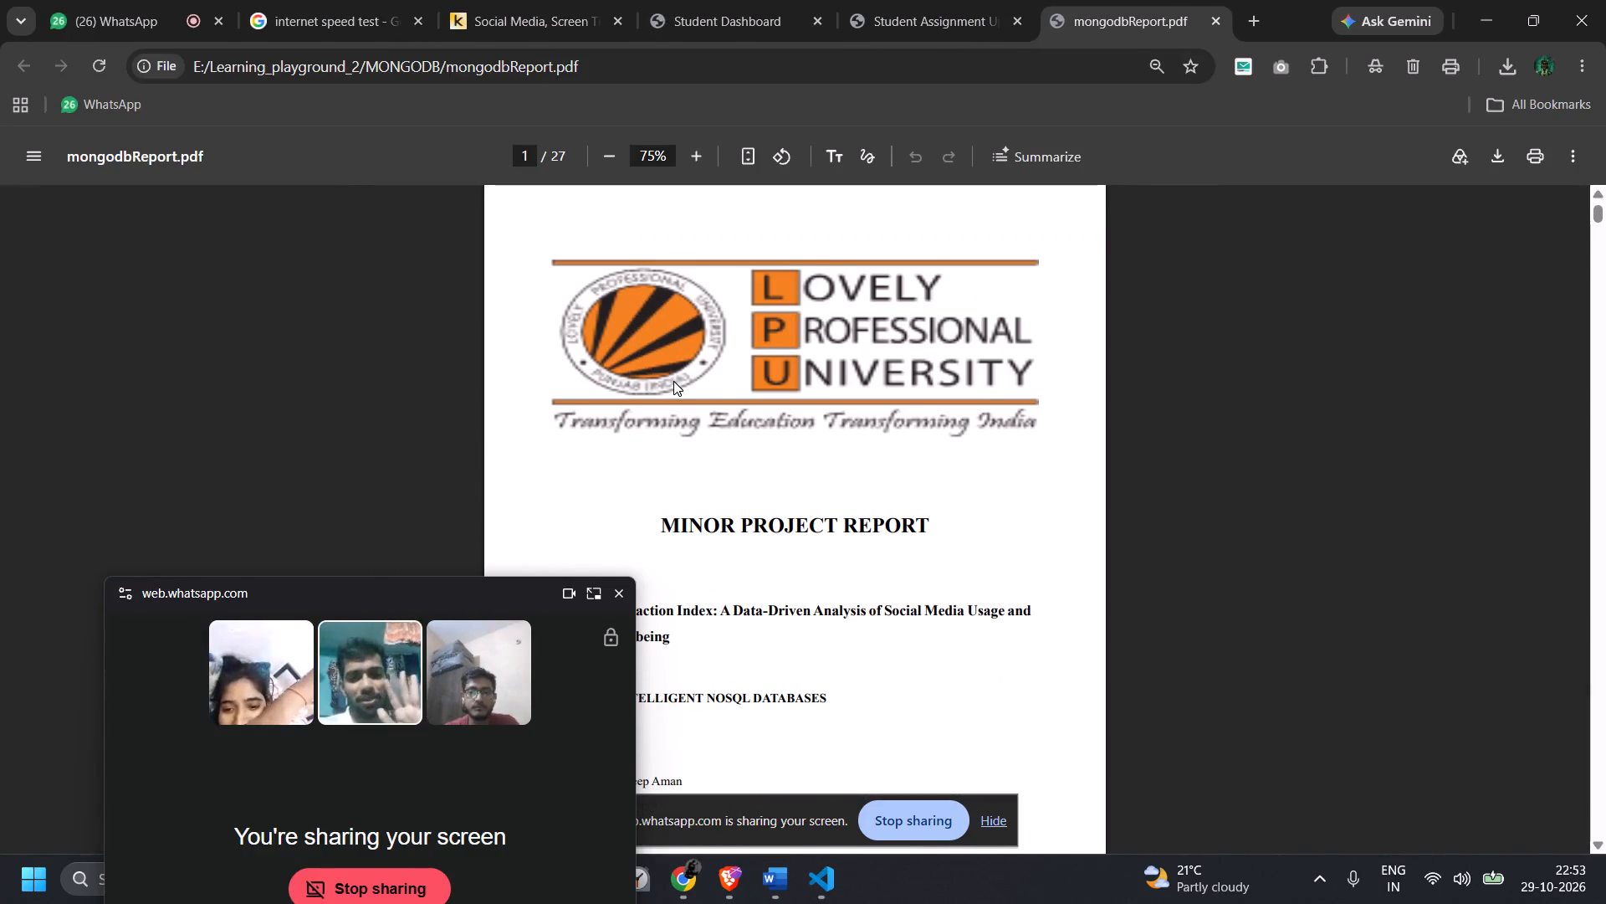
ctrl+scroll(673, 381, down, 1)
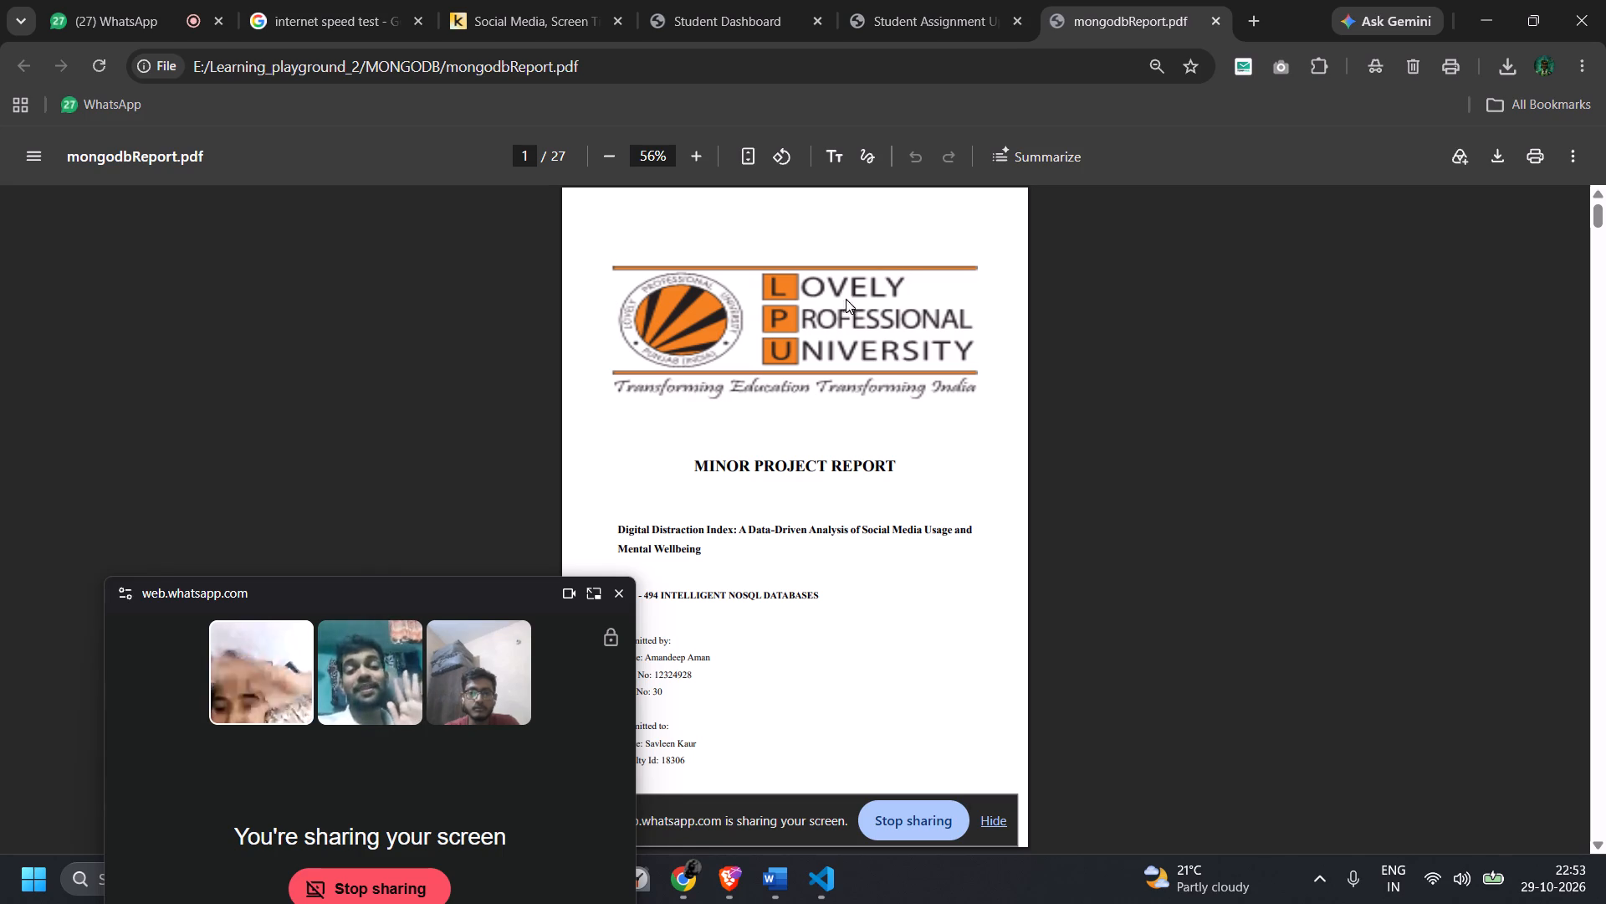
scroll(811, 331, down, 9)
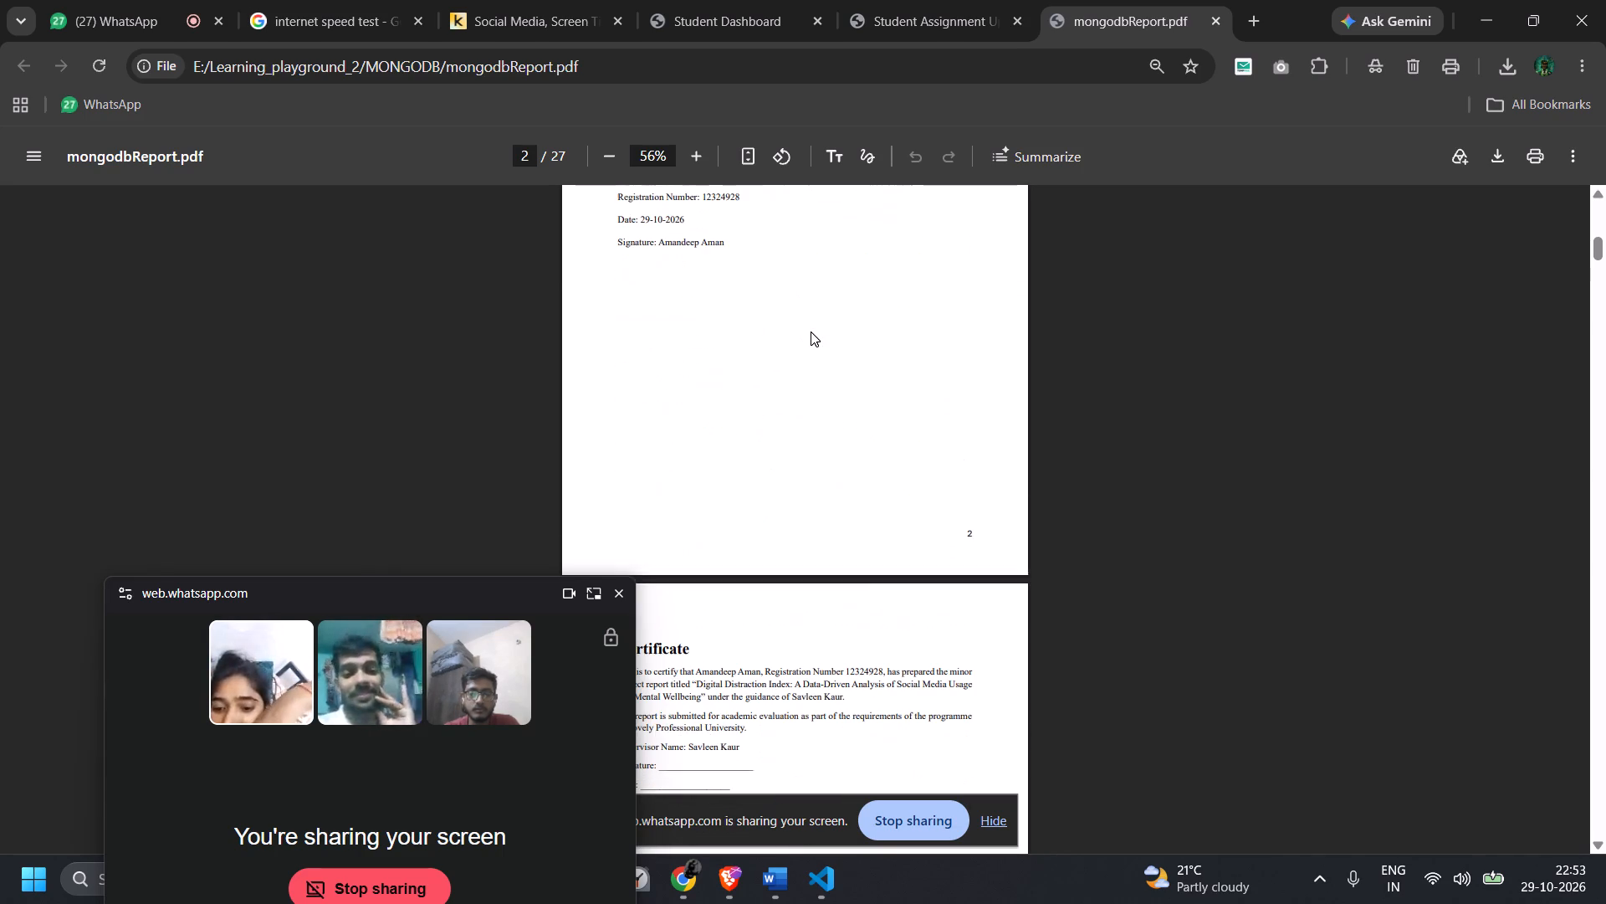
scroll(811, 331, down, 16)
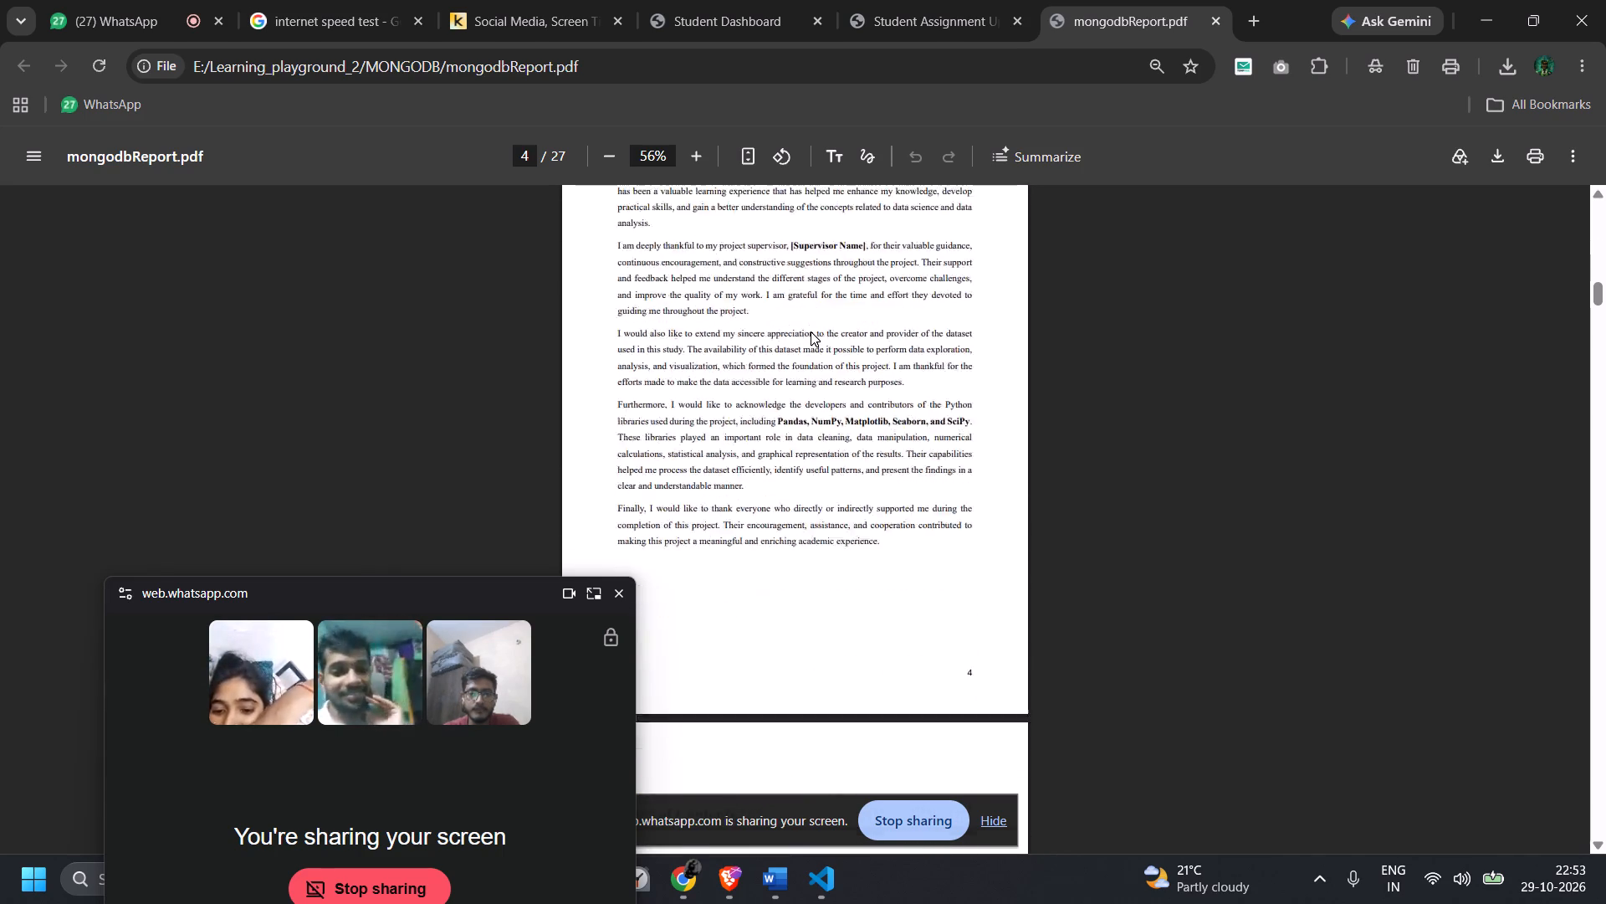
Back in Word, replace the cover page's university logo with logo.png from D: PROFESSIONAL > UNIVERSITY TEMPLATE and save the report.
key(alt+Tab)
scroll(416, 325, up, 20)
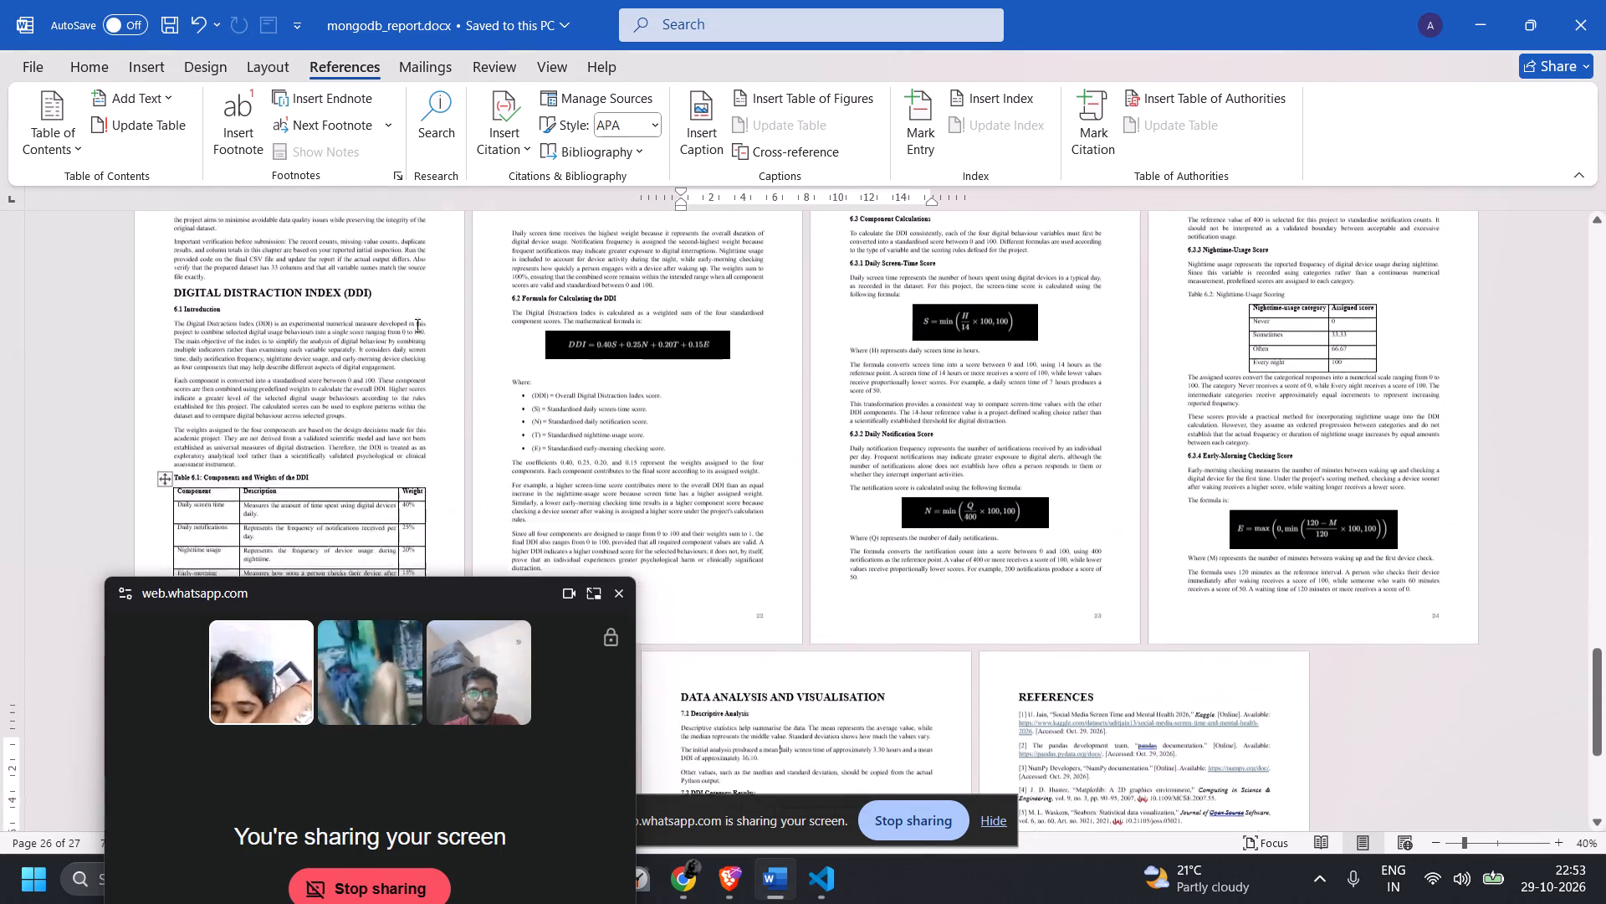
scroll(416, 325, up, 2)
drag(1595, 287, 1597, 254)
click(284, 315)
right_click(284, 315)
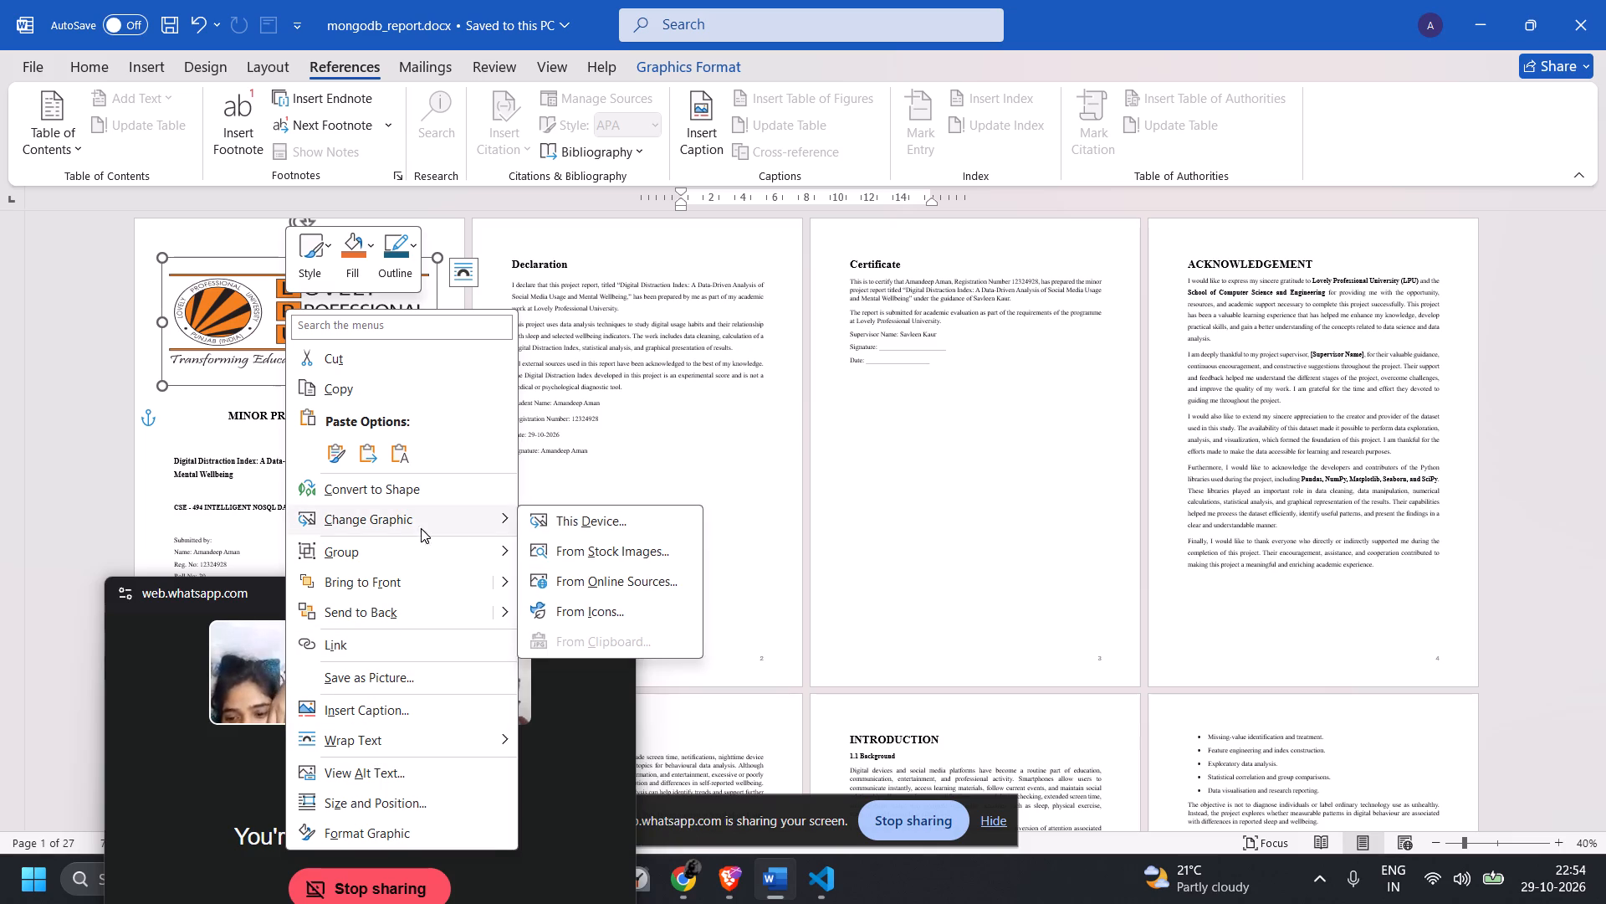
click(569, 523)
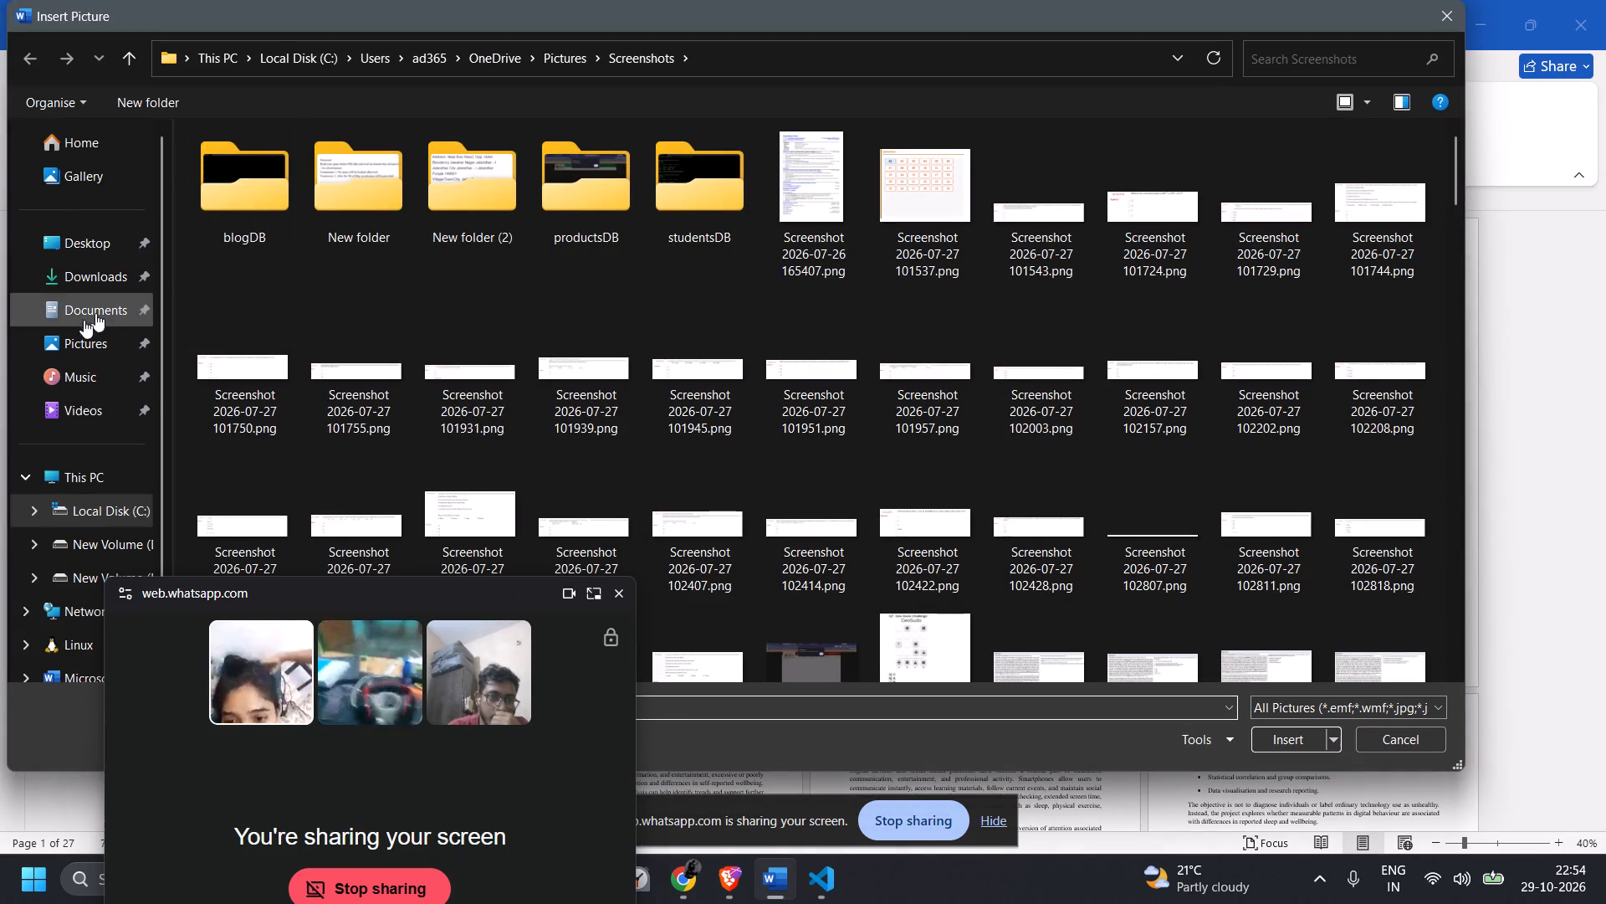
scroll(59, 358, down, 2)
click(106, 486)
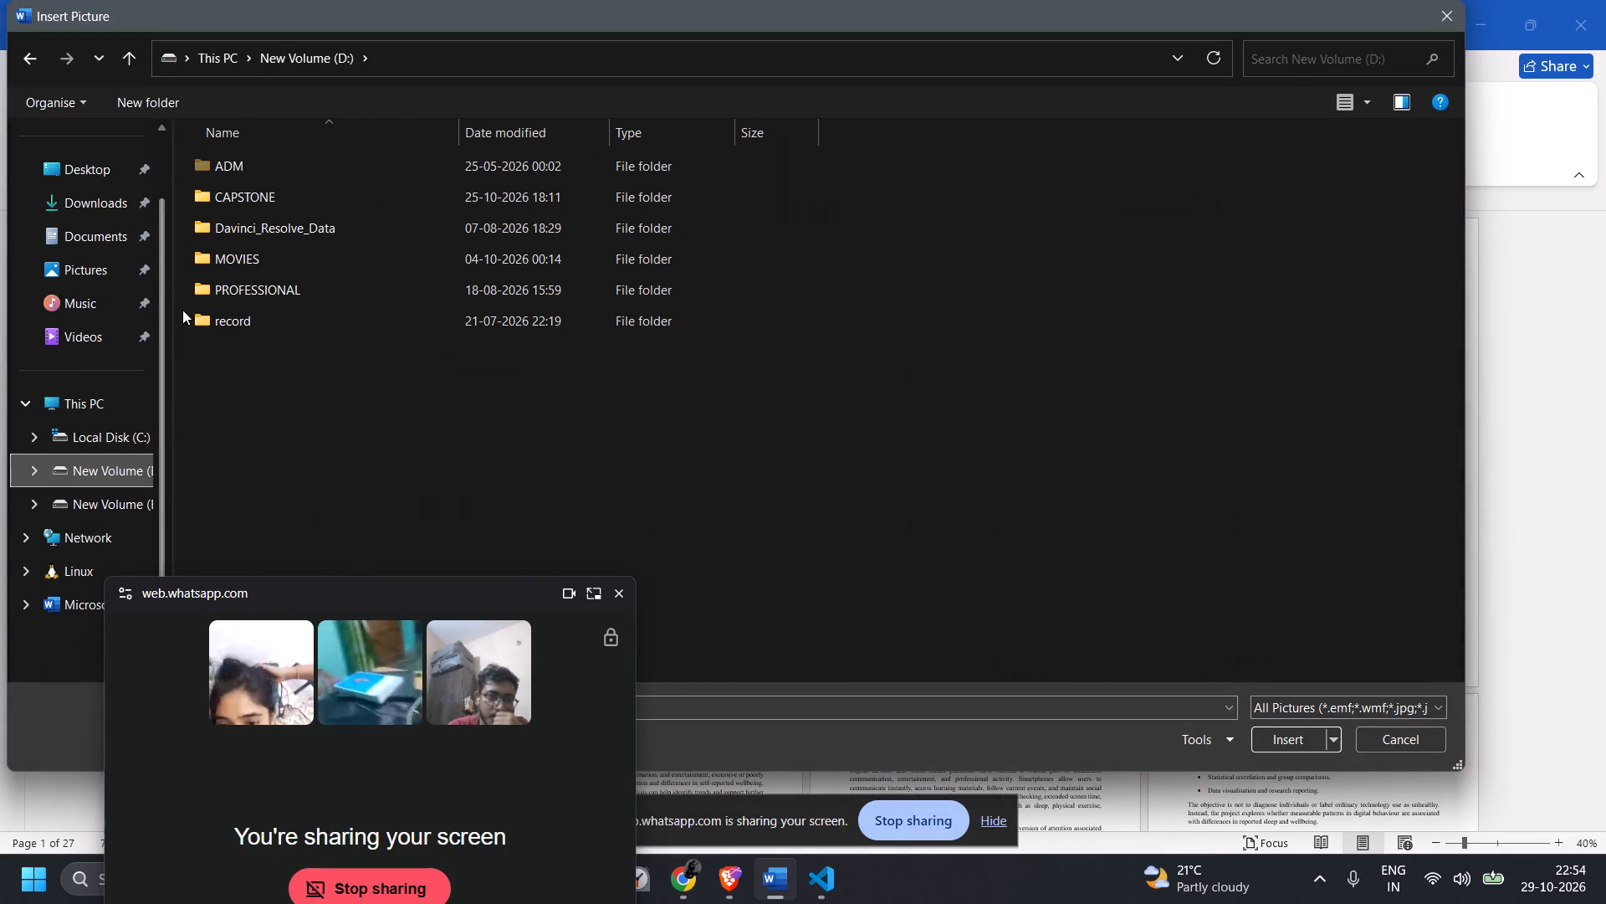
double_click(220, 297)
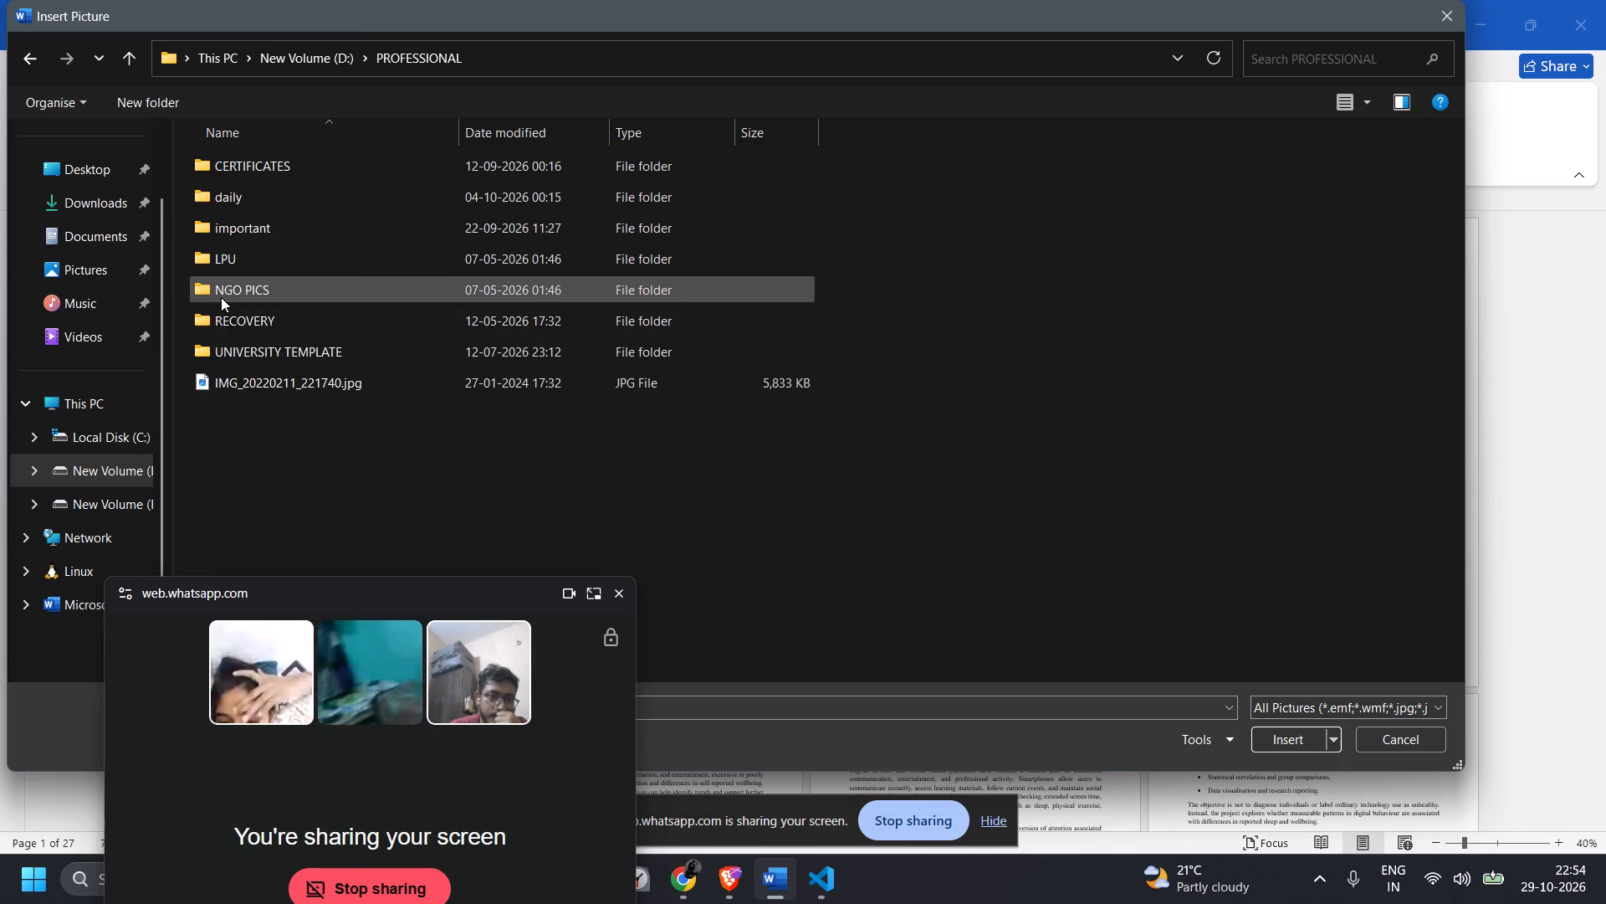
click(244, 334)
triple_click(245, 348)
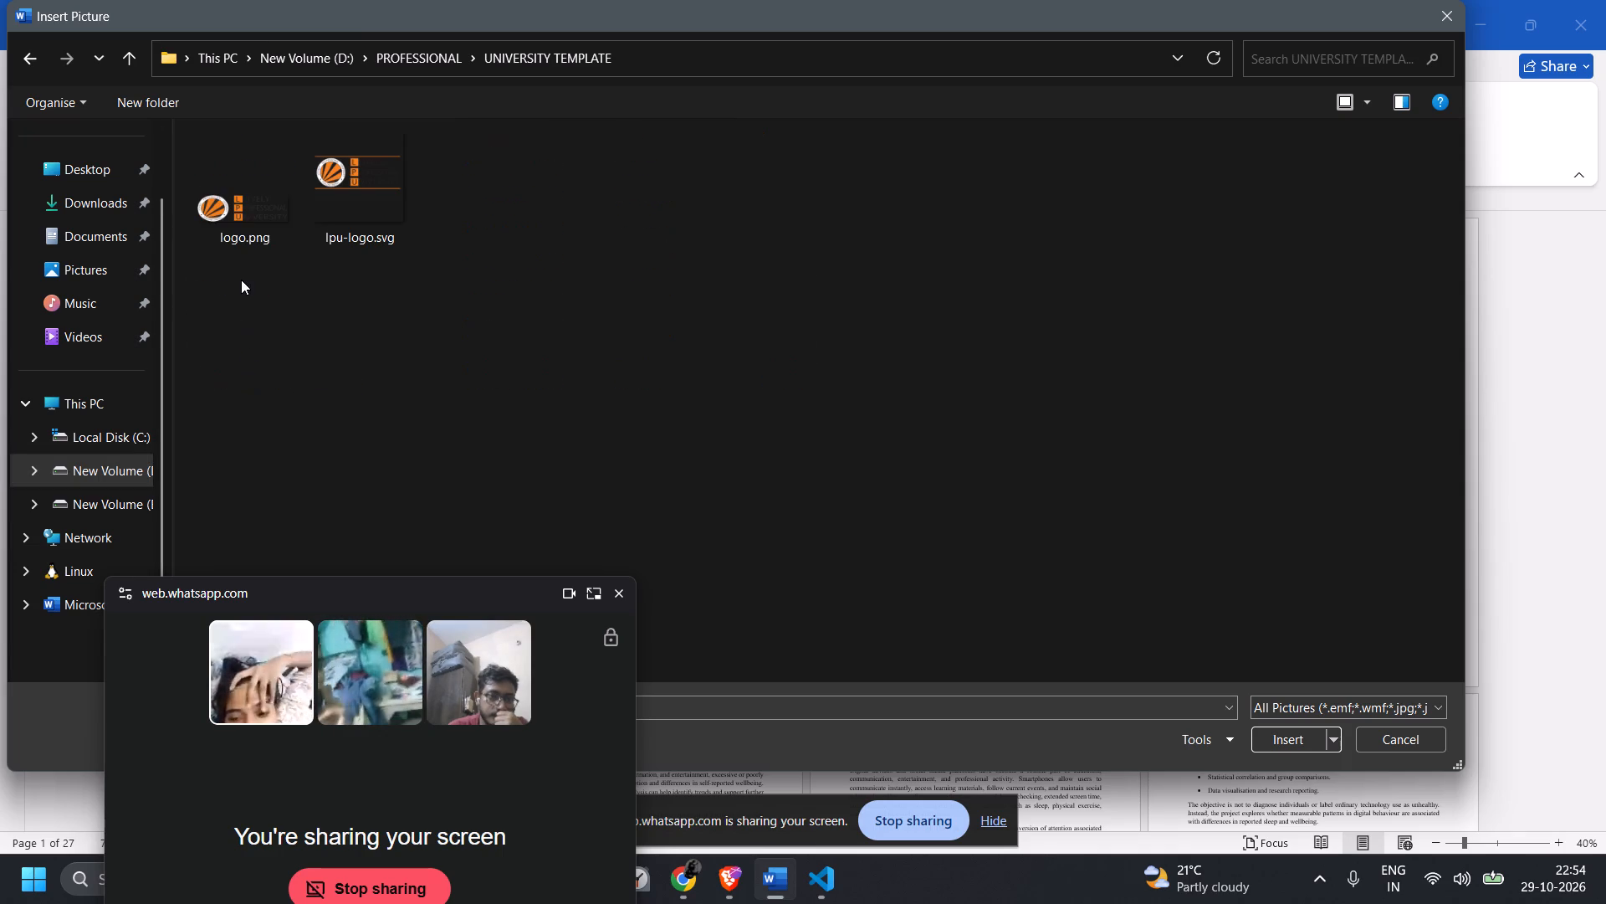
click(241, 265)
double_click(239, 234)
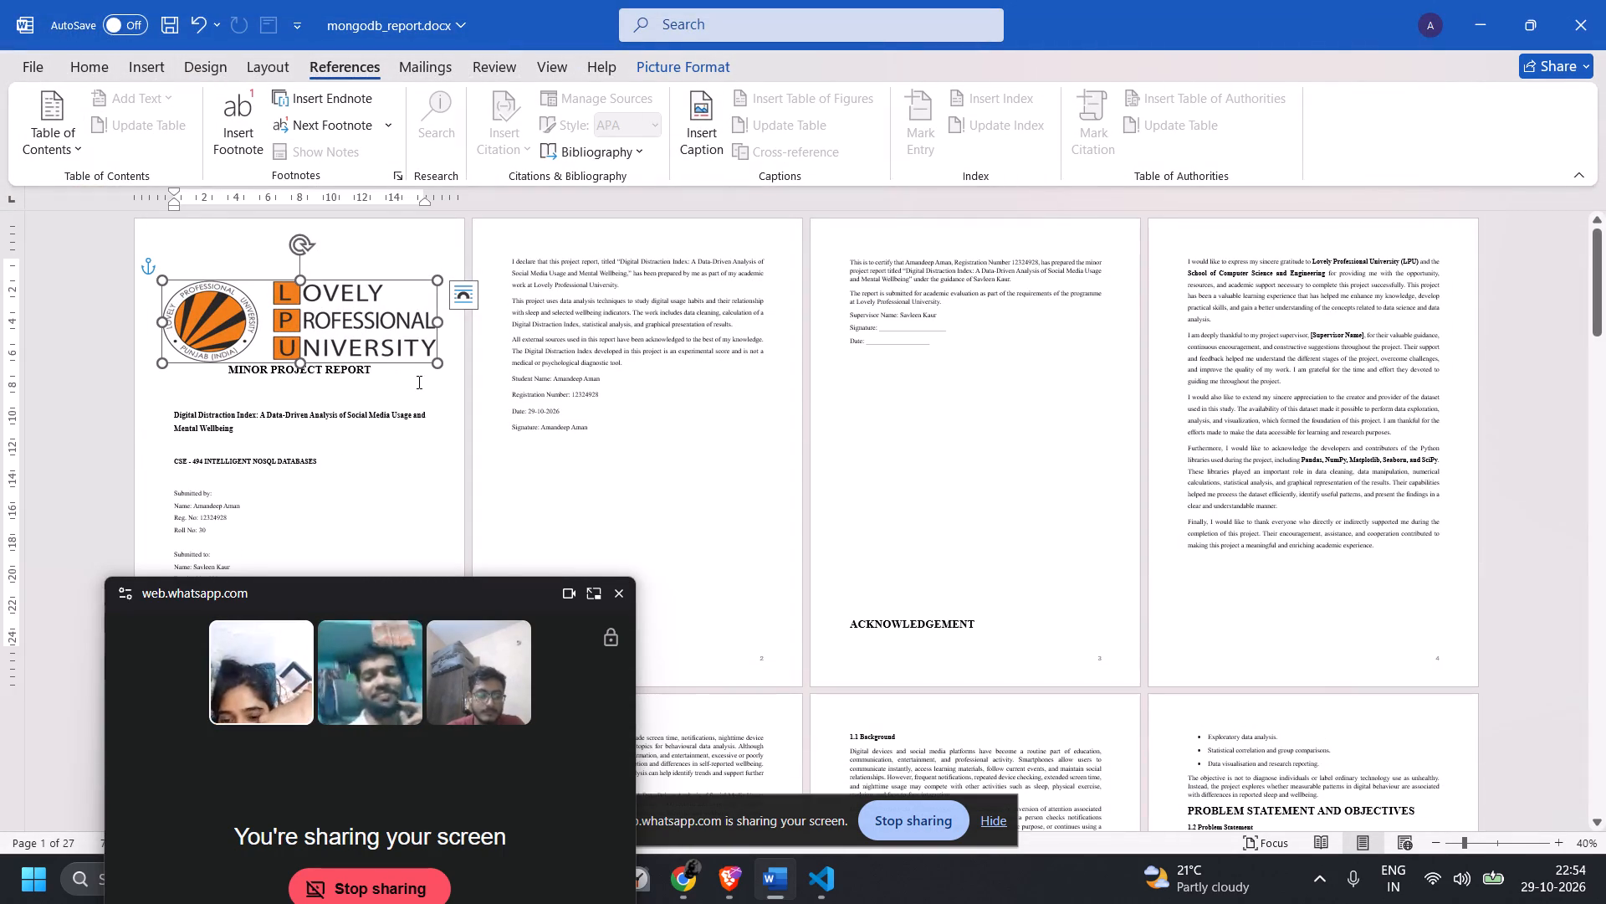
key(ctrl+s)
key(ctrl+s)
key(ctrl+s)
click(422, 423)
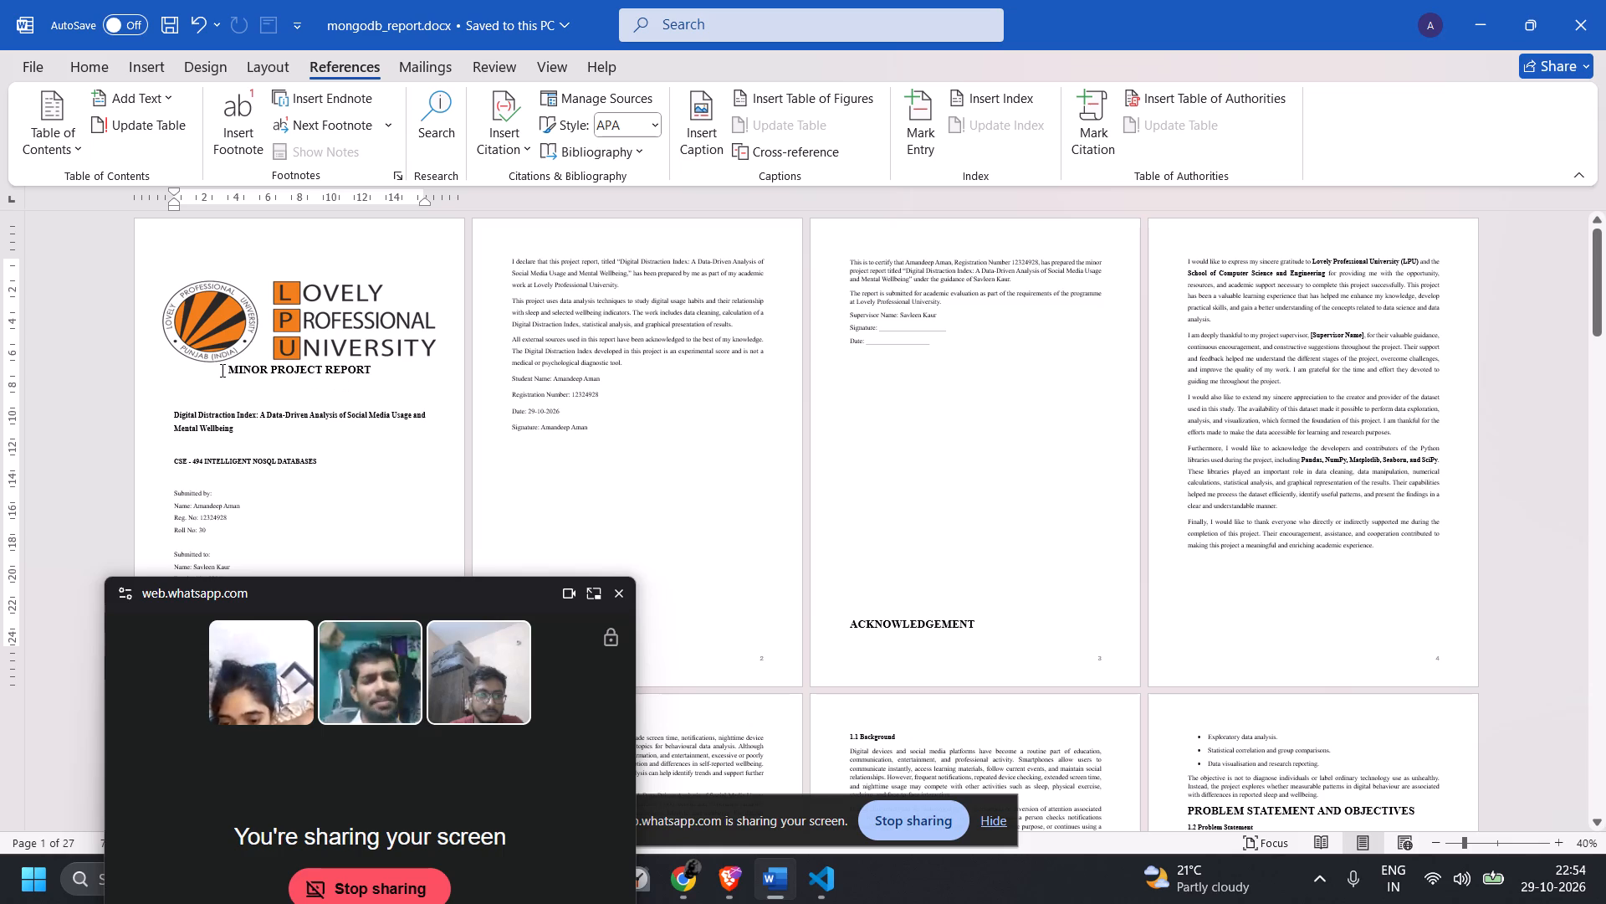
Insert two blank lines above the MINOR PROJECT REPORT title on the cover page and save the report.
click(226, 369)
key(Return)
key(Return)
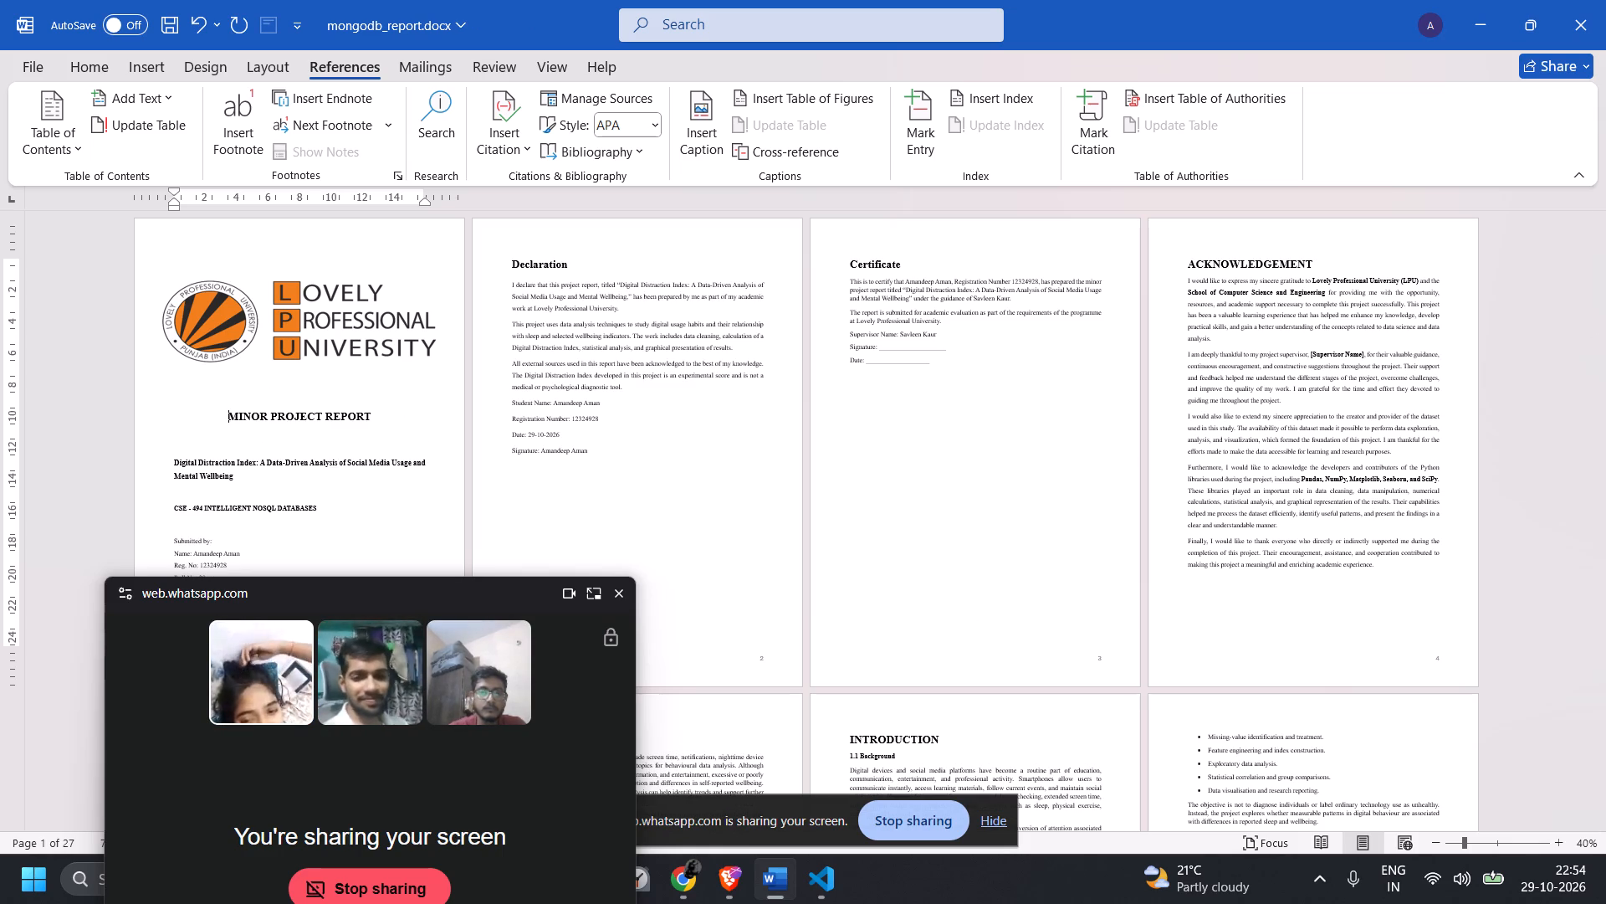
scroll(230, 364, down, 10)
key(ctrl+s)
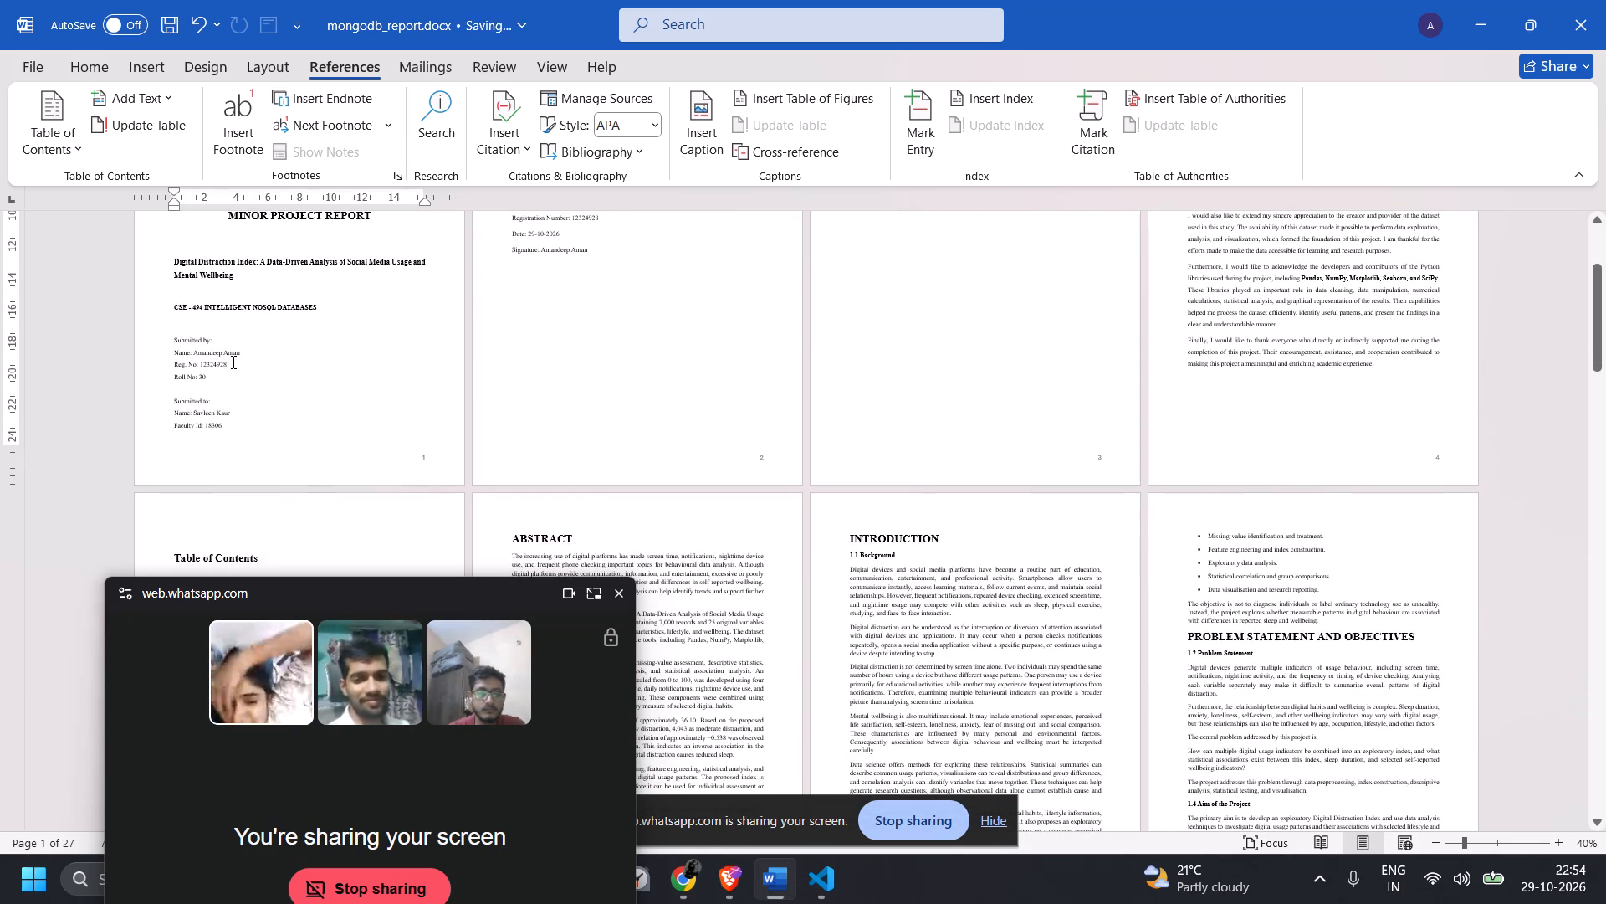
key(ctrl+s)
key(ctrl+s)
key(ctrl+s)
Delete the blank line above the Table of Contents heading and save the report.
scroll(321, 420, down, 3)
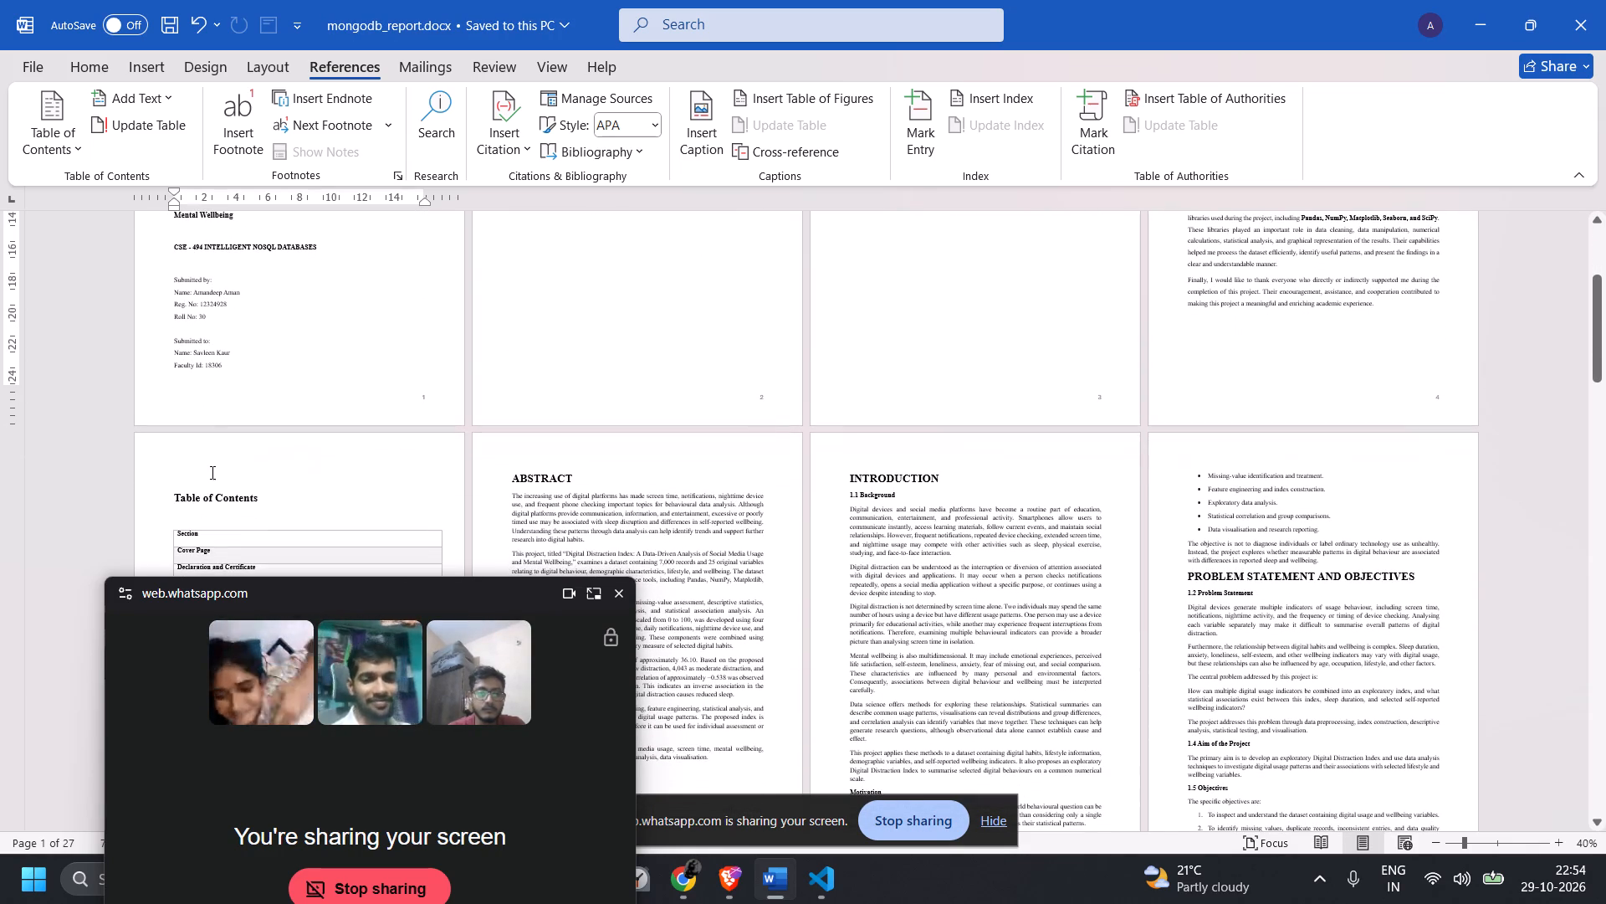
click(211, 472)
key(BackSpace)
scroll(165, 480, up, 4)
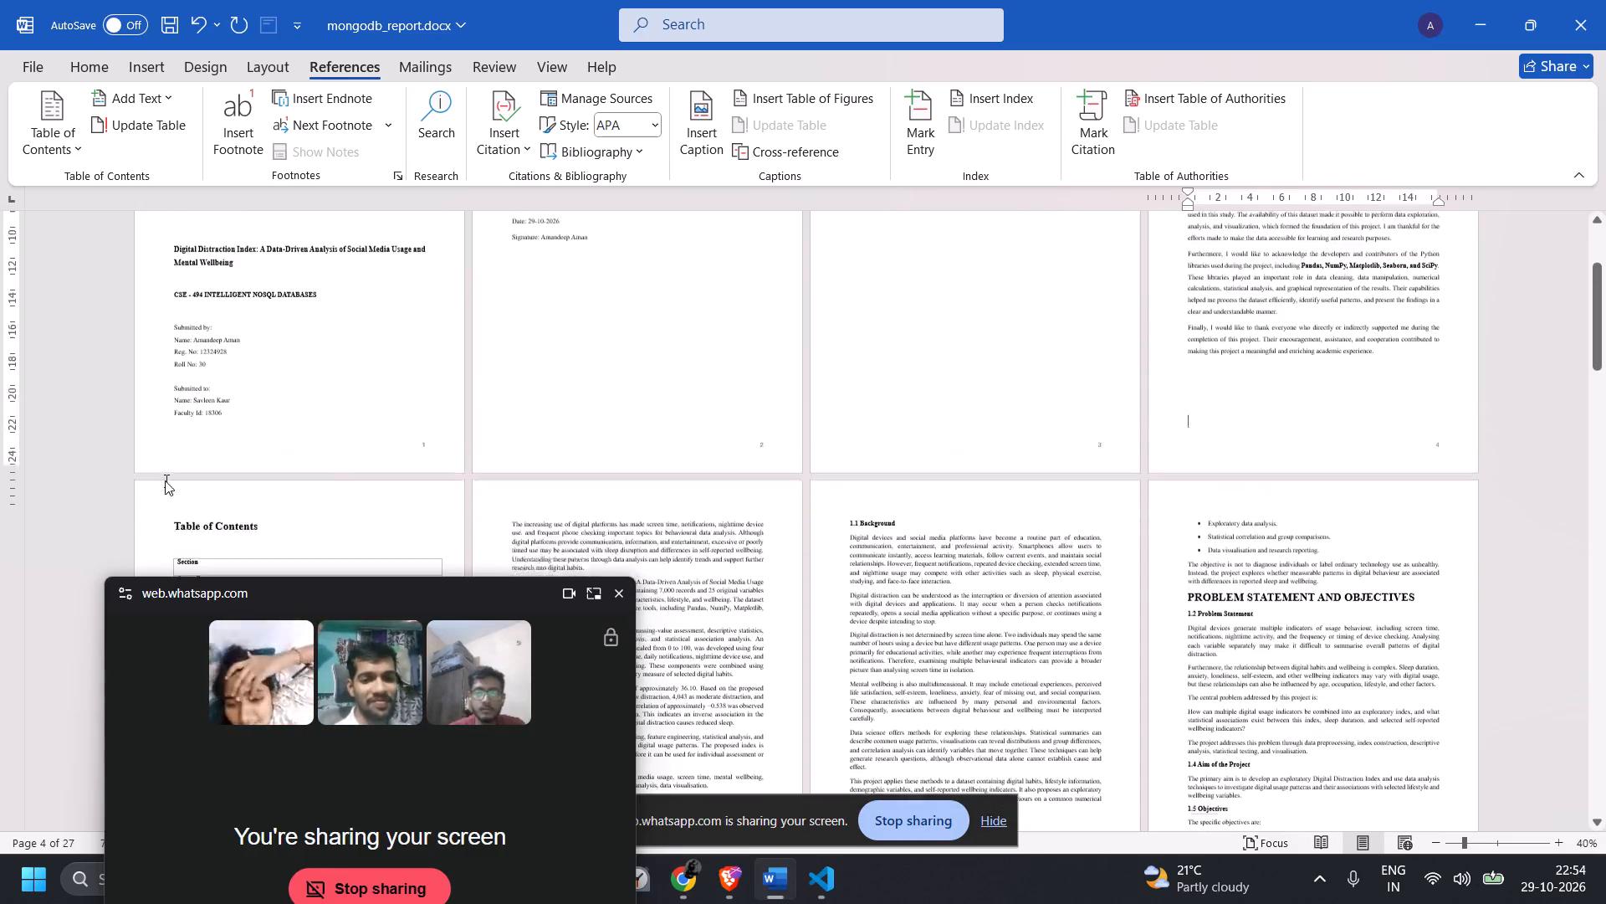
scroll(165, 480, up, 15)
key(ctrl+s)
key(ctrl+s)
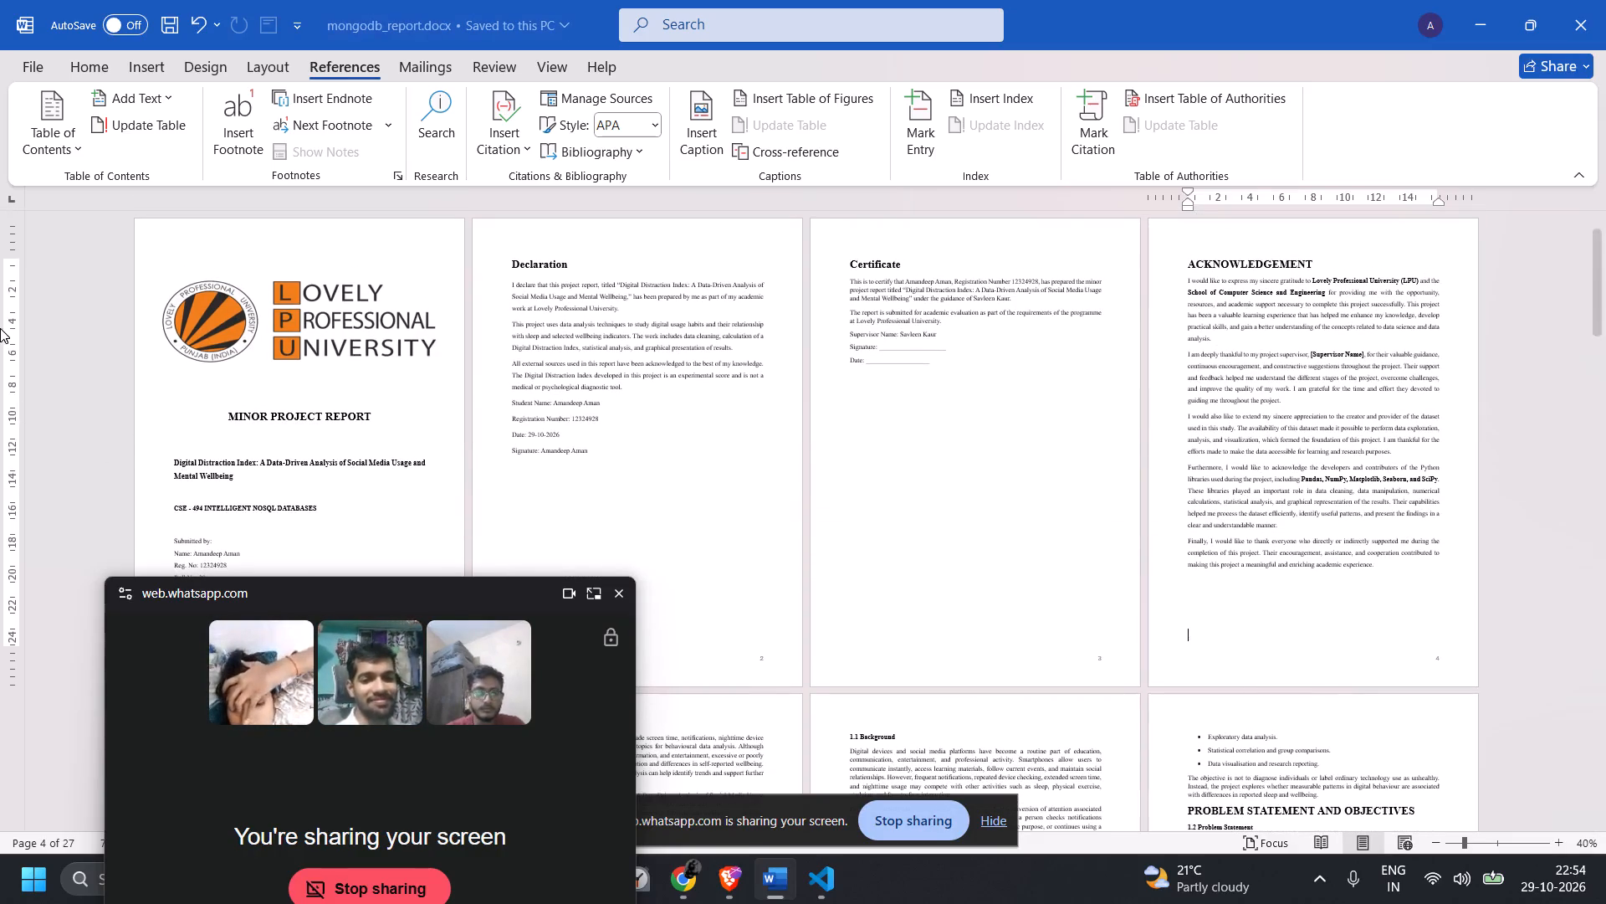
Export the revised report as a PDF in the MONGODB folder, replacing the existing mongodbReport.pdf.
click(26, 66)
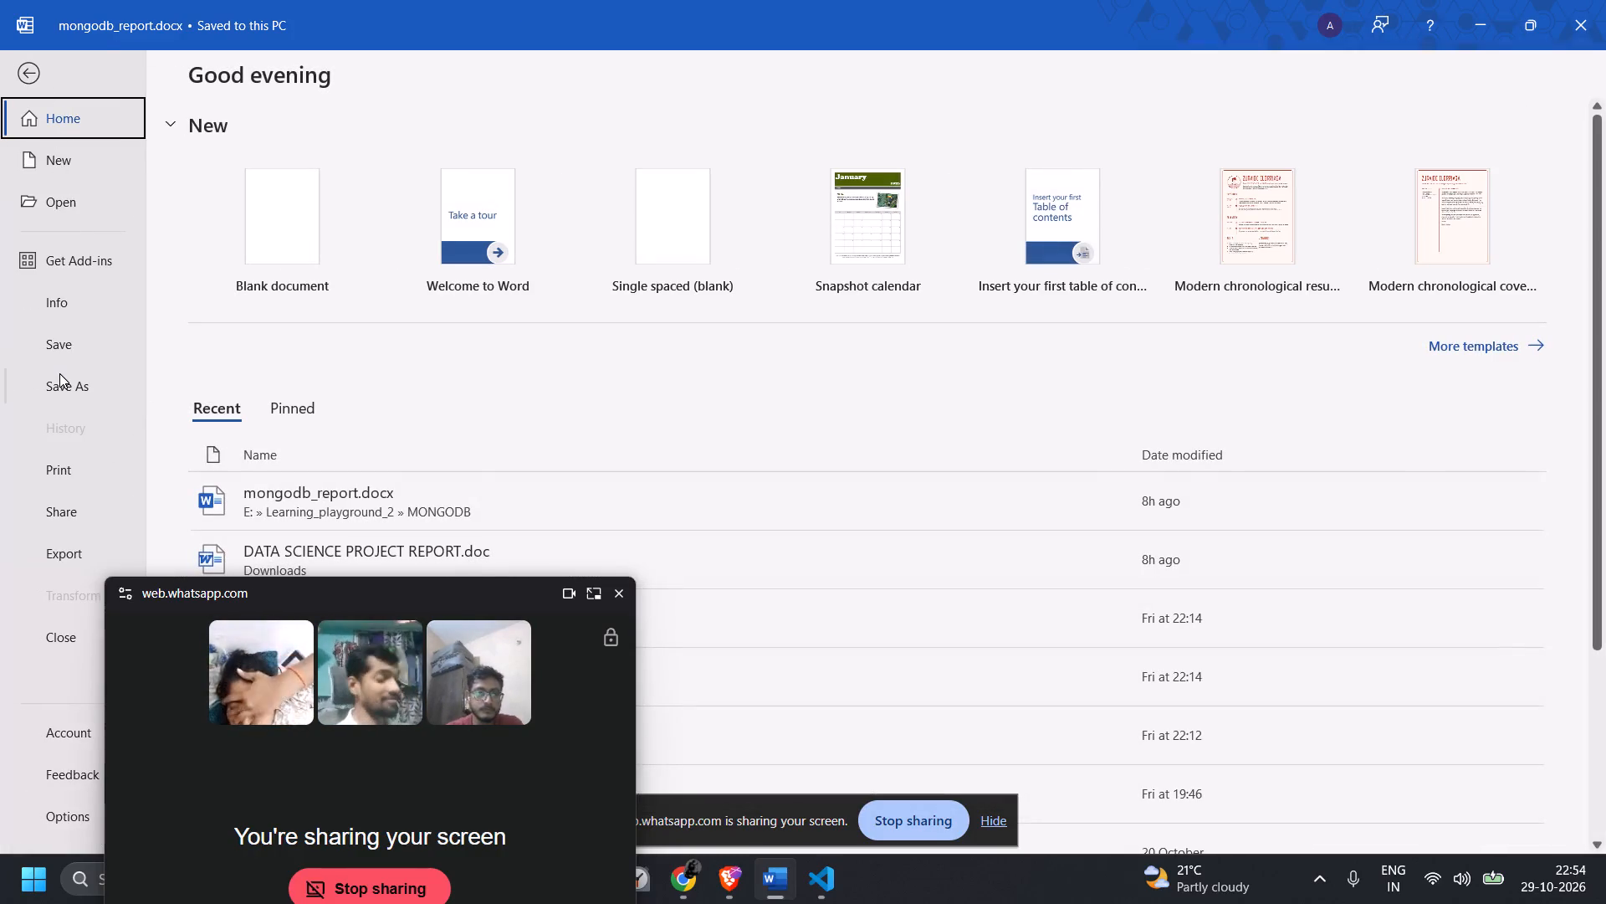
click(59, 373)
click(285, 491)
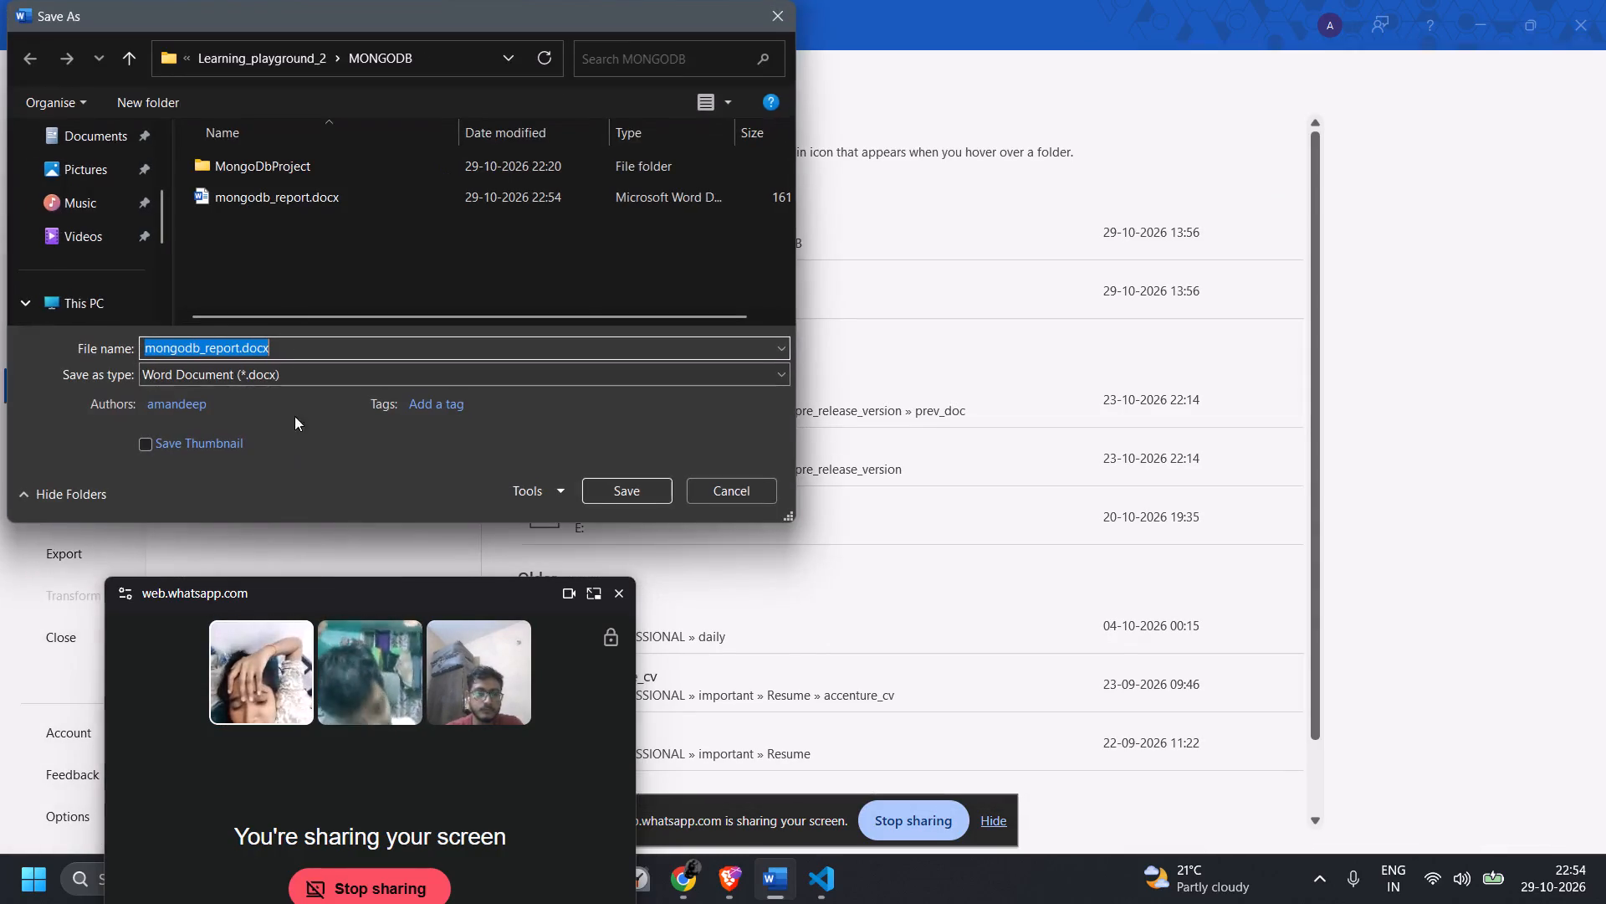
click(283, 382)
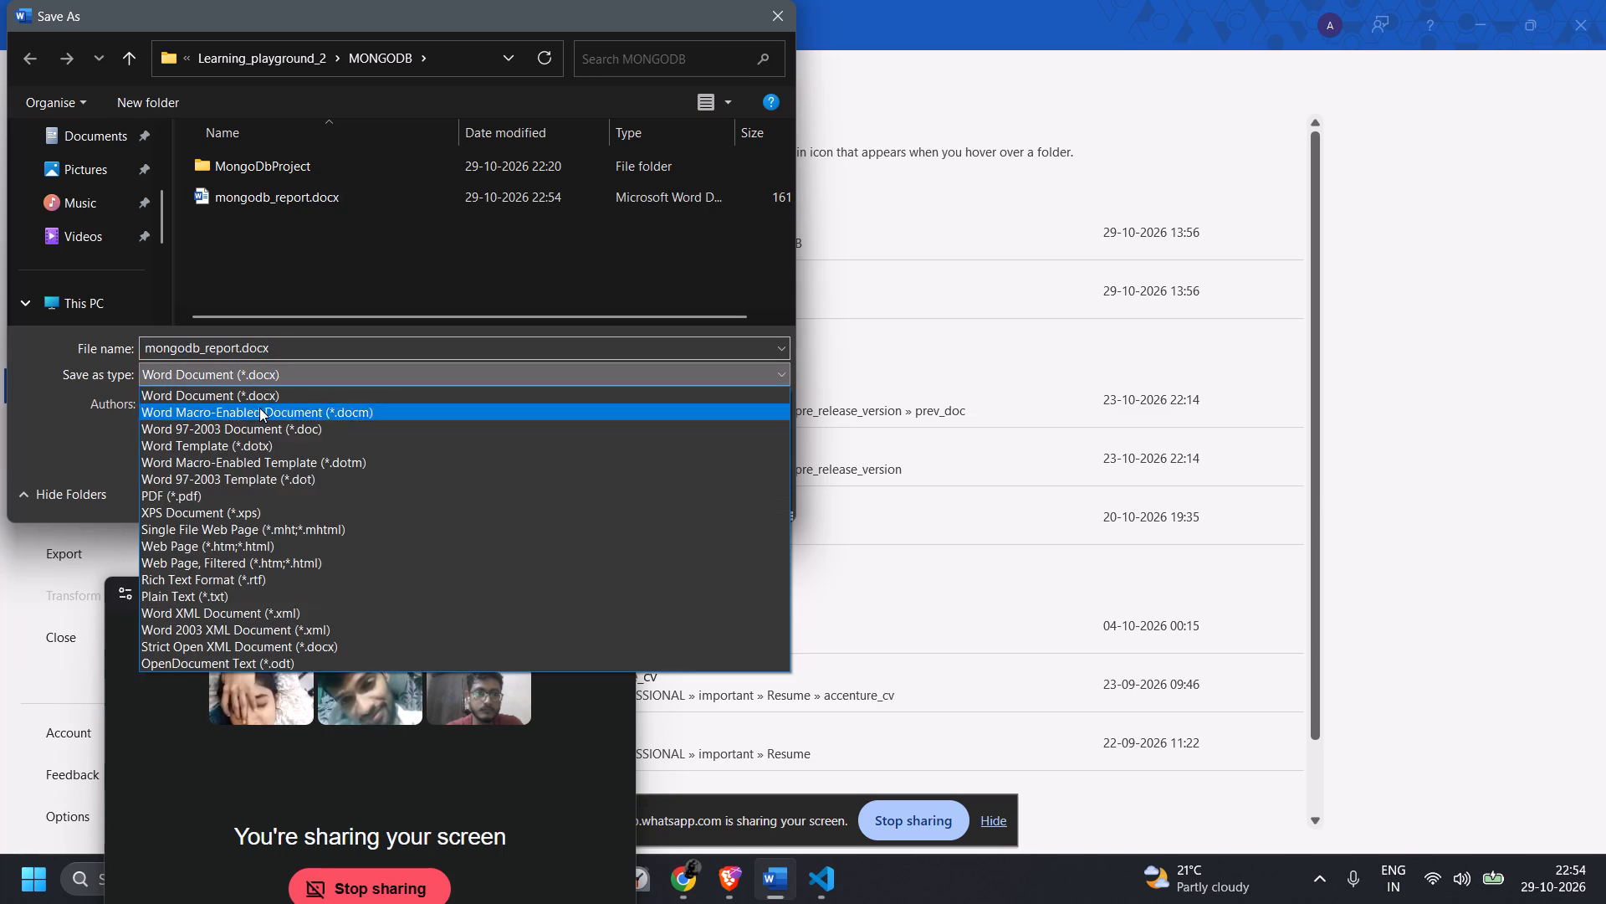
click(198, 480)
click(253, 348)
click(305, 378)
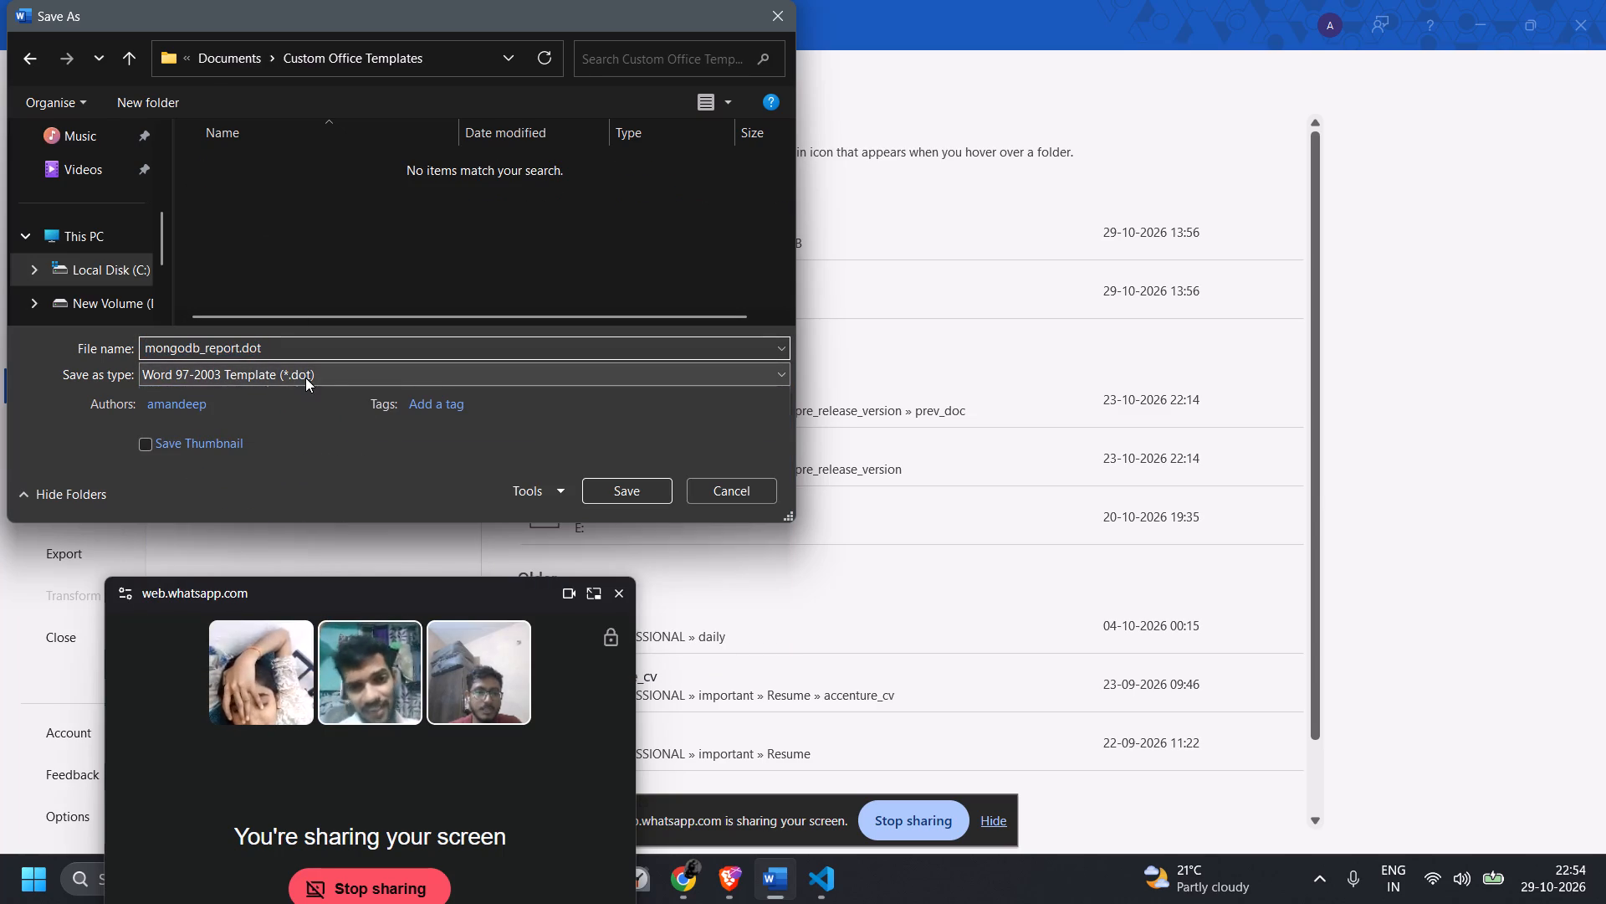
click(205, 499)
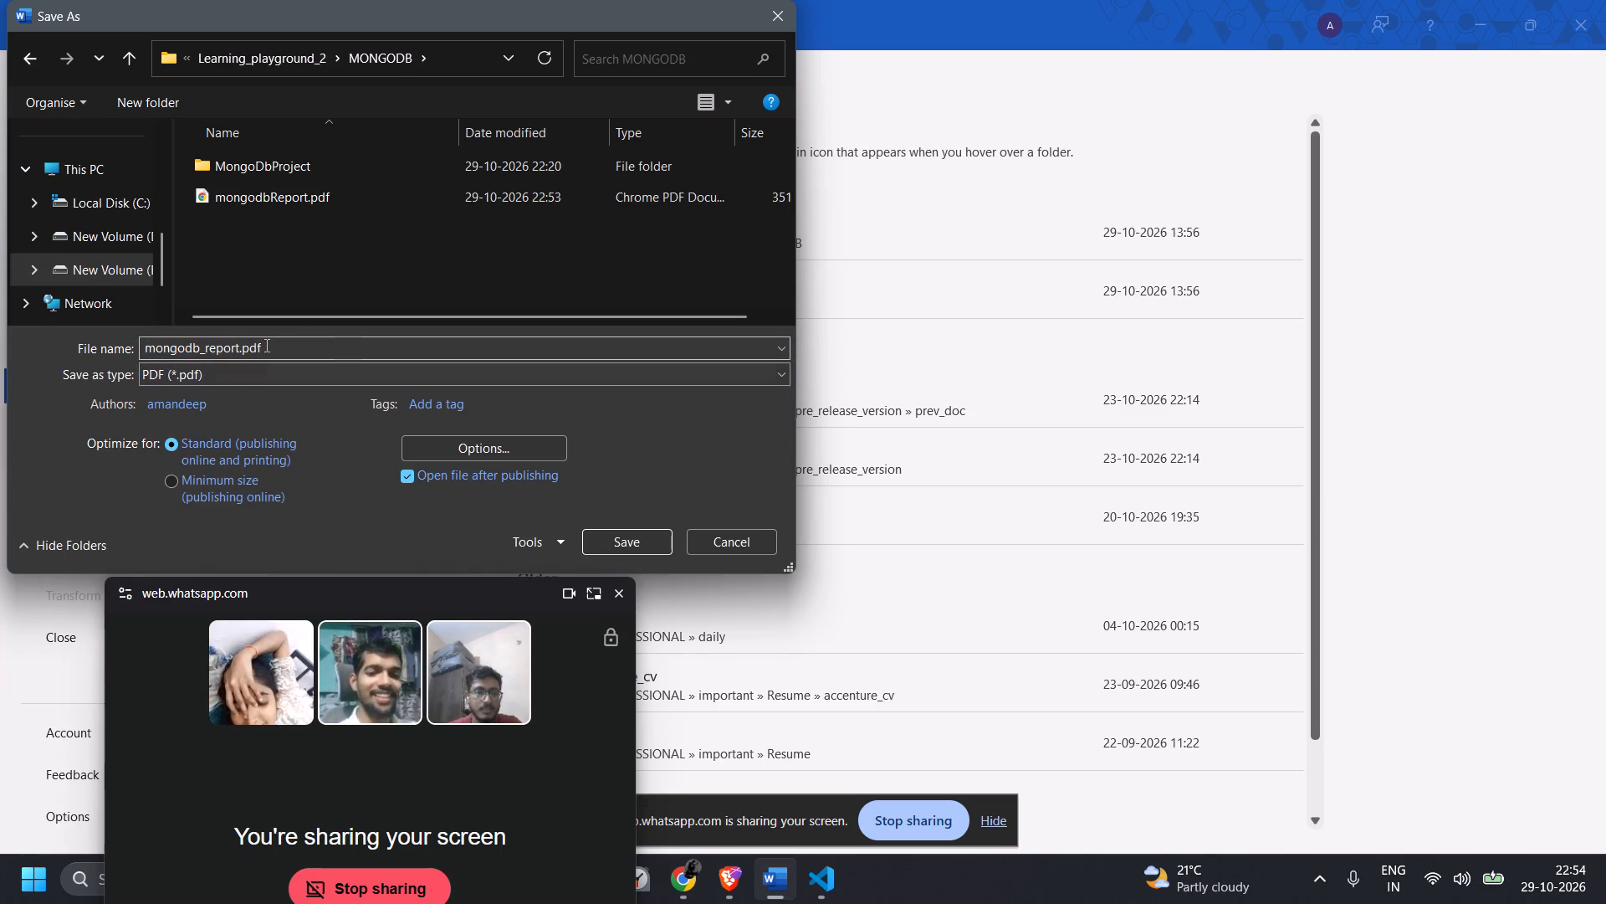
click(259, 196)
click(647, 543)
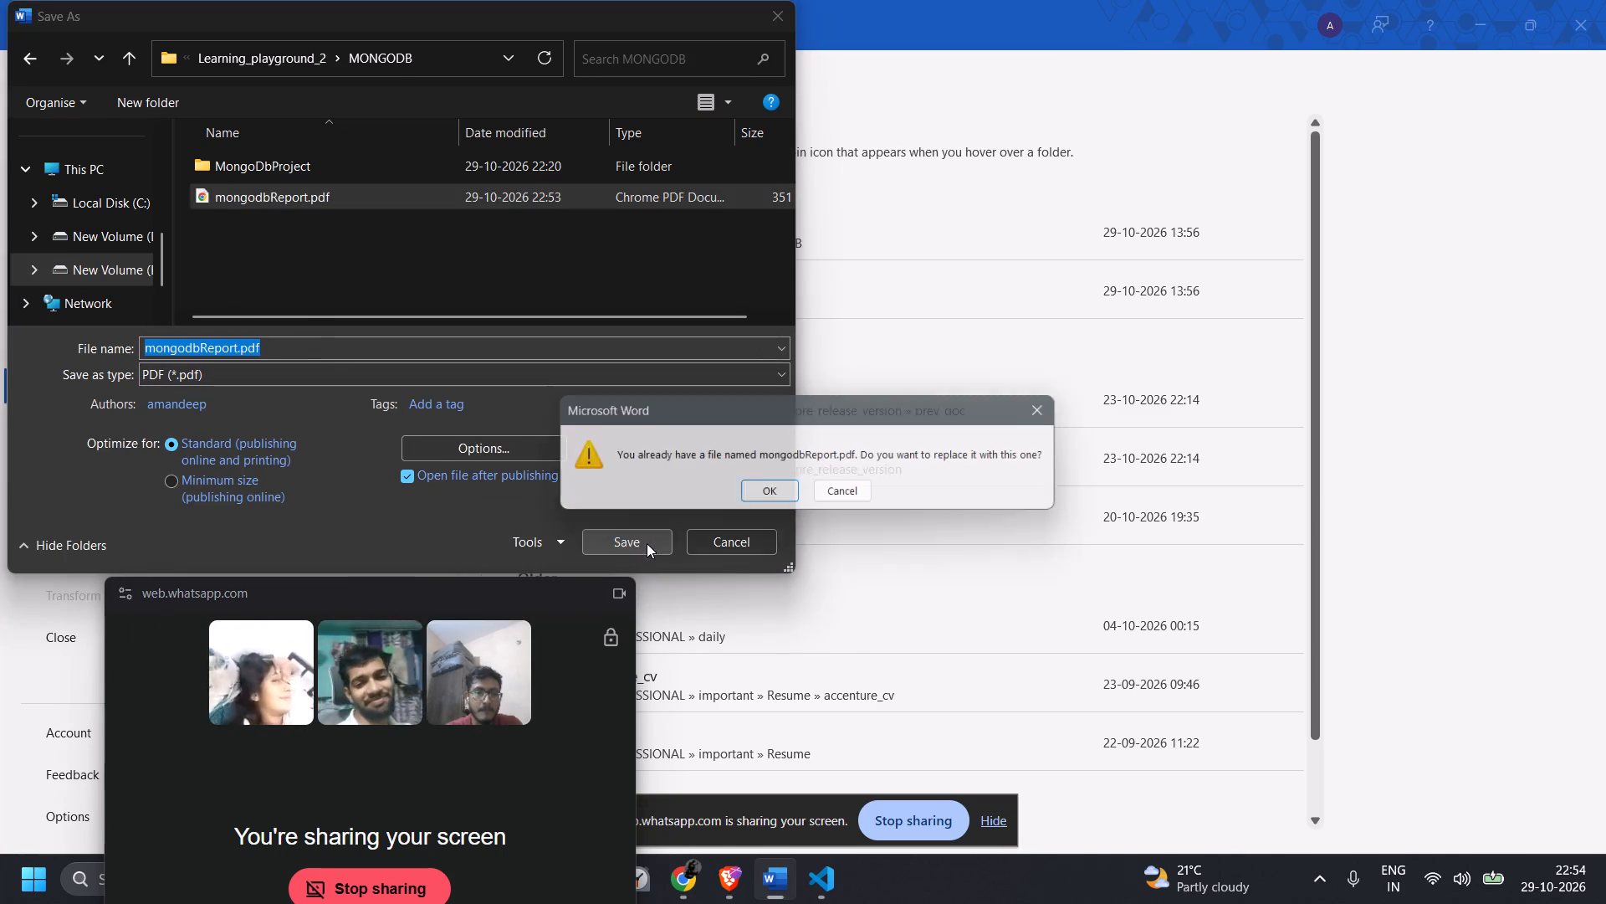
click(758, 506)
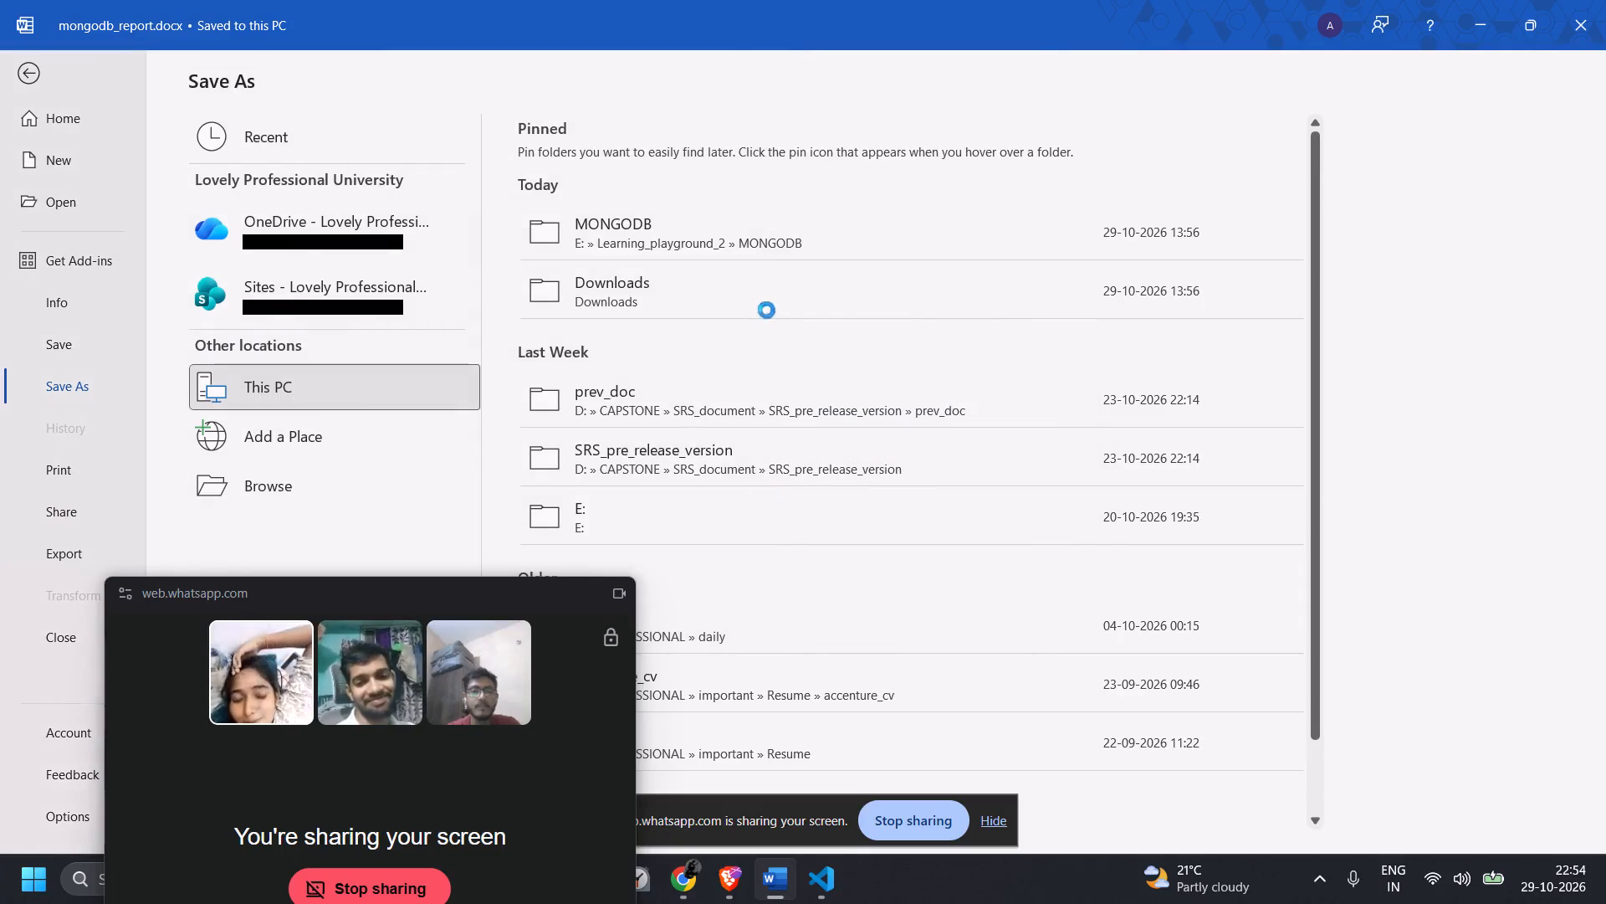
Switch to the earlier opened mongodbReport.pdf in Chrome.
click(942, 23)
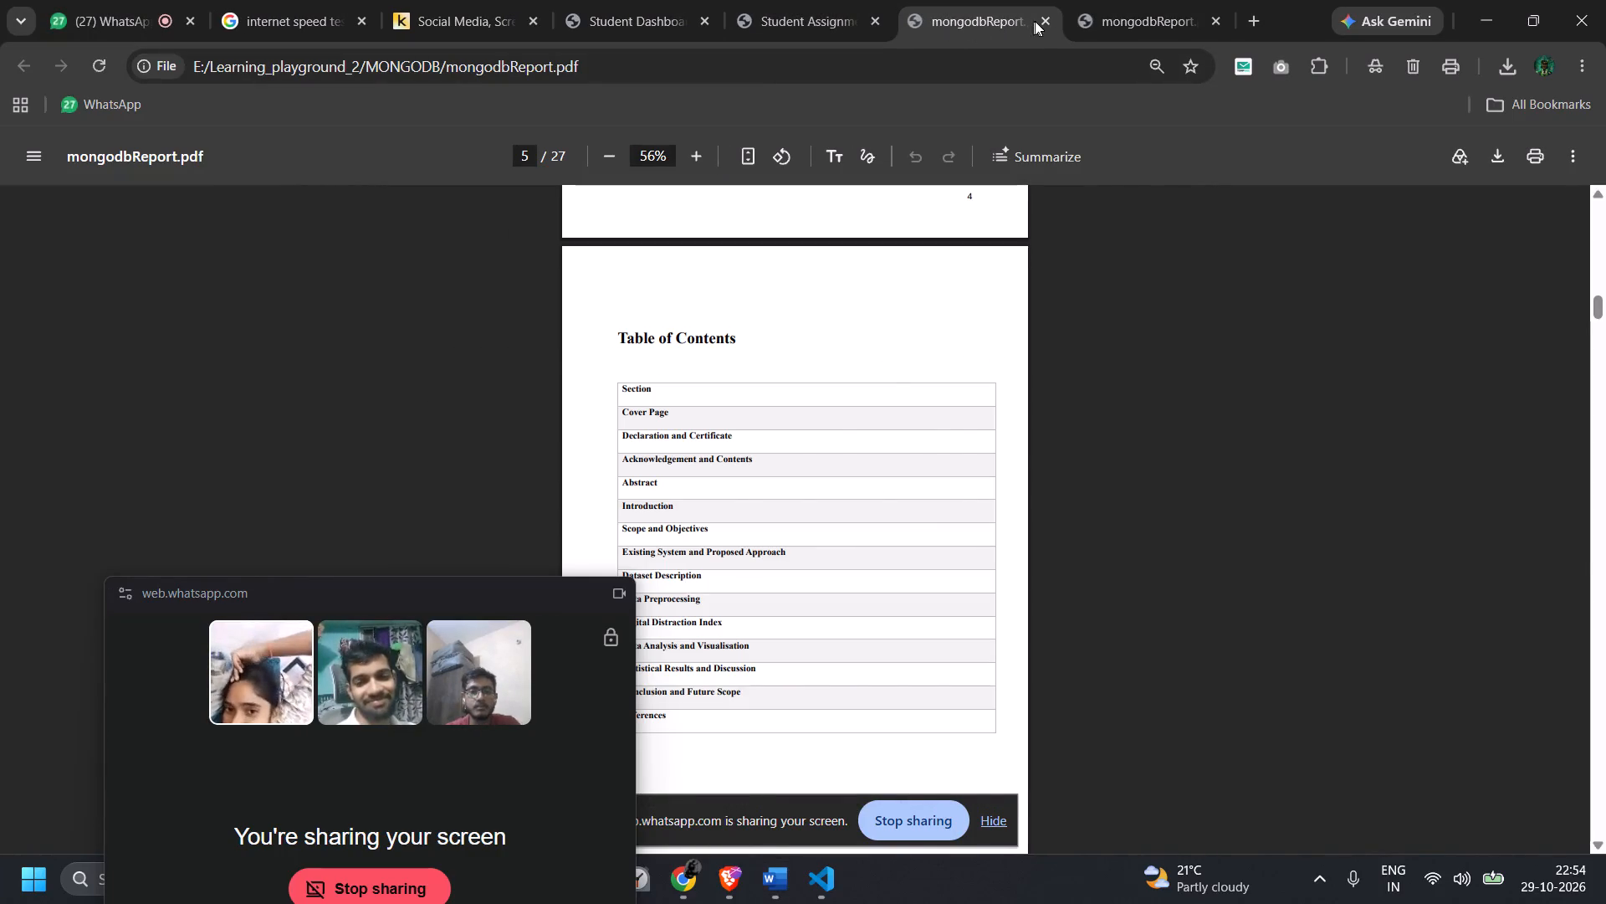
Close the earlier opened copy of mongodbReport.pdf, keeping the newly exported one open.
click(1043, 20)
Review the exported report PDF from the cover page through the Declaration, Certificate and Acknowledgement pages.
scroll(891, 322, down, 5)
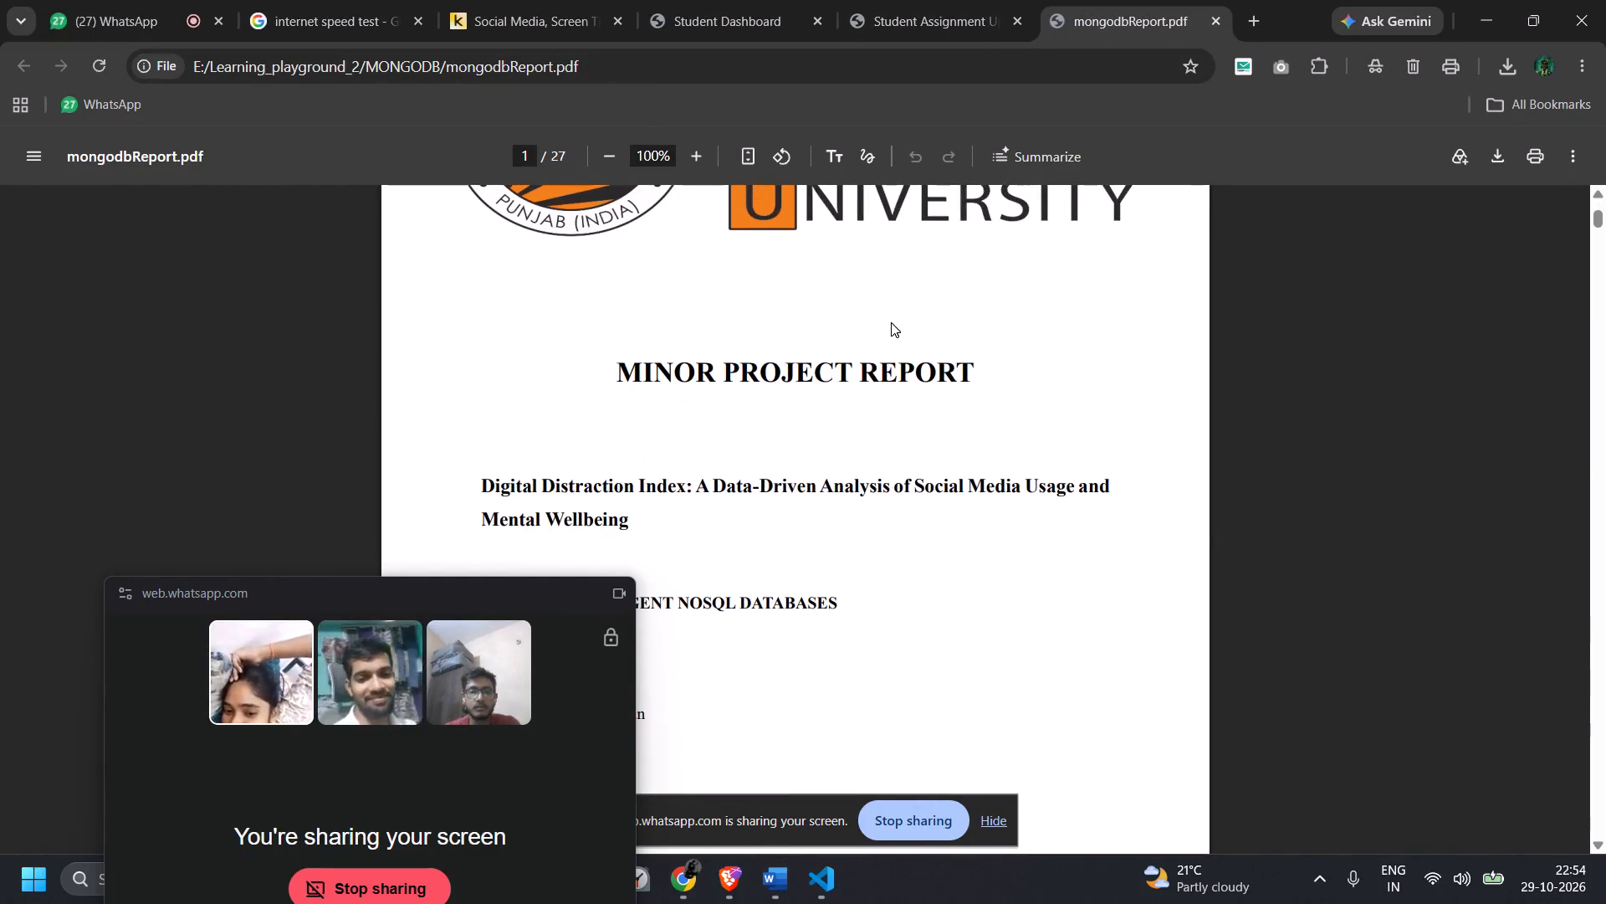
scroll(891, 322, down, 3)
scroll(891, 322, up, 1)
scroll(891, 322, down, 4)
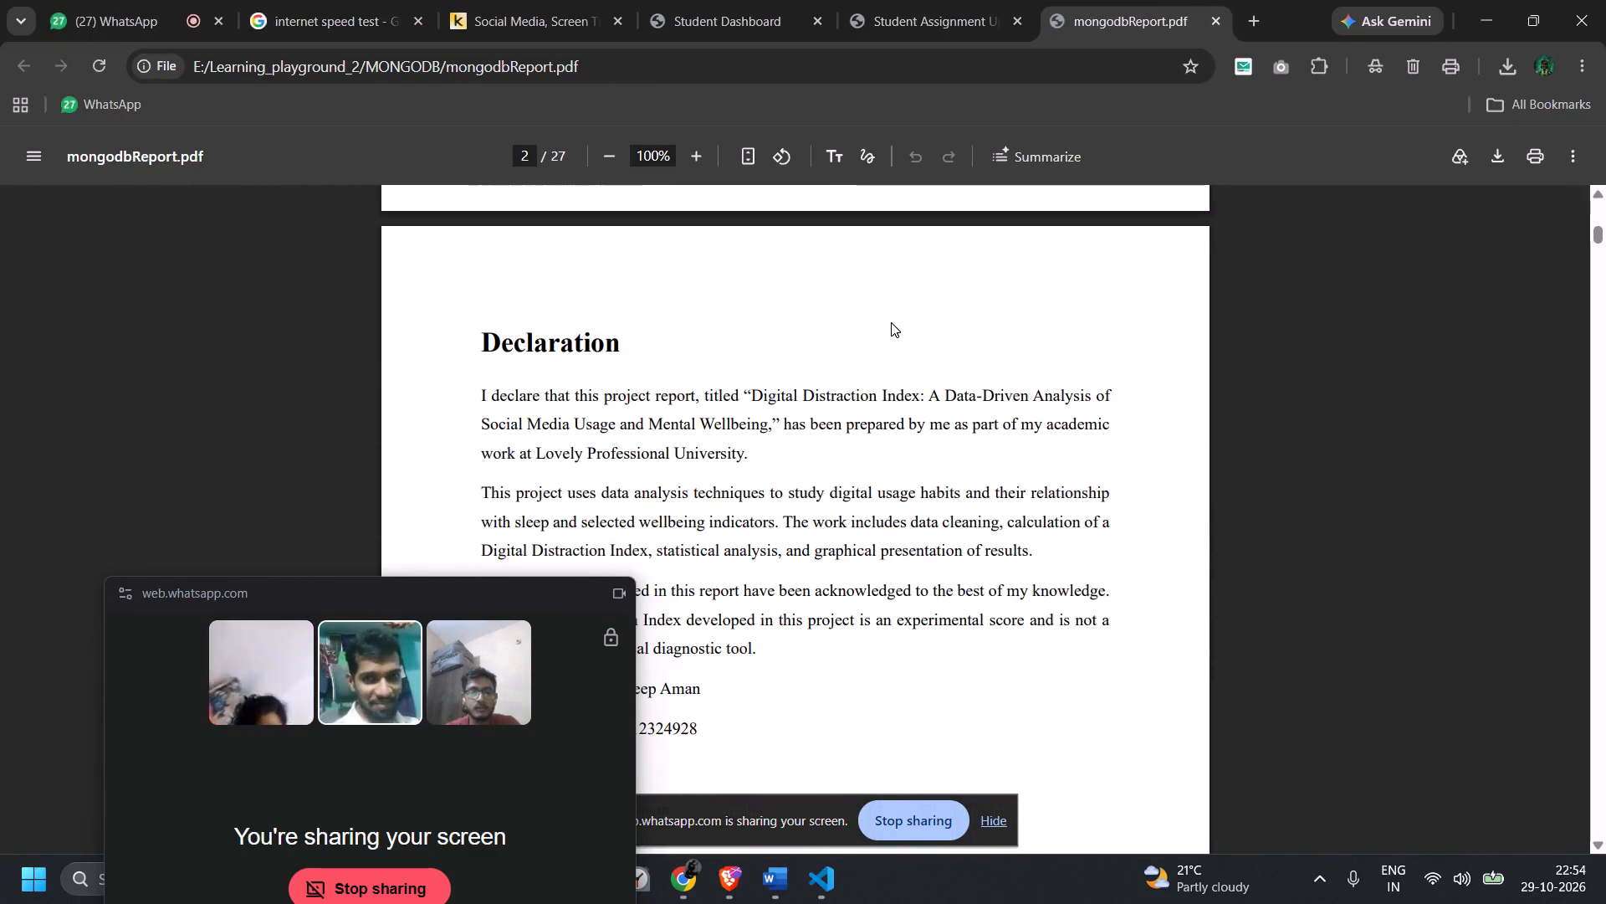
scroll(891, 322, down, 3)
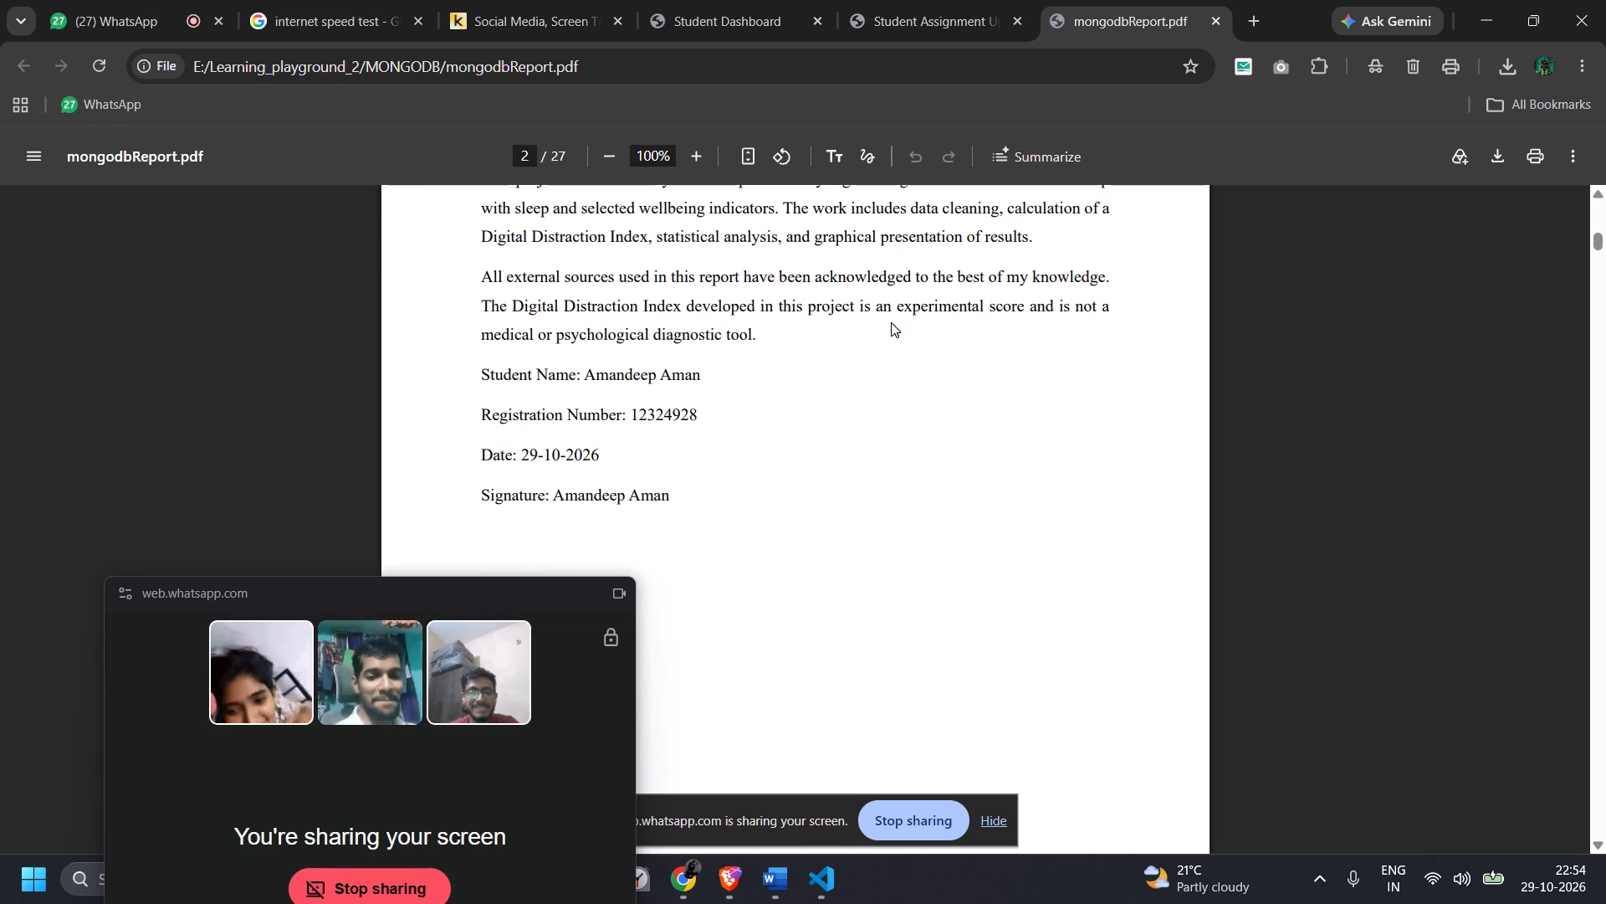
scroll(891, 322, up, 2)
scroll(891, 322, down, 1)
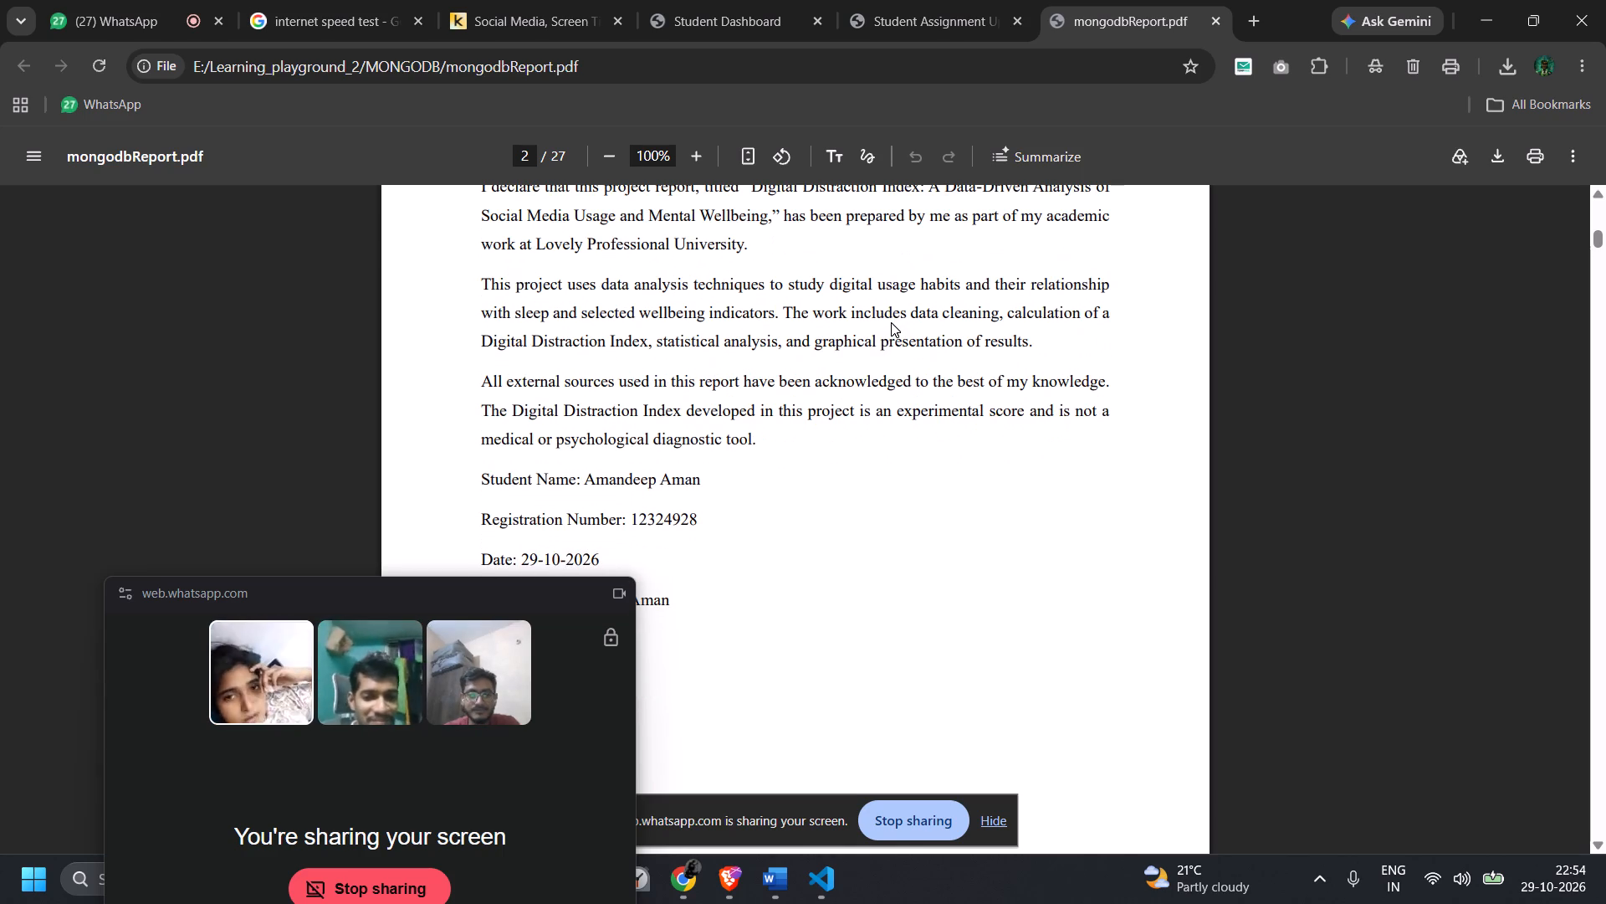
scroll(891, 322, down, 9)
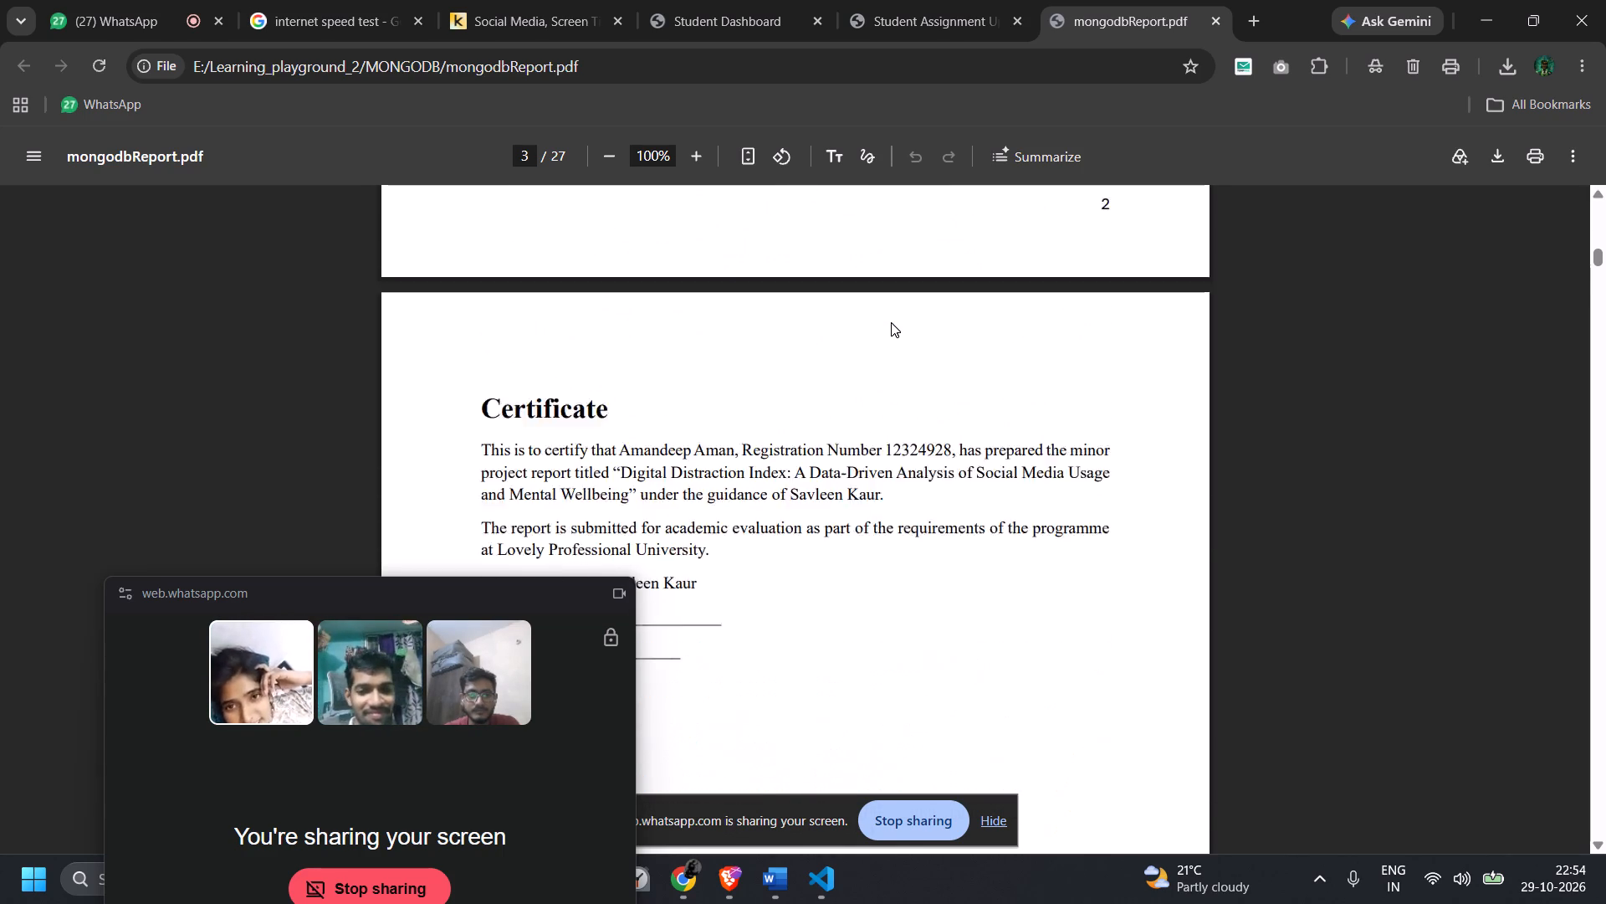
scroll(891, 322, down, 1)
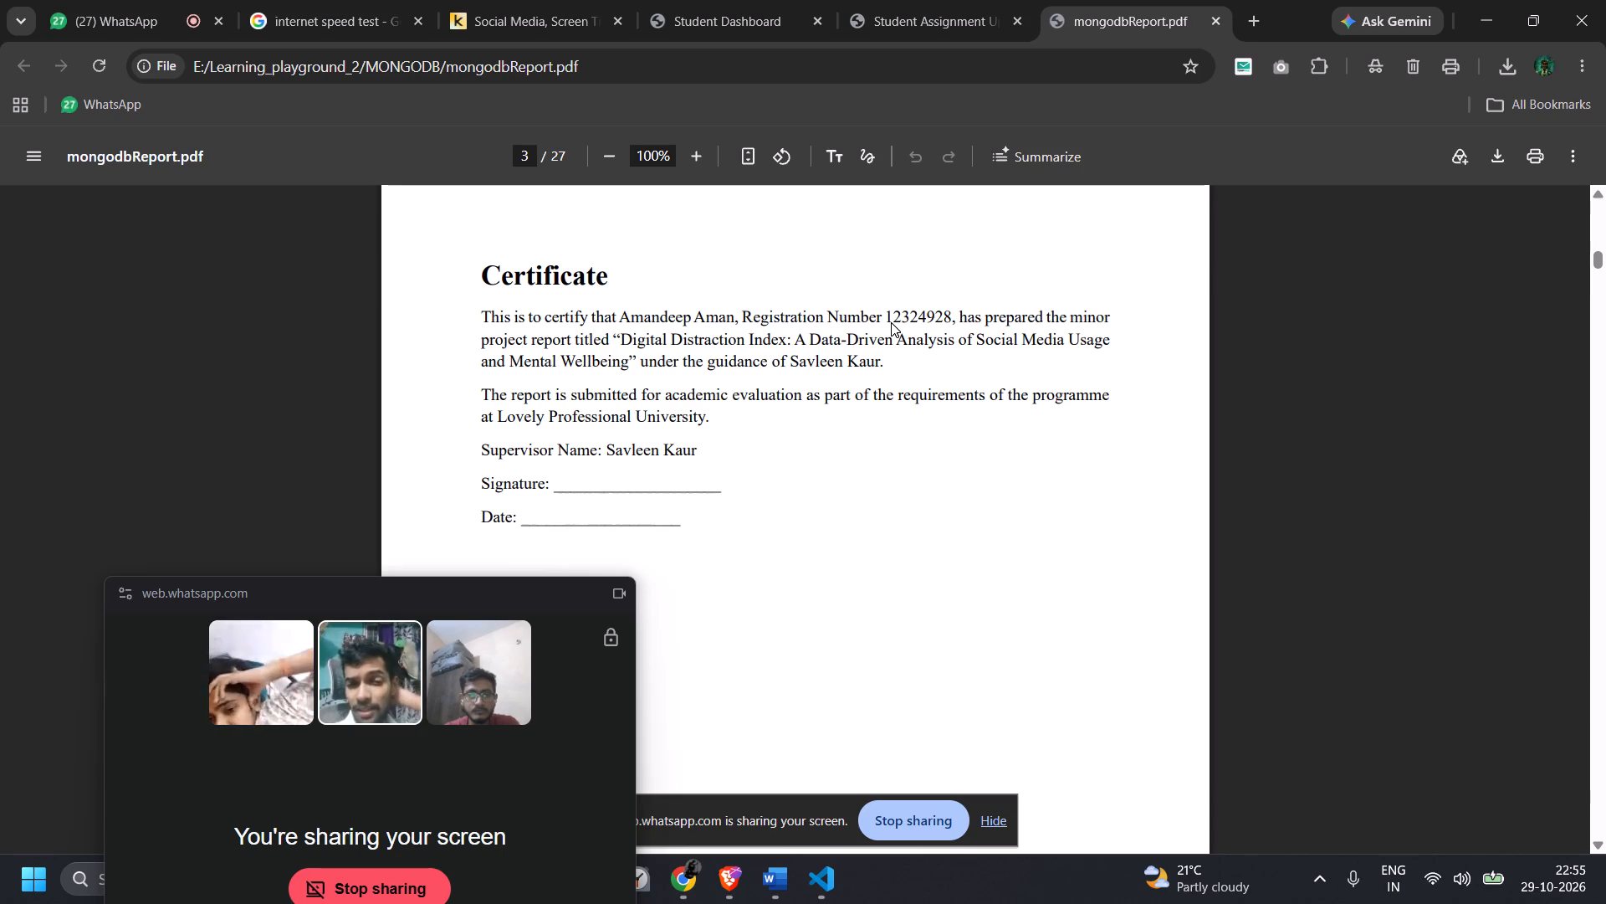
scroll(891, 322, down, 9)
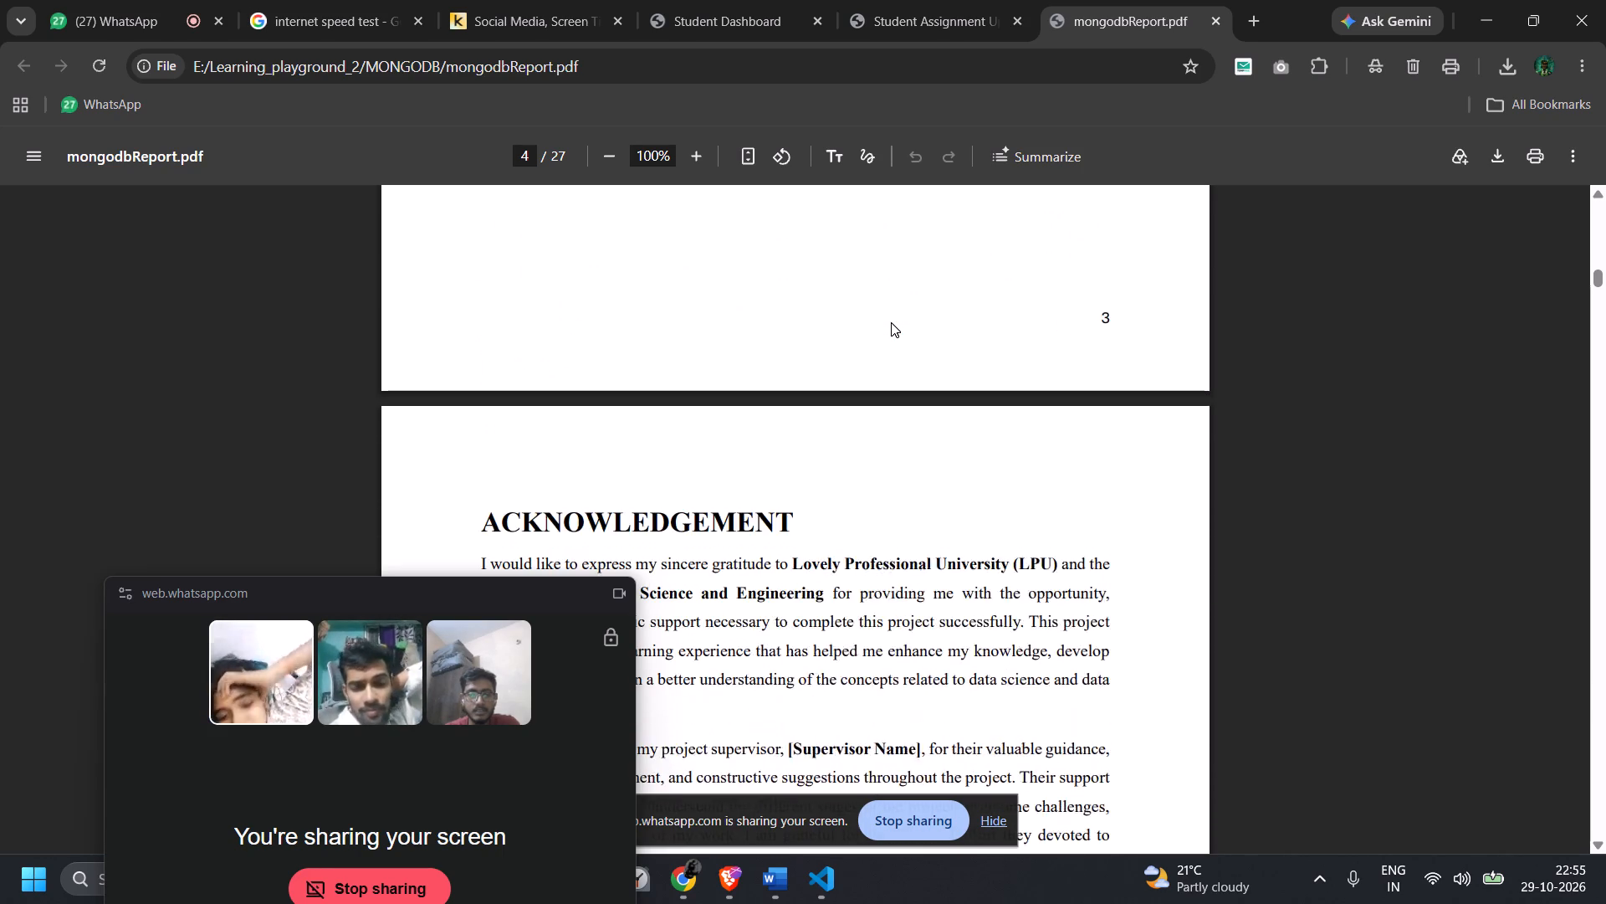
scroll(891, 322, down, 5)
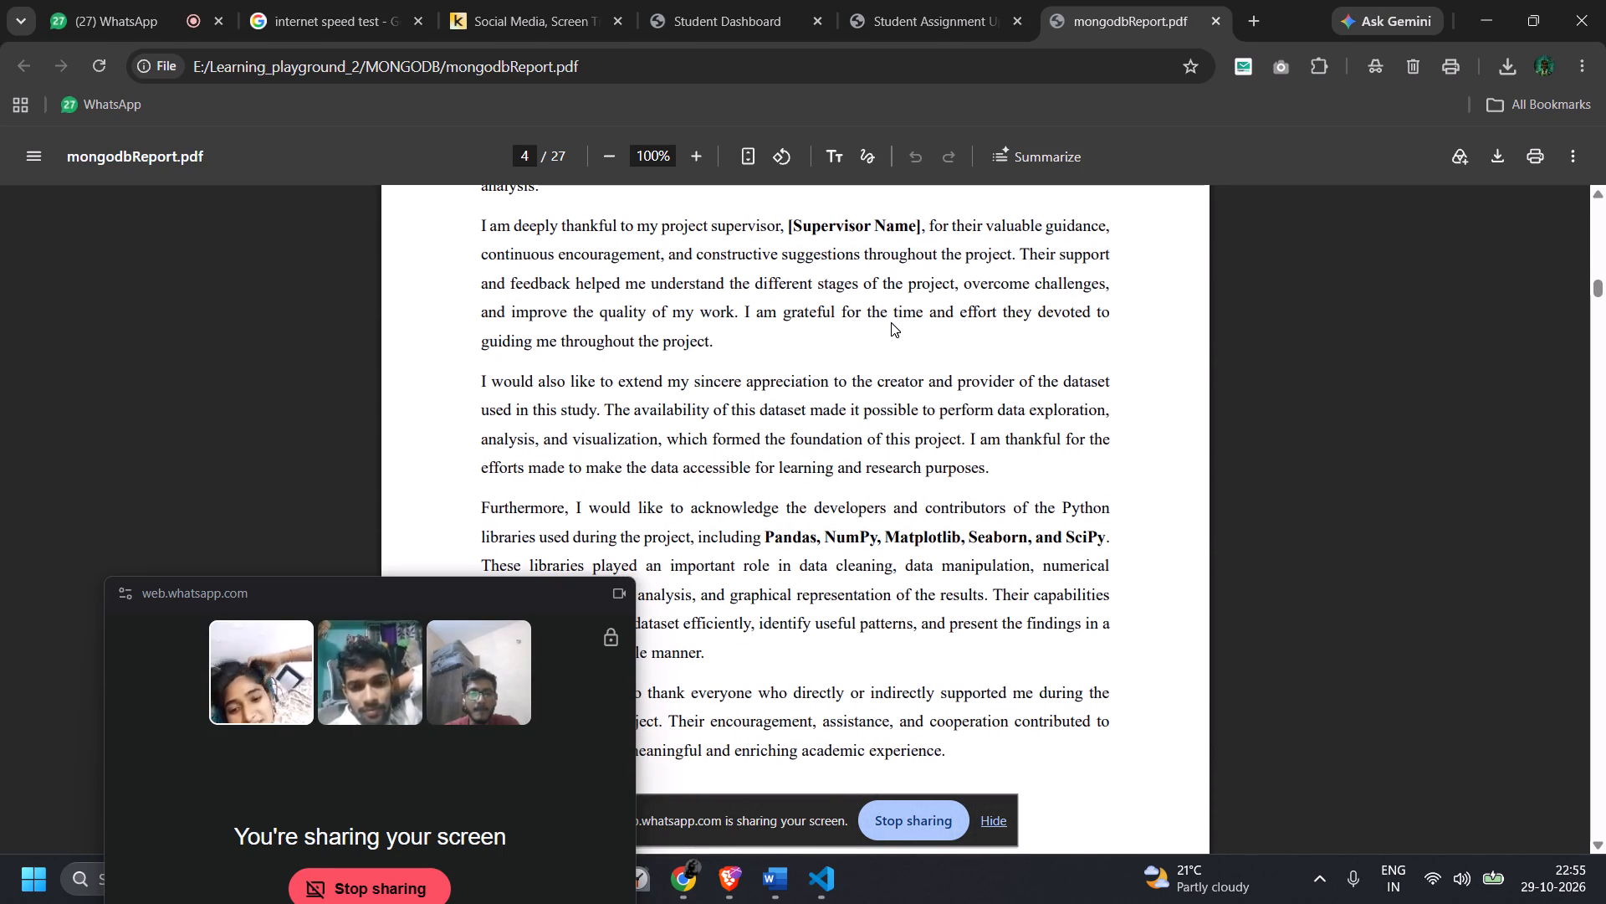
scroll(891, 322, up, 4)
Switch to mongodb_report.docx in Word and check the pages from the Acknowledgement to the Problem Statement and Objectives section.
key(alt+Tab)
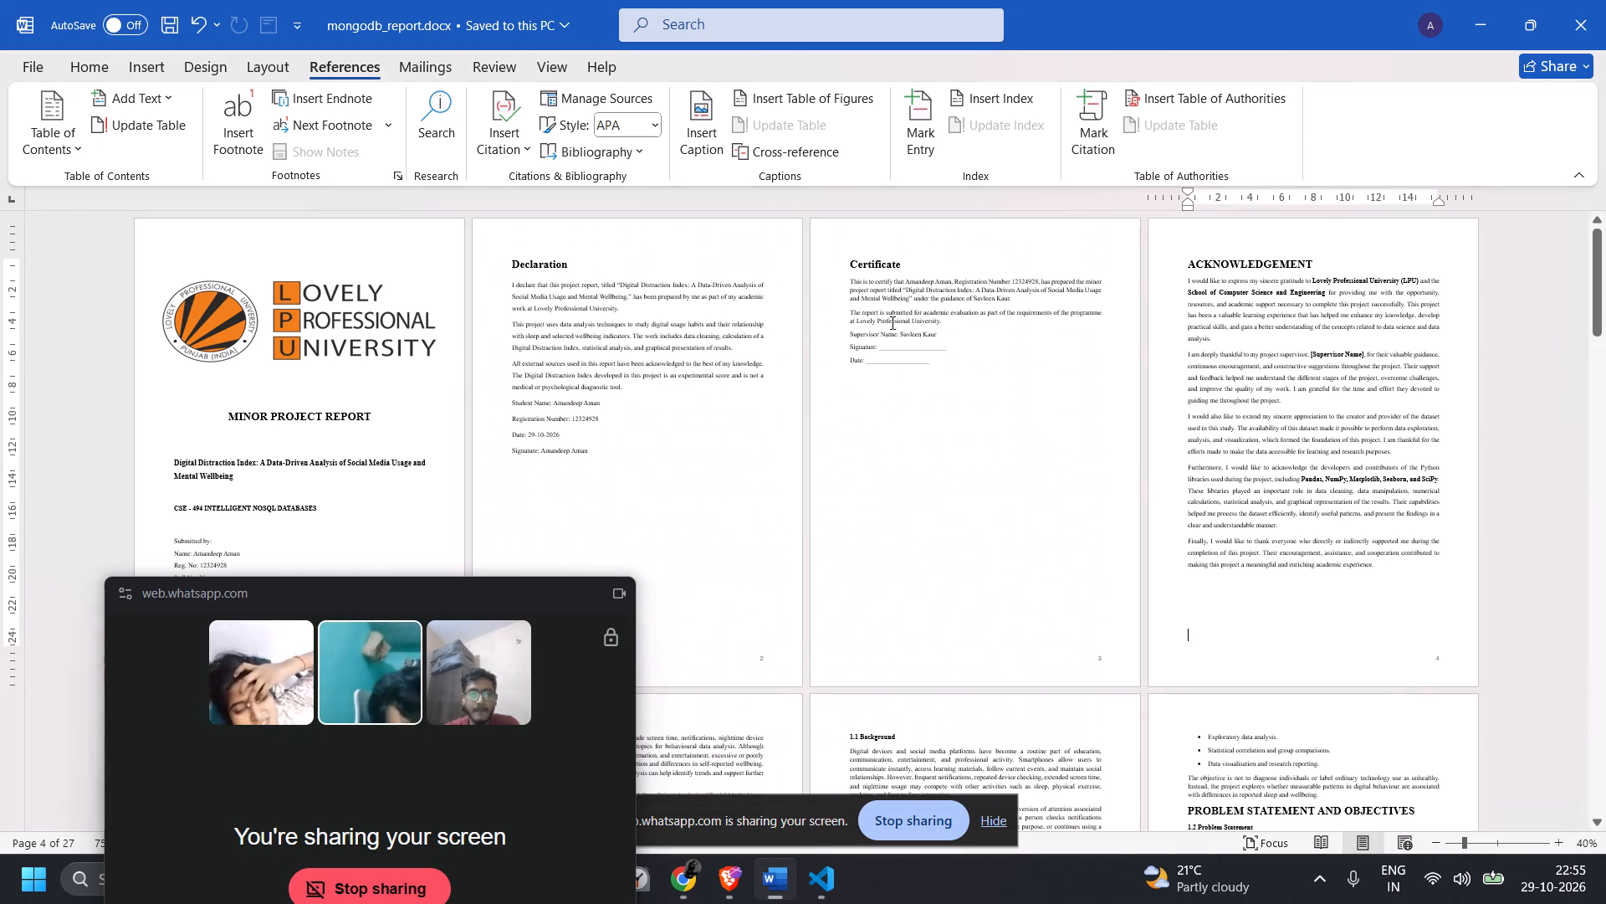
ctrl+scroll(1325, 344, up, 1)
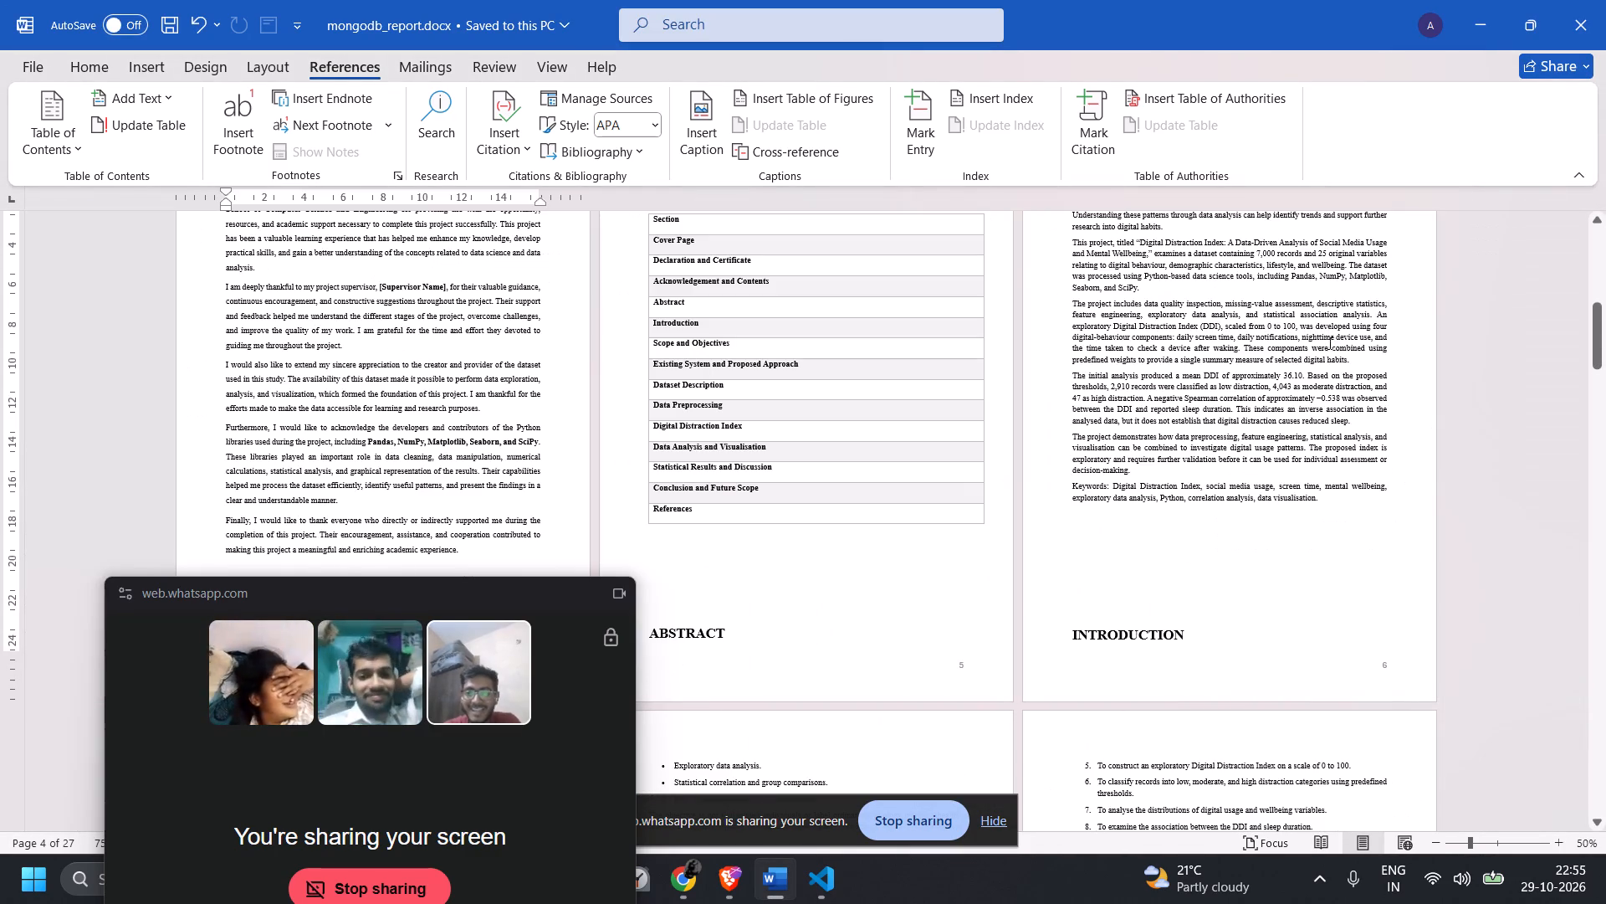
scroll(1102, 371, down, 13)
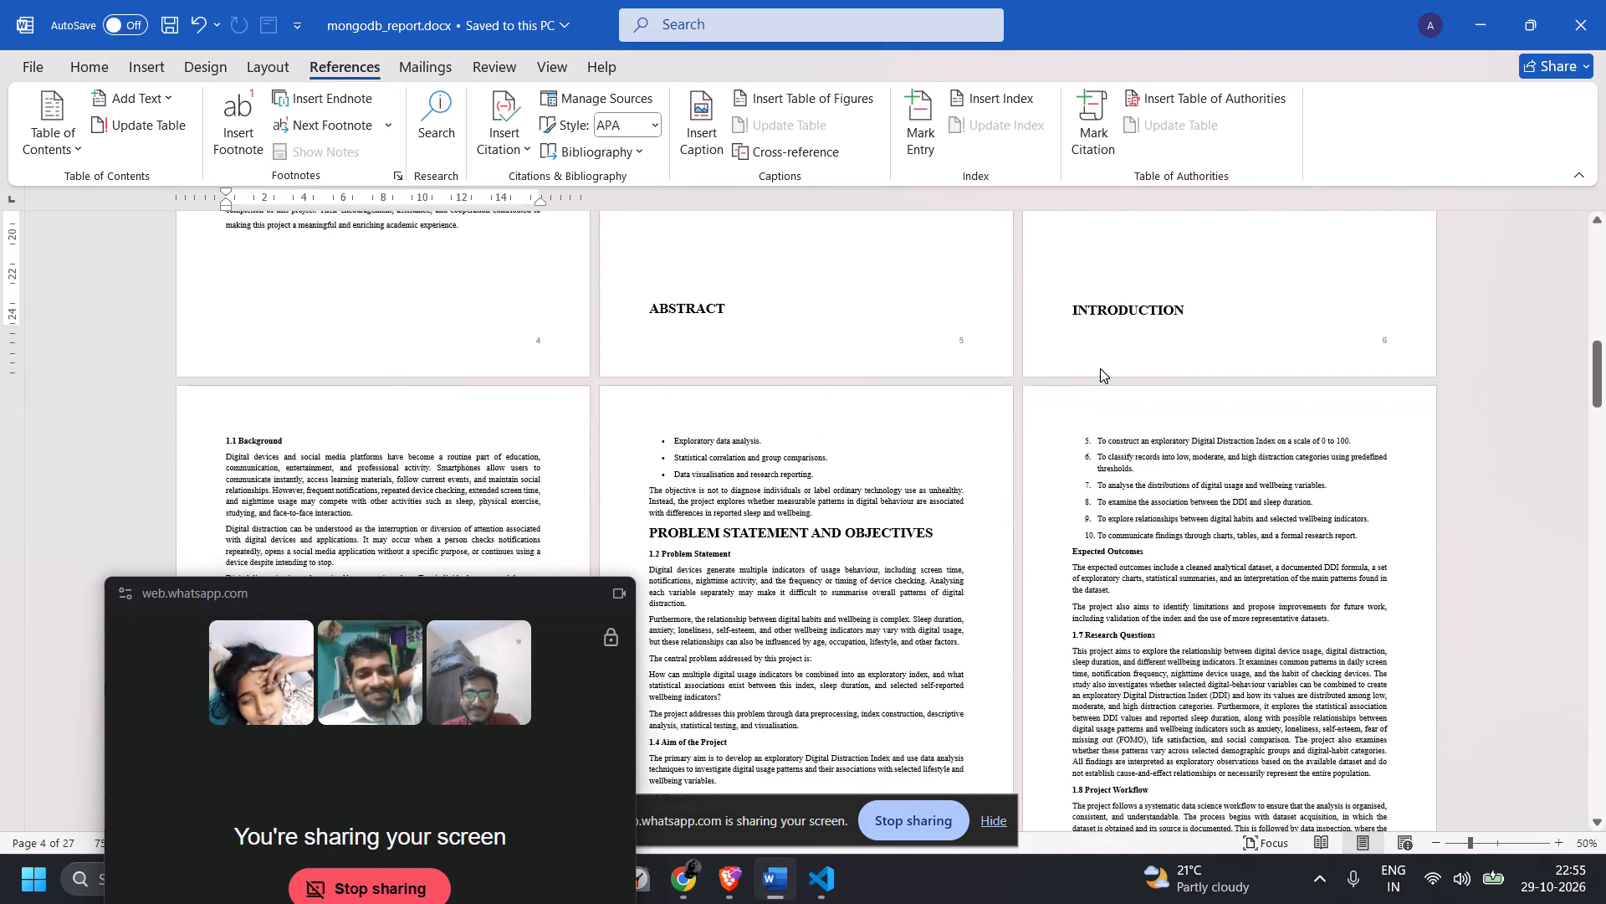
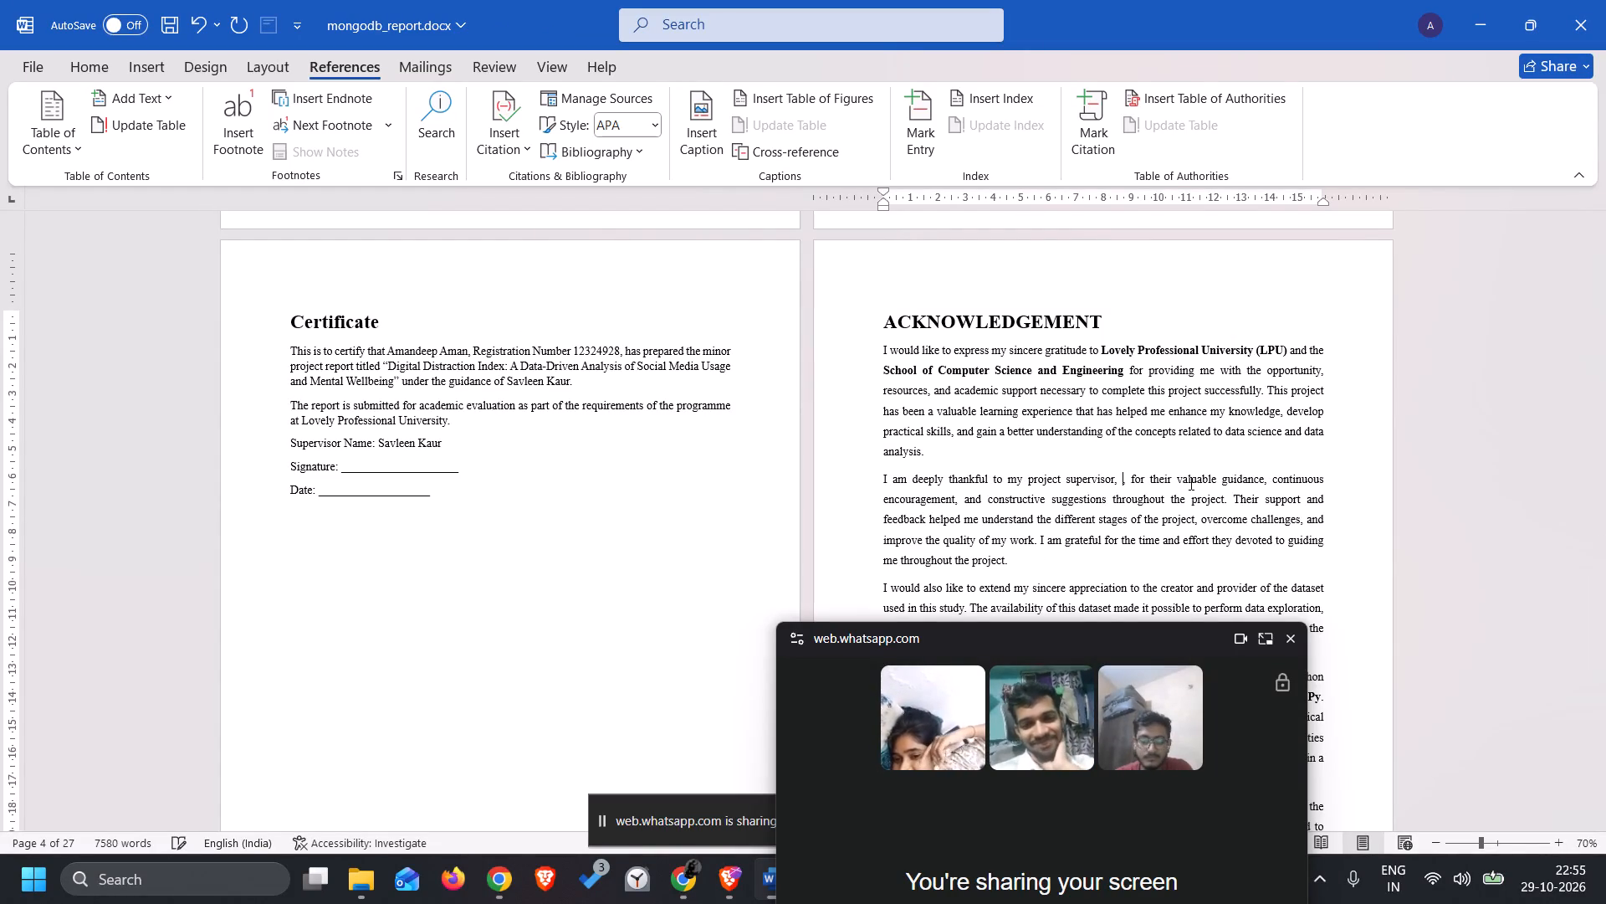
Enter the project supervisor's name, as given on the Certificate page, in the second paragraph of the Acknowledgement and save the report.
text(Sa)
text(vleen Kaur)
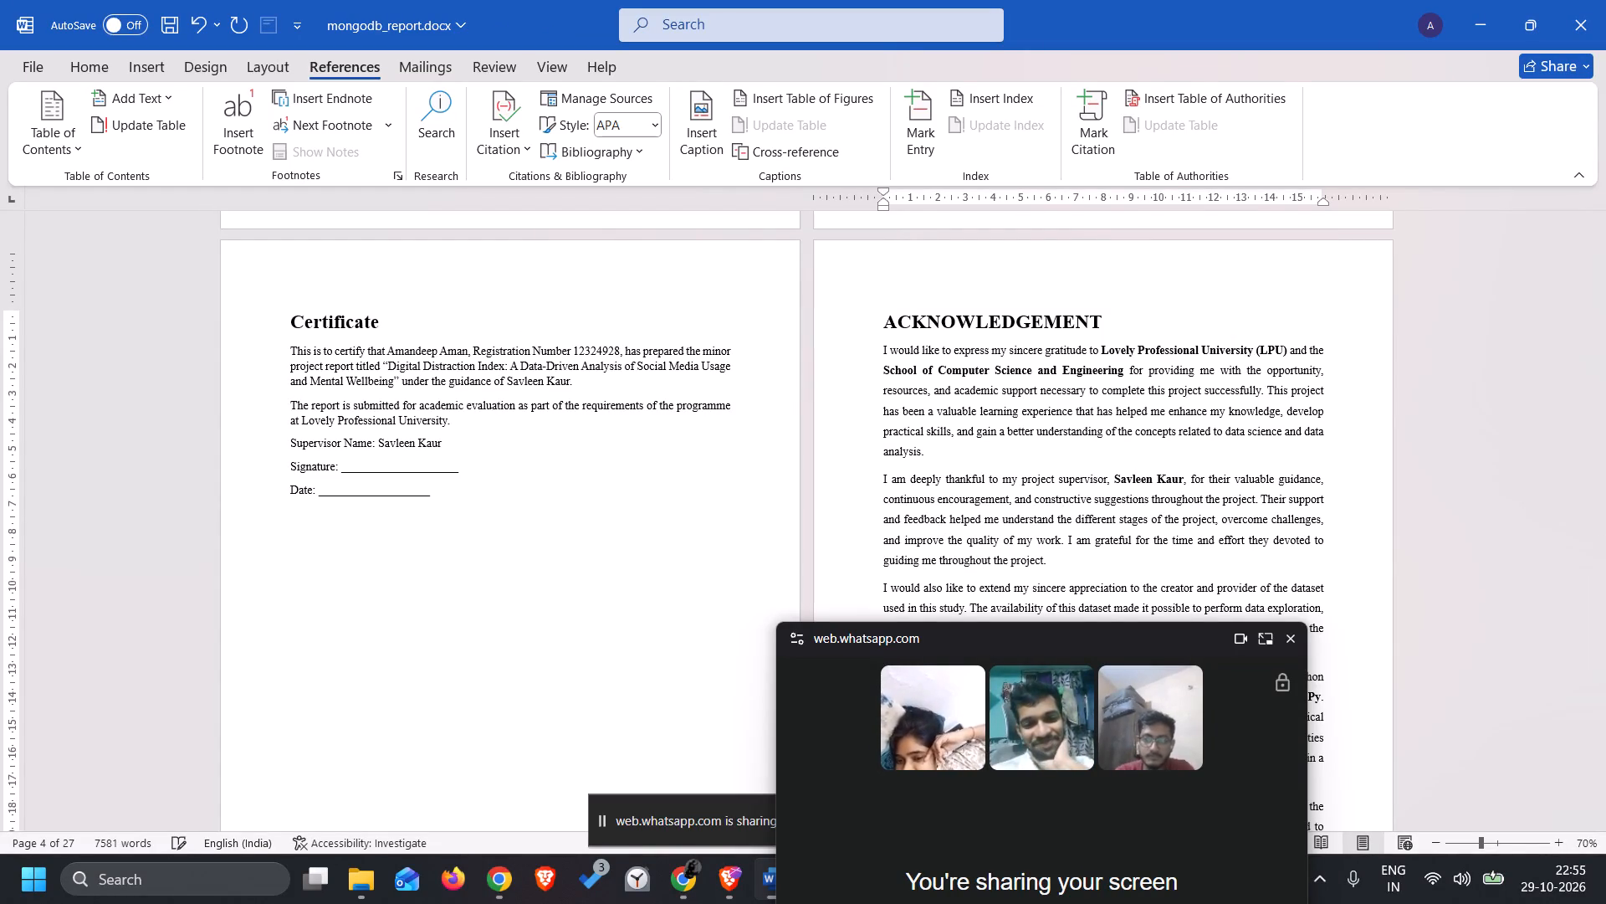
scroll(1145, 486, down, 3)
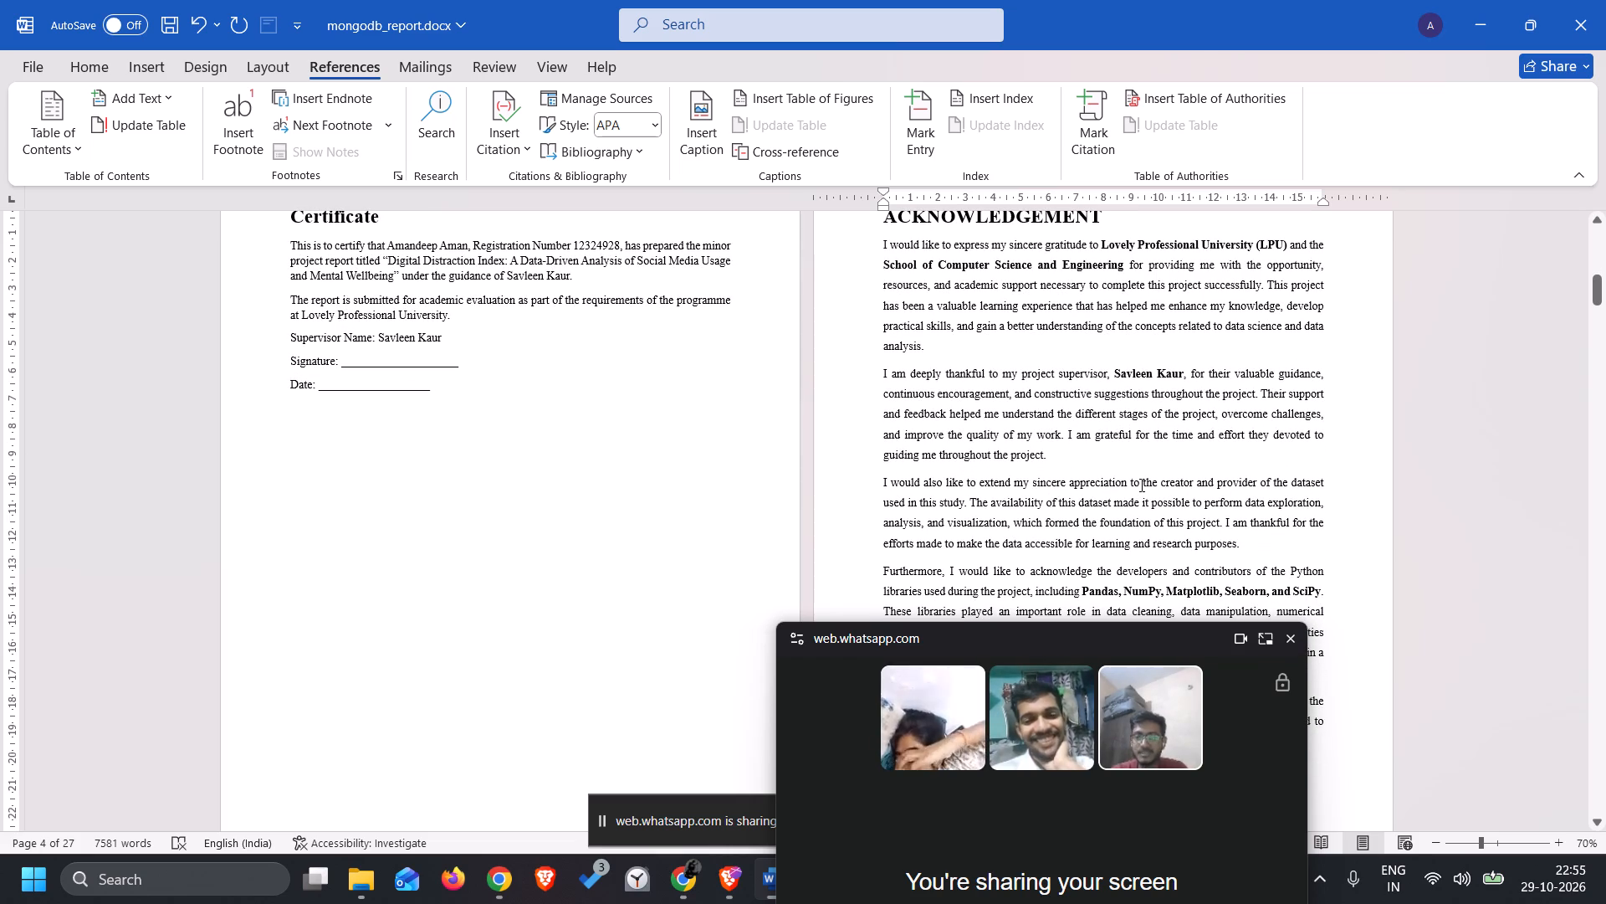
key(ctrl+s)
scroll(1139, 483, down, 5)
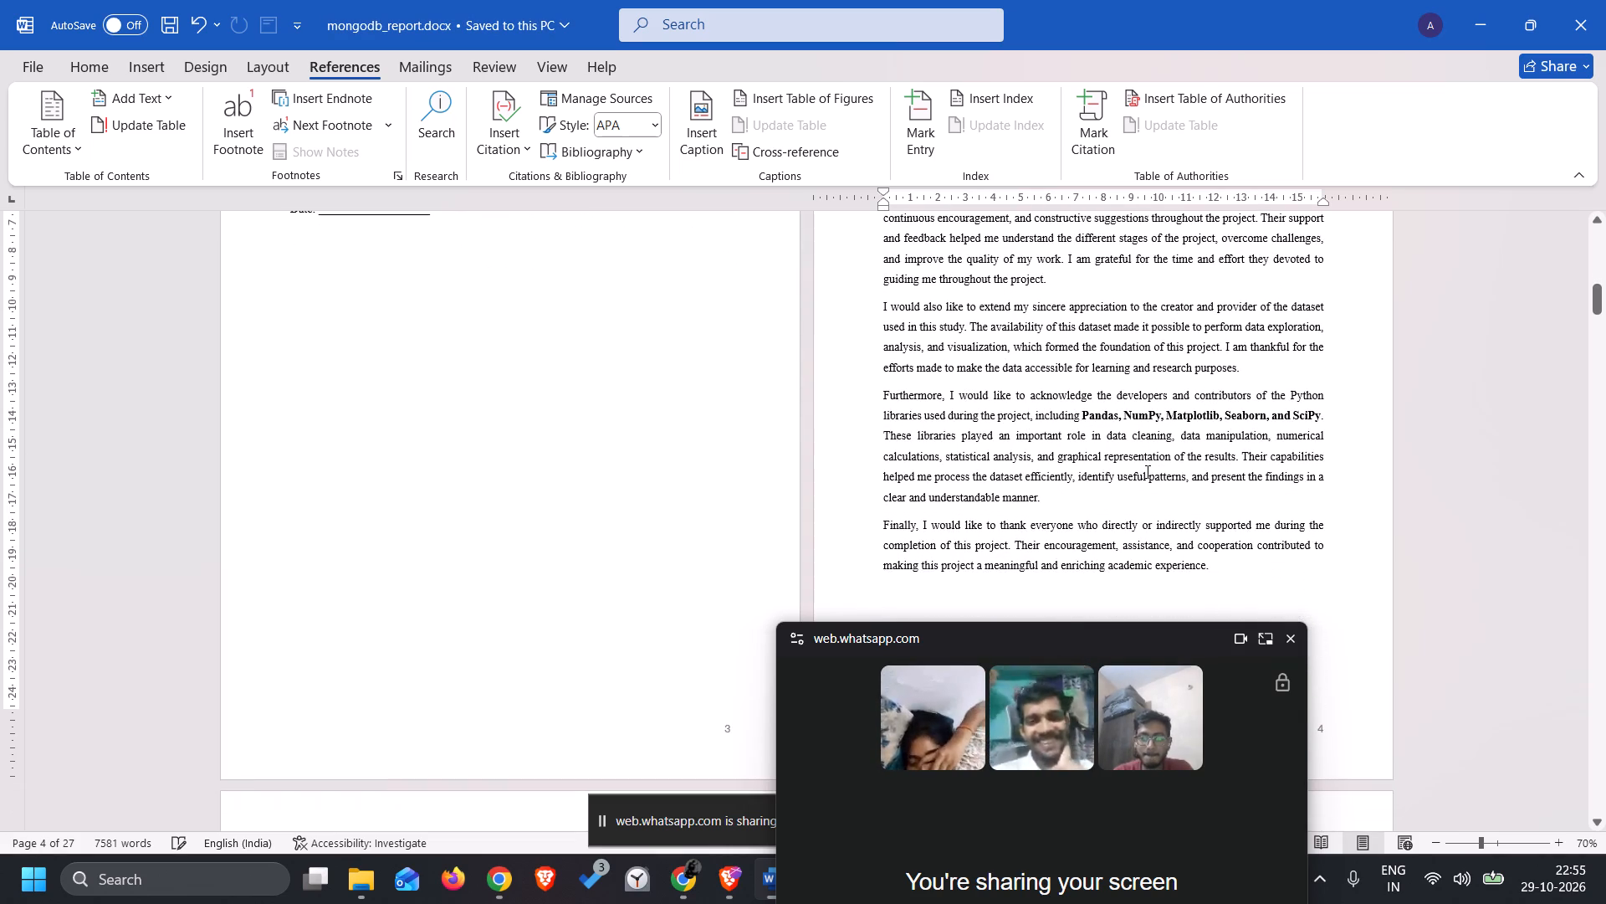
Insert a line break before the ABSTRACT heading below the contents table, moving it to the next page, and save the report.
scroll(1114, 401, down, 4)
scroll(961, 405, down, 2)
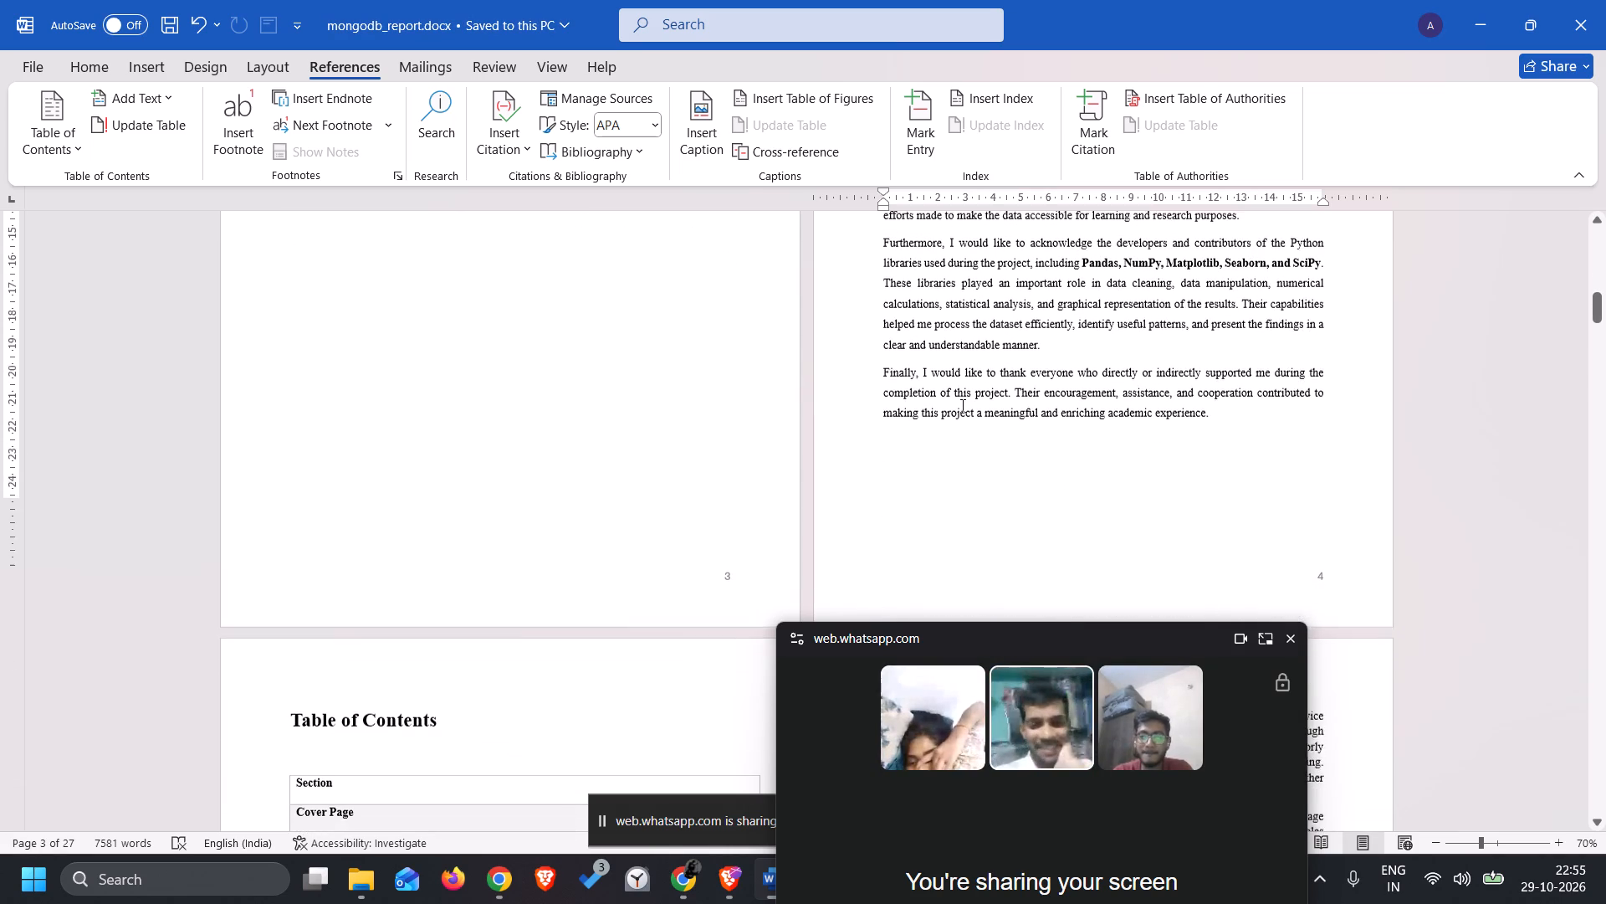
scroll(961, 405, down, 11)
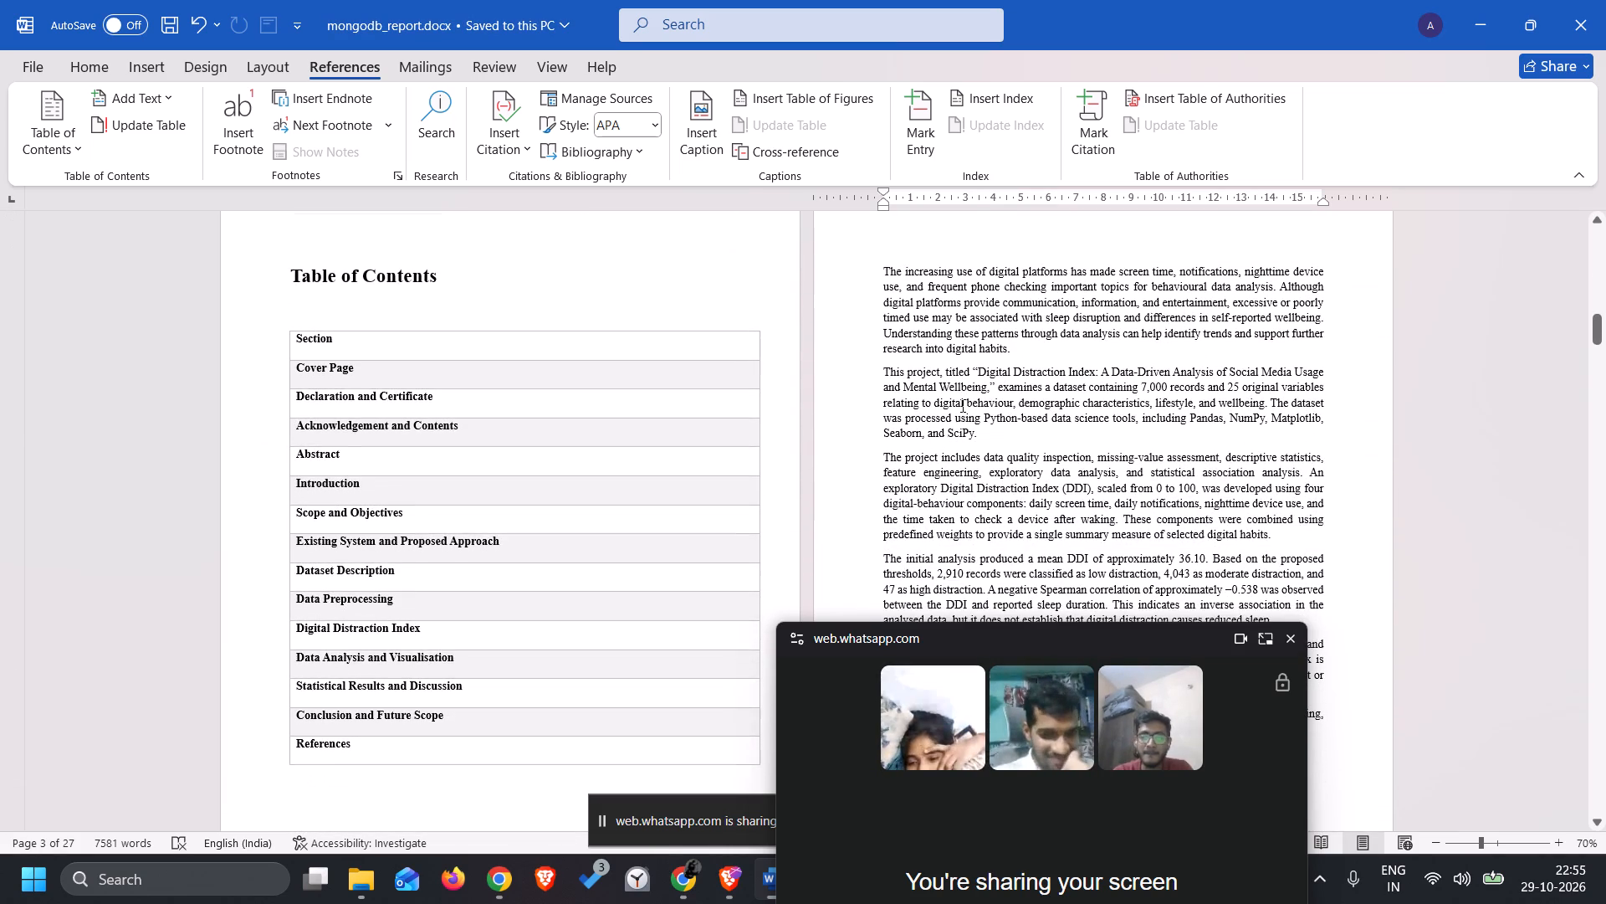
scroll(961, 405, down, 2)
scroll(961, 405, up, 2)
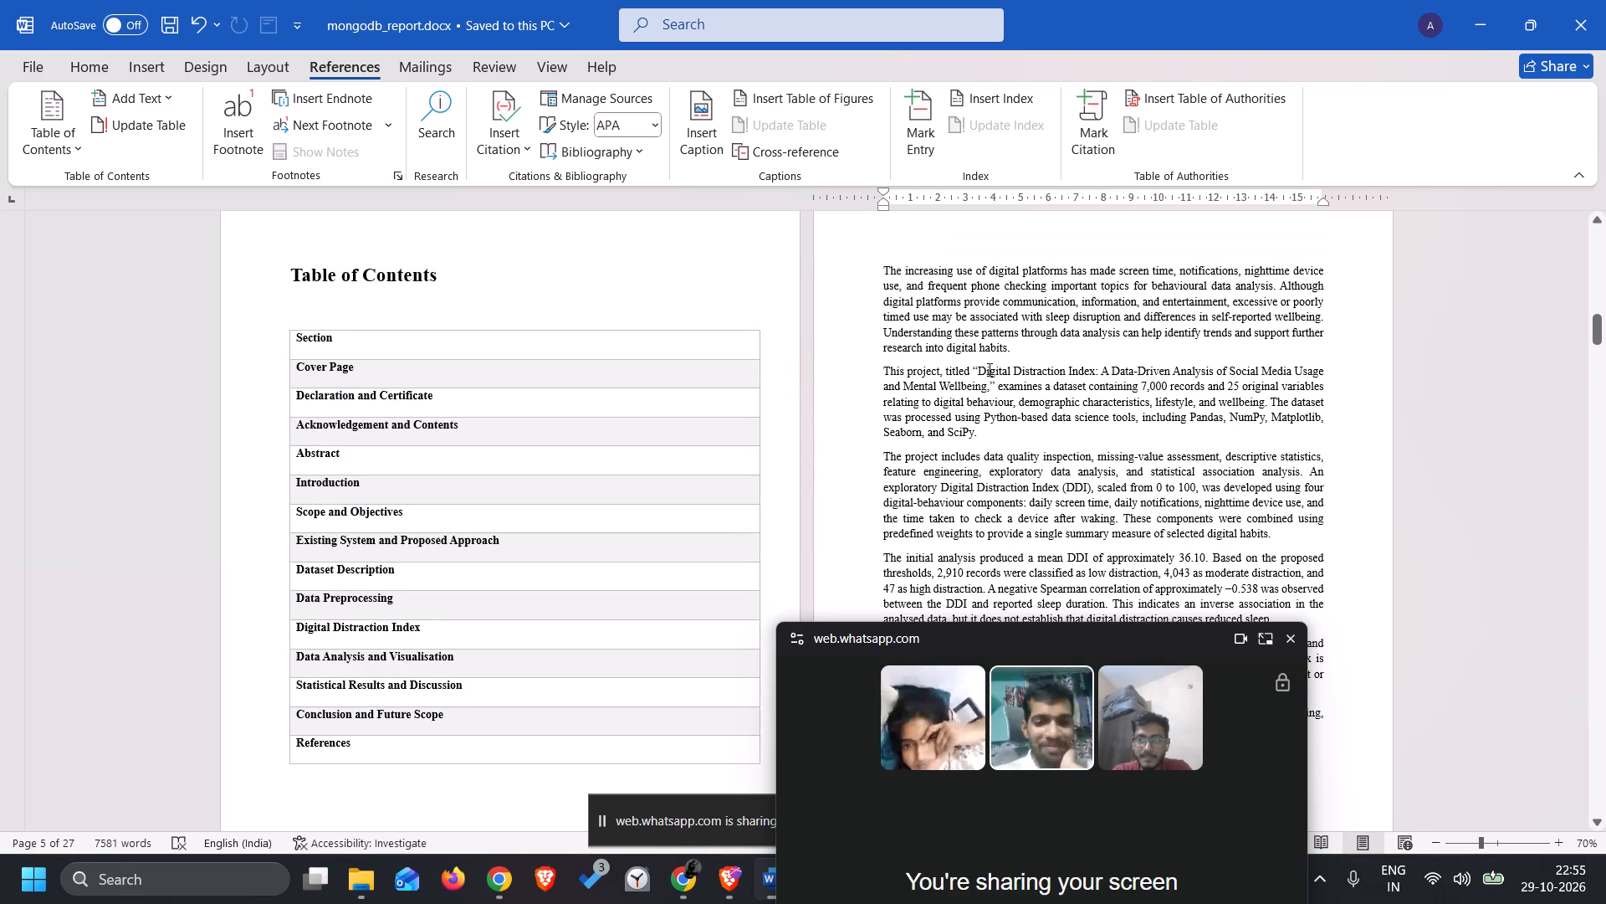
scroll(988, 369, down, 4)
scroll(988, 369, up, 7)
scroll(988, 369, down, 5)
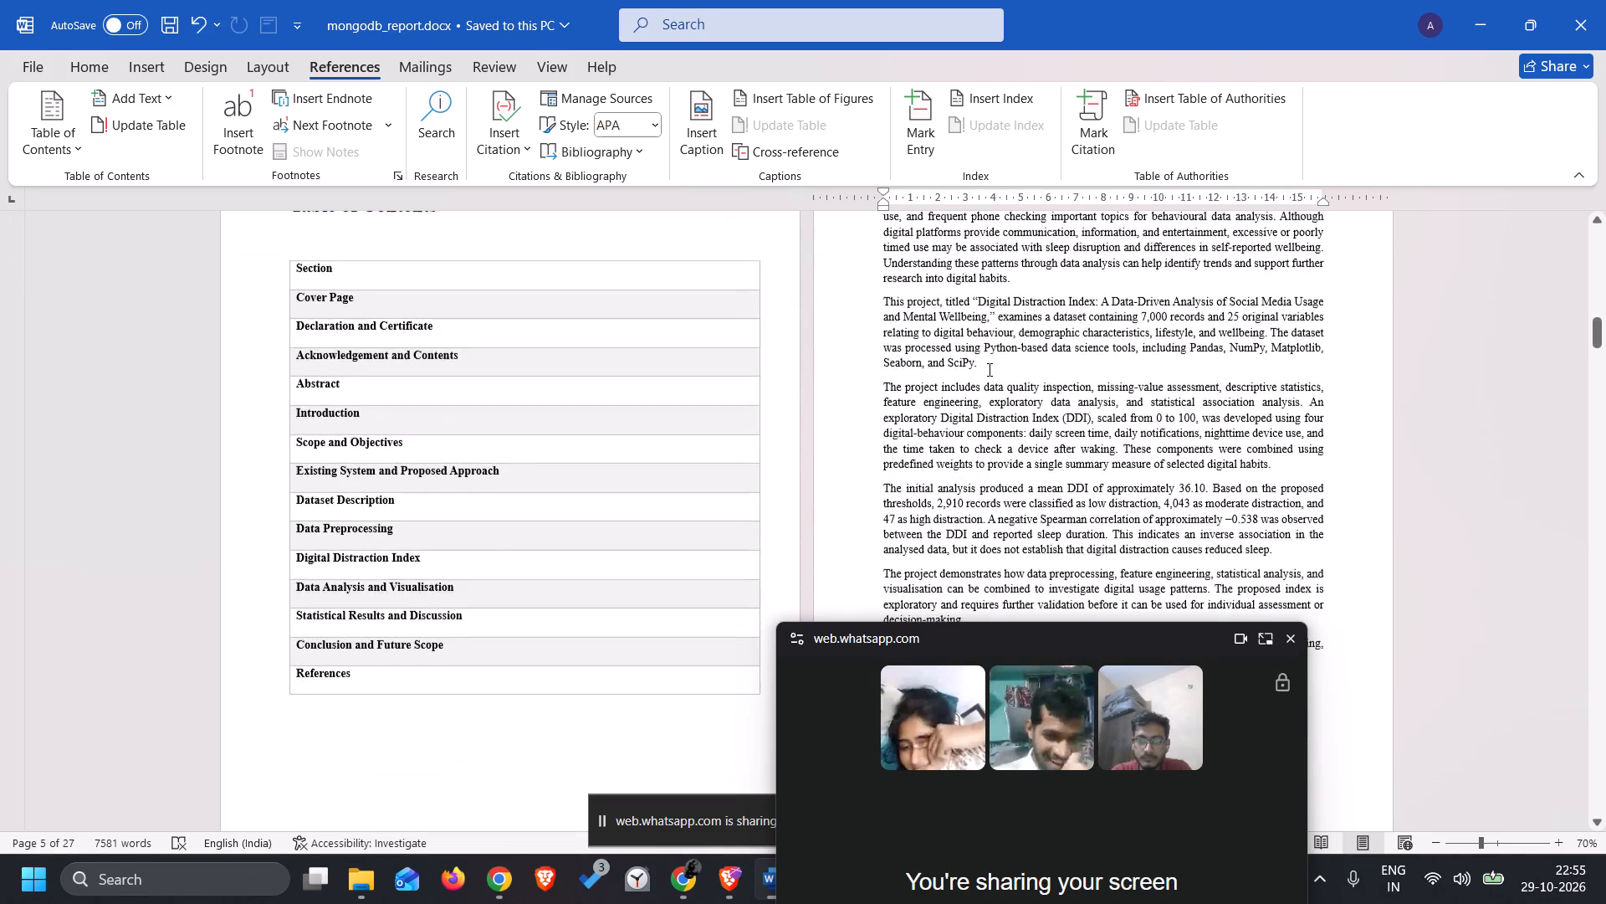
scroll(988, 369, up, 15)
scroll(988, 369, down, 16)
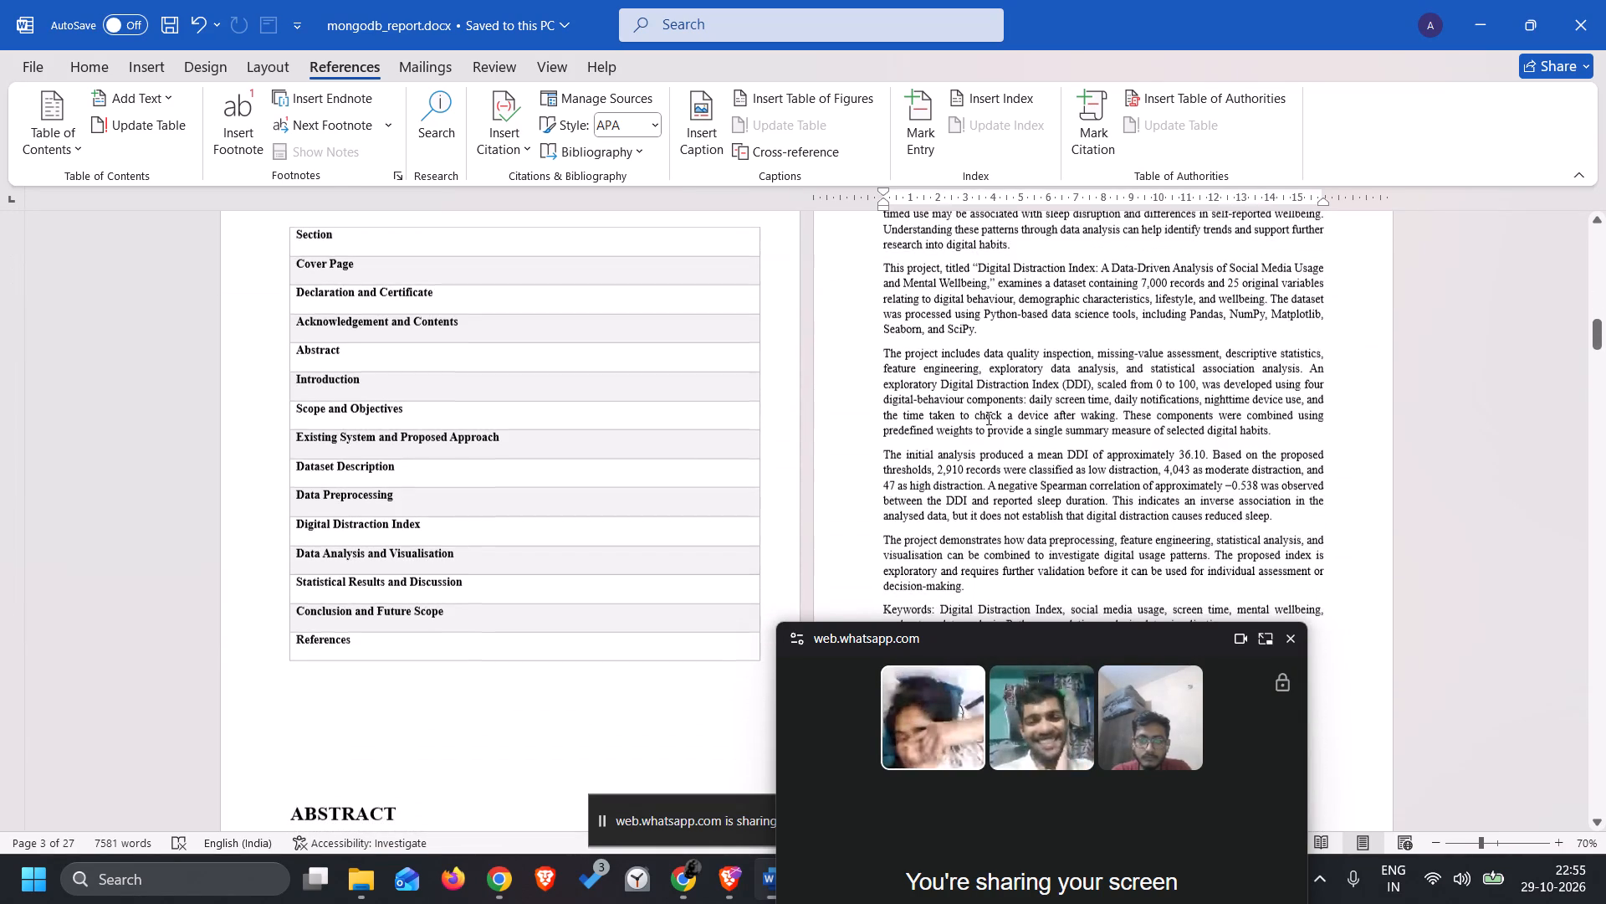
scroll(987, 418, down, 6)
click(340, 589)
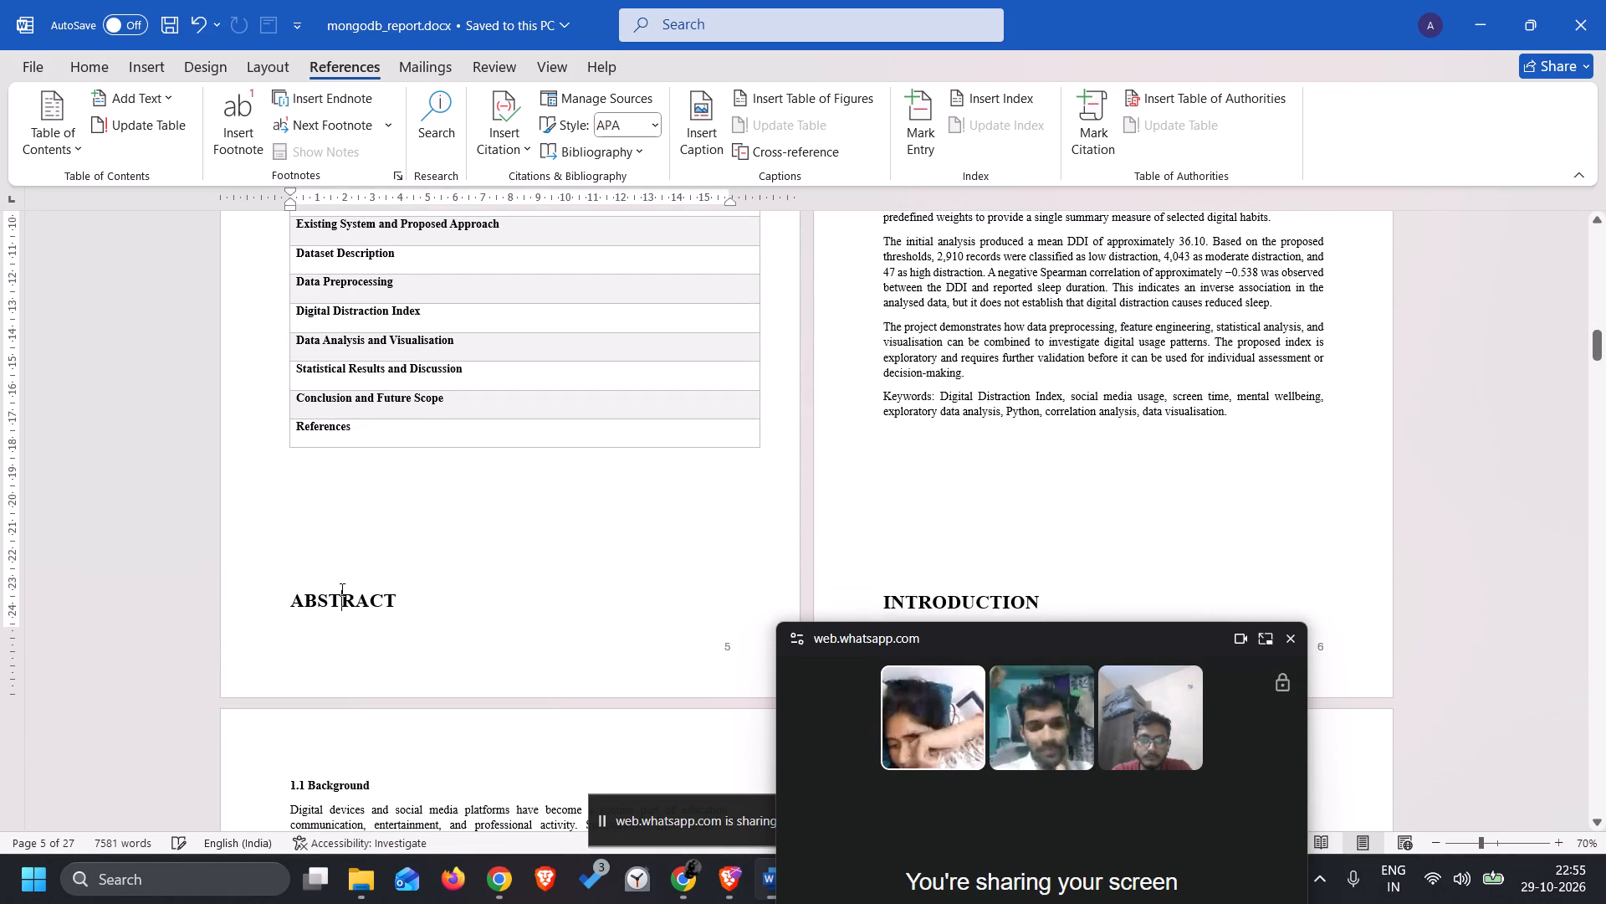
click(292, 608)
key(Return)
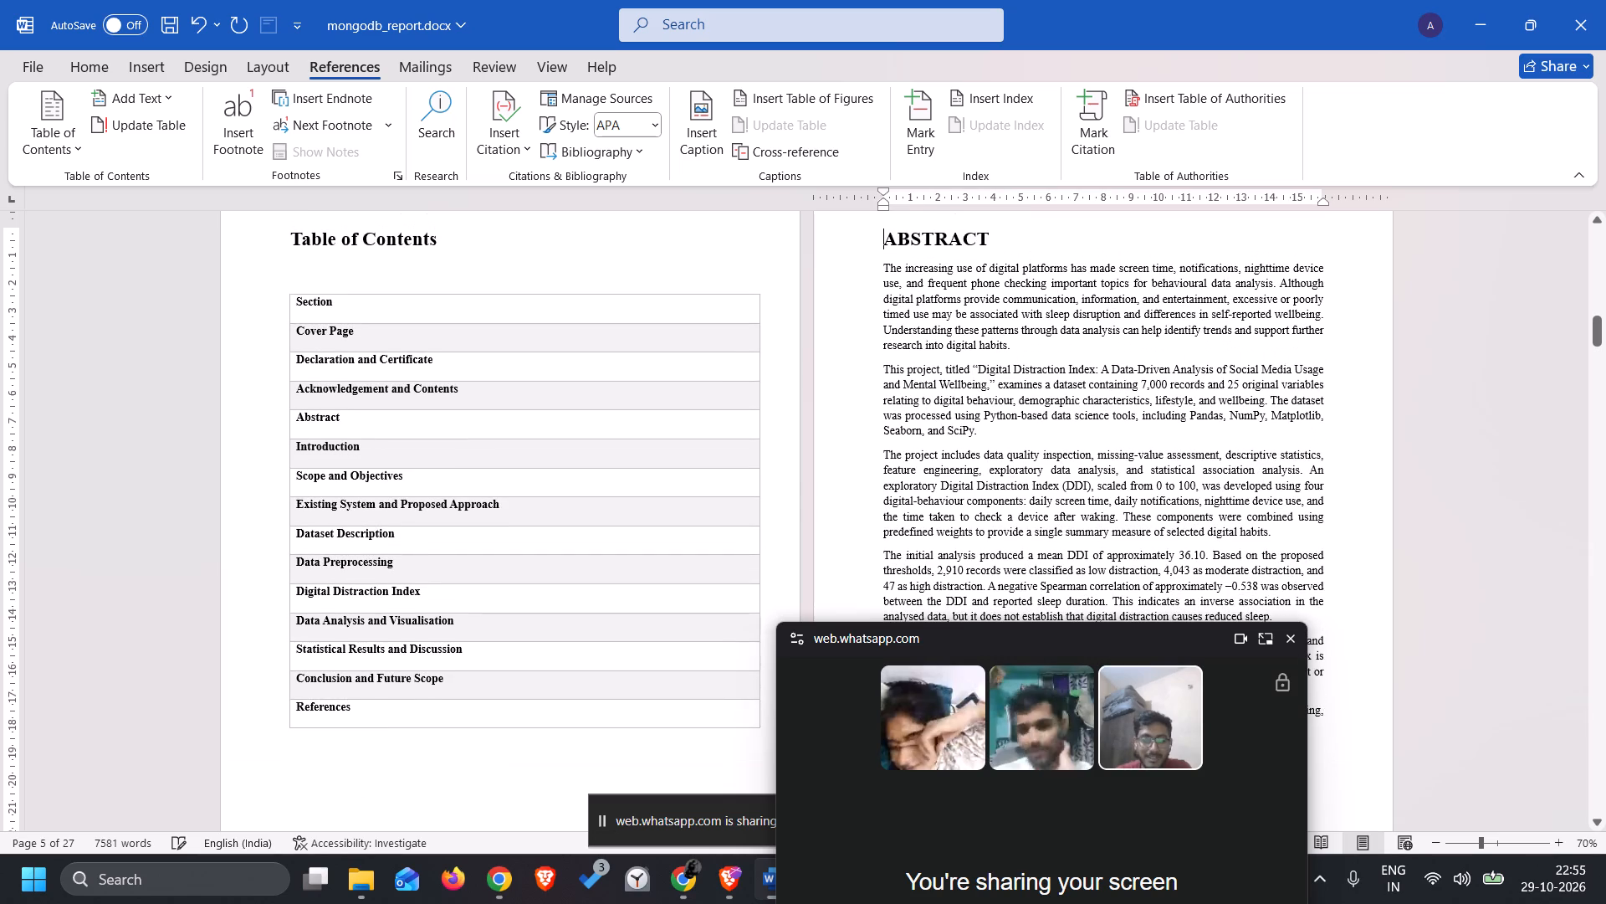
scroll(780, 284, down, 4)
scroll(981, 355, down, 9)
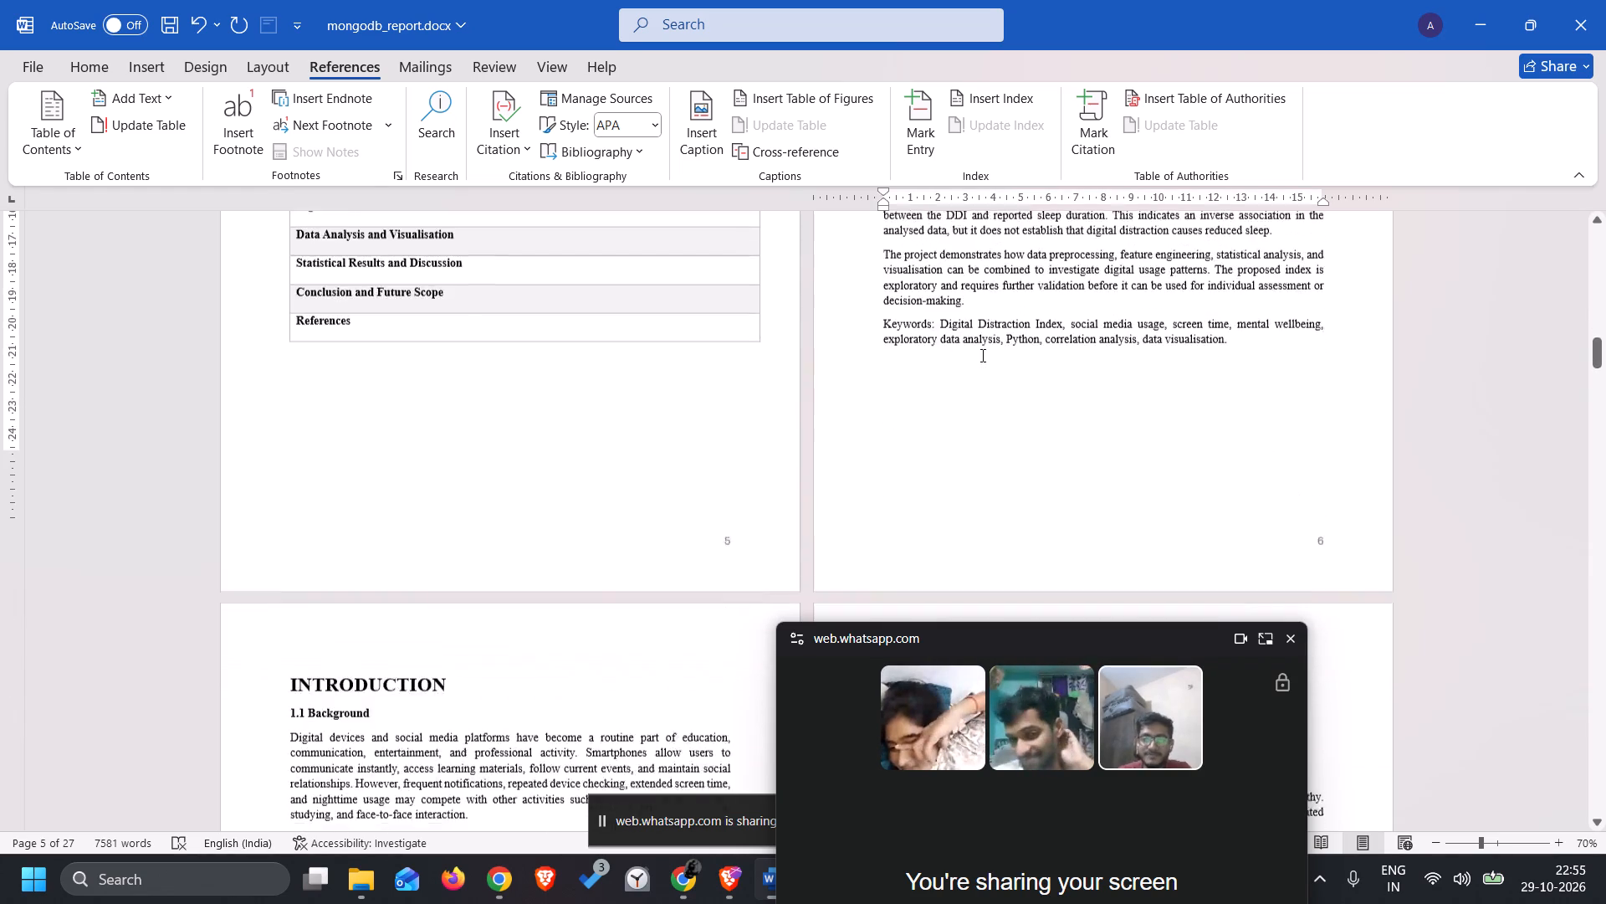
scroll(981, 355, down, 4)
scroll(760, 403, down, 2)
scroll(666, 403, down, 11)
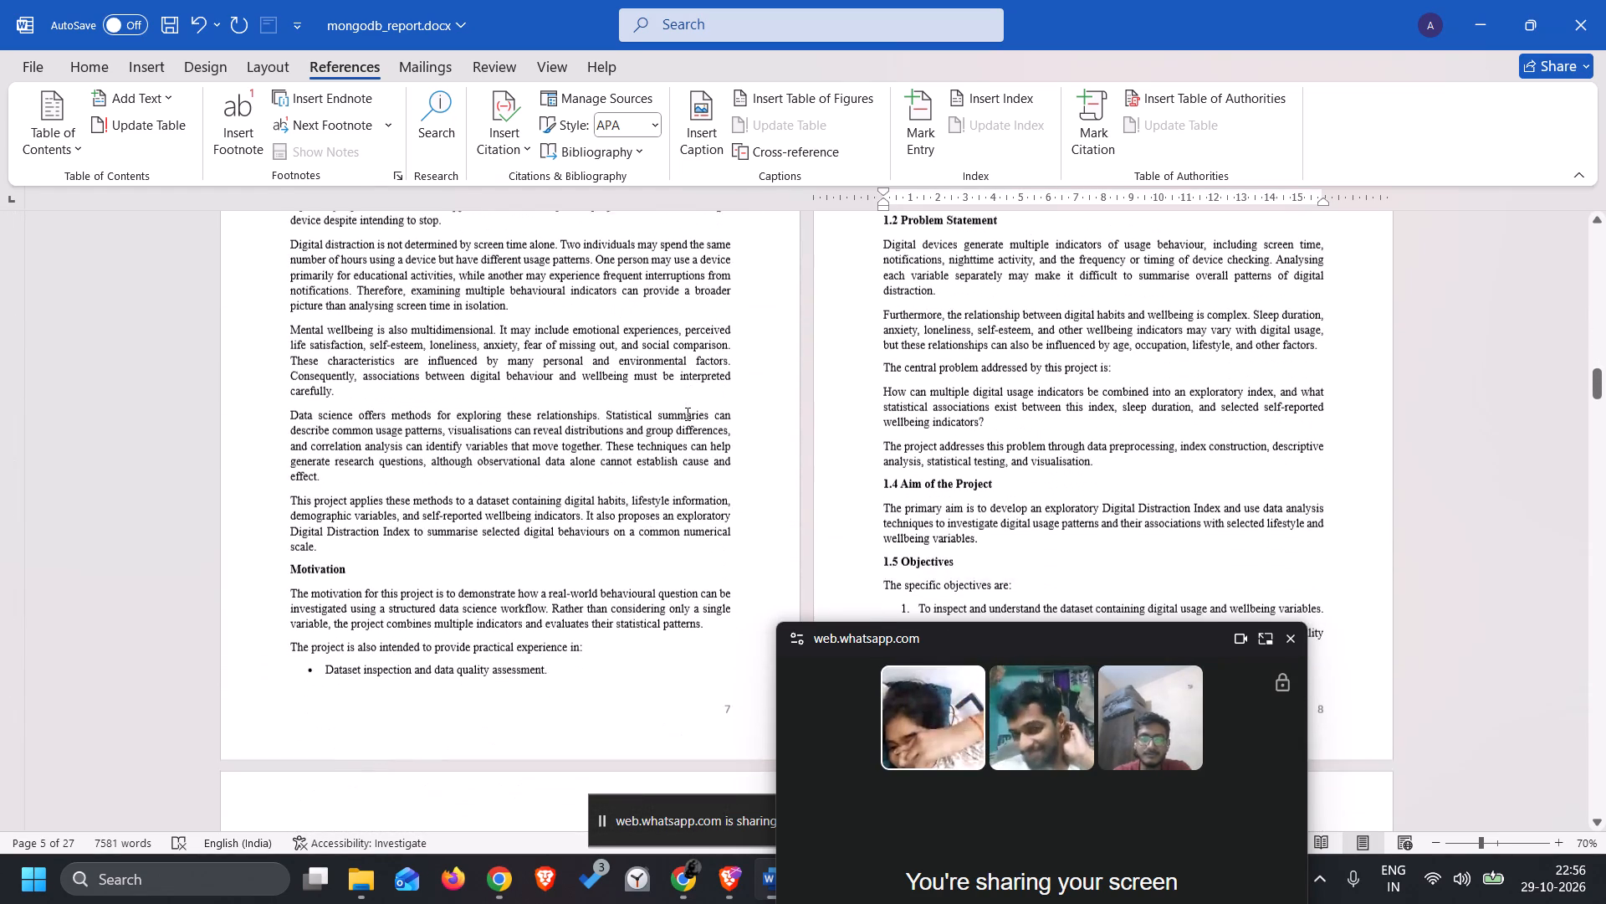
key(ctrl+s)
key(ctrl+s)
Check the report's page layout from the Introduction through the Assumptions and Limitations section.
scroll(634, 379, up, 6)
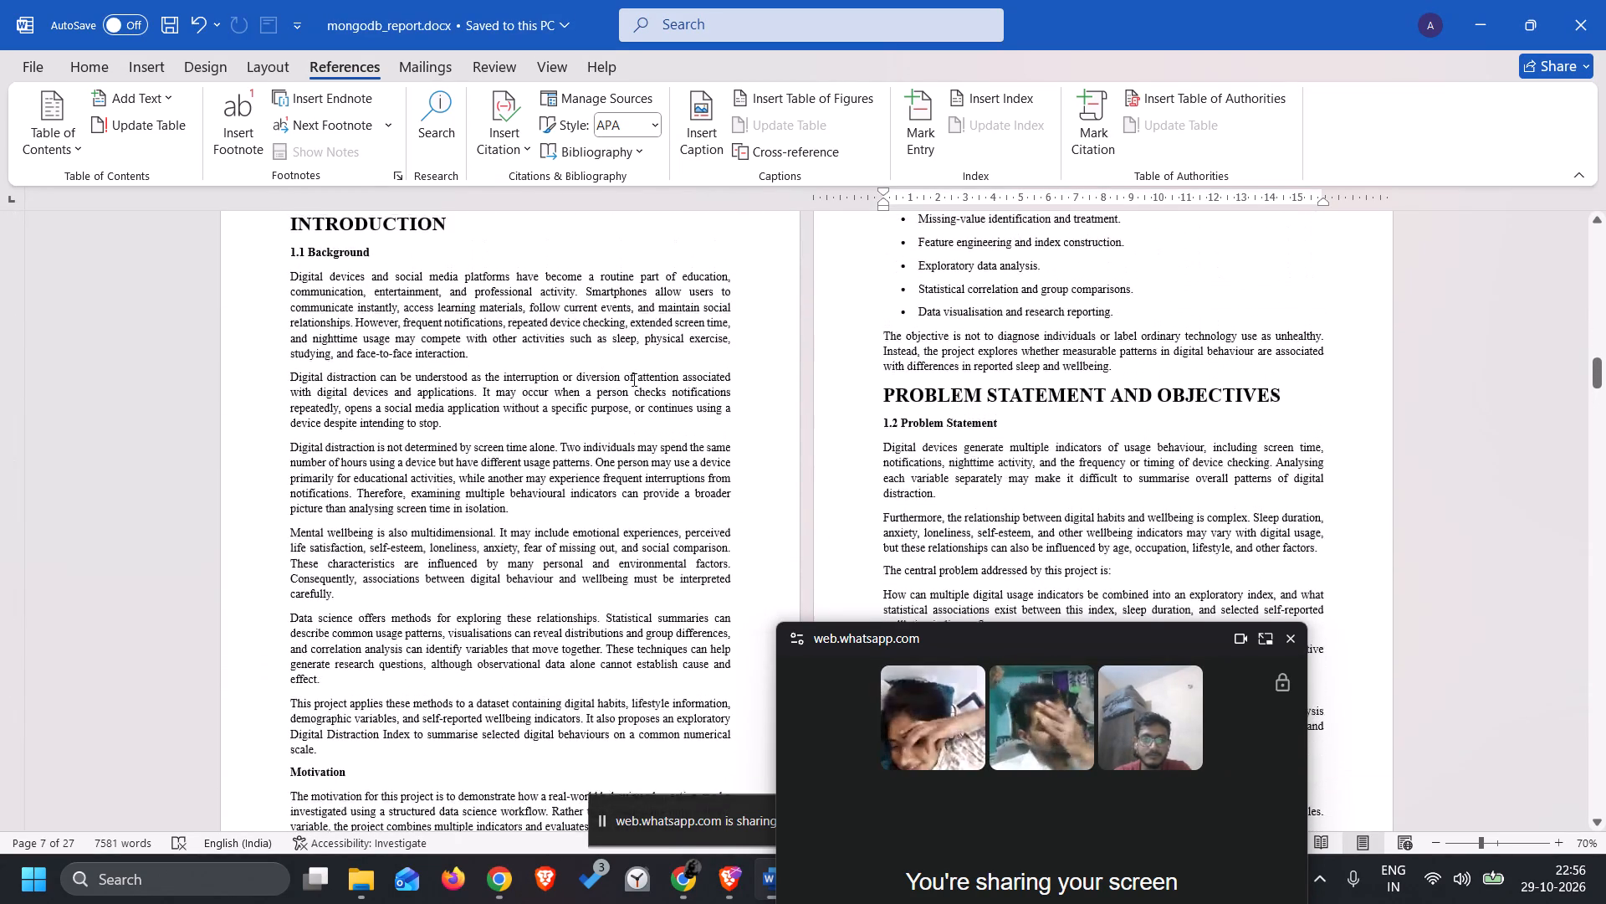
scroll(632, 379, up, 3)
scroll(632, 379, down, 2)
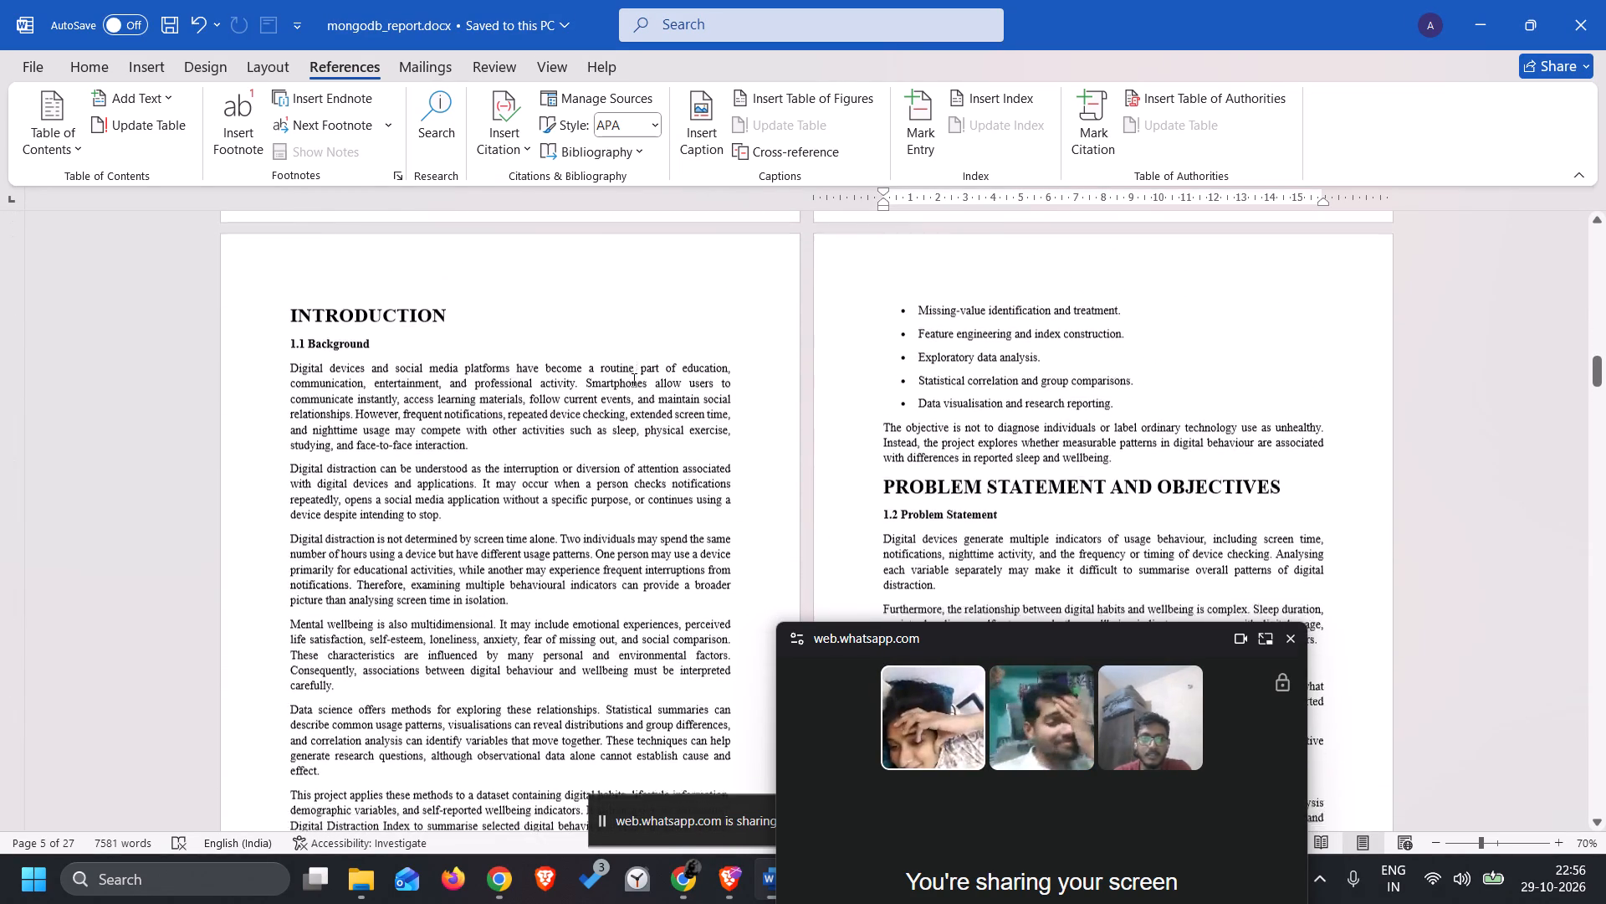
scroll(632, 379, down, 18)
scroll(632, 379, down, 5)
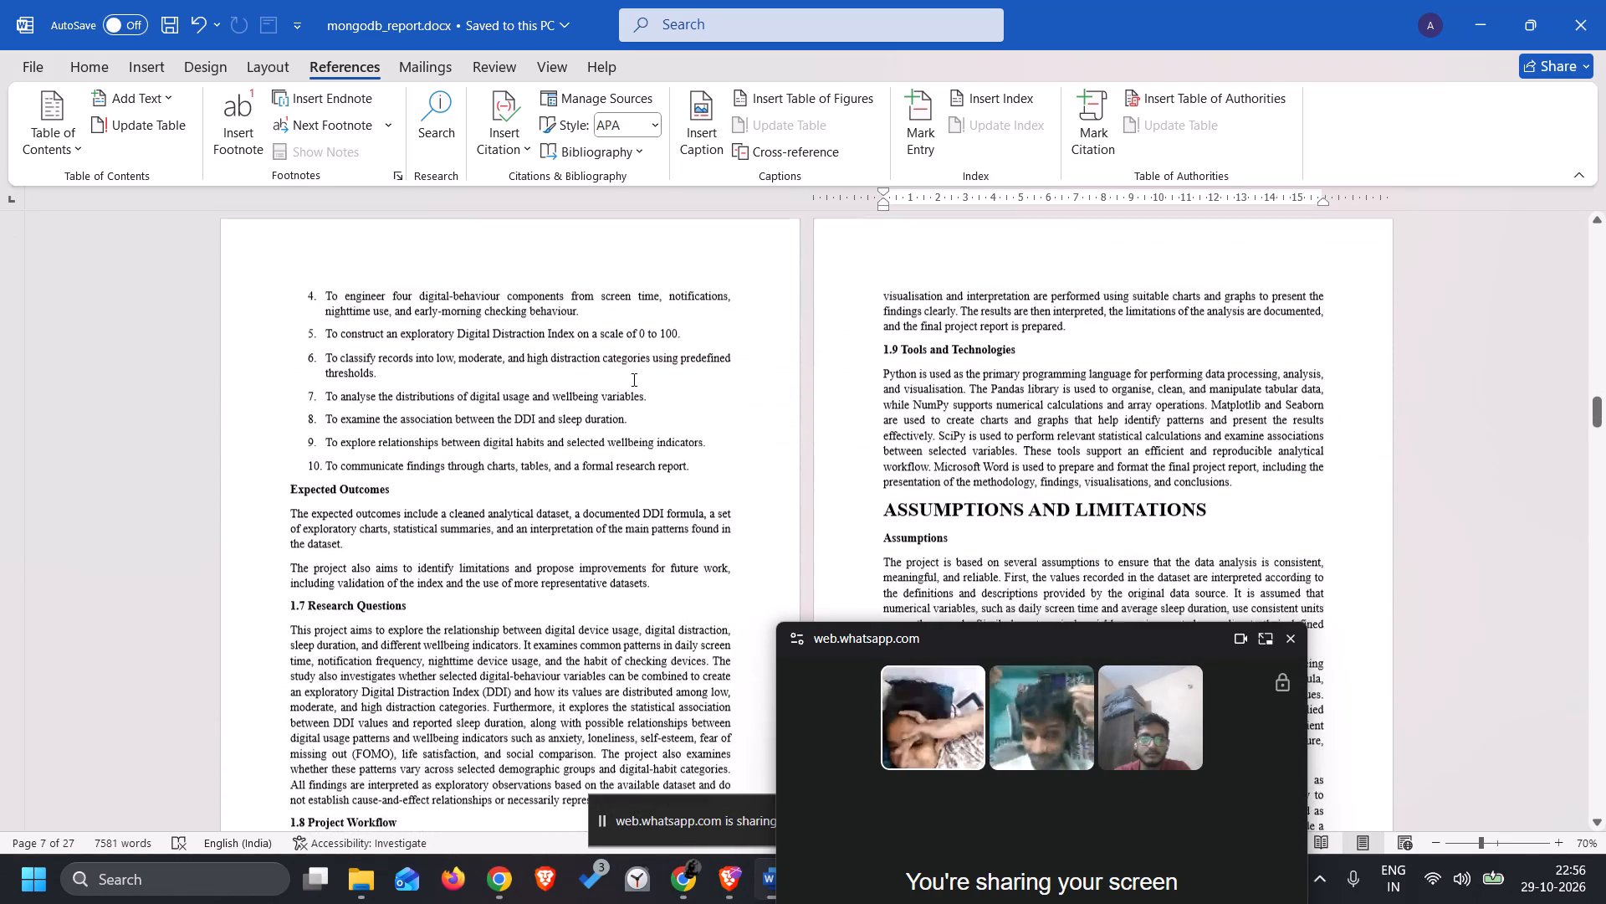
scroll(632, 379, down, 10)
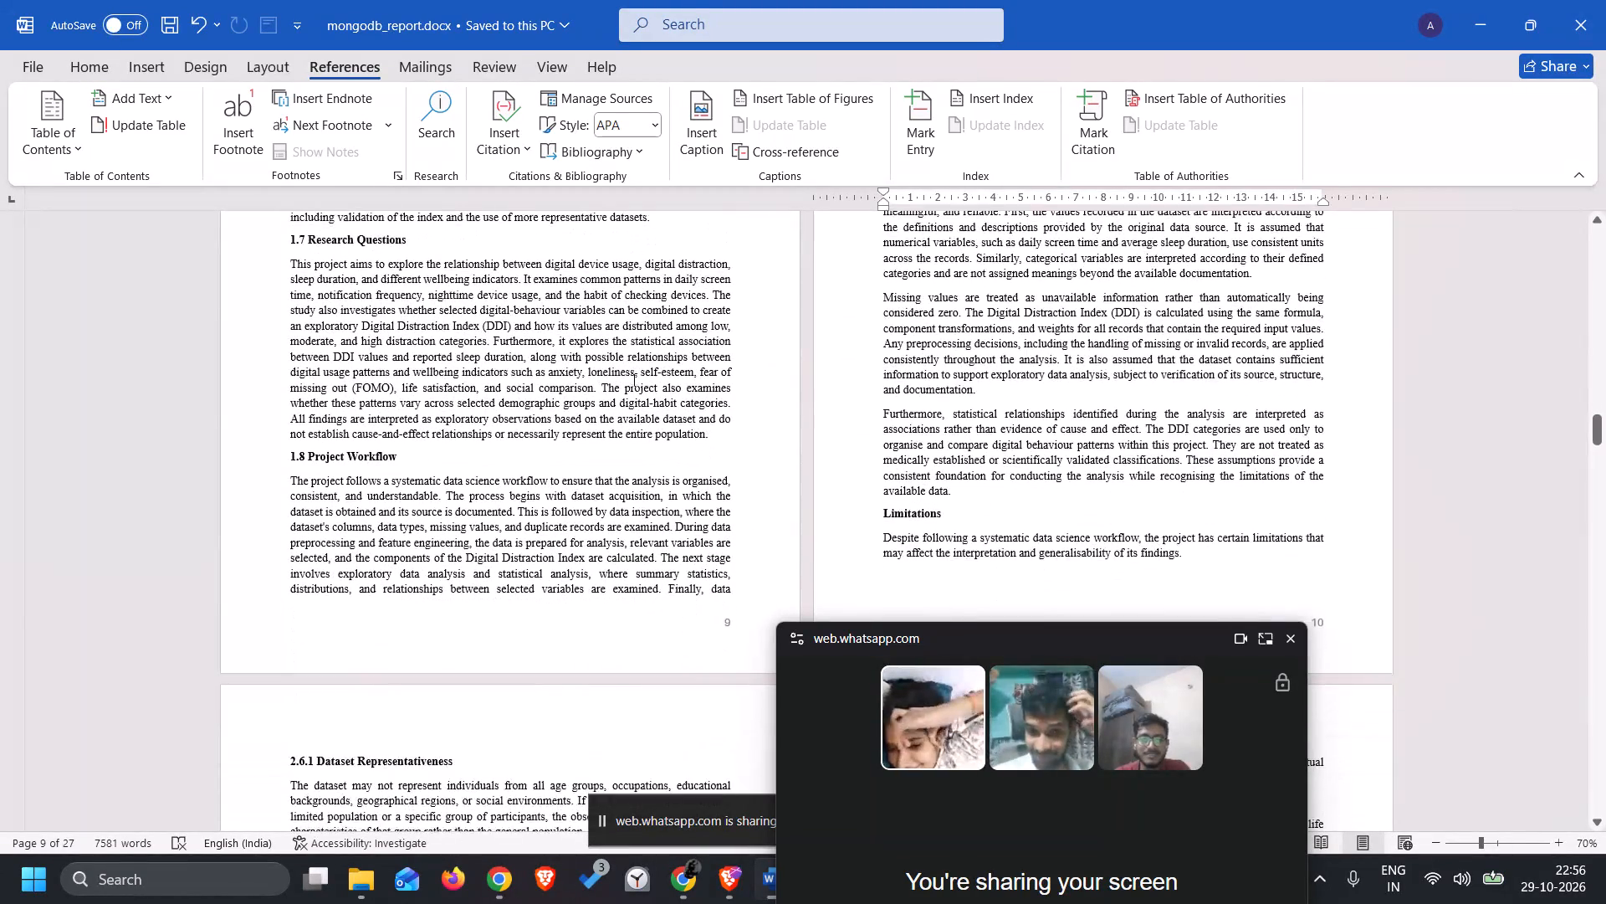
scroll(632, 379, down, 5)
key(ctrl+s)
key(ctrl+s)
Check the layout of the remaining text and tables through the Dataset Description and Data Preprocessing sections.
scroll(632, 376, down, 14)
scroll(630, 365, down, 8)
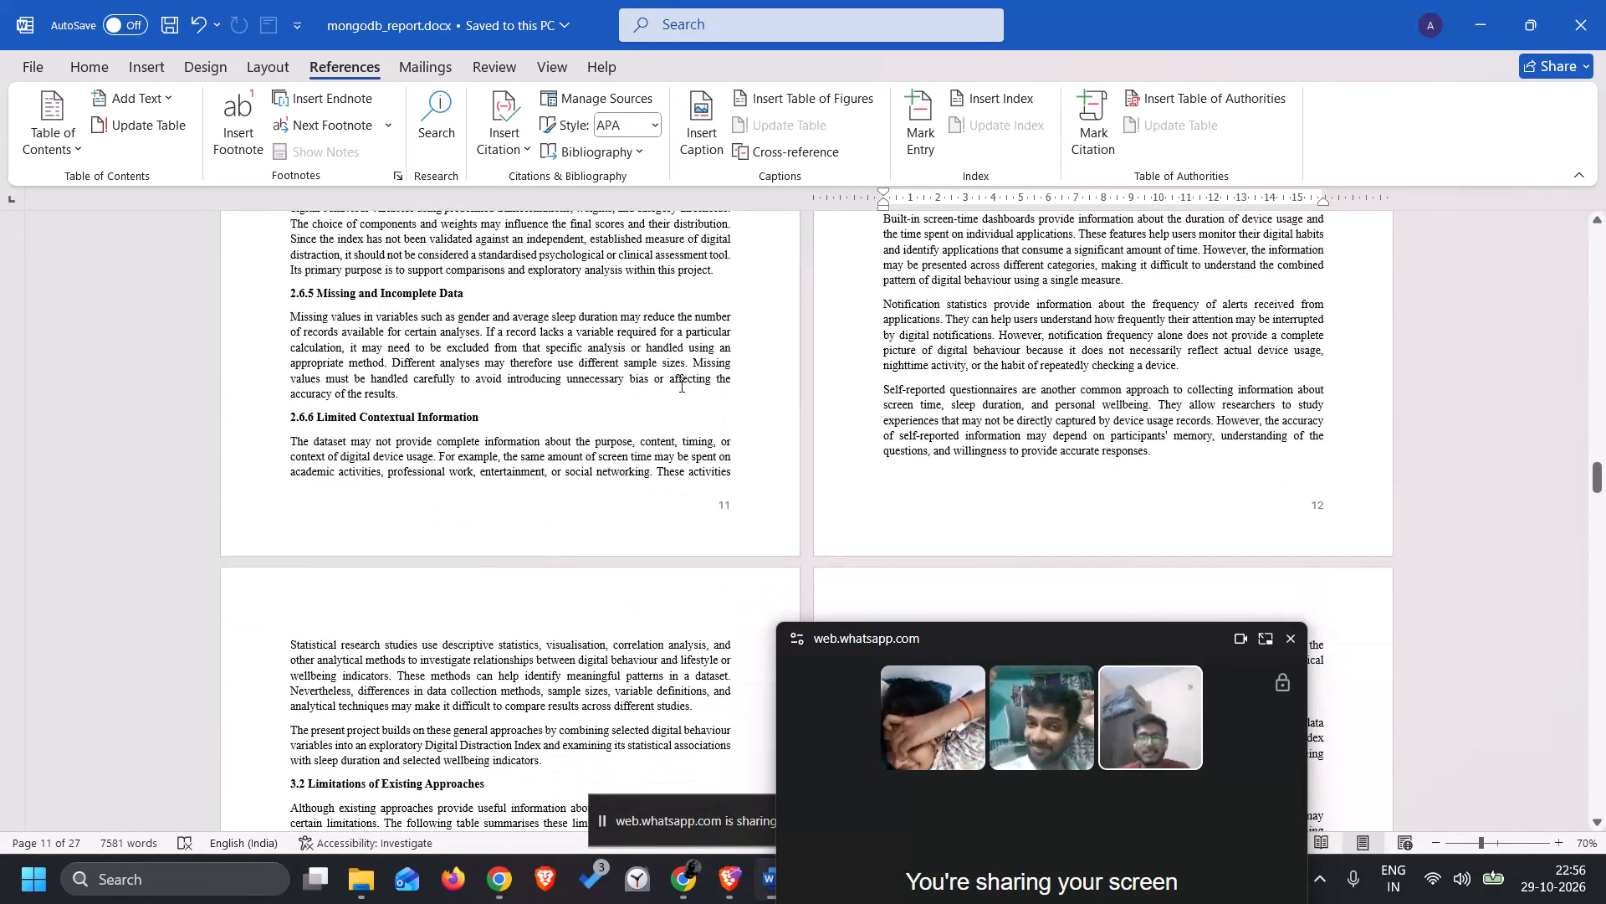
scroll(749, 438, down, 13)
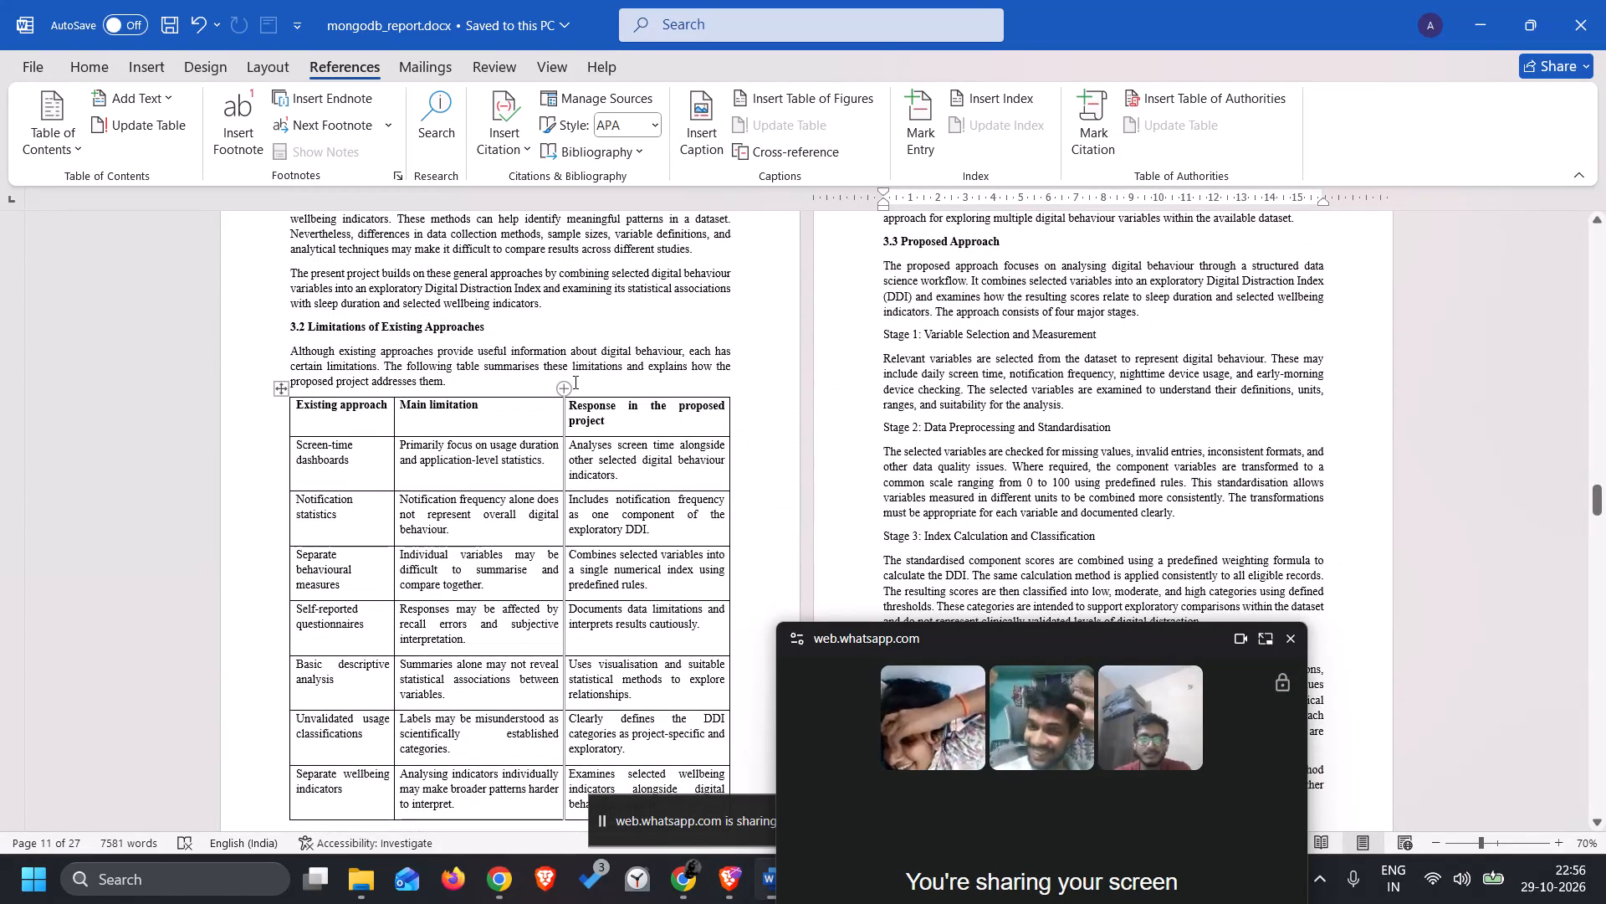
scroll(538, 372, down, 18)
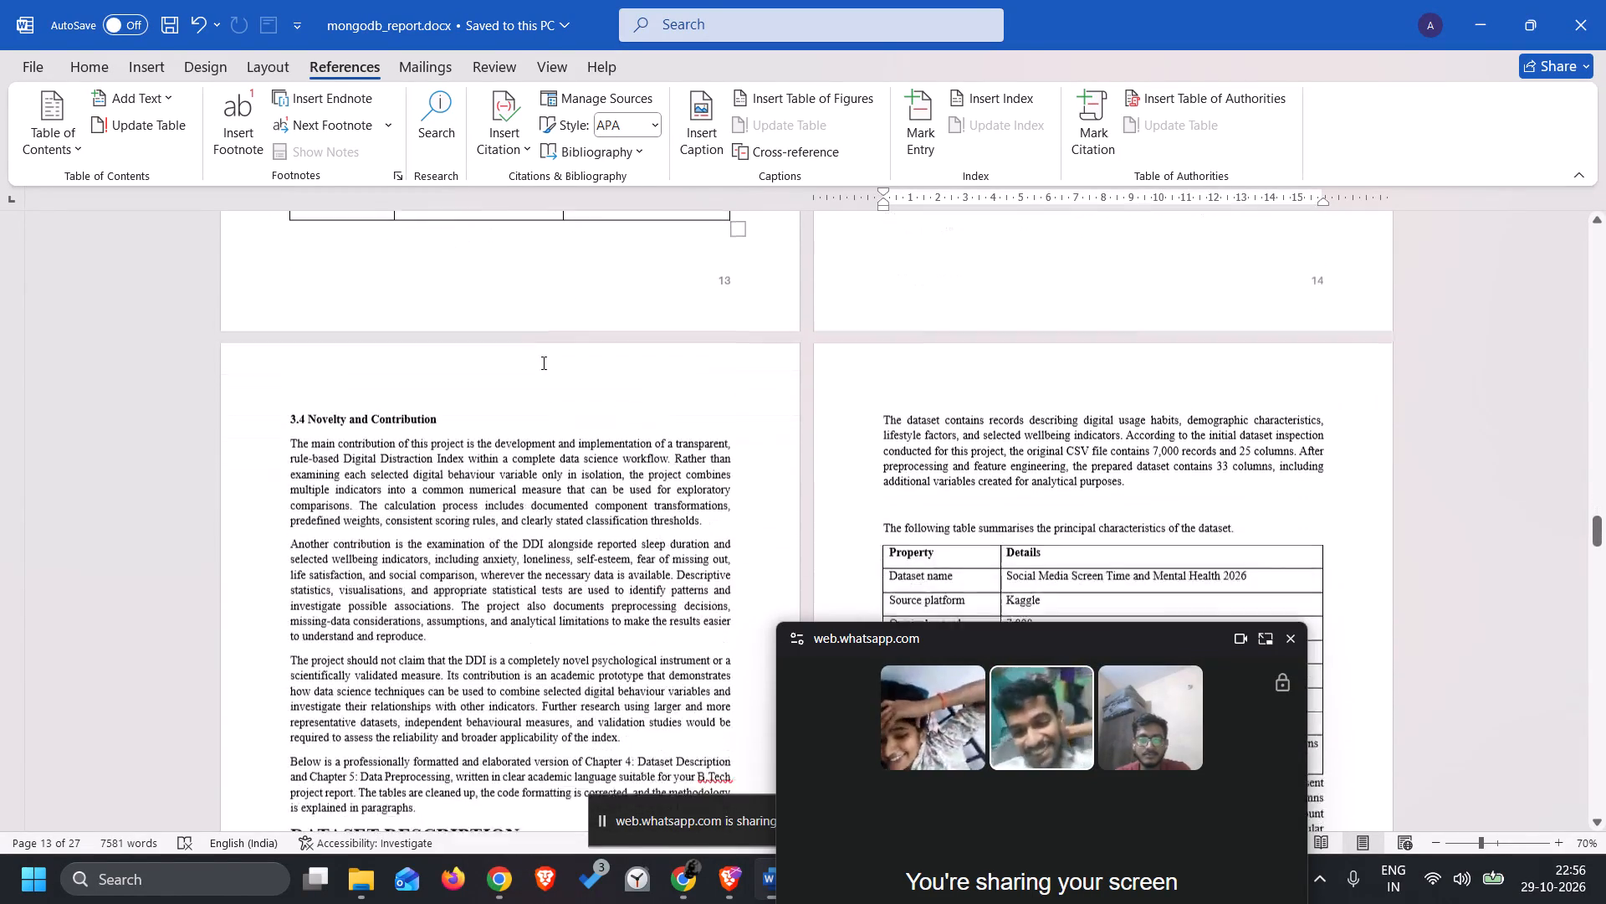
scroll(542, 362, down, 16)
scroll(547, 359, down, 5)
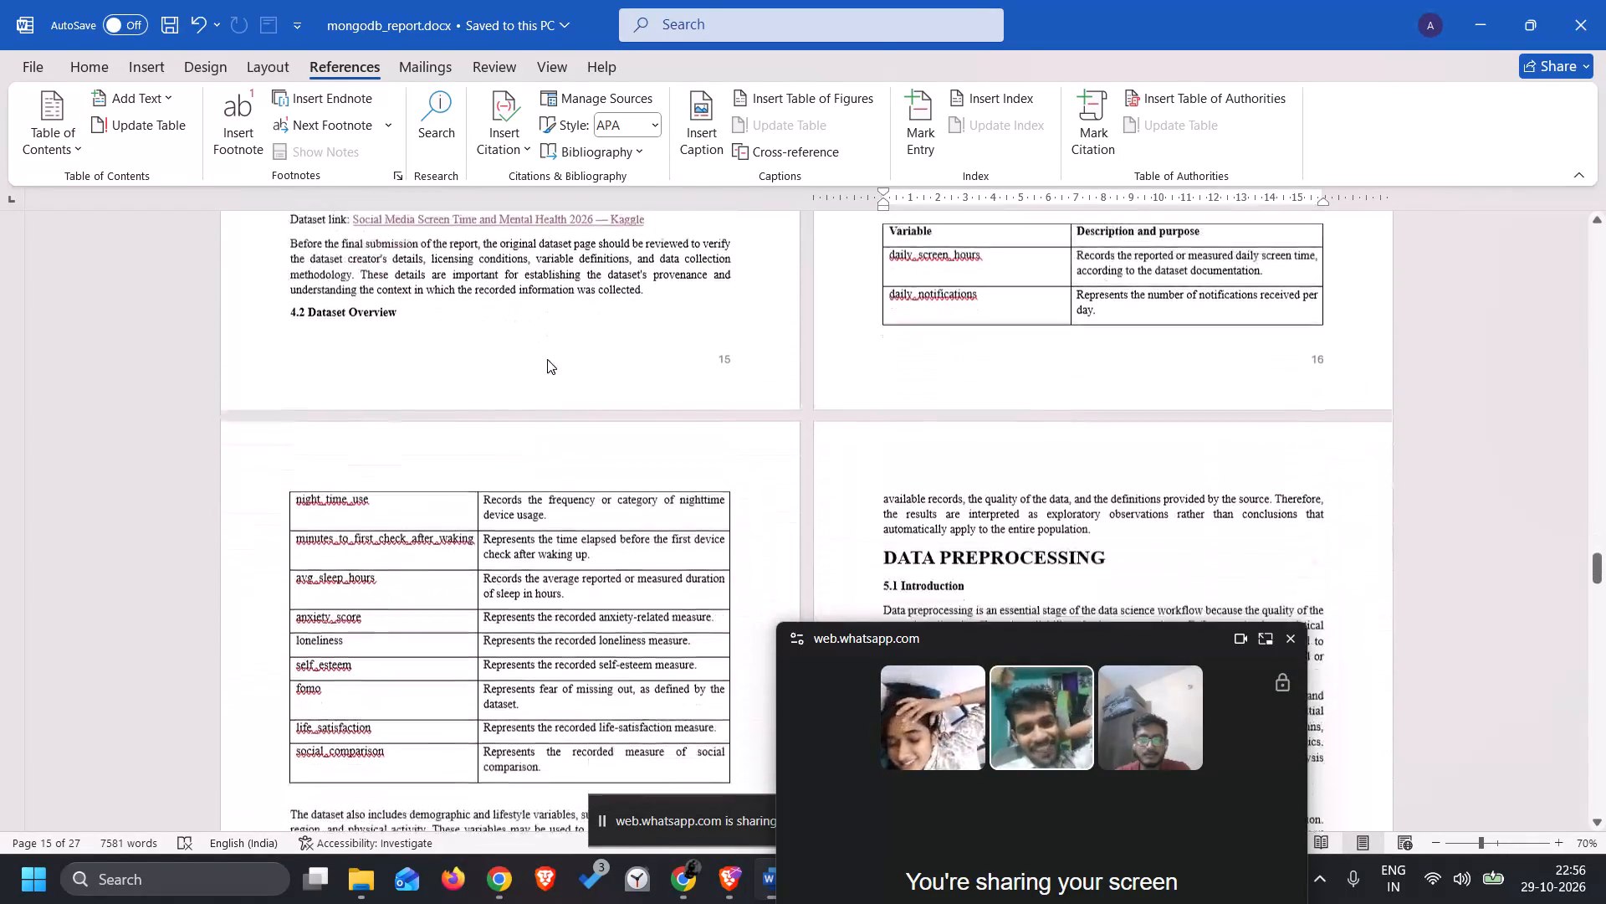
scroll(547, 359, down, 10)
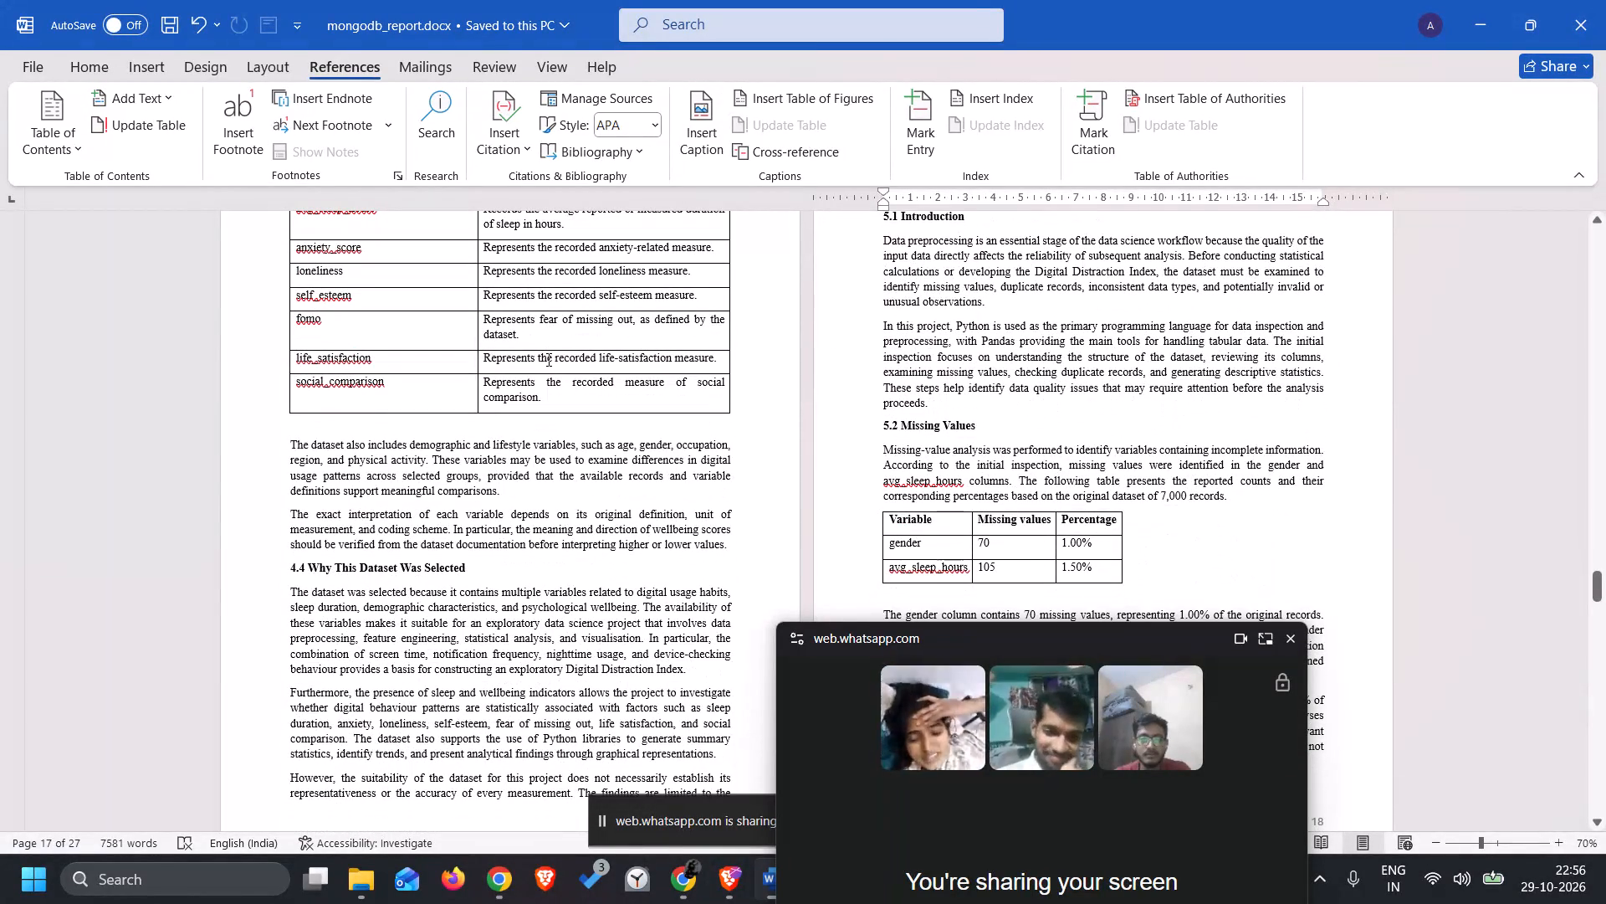
Save the report and export it as a PDF in the MONGODB folder, replacing the existing mongodbReport.pdf.
key(ctrl+s)
click(31, 73)
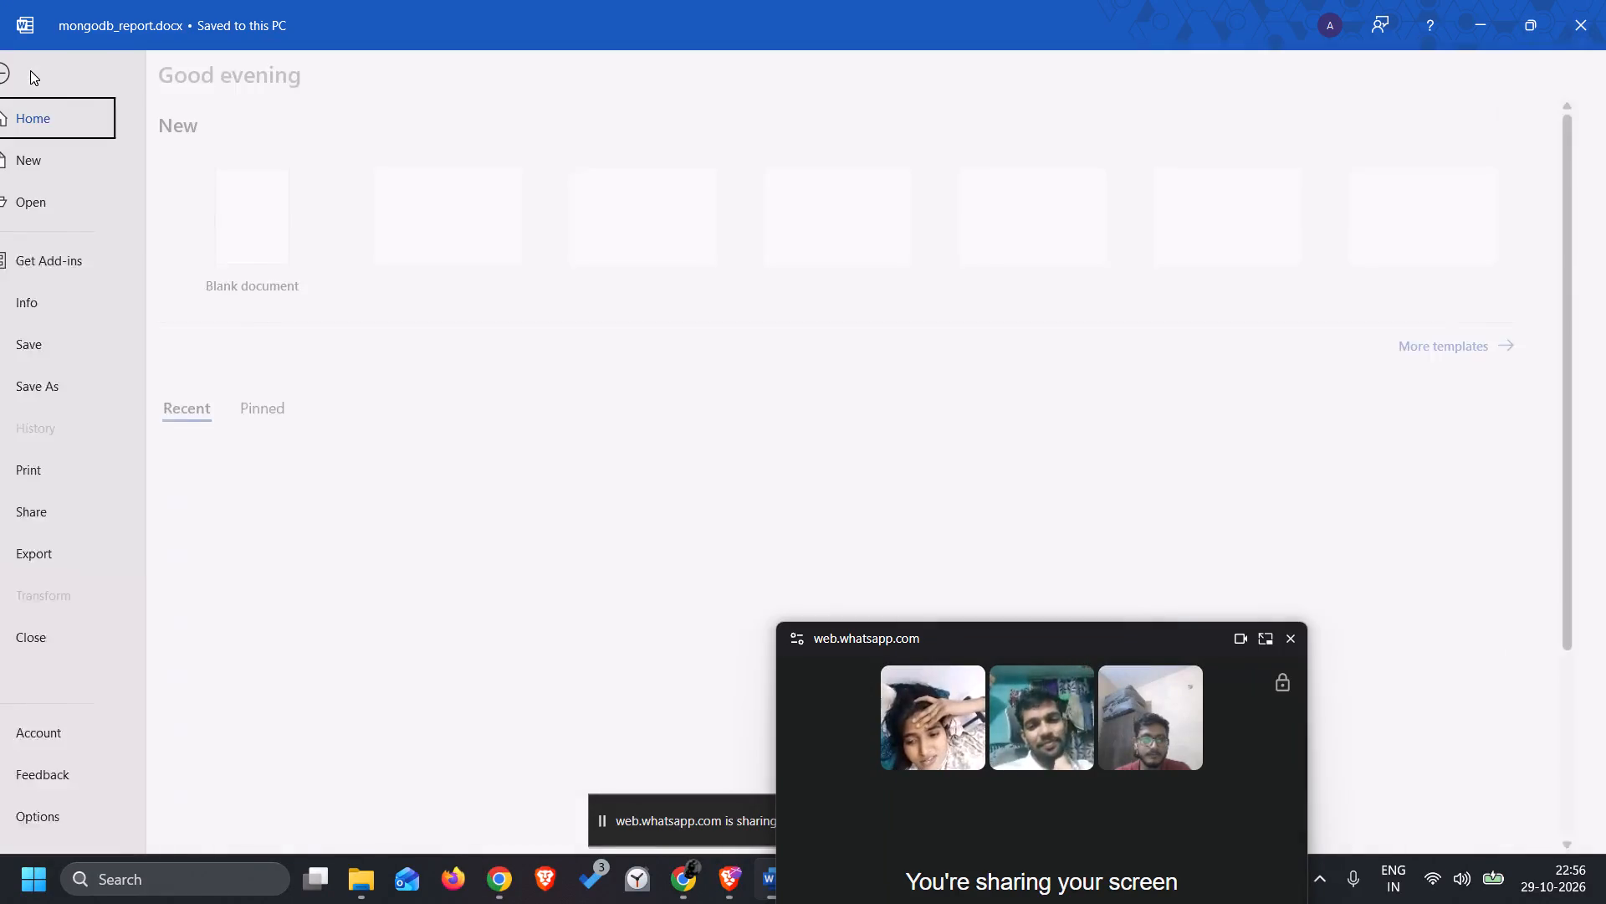
click(81, 383)
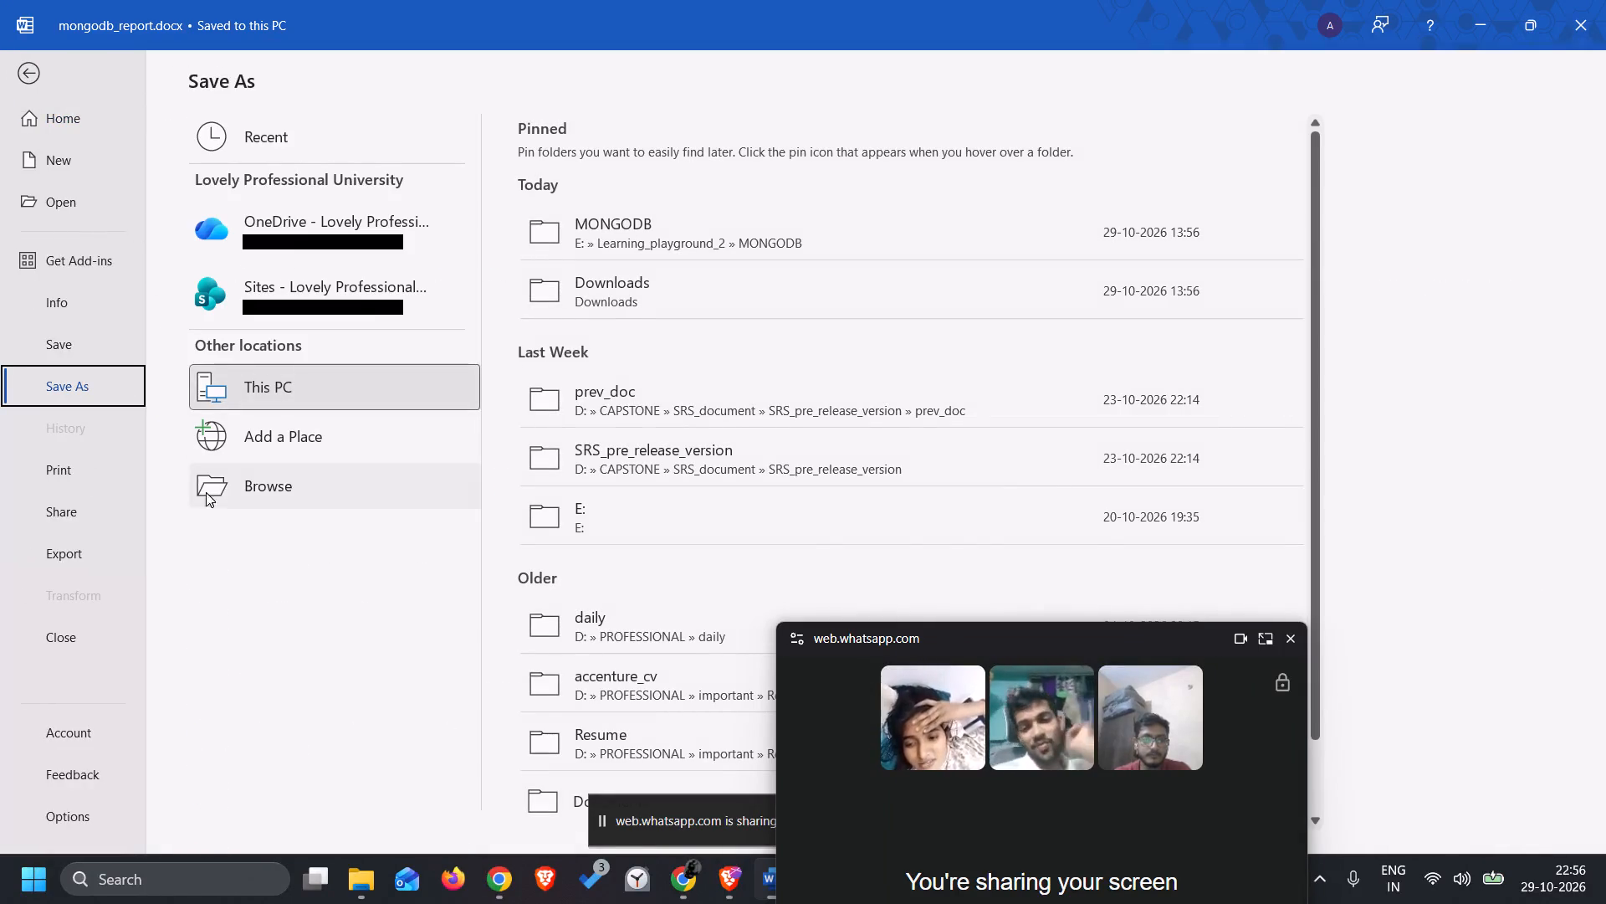
double_click(206, 492)
click(312, 370)
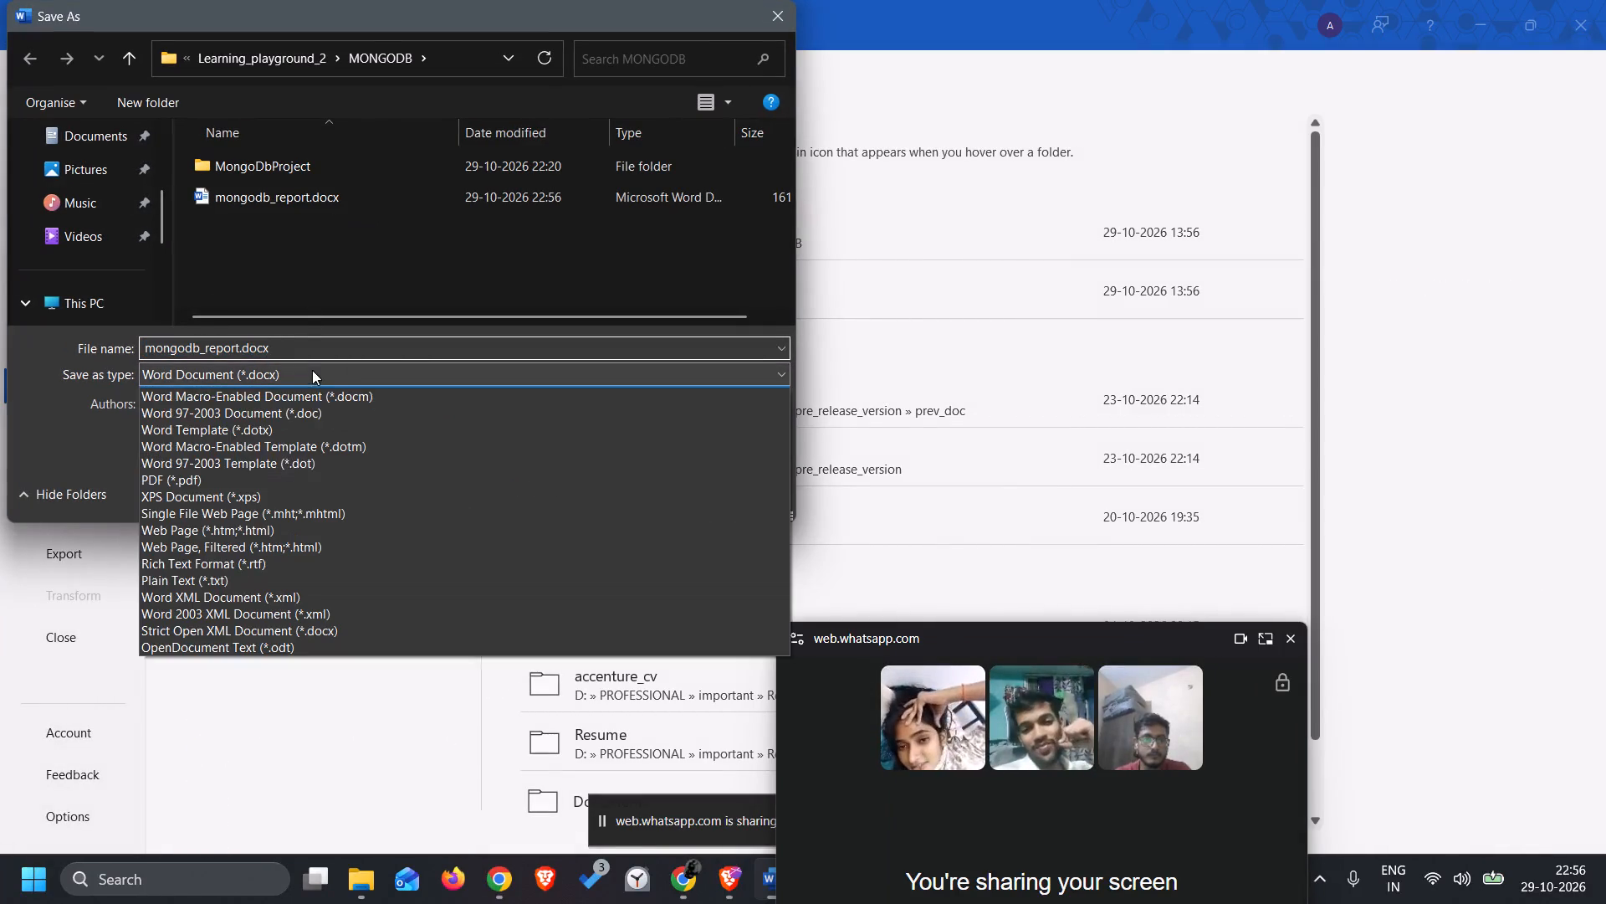
click(221, 497)
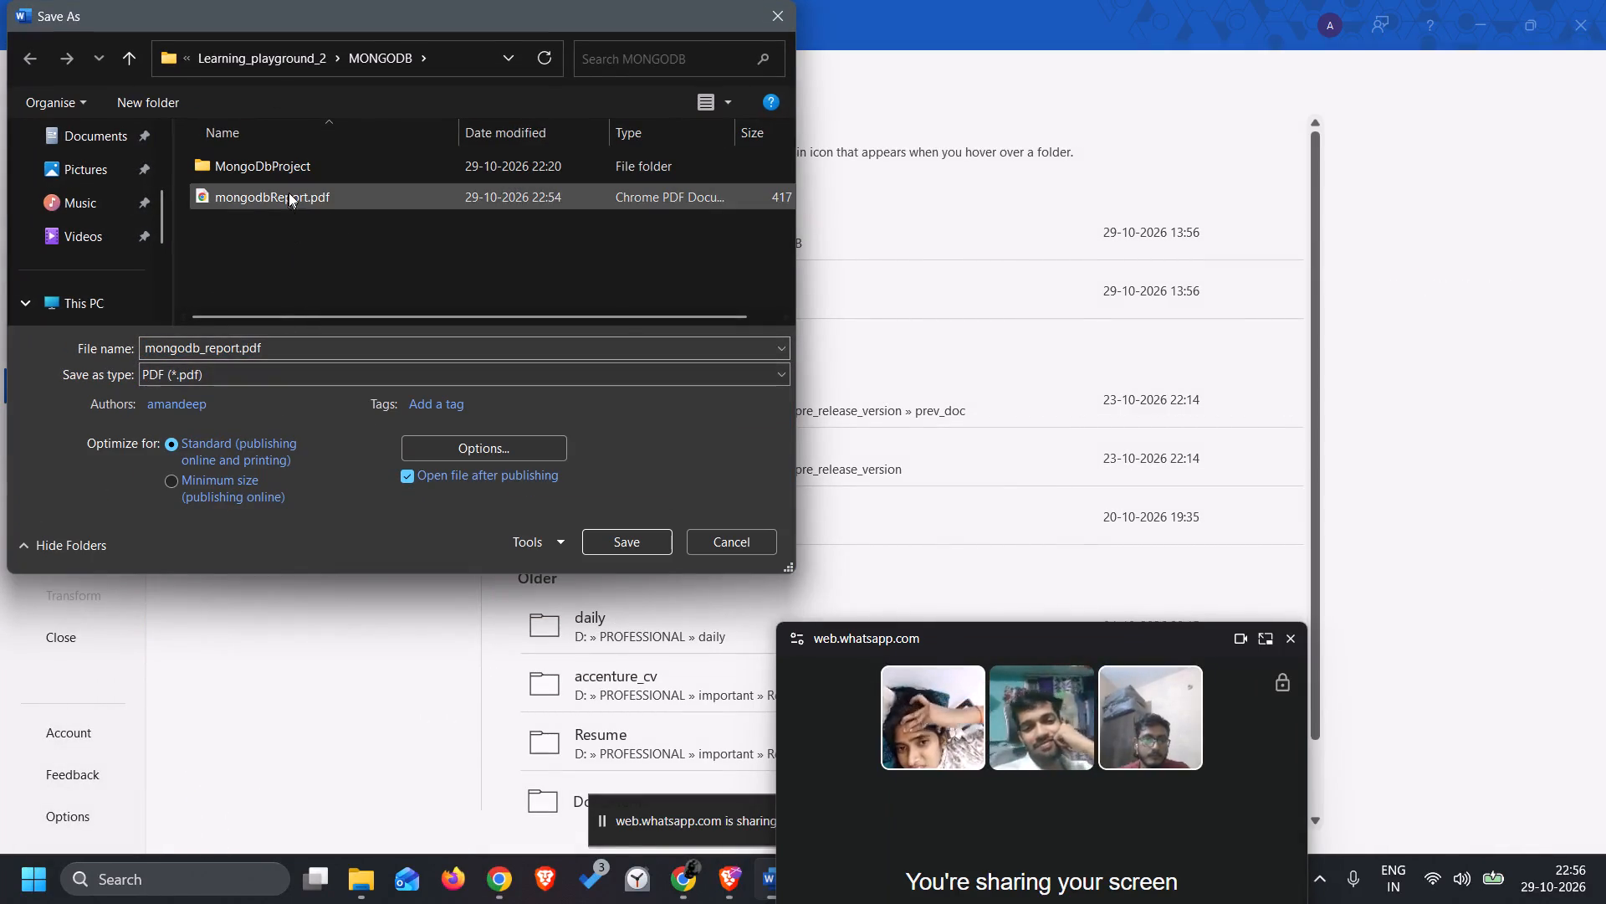
click(289, 193)
click(617, 535)
click(780, 488)
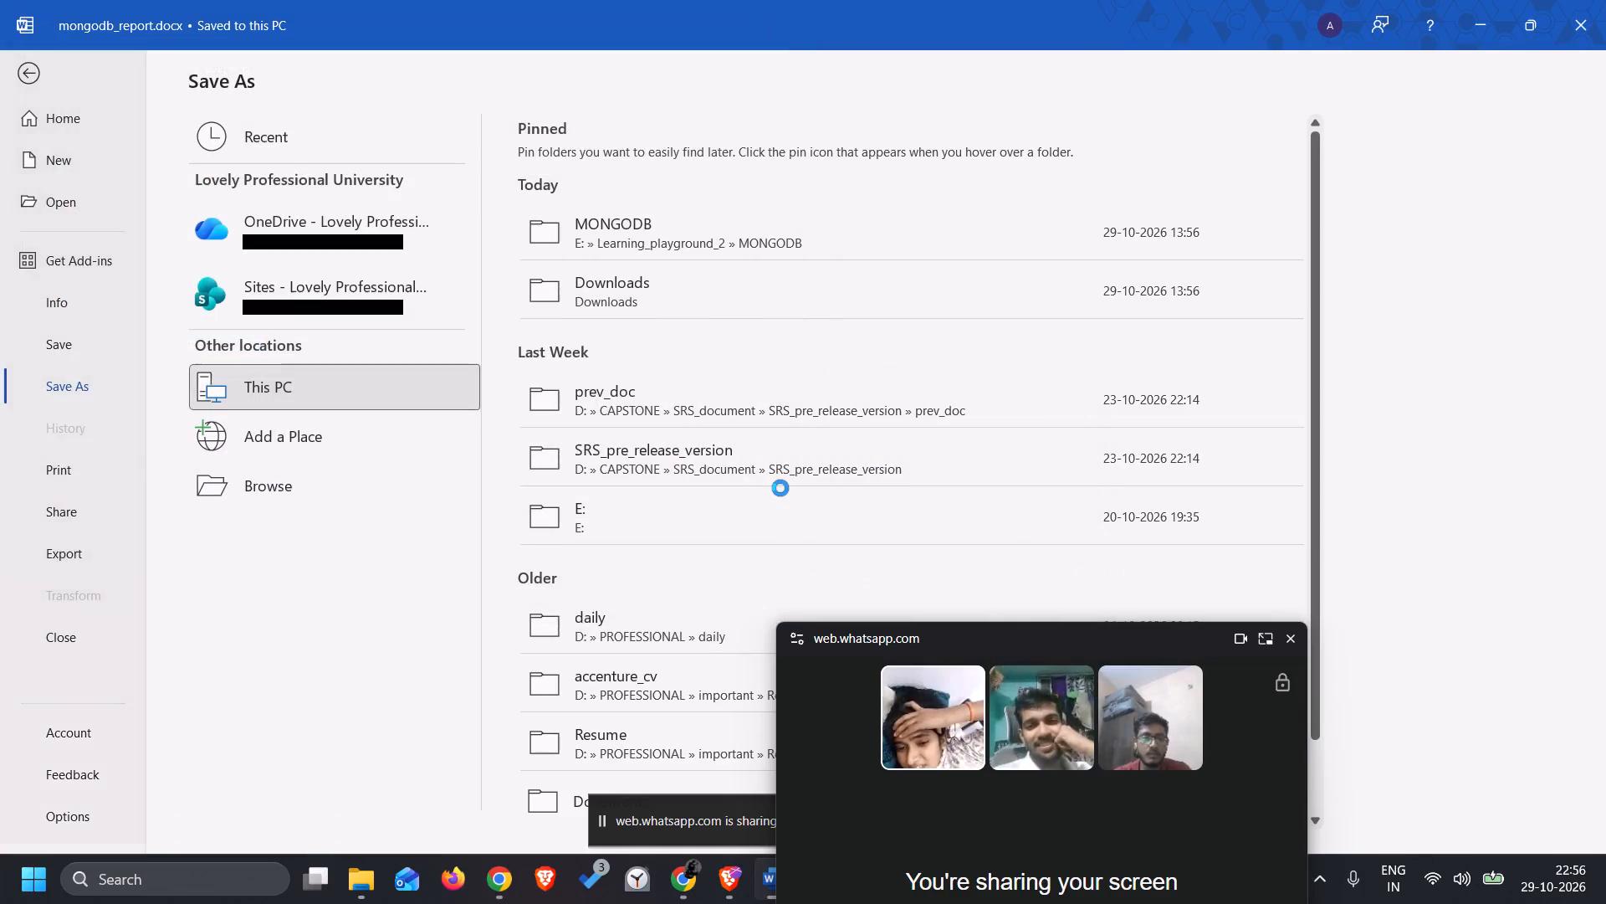
Close the outdated mongodbReport.pdf tab in Chrome and return to the newly exported copy.
click(1040, 3)
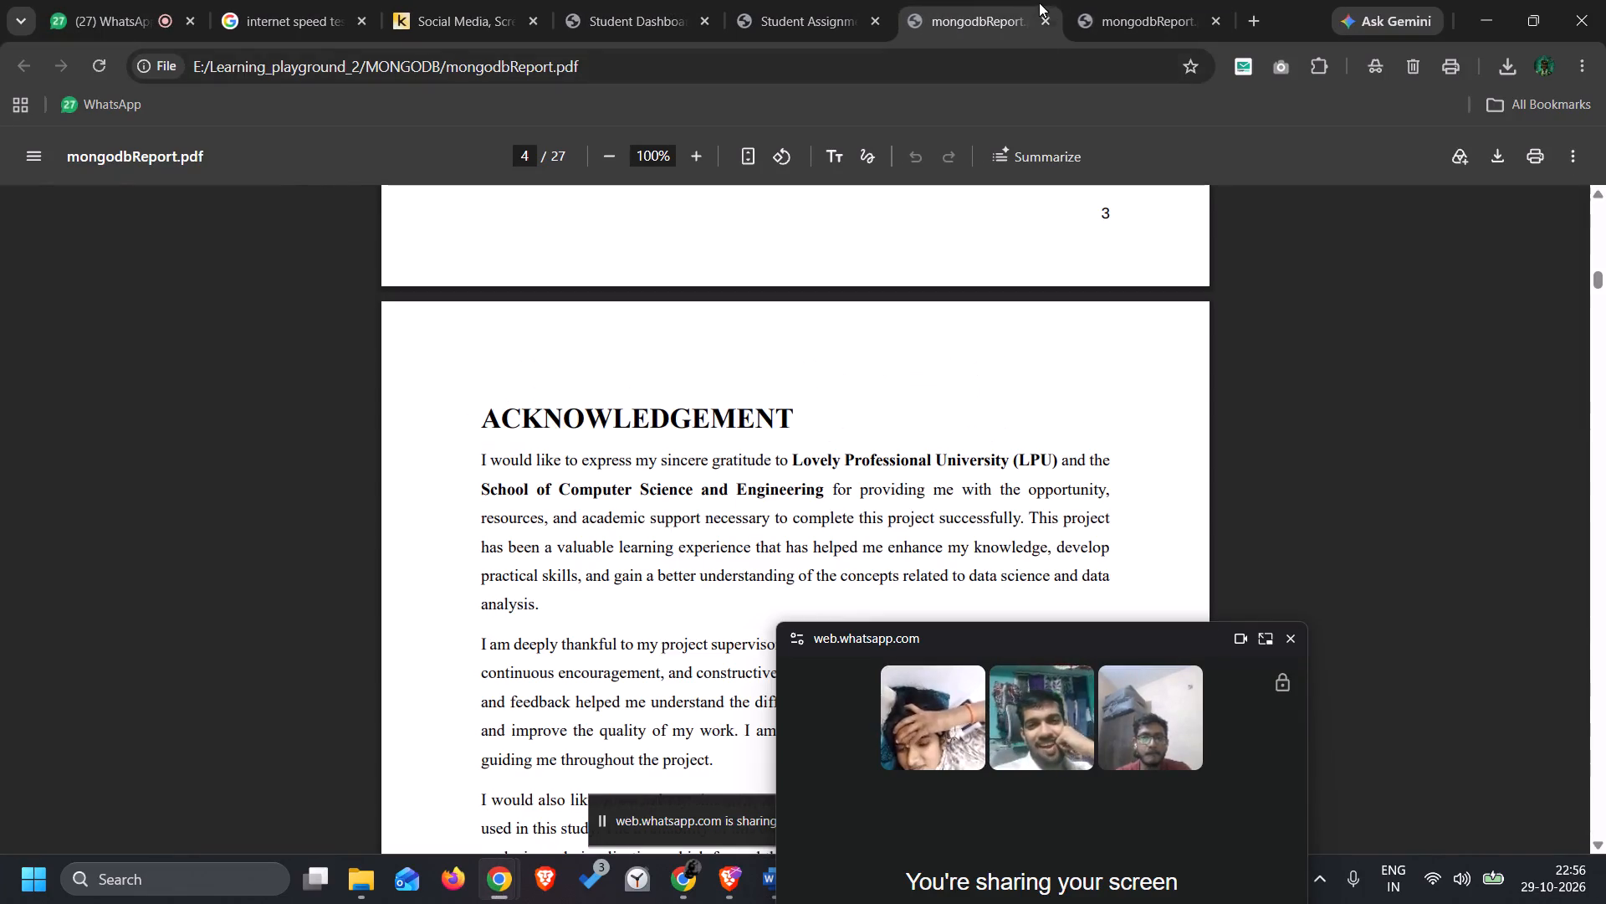
click(1049, 21)
click(887, 11)
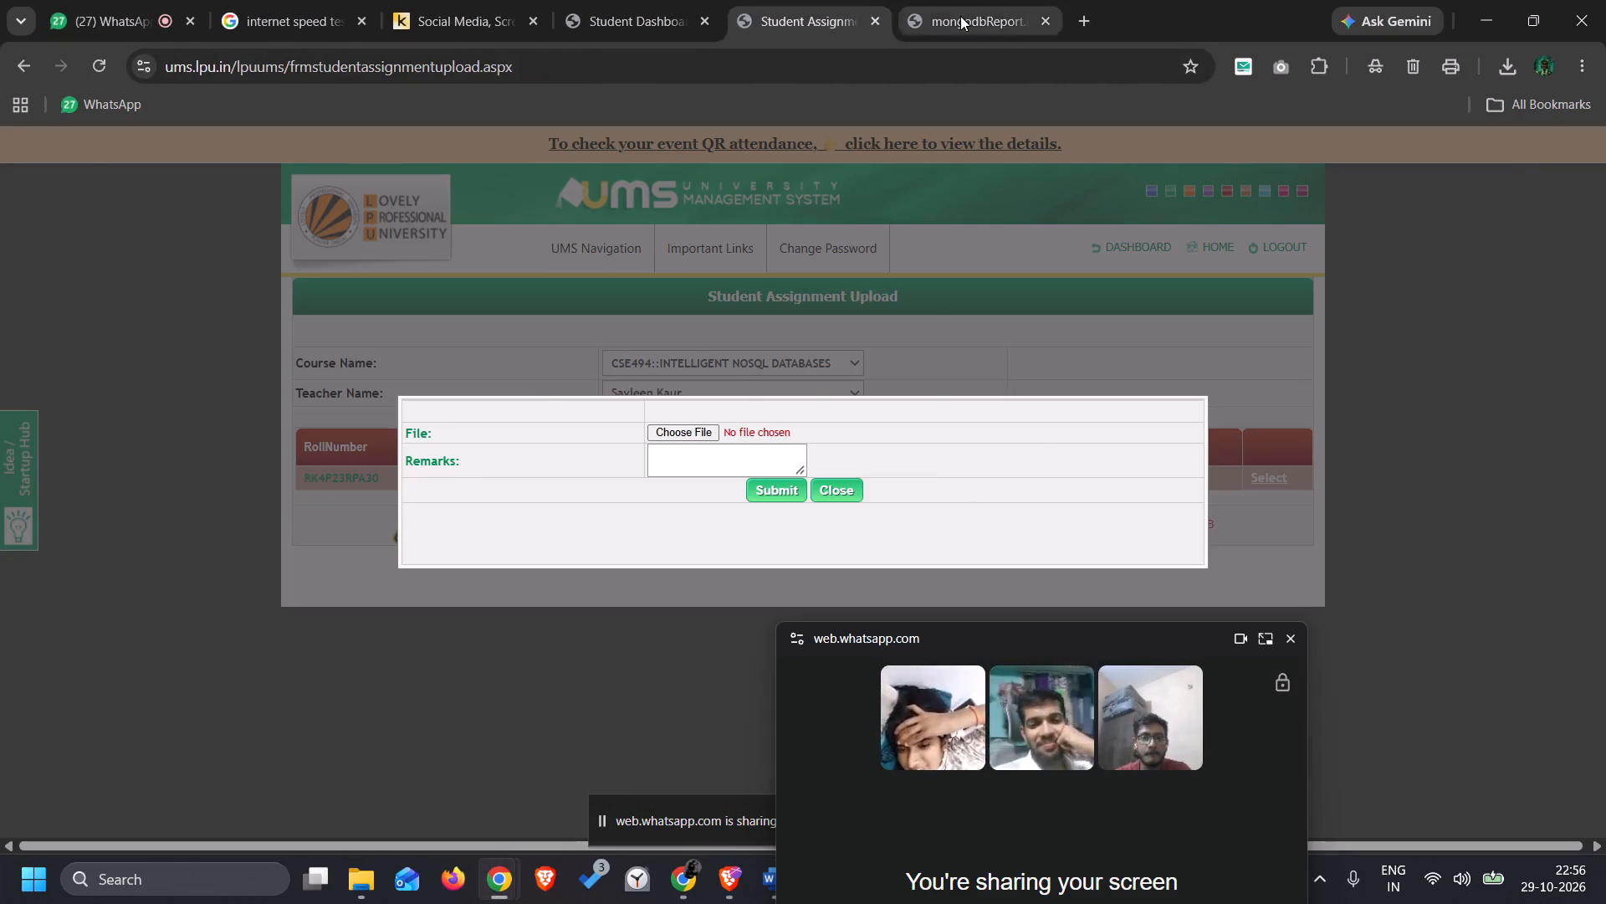
click(960, 16)
Examine the Declaration, Certificate and Acknowledgement pages of the exported PDF.
scroll(867, 315, down, 12)
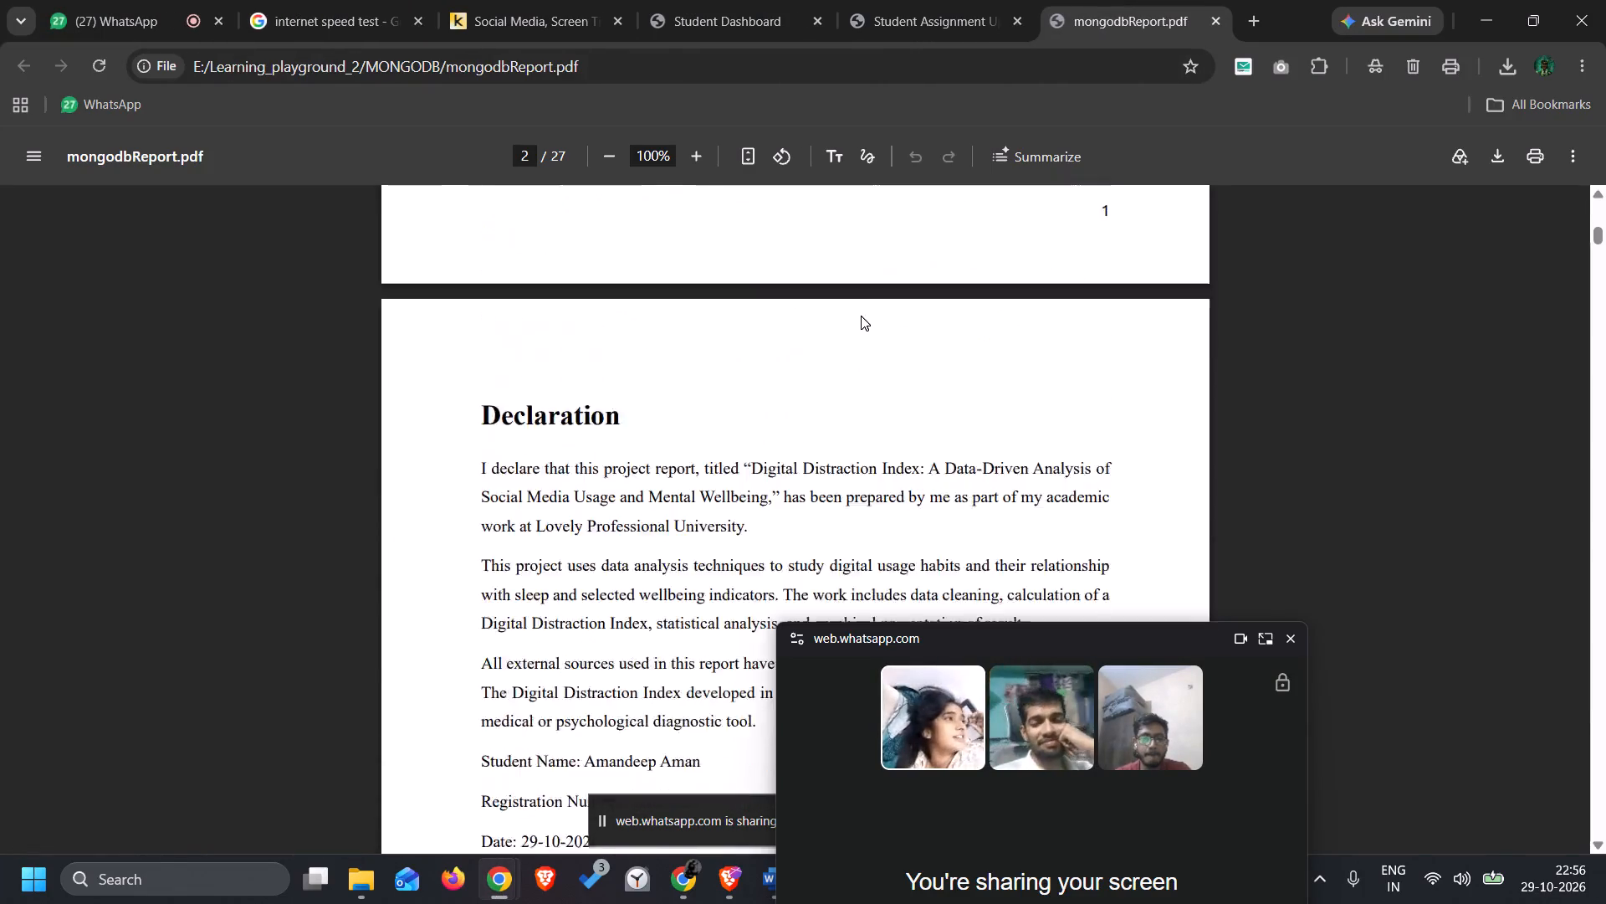
scroll(861, 316, down, 3)
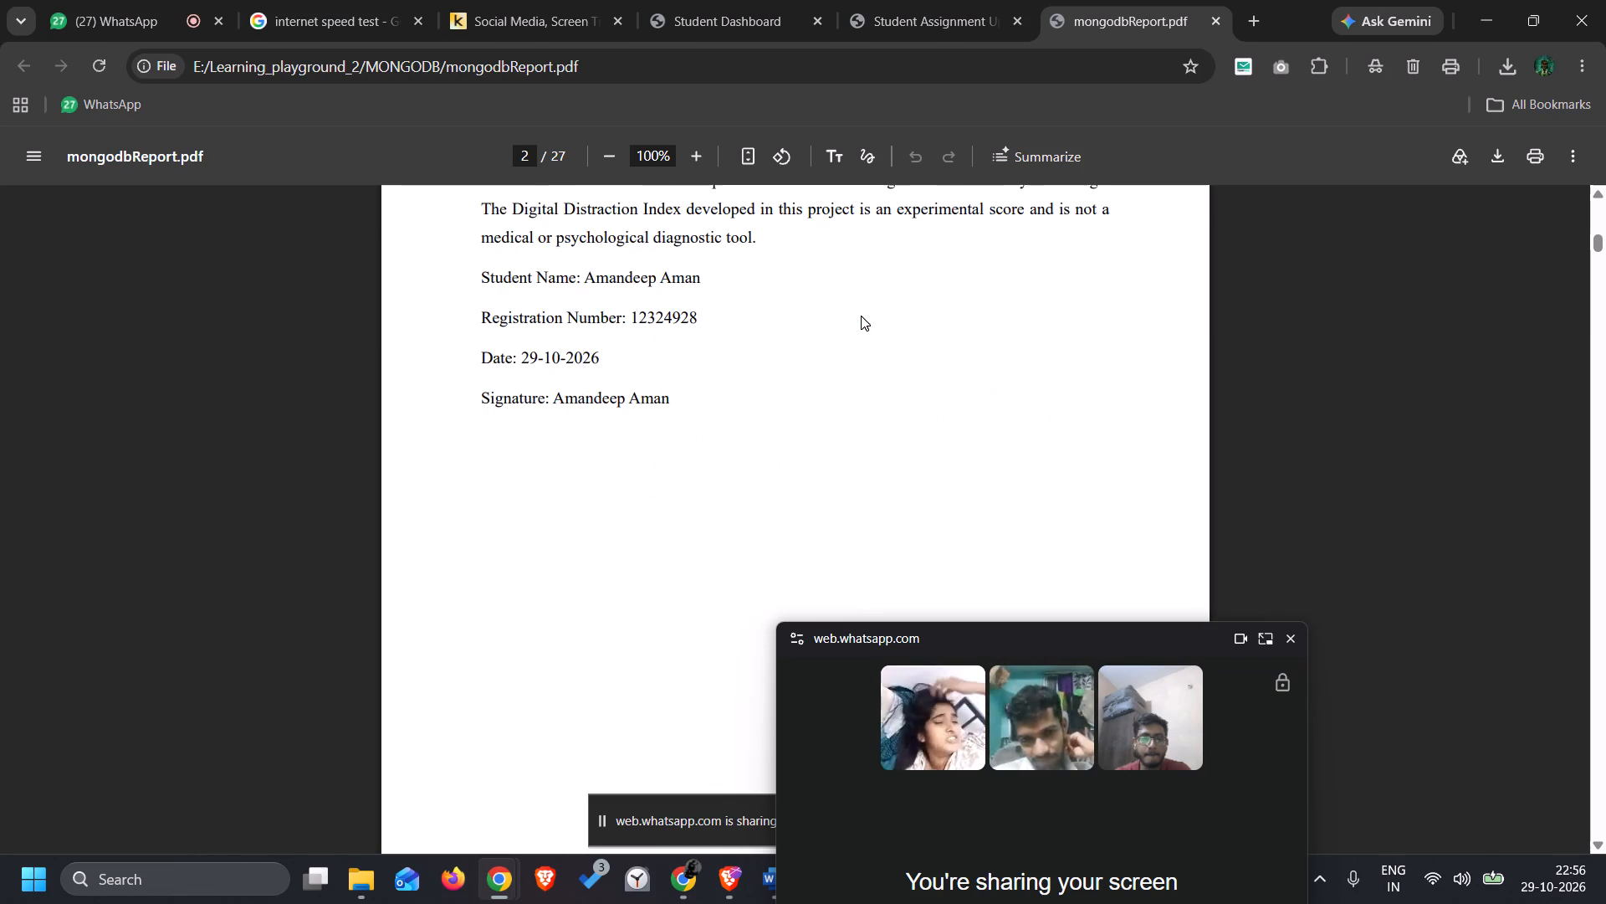
scroll(861, 316, down, 7)
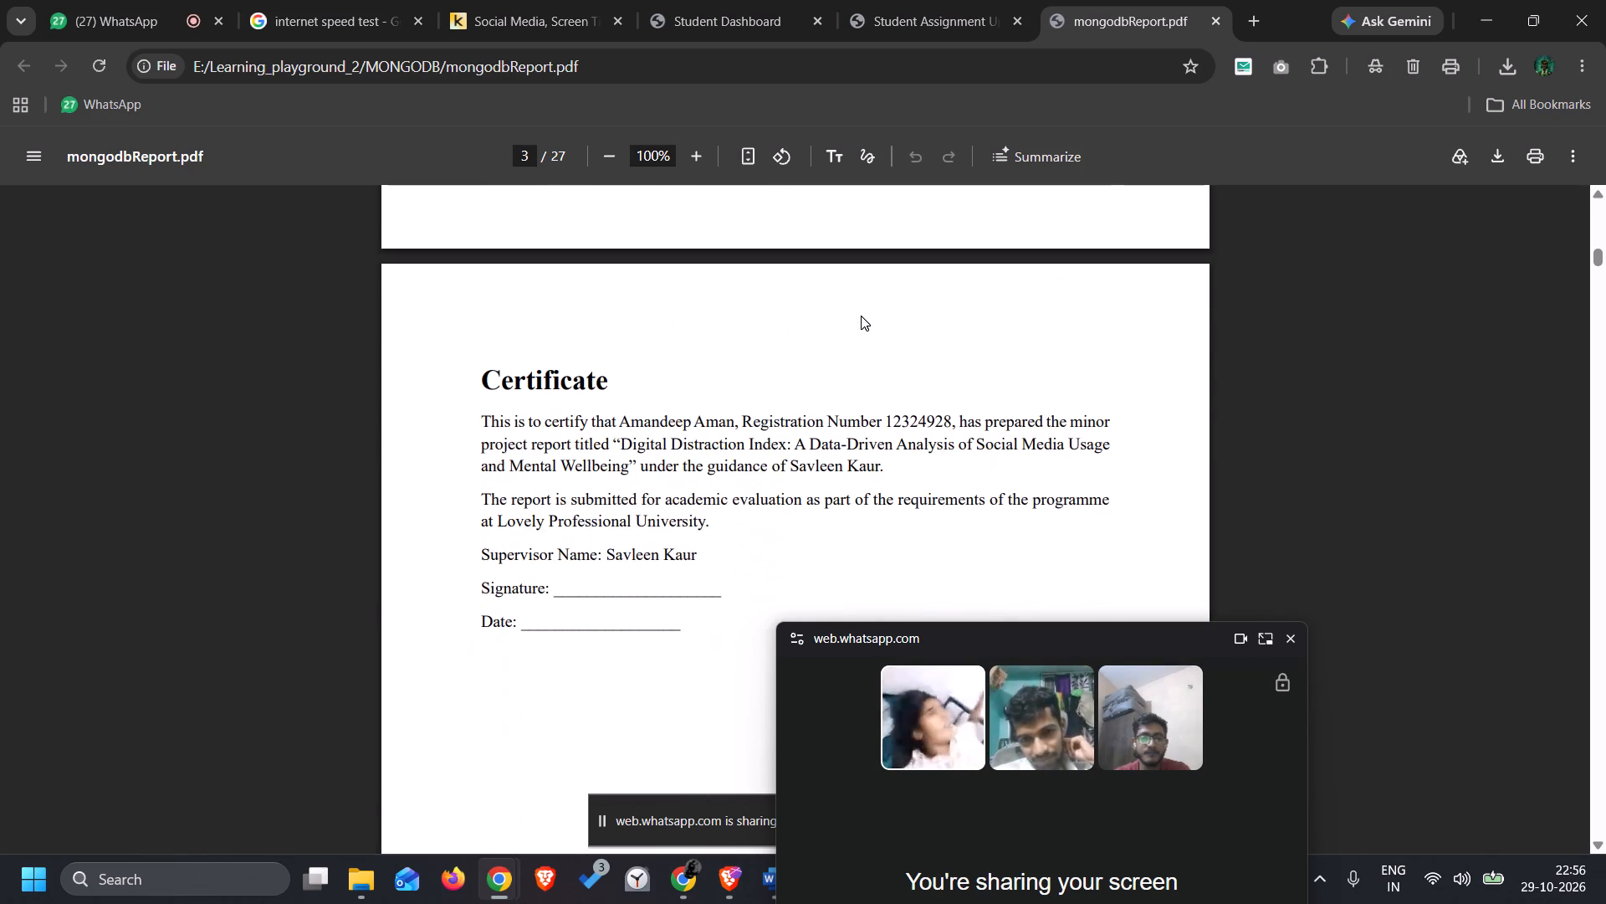
scroll(861, 316, down, 3)
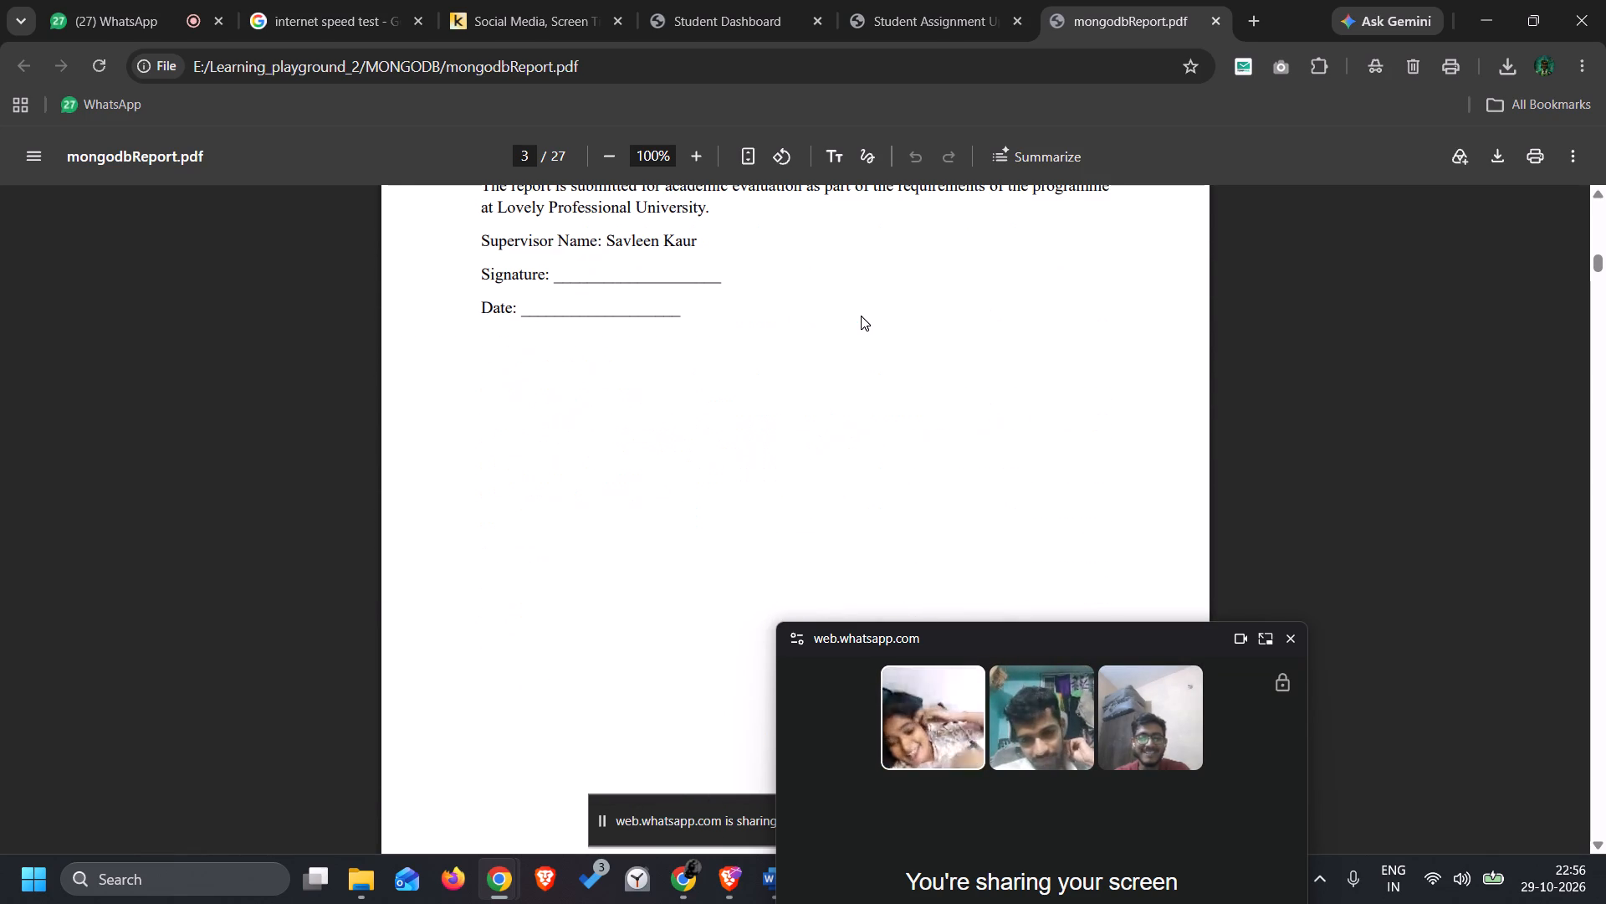
scroll(861, 316, down, 9)
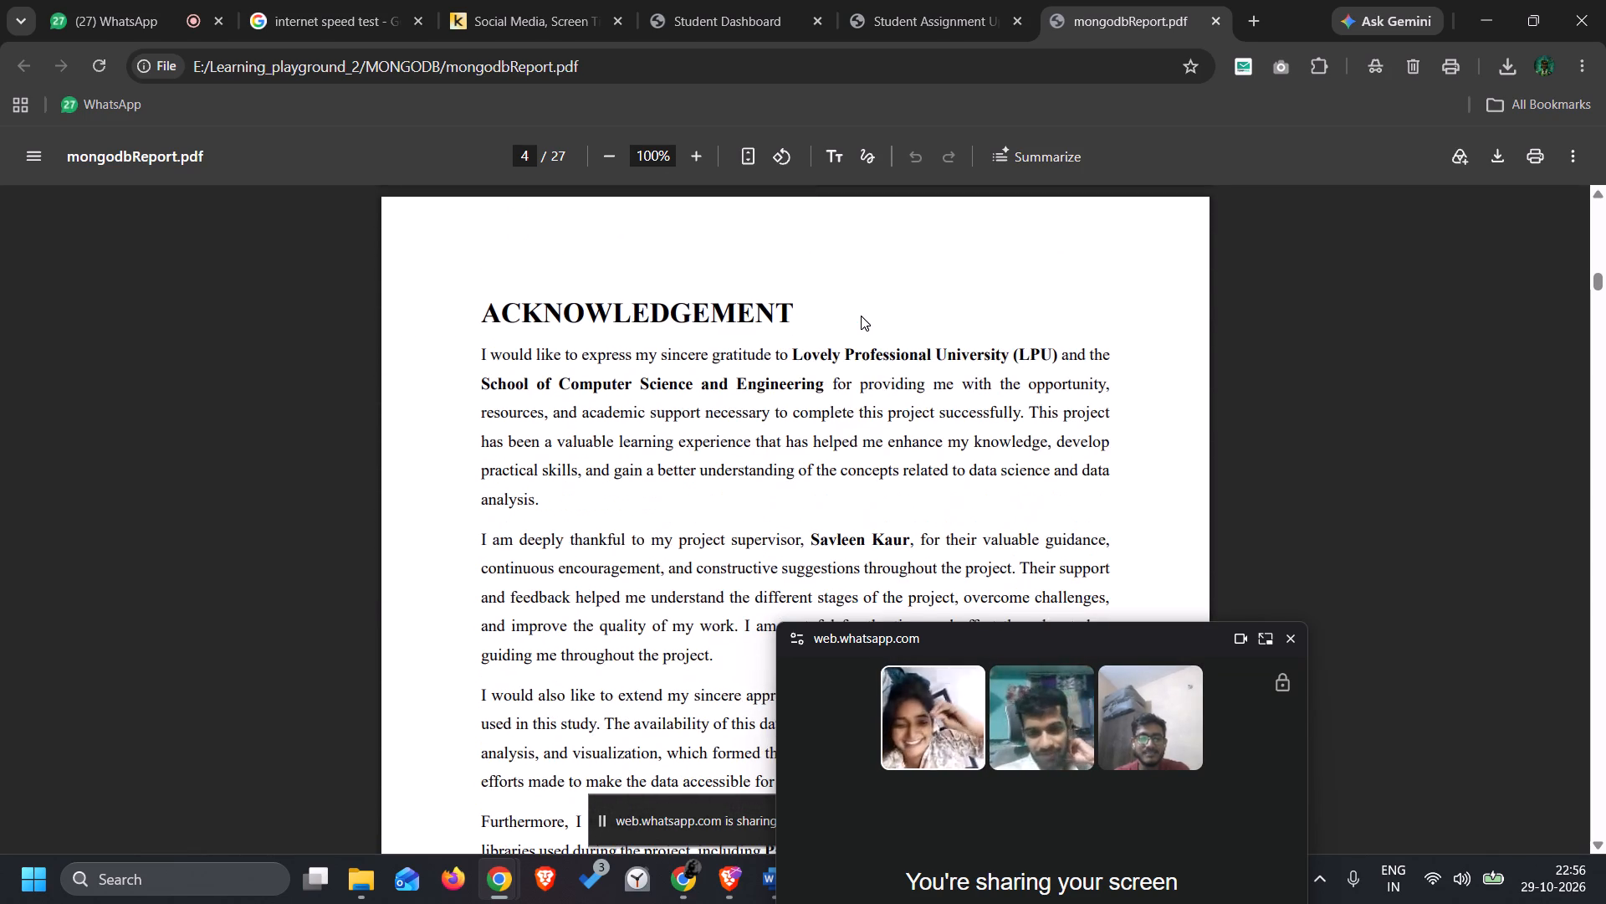
scroll(861, 316, down, 3)
scroll(728, 314, down, 4)
scroll(728, 314, up, 4)
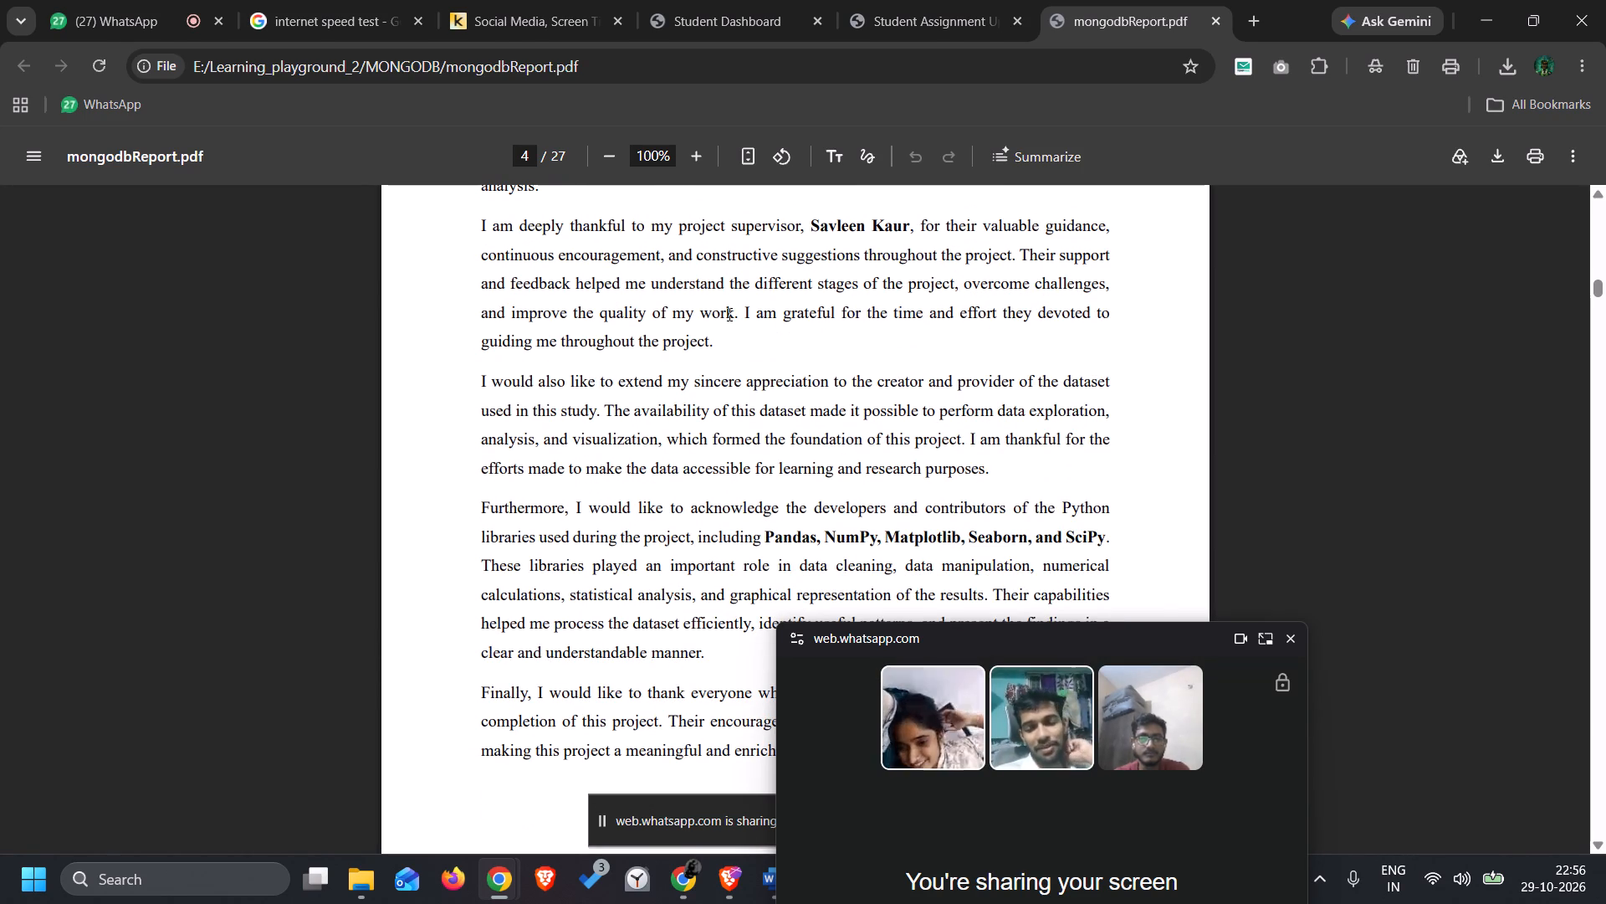
scroll(728, 314, down, 2)
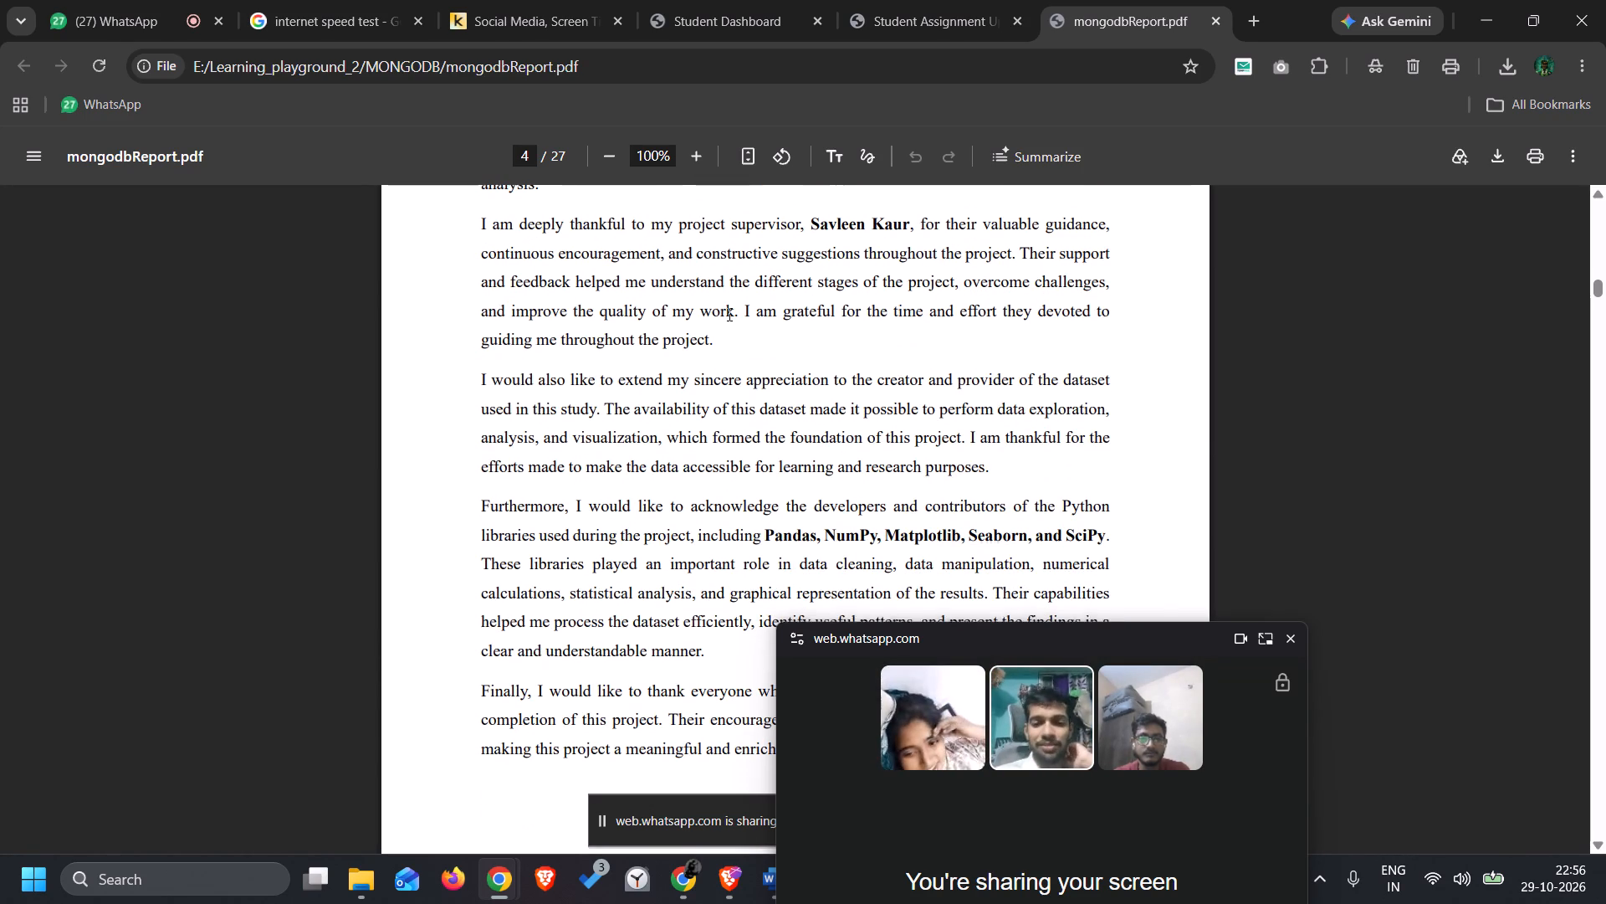
Examine the exported PDF's layout from the Table of Contents and Abstract through the Project Workflow section.
scroll(728, 314, down, 11)
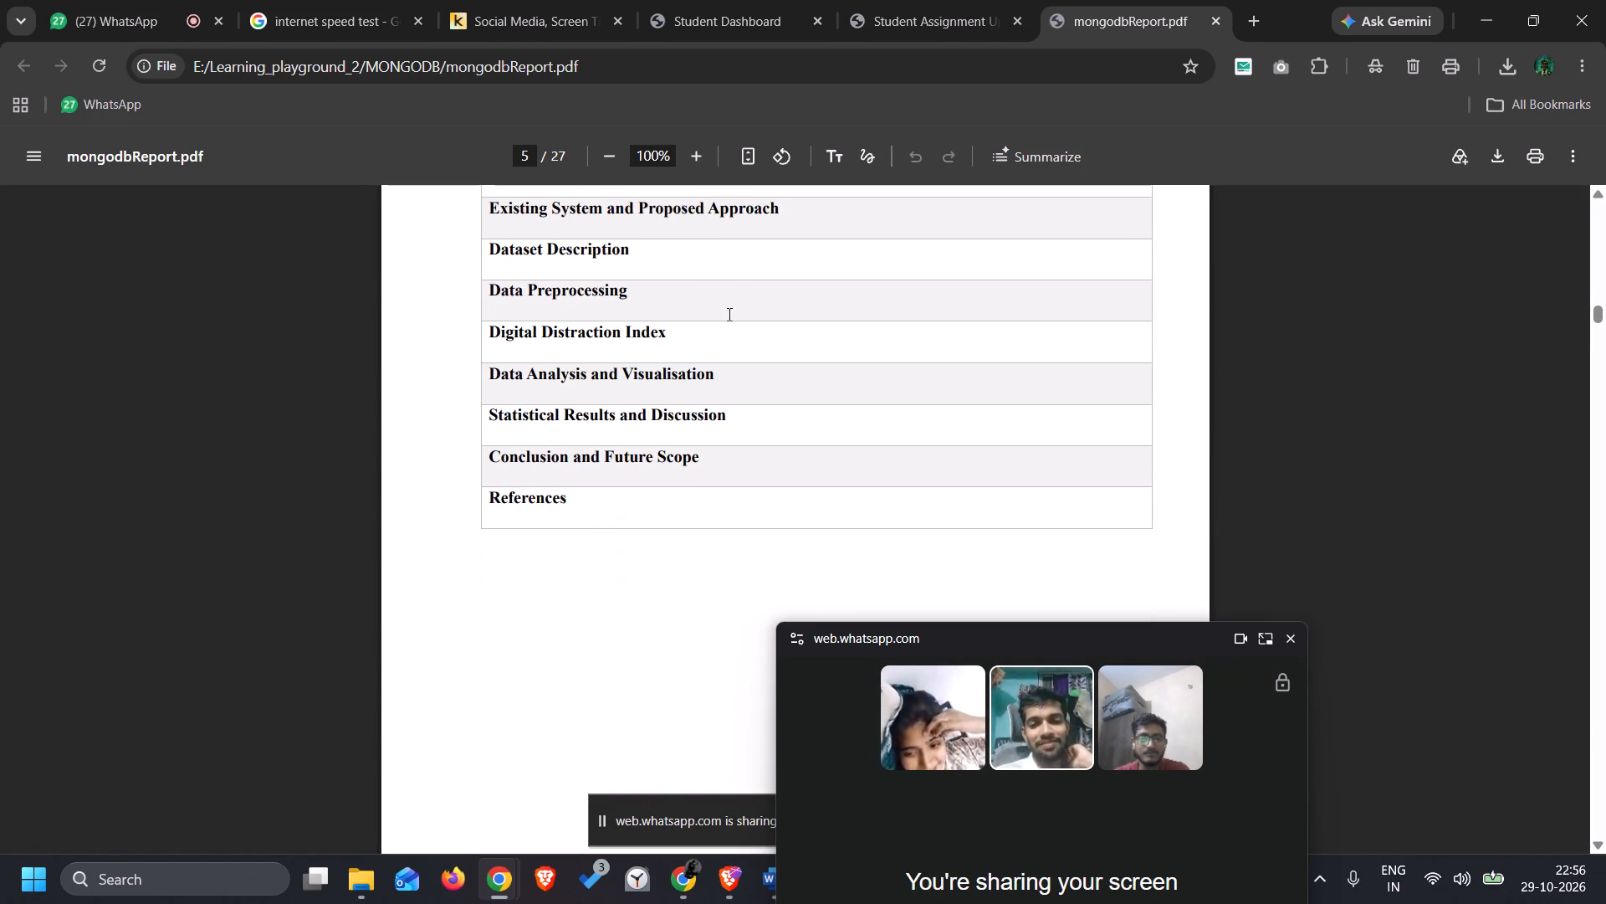
scroll(728, 314, down, 8)
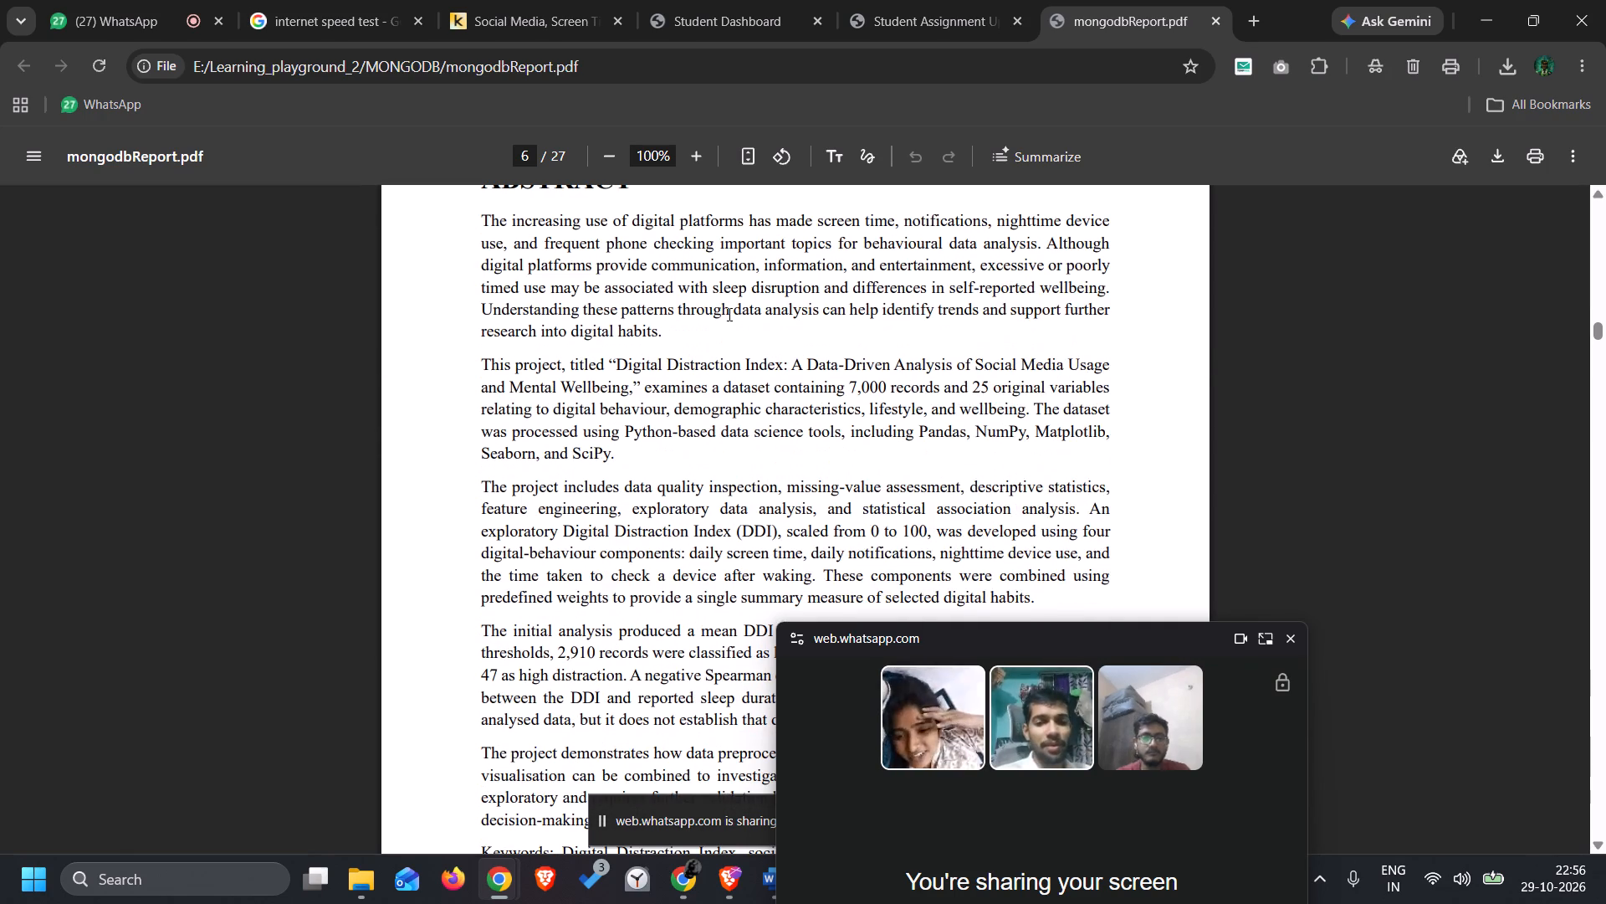
scroll(728, 314, down, 12)
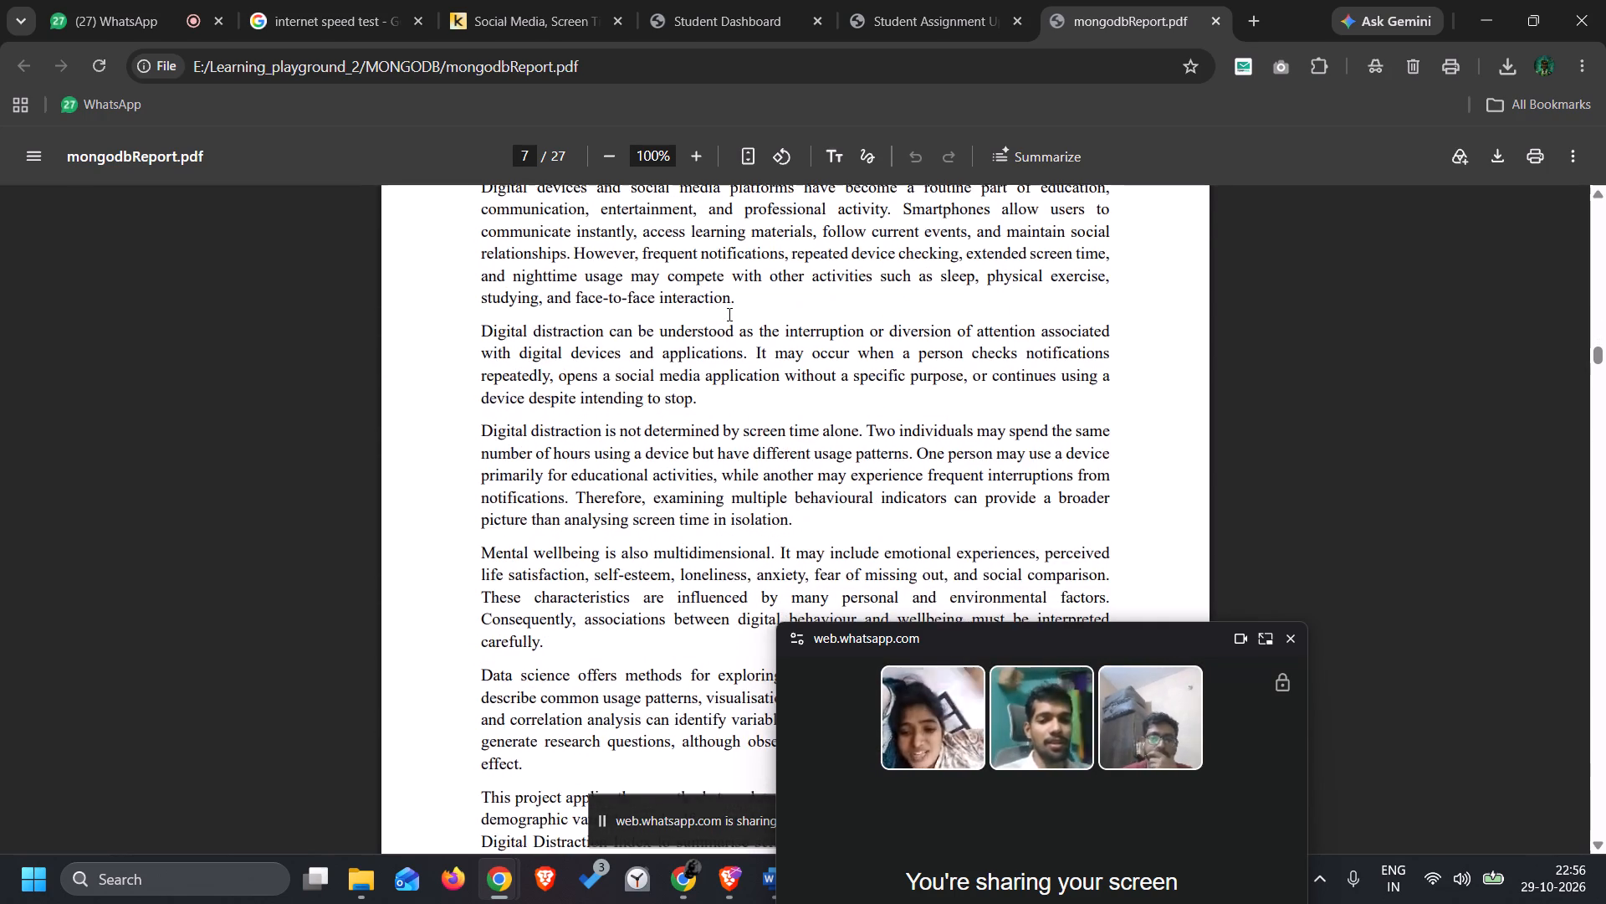
scroll(728, 314, down, 6)
scroll(728, 314, down, 20)
scroll(728, 314, down, 2)
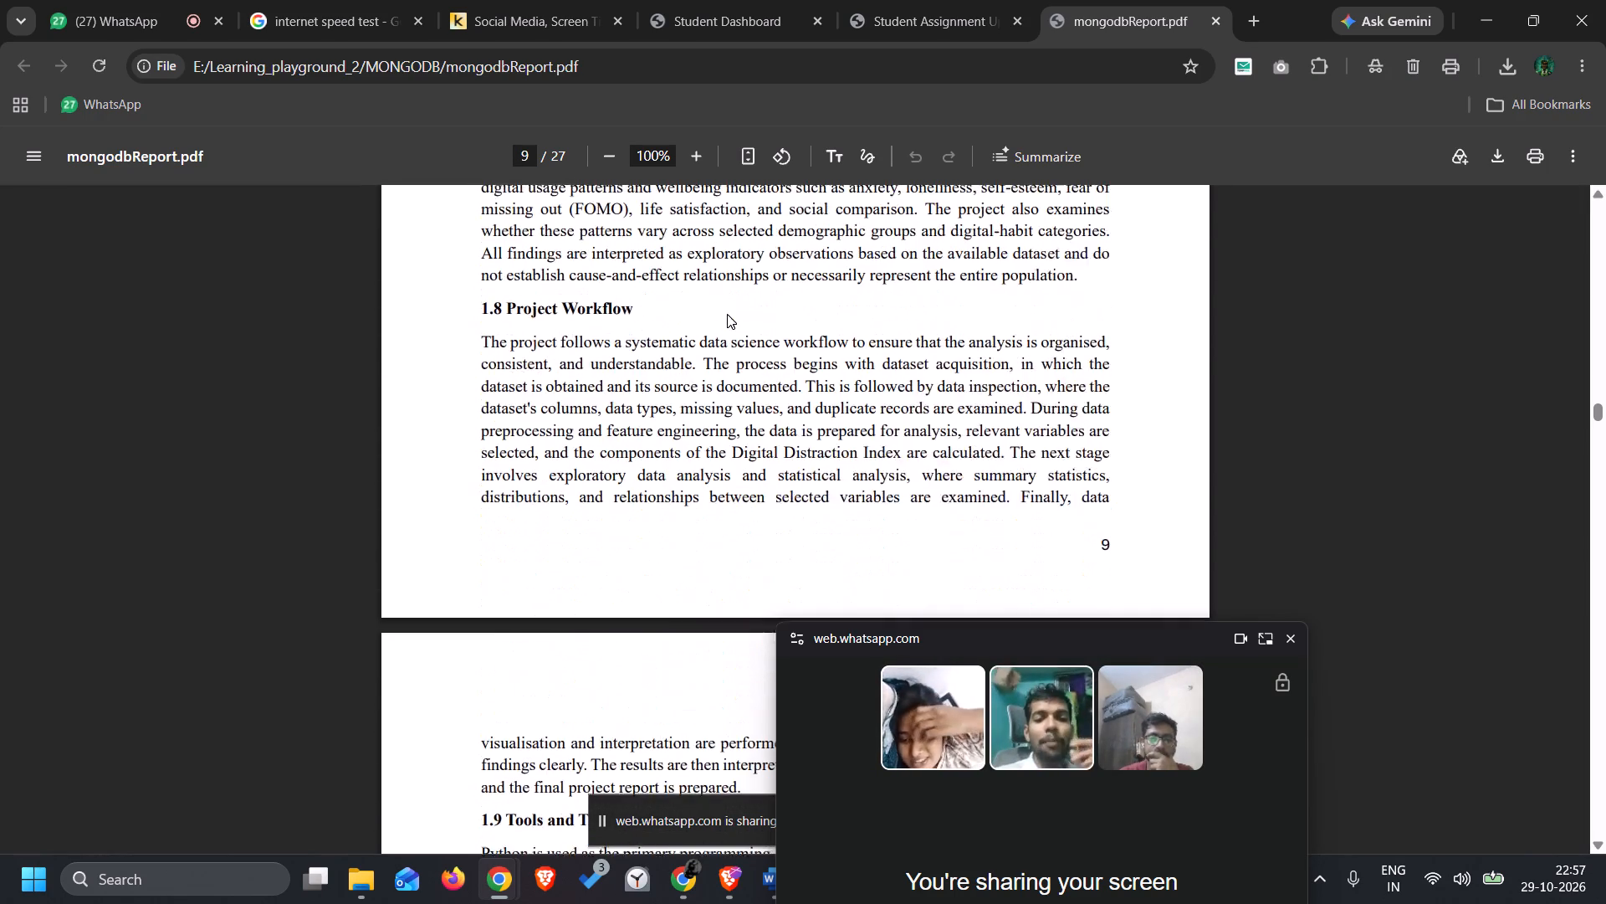
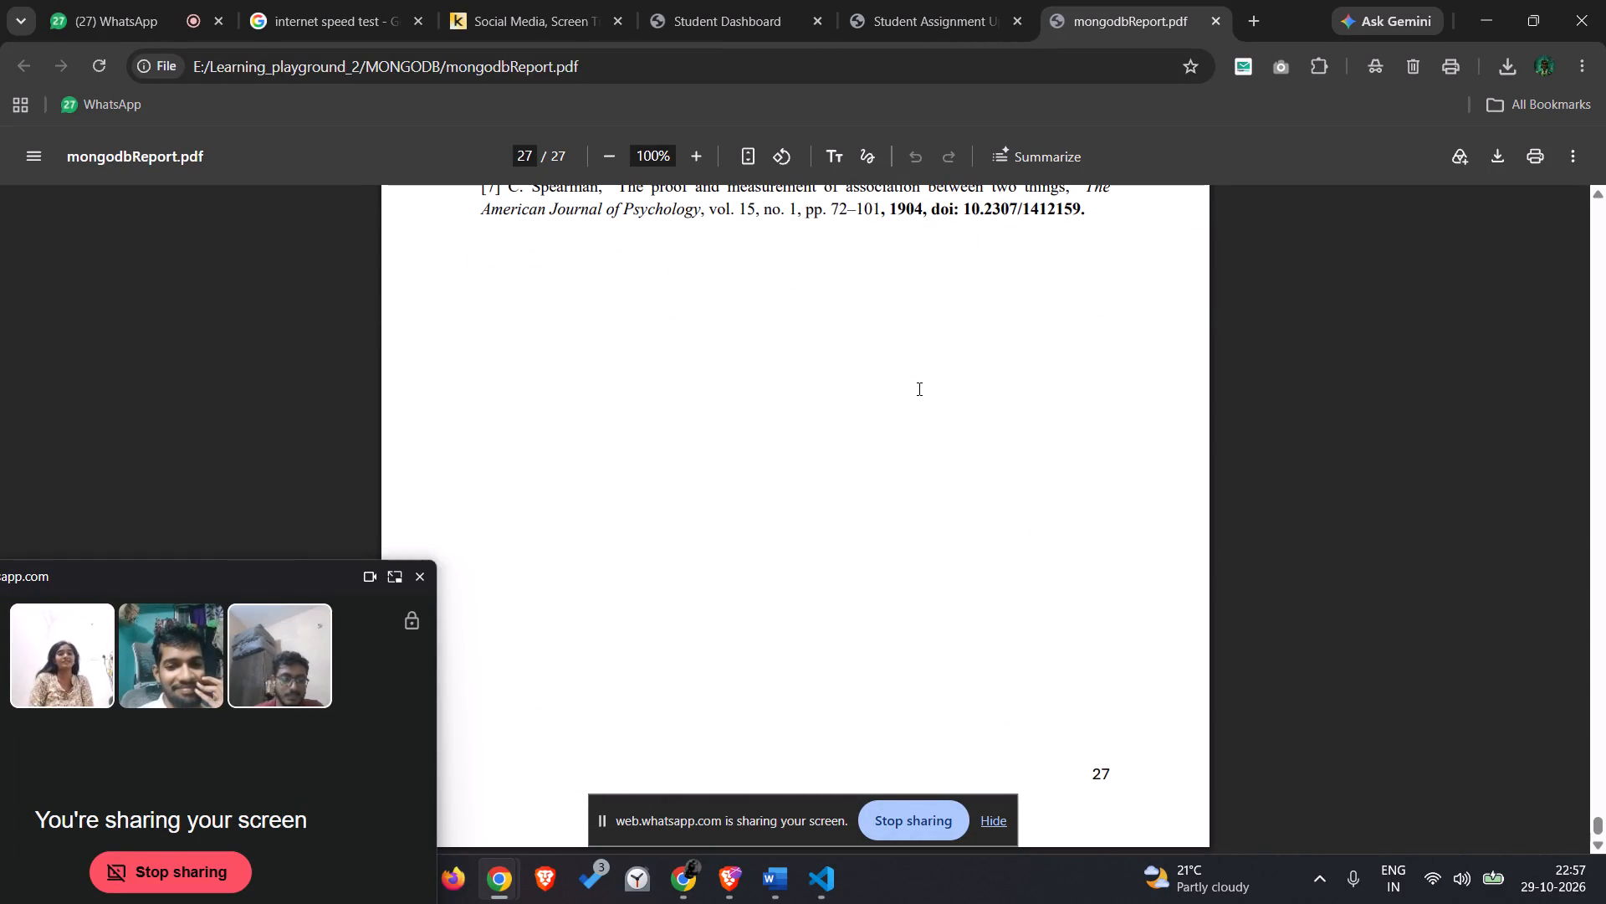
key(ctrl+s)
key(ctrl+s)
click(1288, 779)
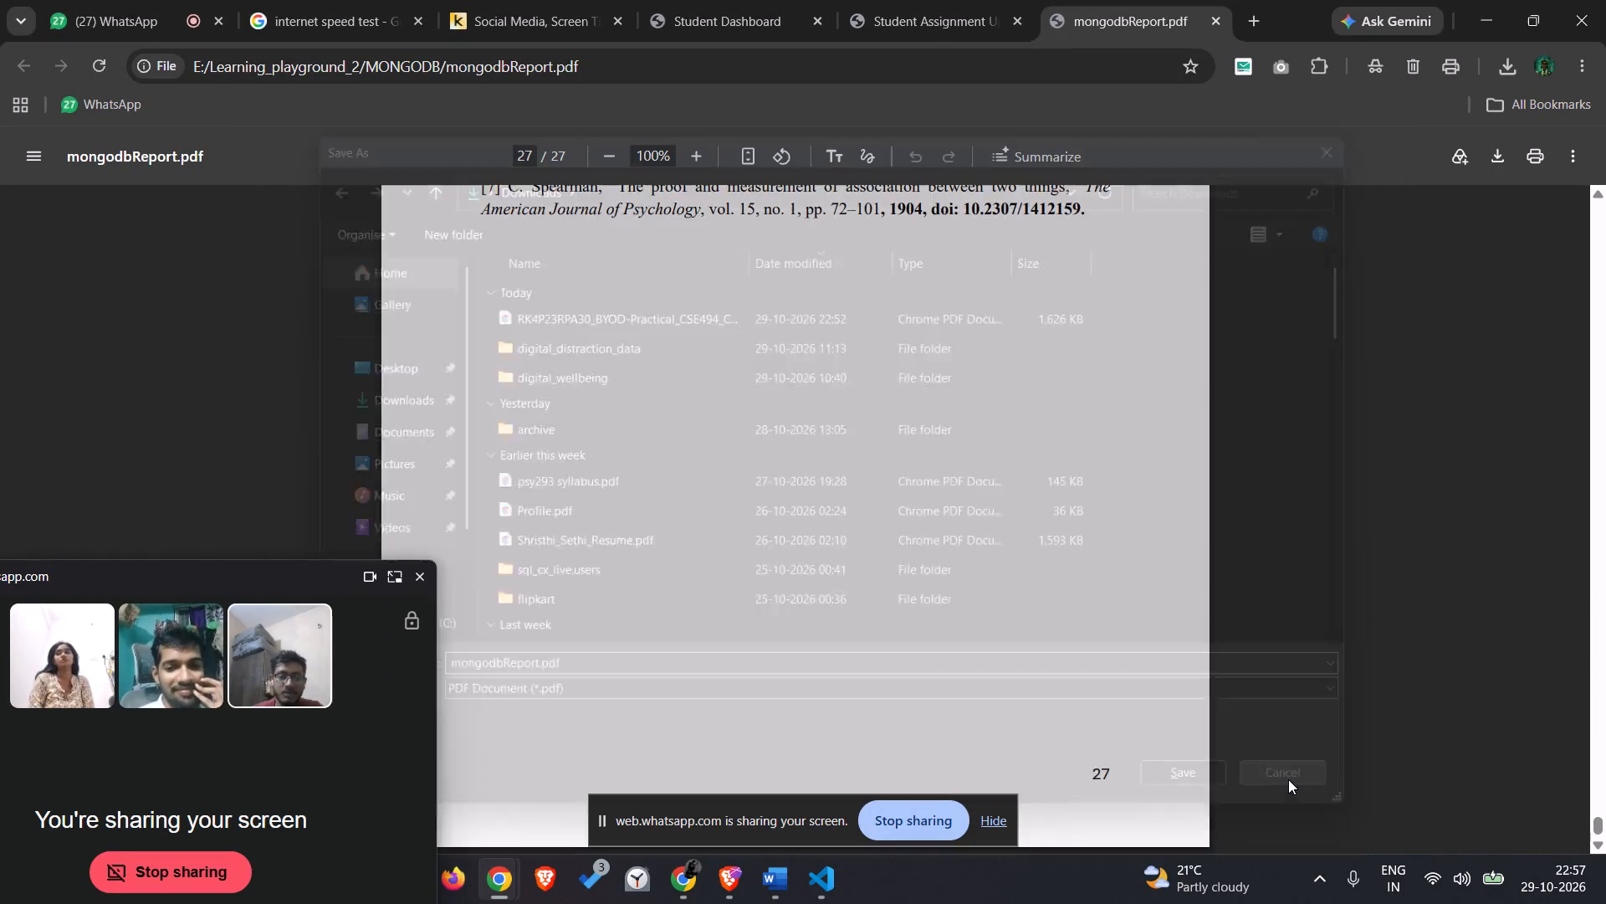
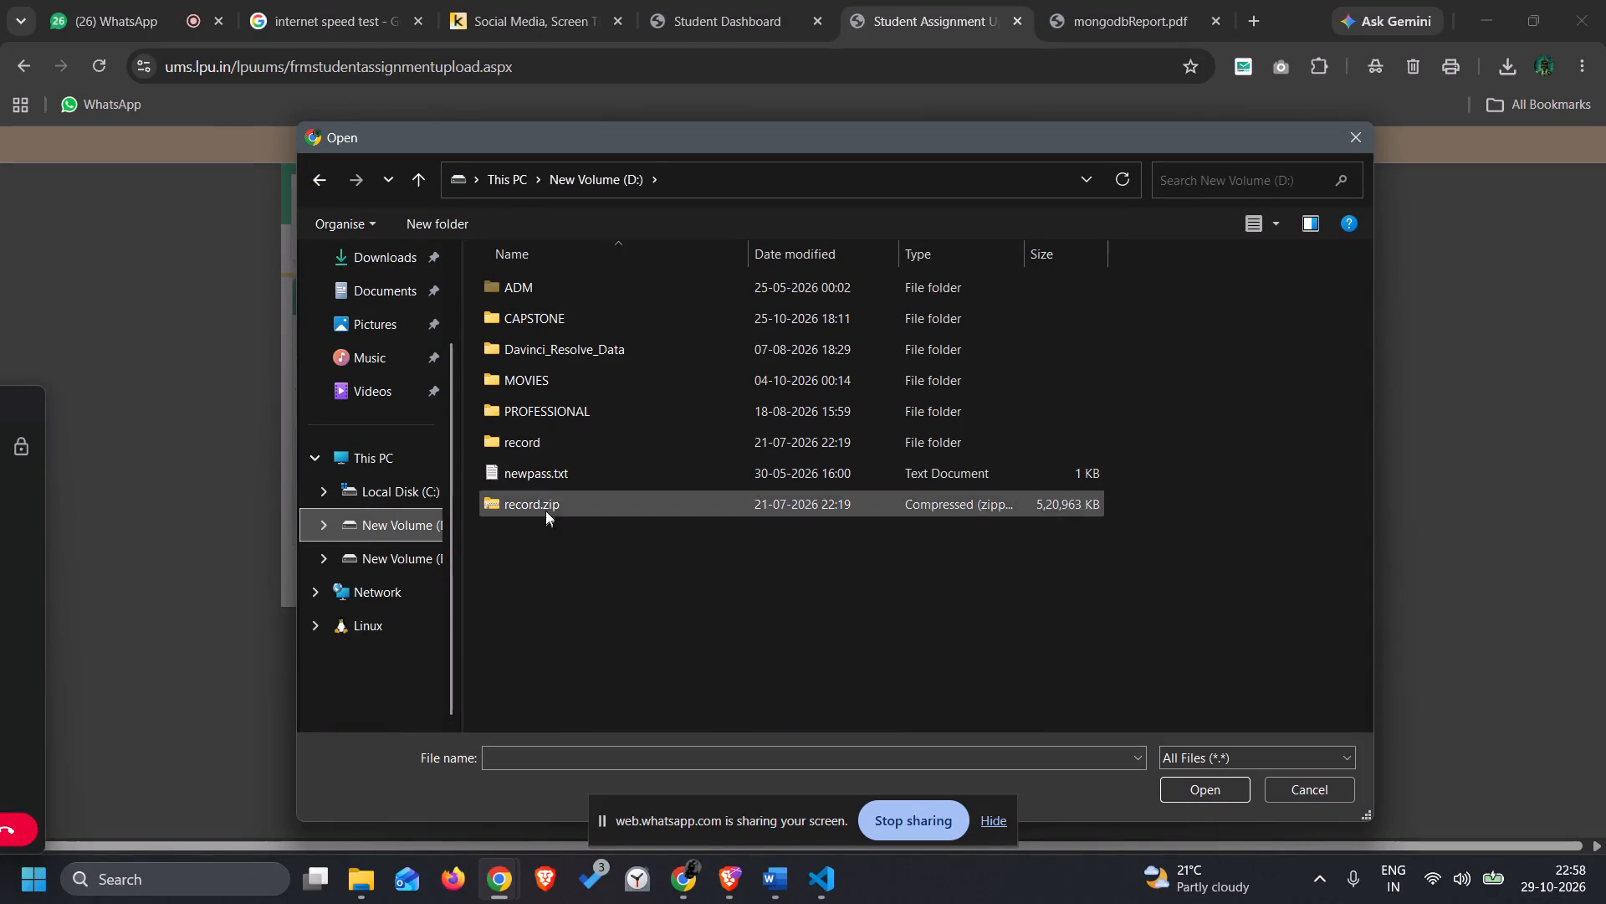
Find mongodbReport.pdf in the MONGODB folder of Learning_playground_2 on drive E and open it for preview from the file picker.
double_click(545, 423)
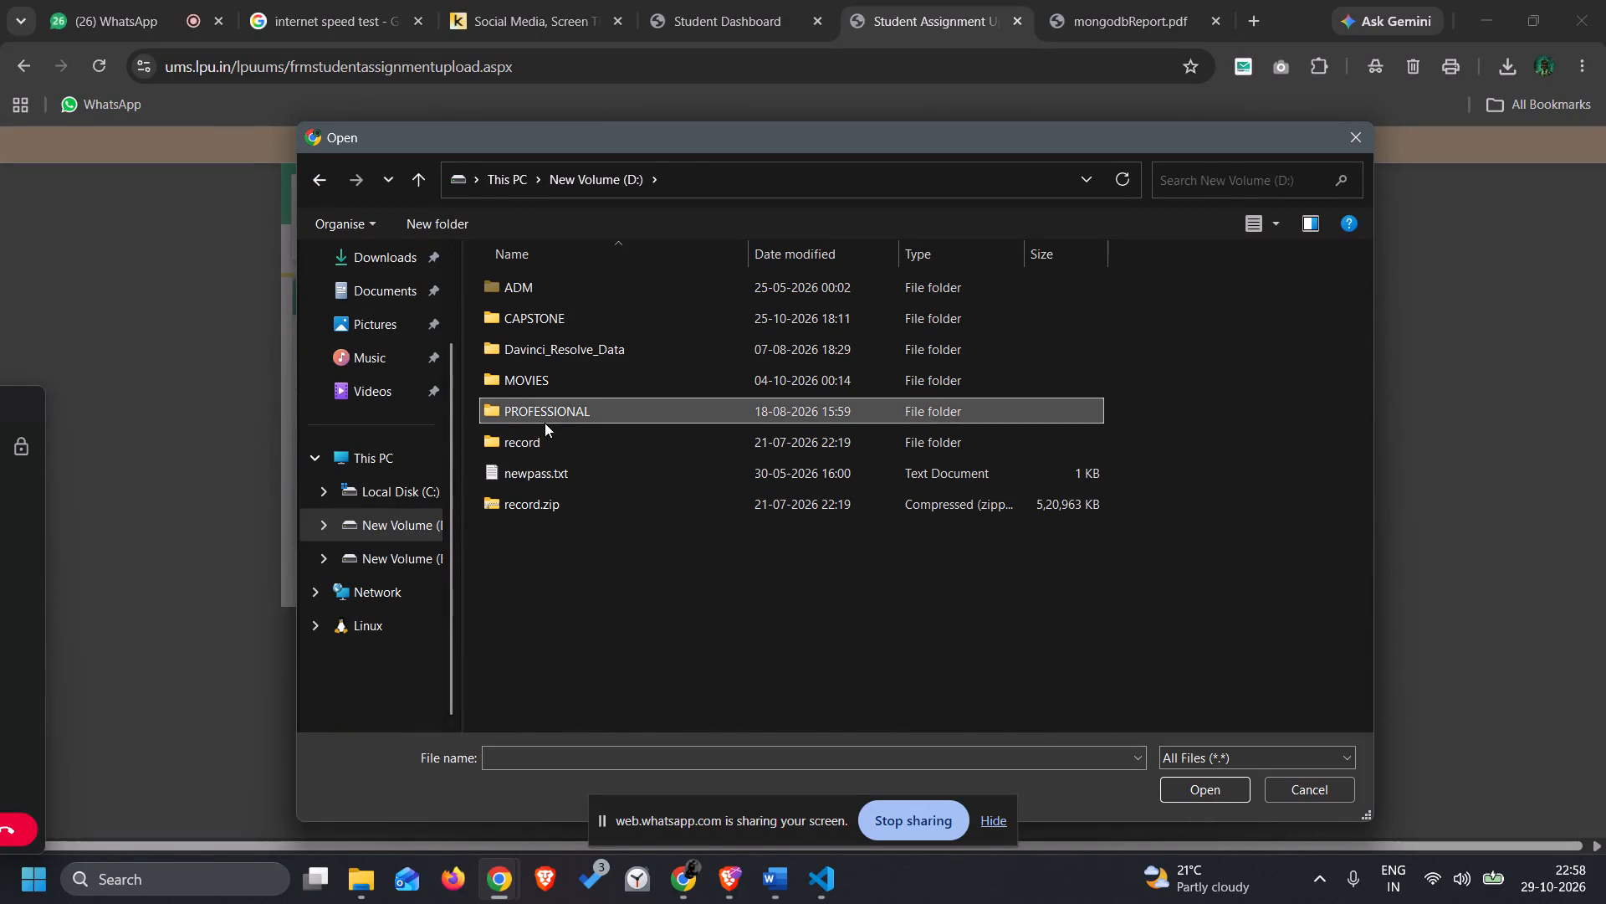
click(327, 167)
click(320, 167)
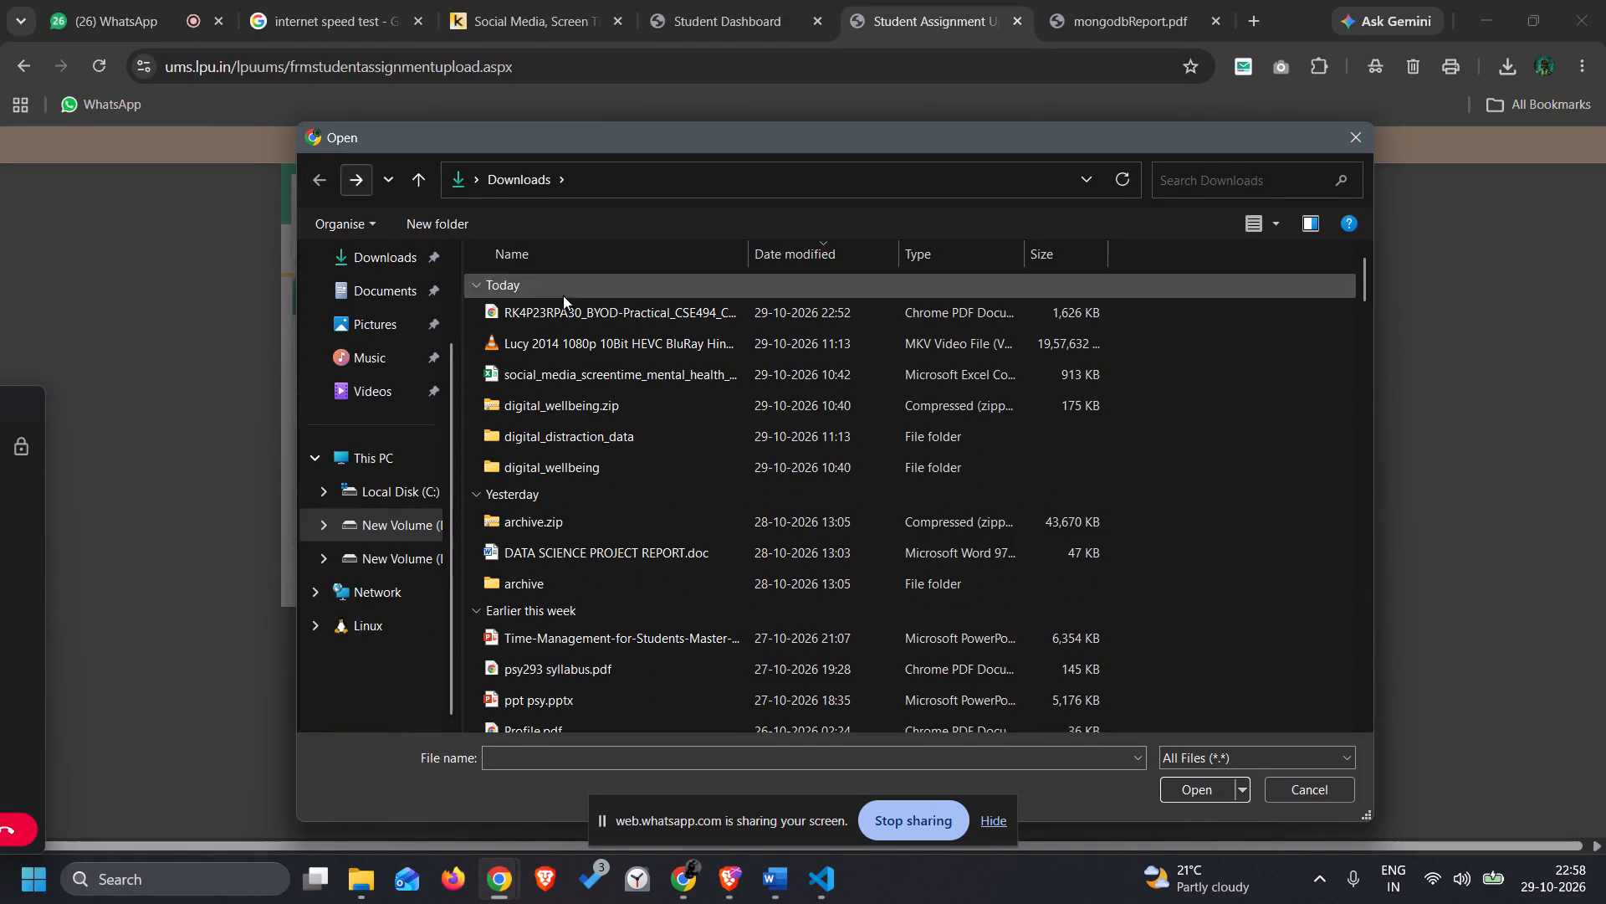
click(400, 565)
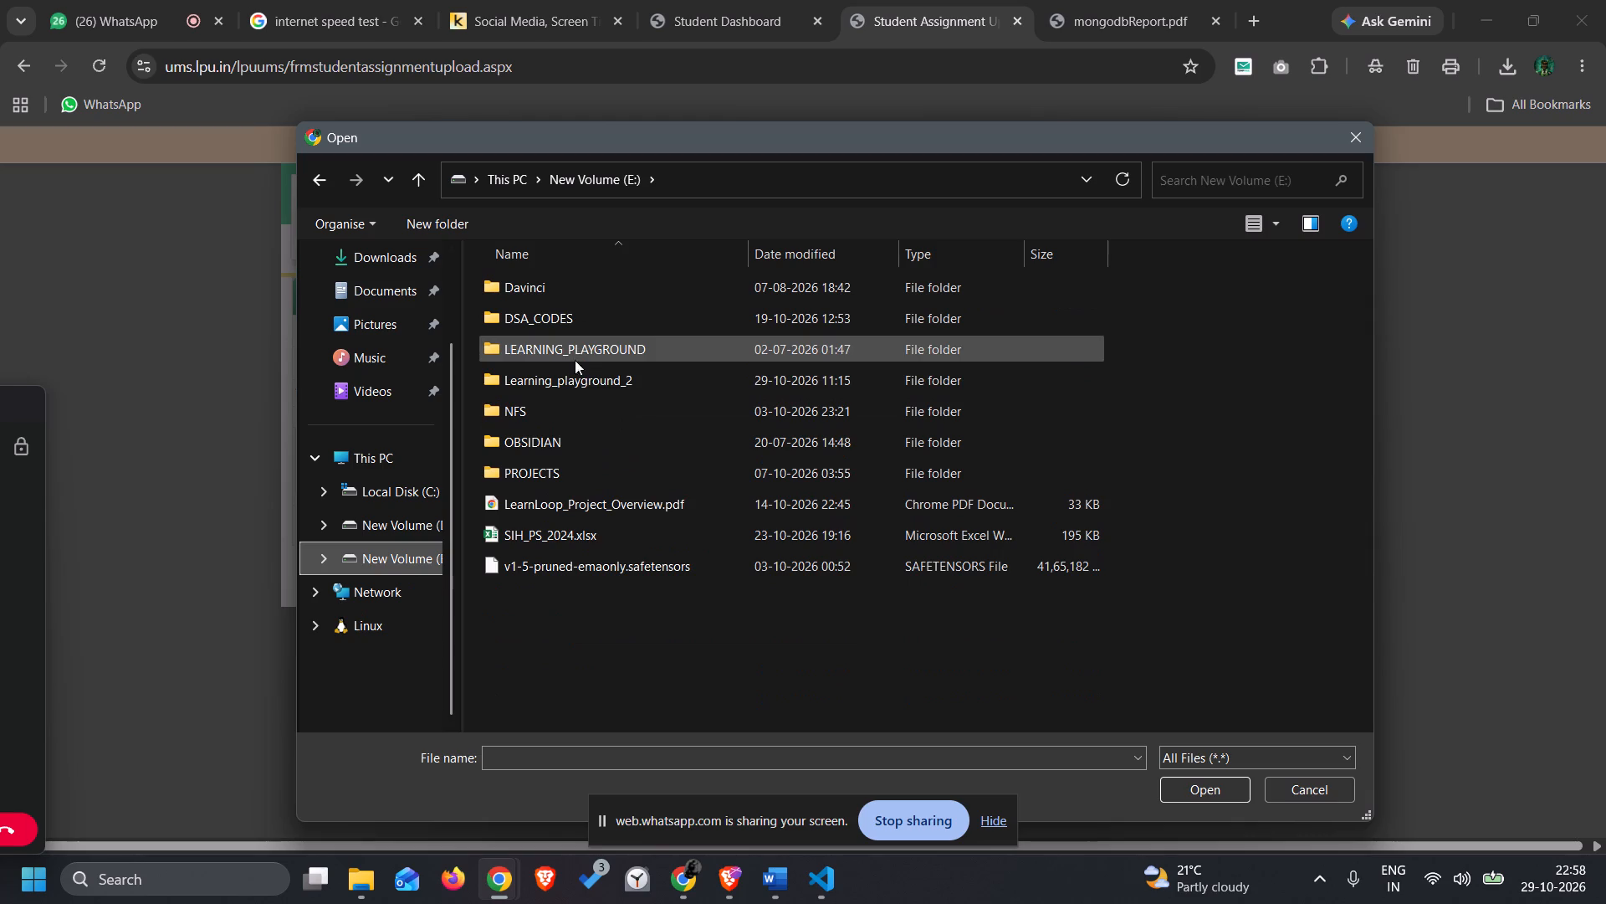
double_click(571, 378)
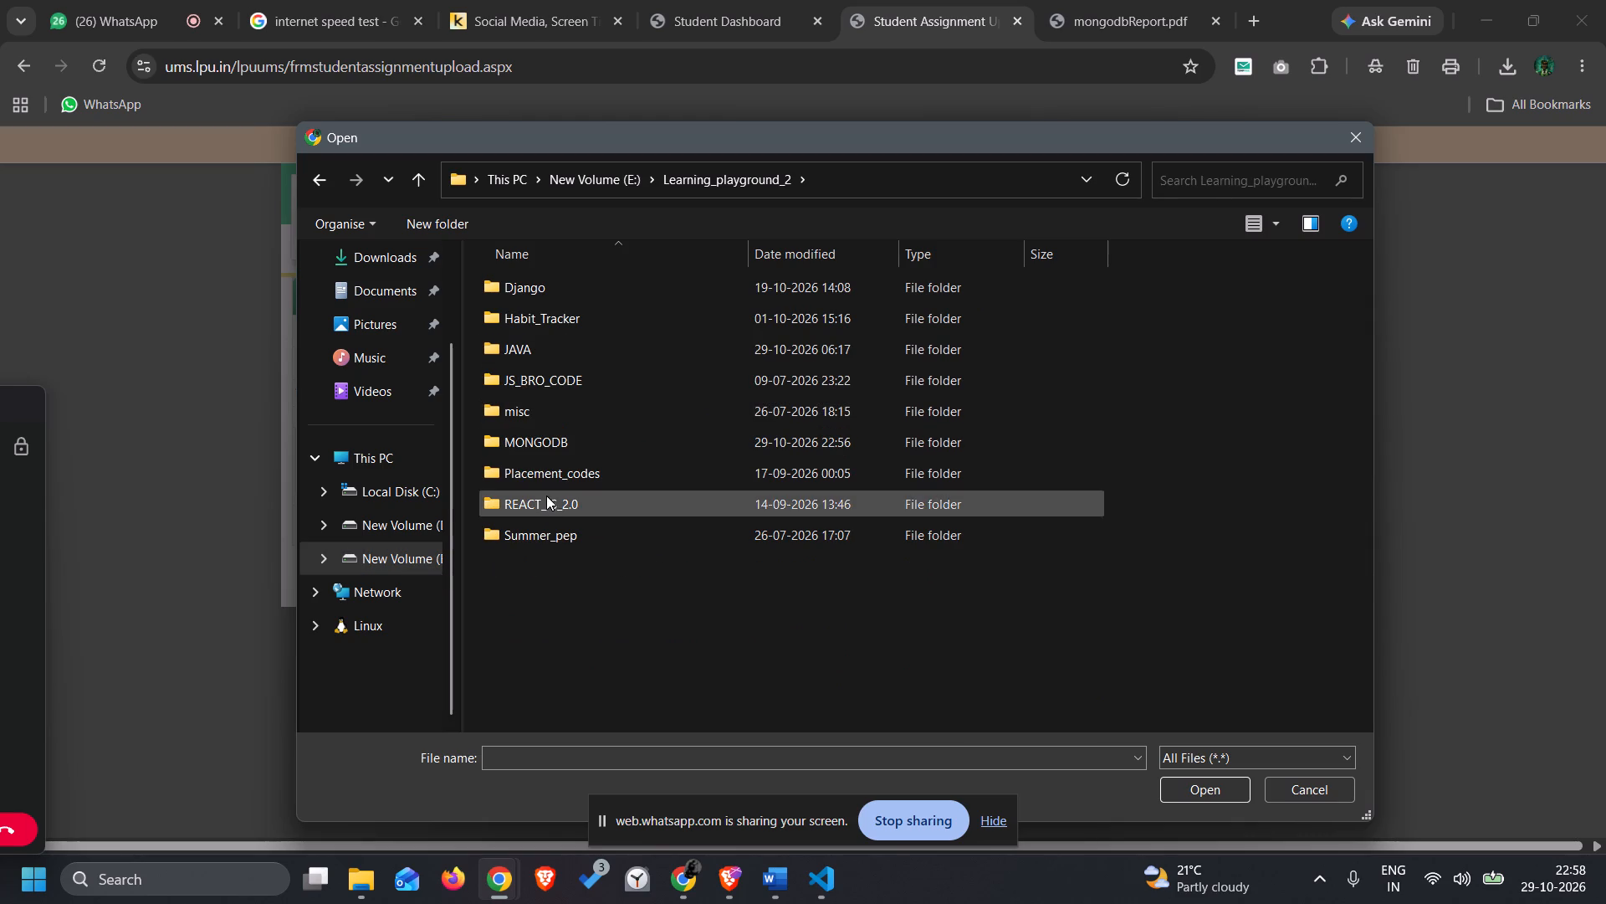
double_click(545, 434)
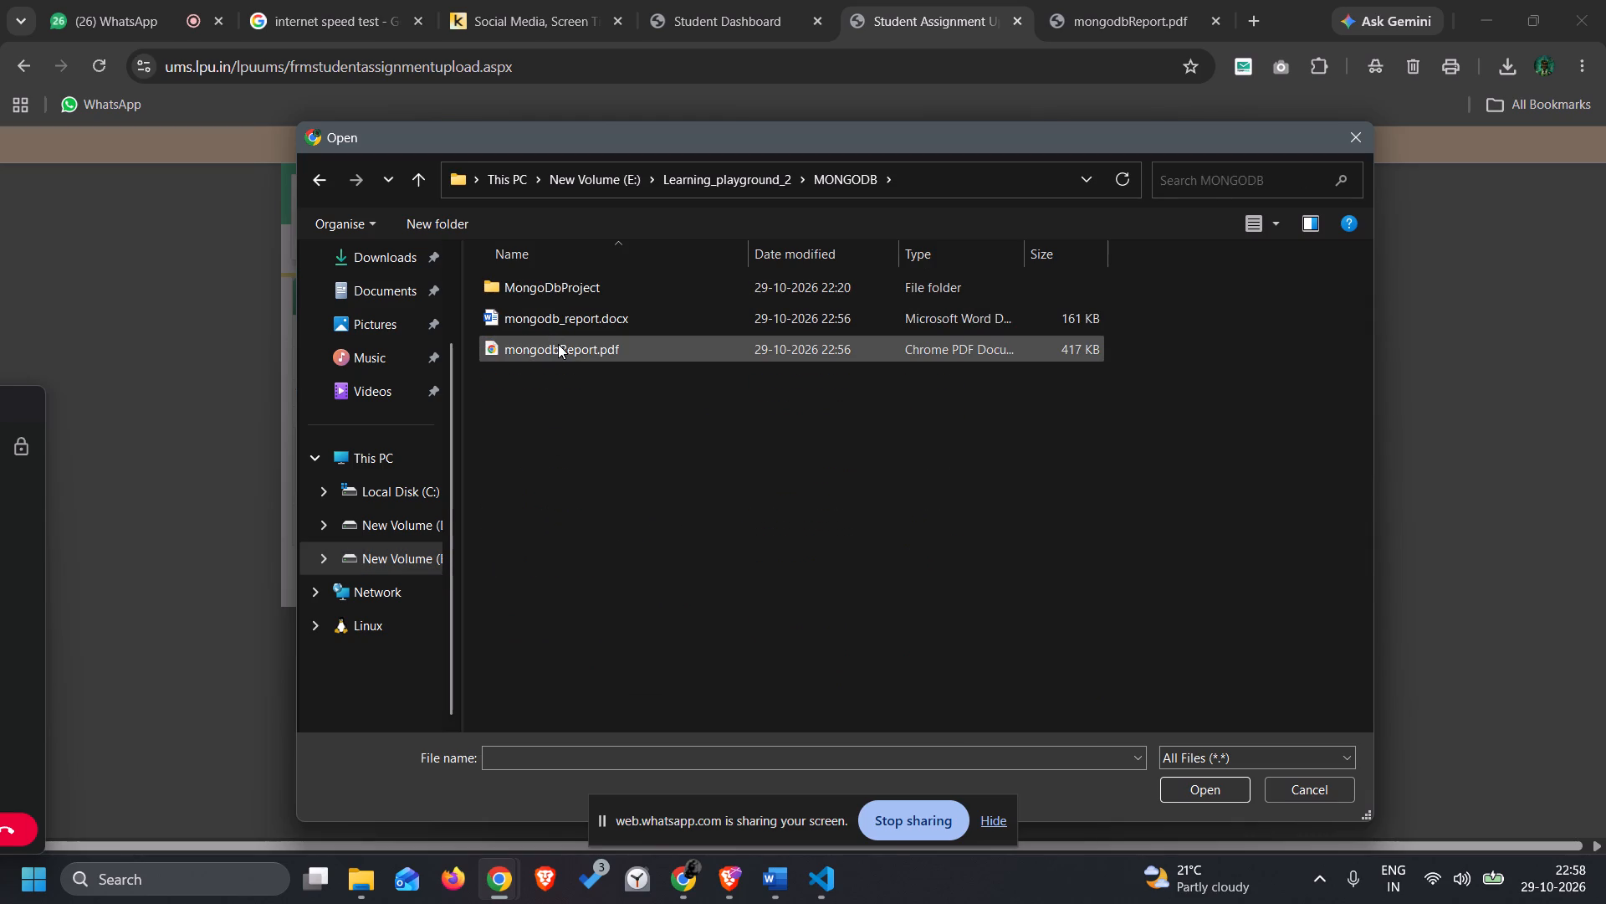
click(558, 344)
right_click(558, 344)
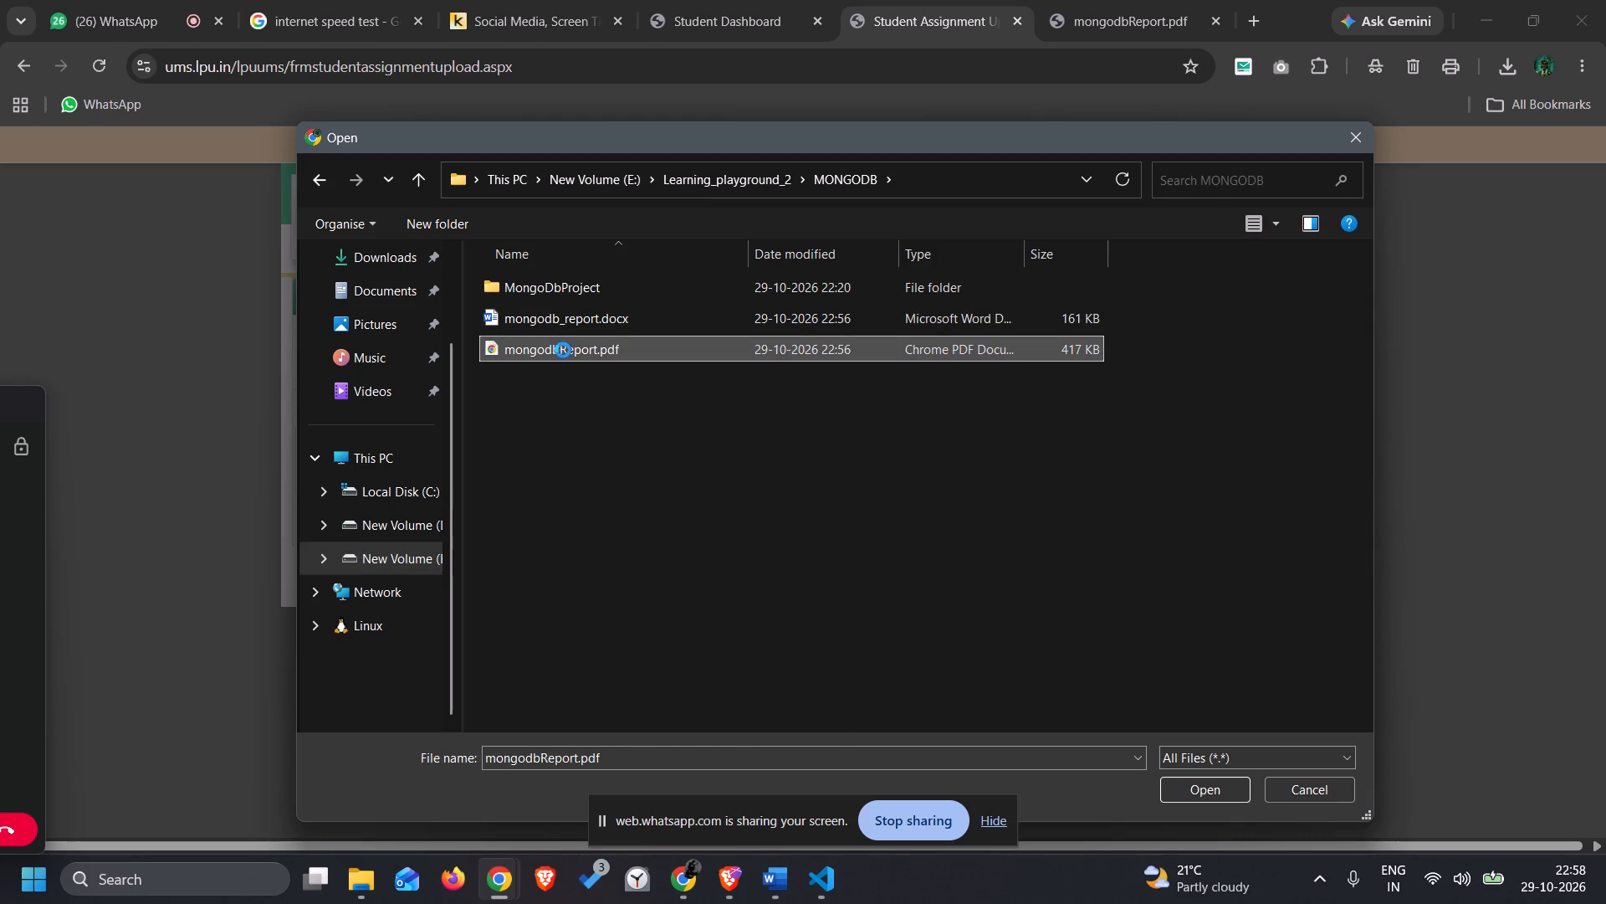
click(626, 398)
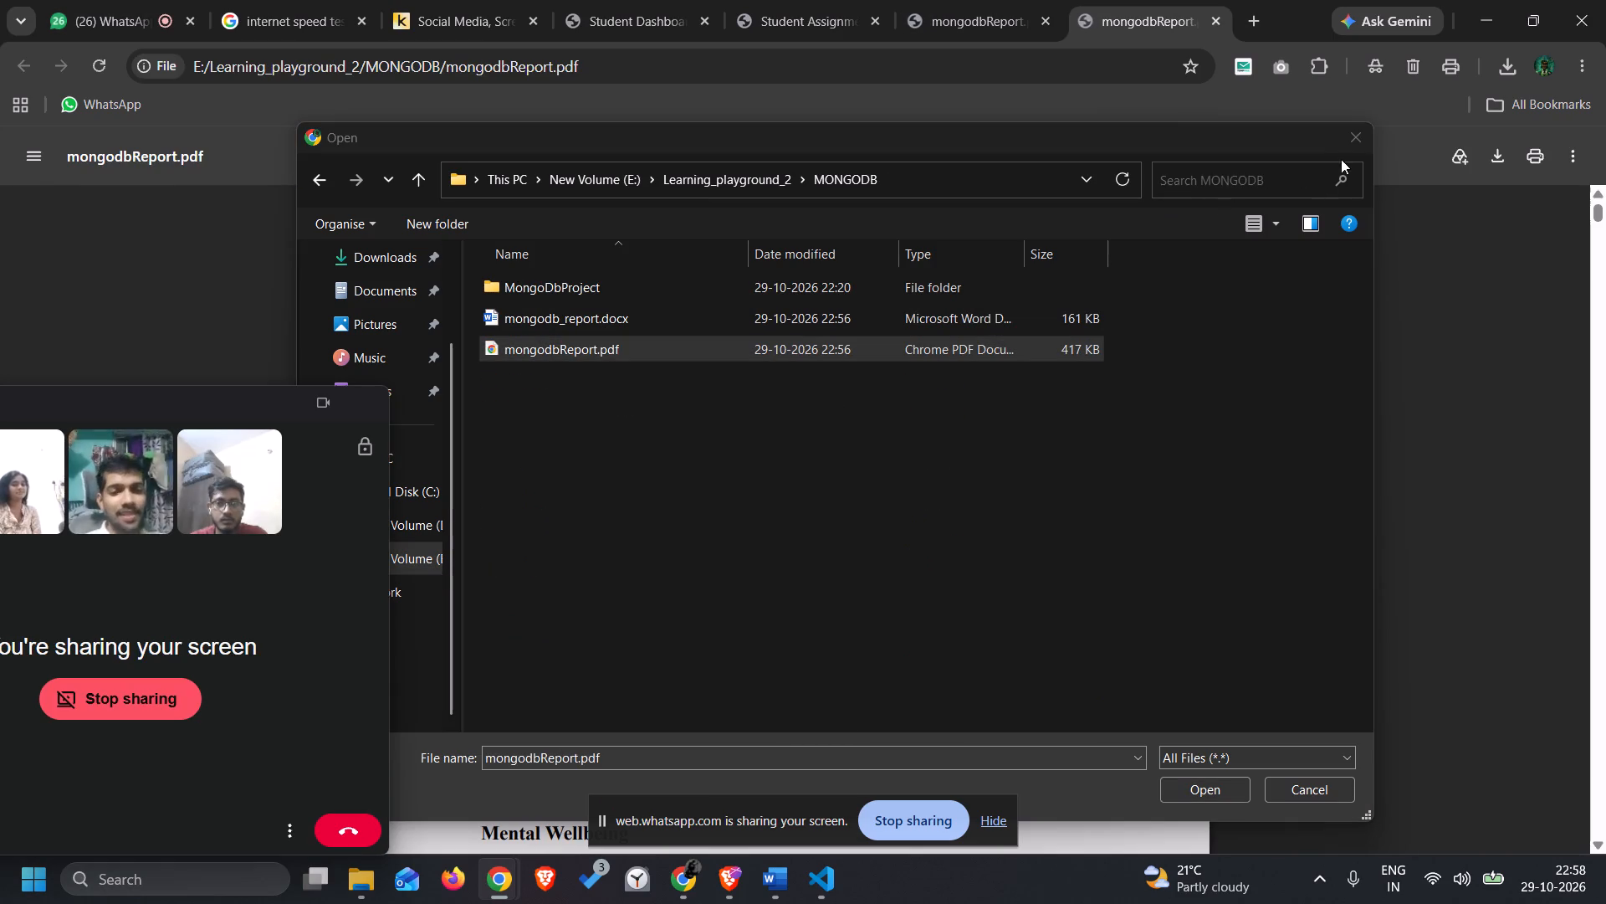
Move the file picker out of the way and review the opening pages of mongodbReport.pdf, from the title page to the abstract.
drag(1193, 157, 1170, 748)
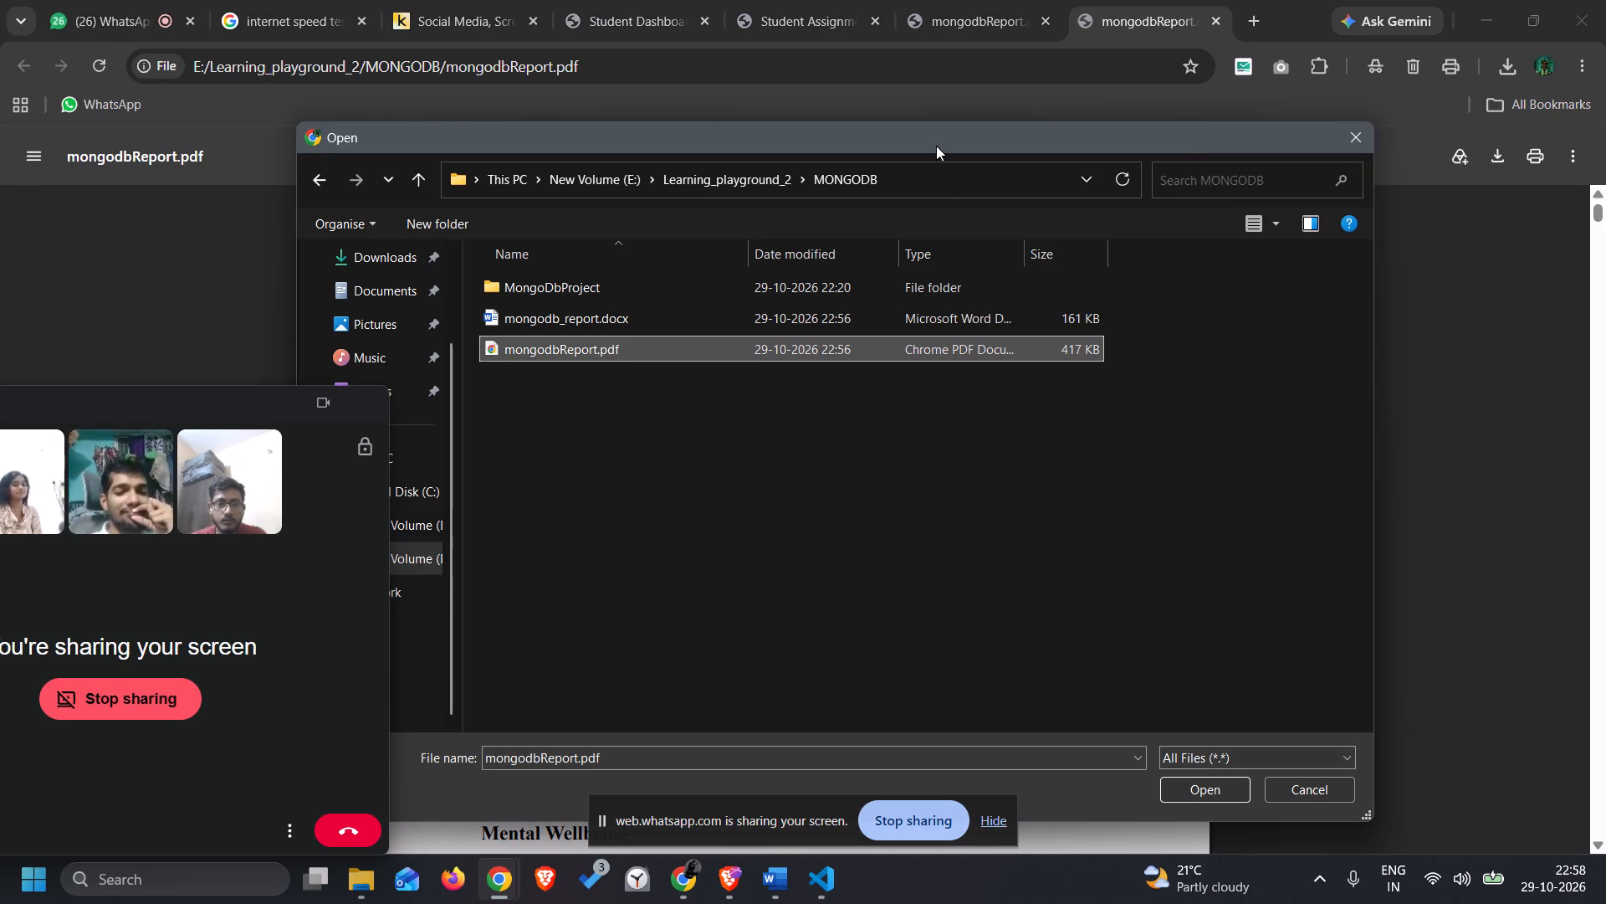
drag(936, 144, 1143, 850)
scroll(1030, 472, down, 4)
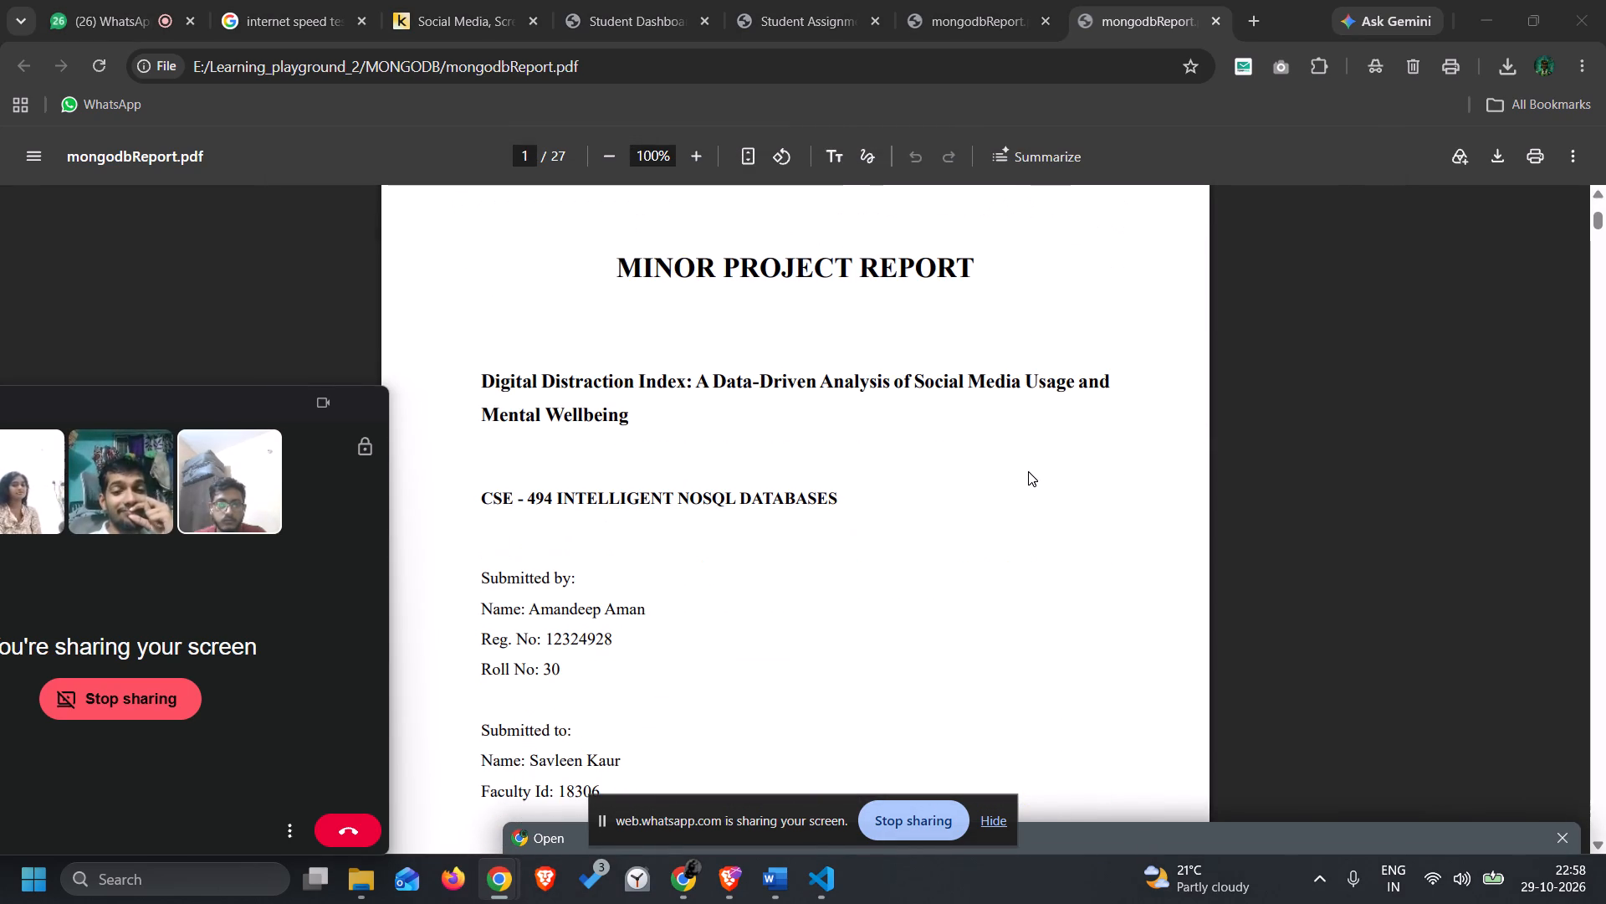
scroll(1028, 471, down, 7)
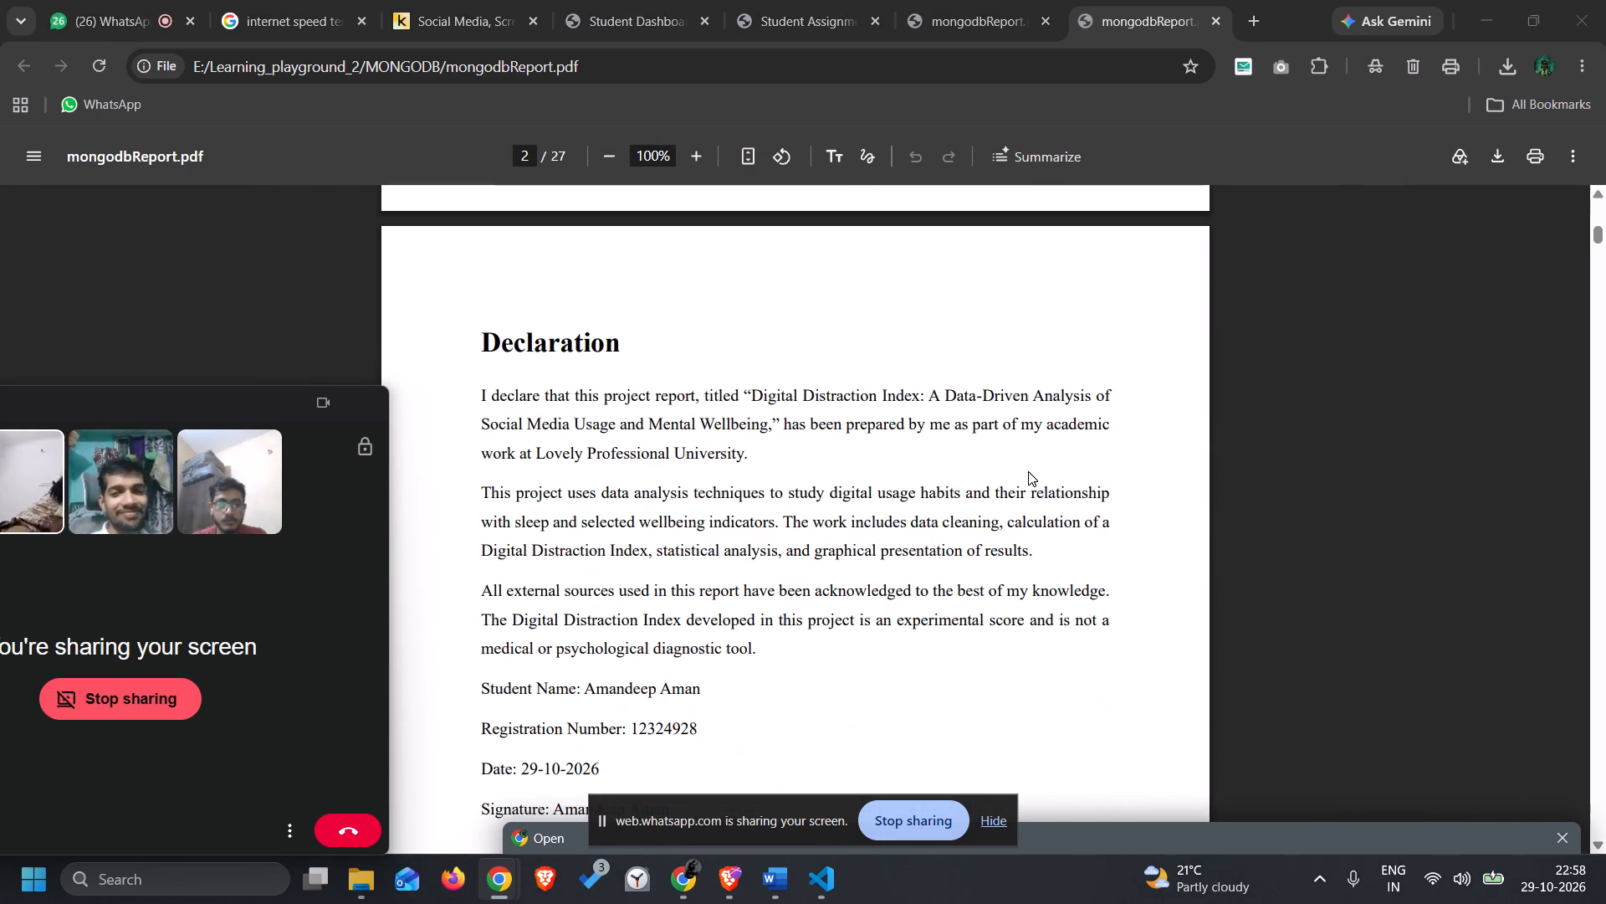
scroll(1028, 471, down, 6)
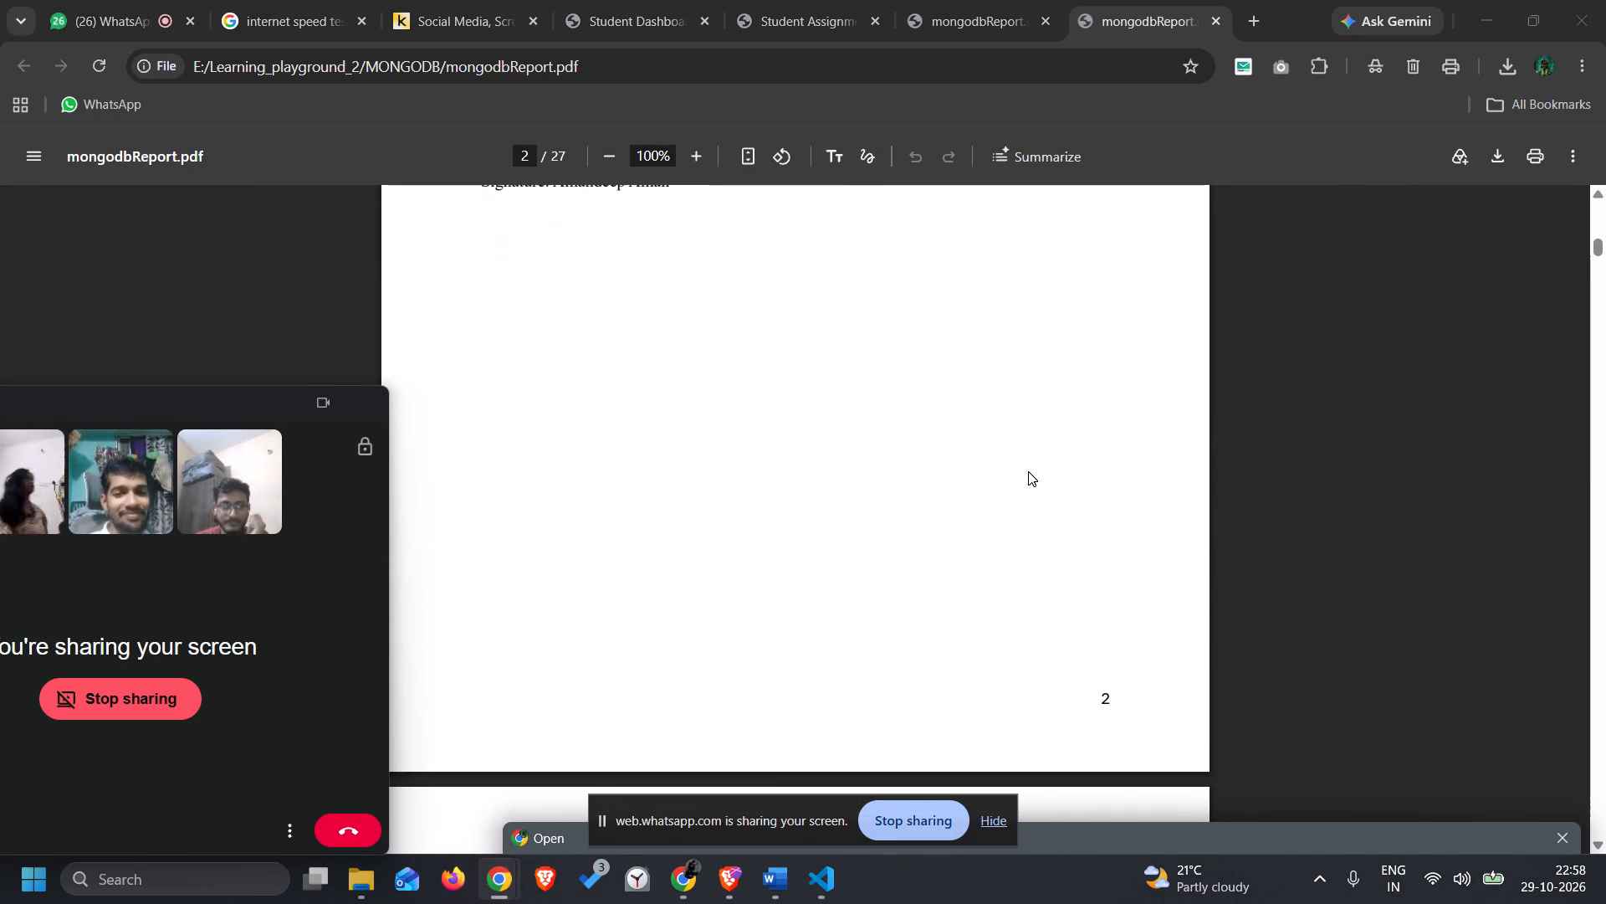
scroll(1028, 471, down, 5)
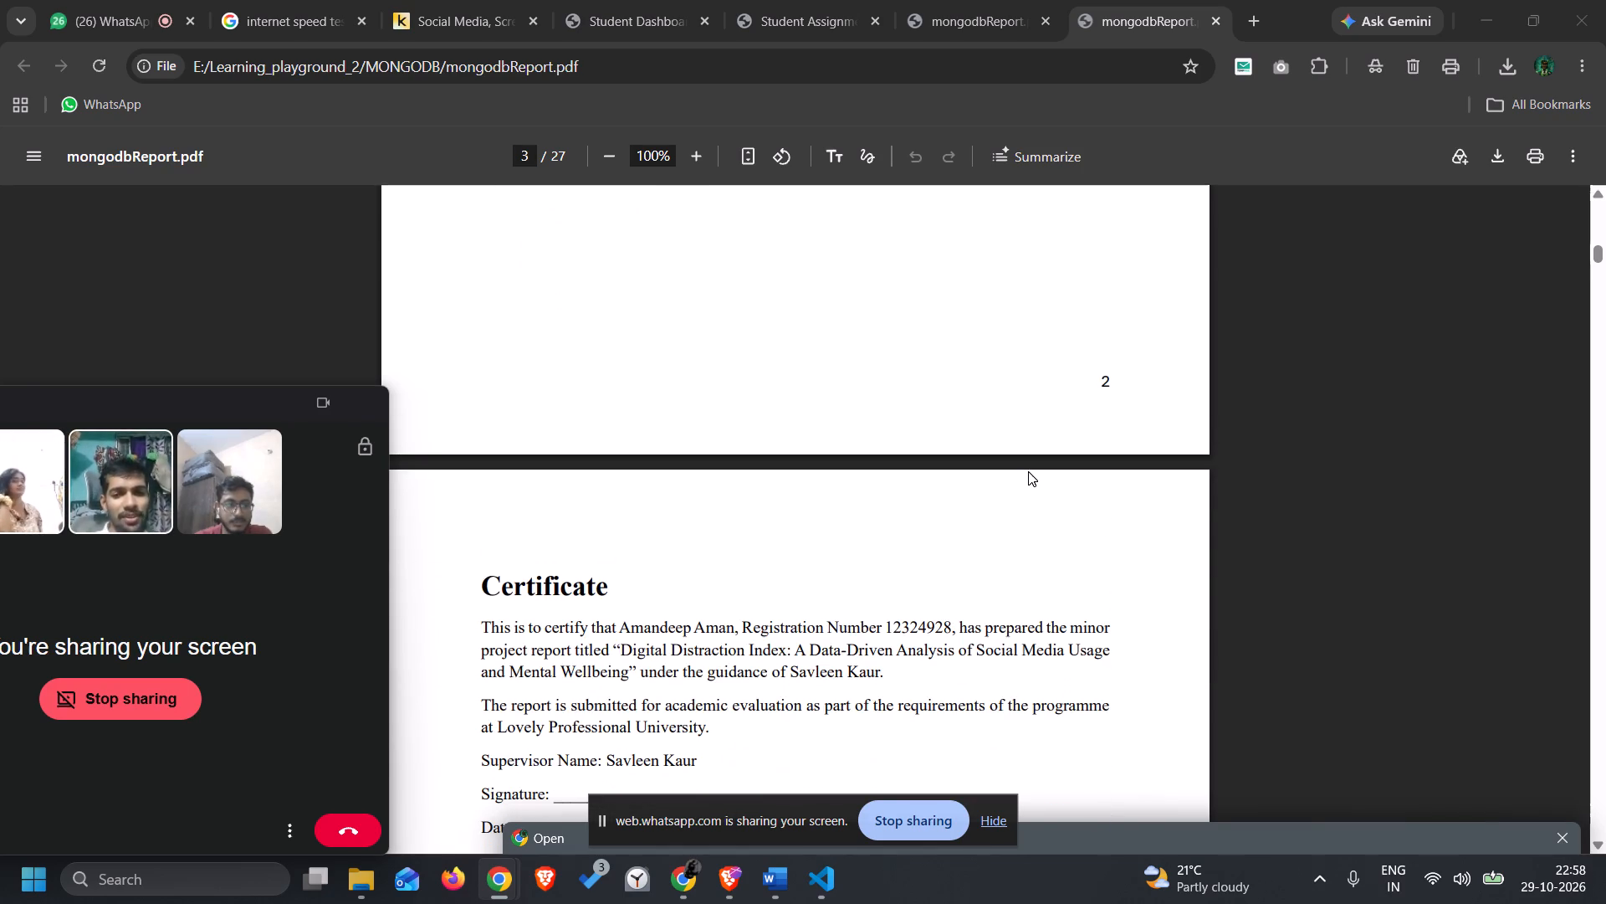
scroll(1028, 471, down, 5)
scroll(1028, 471, up, 5)
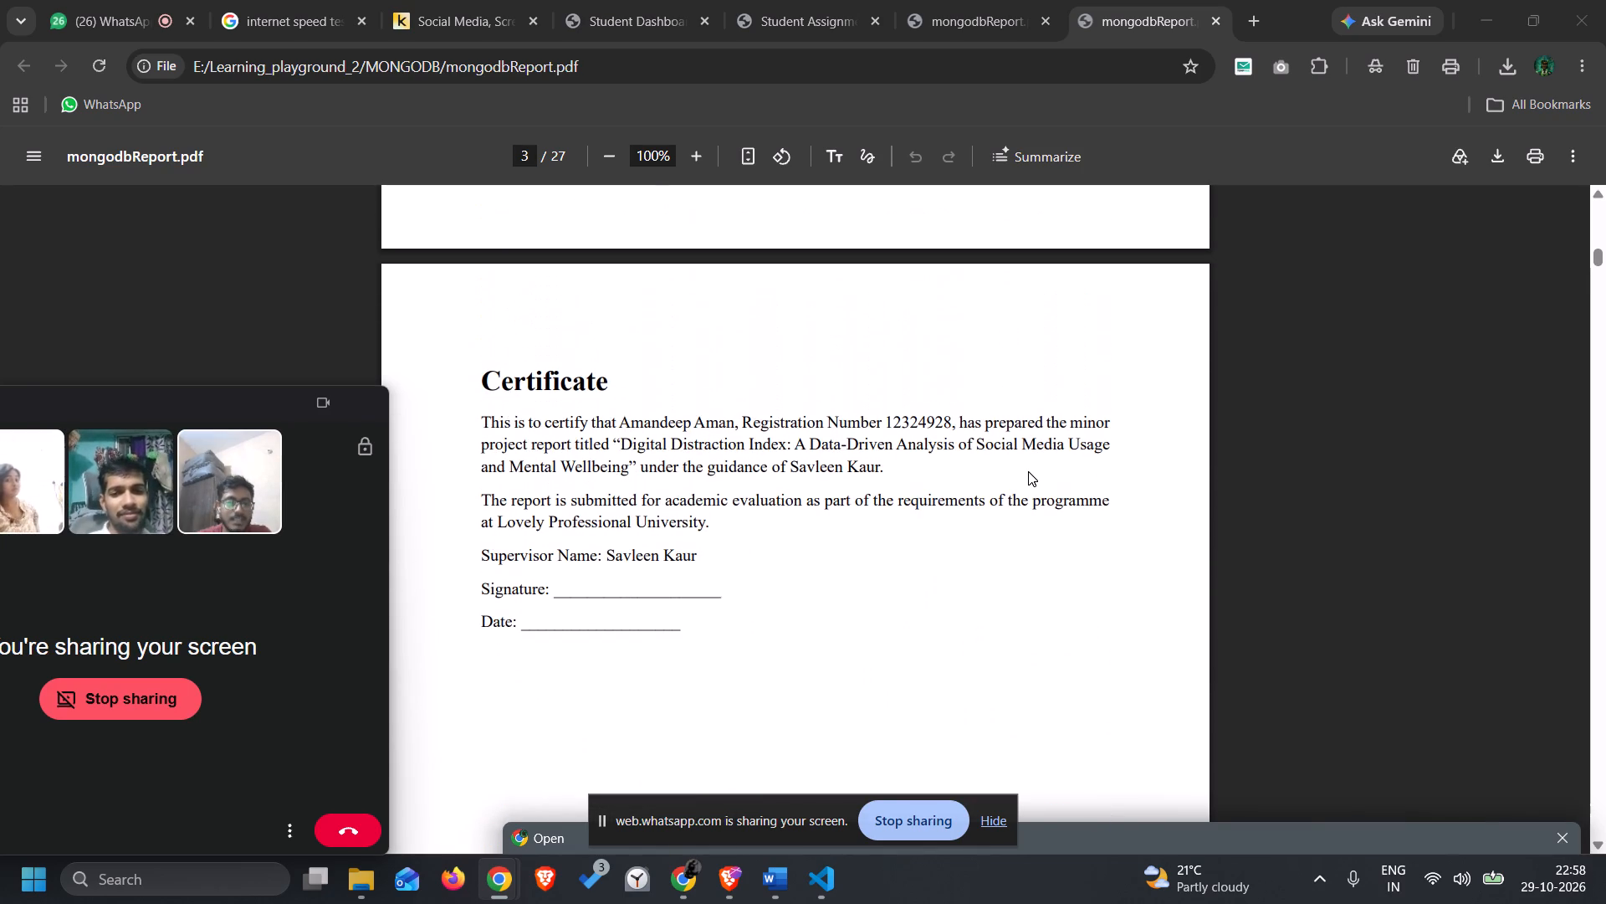
scroll(1028, 471, down, 6)
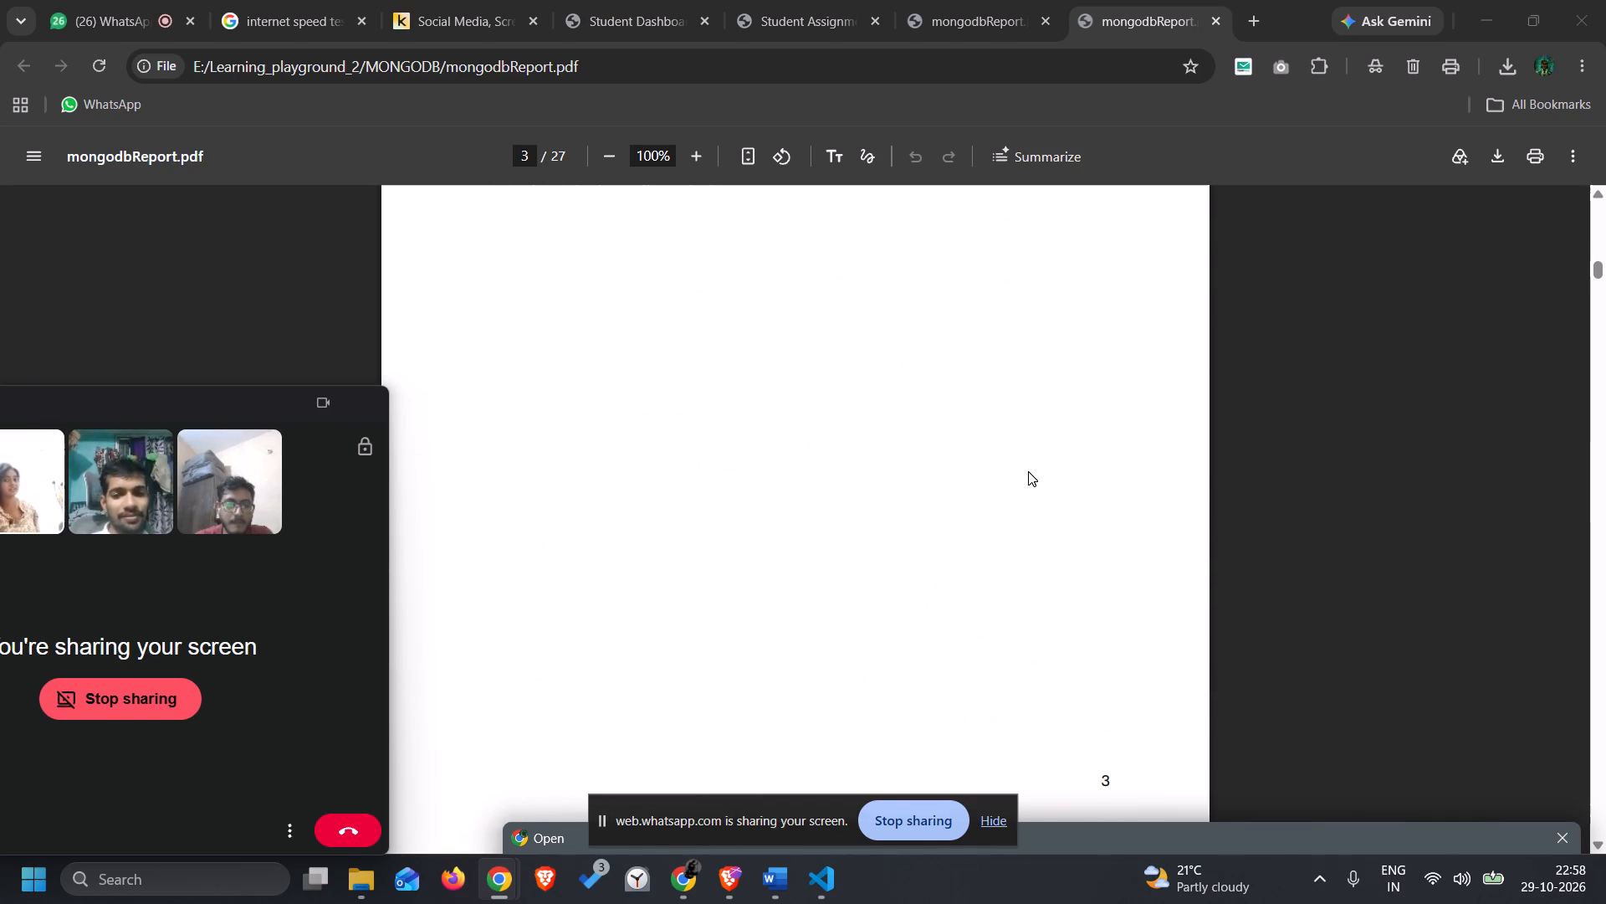
scroll(1028, 471, down, 11)
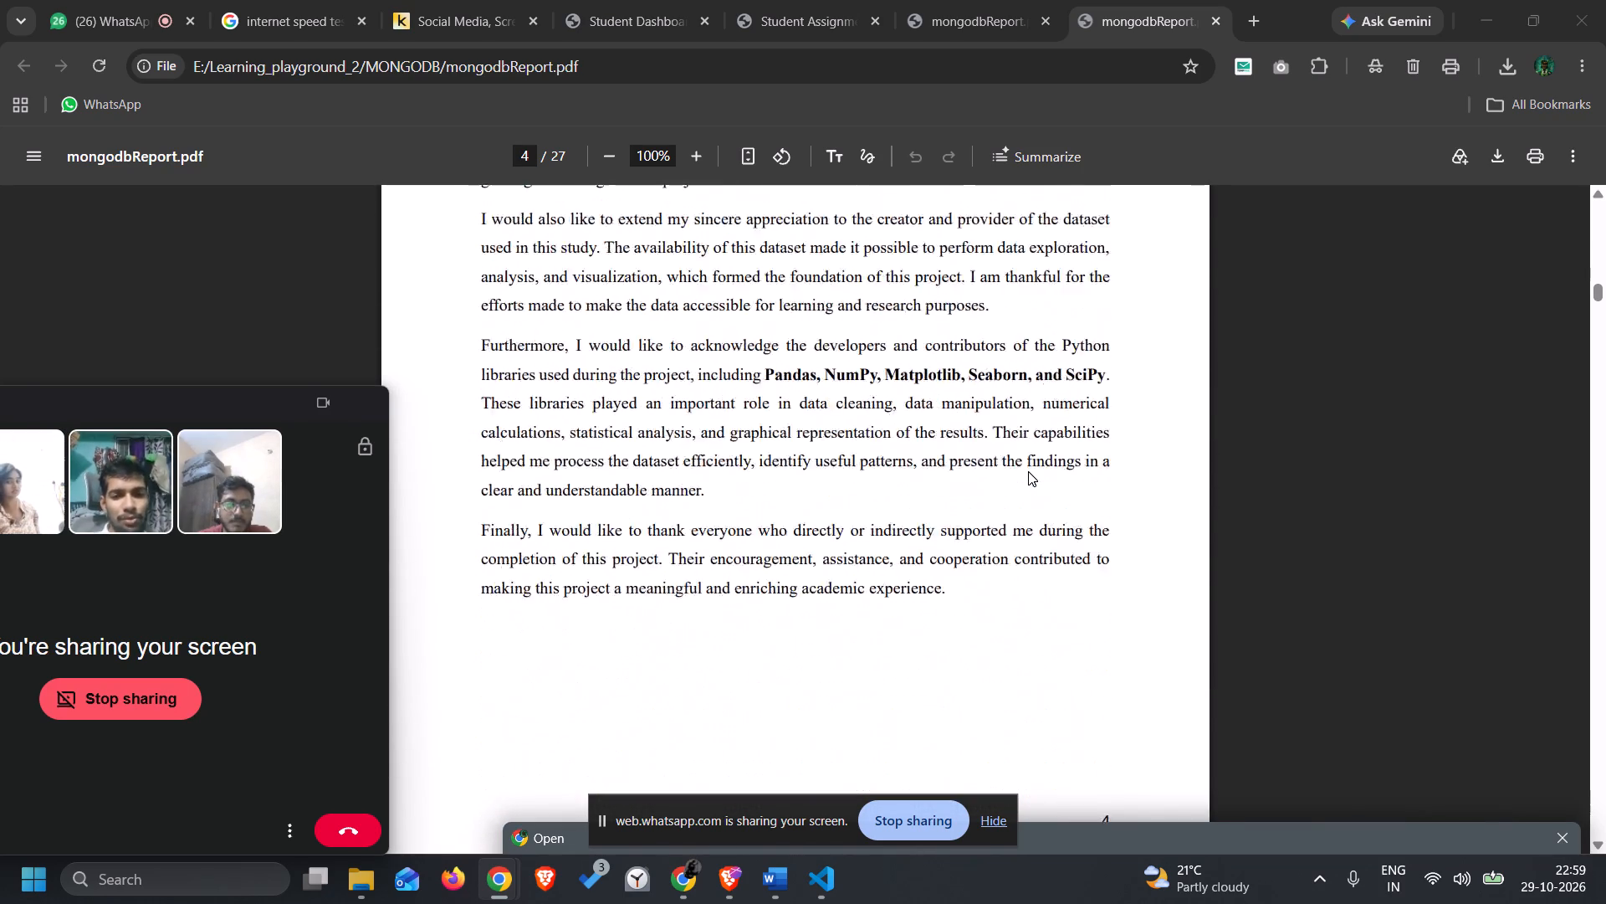
scroll(1028, 471, down, 14)
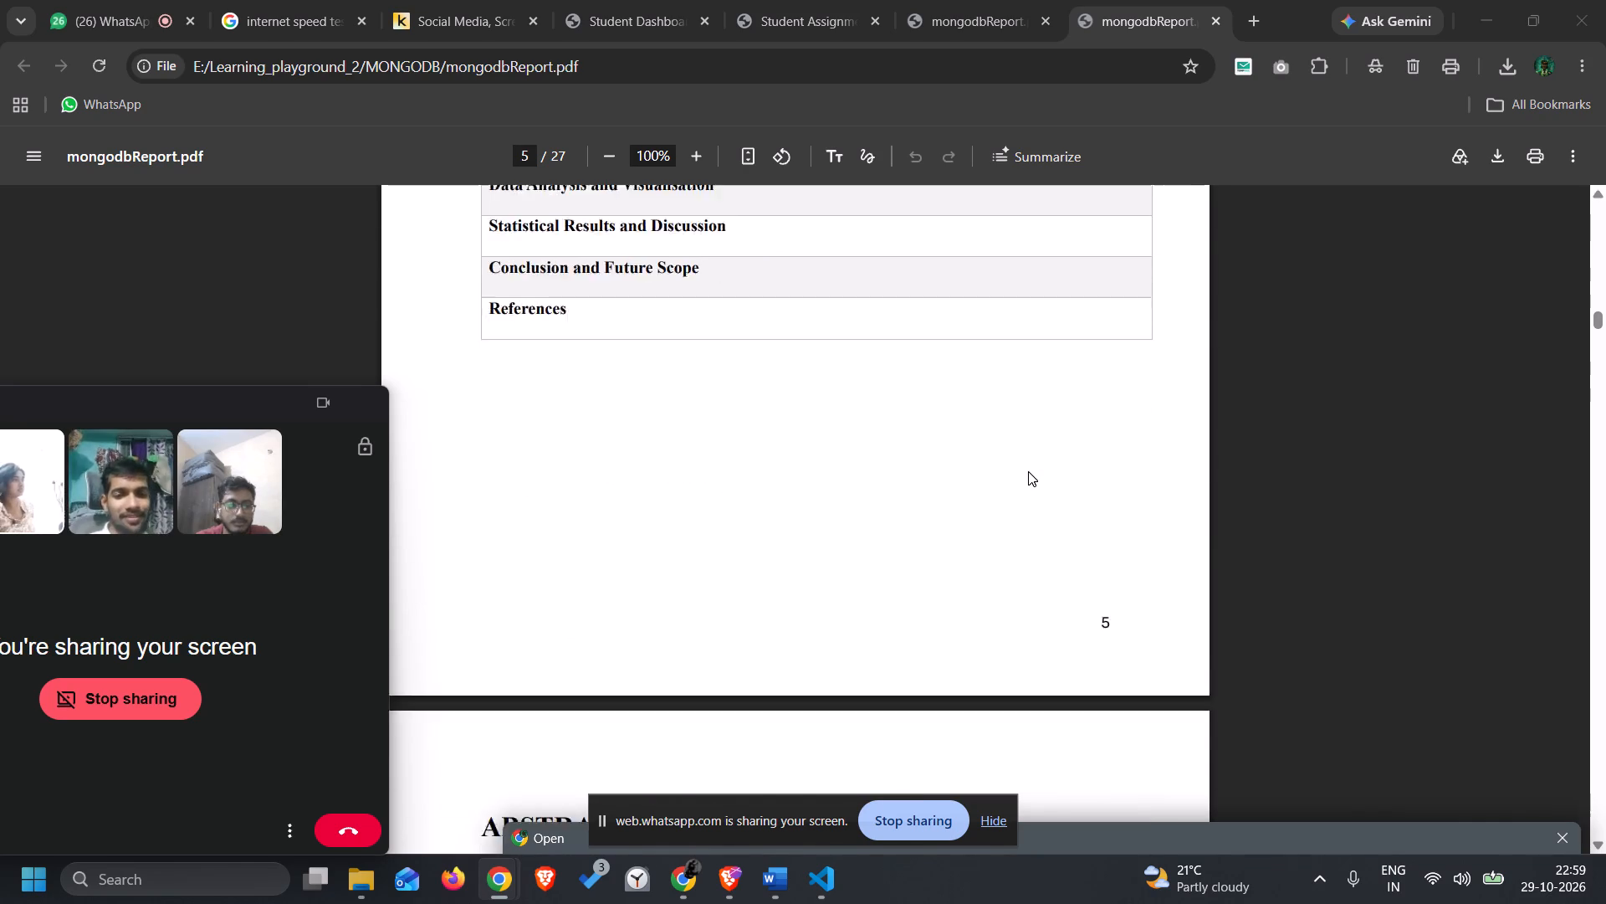
scroll(1028, 471, down, 5)
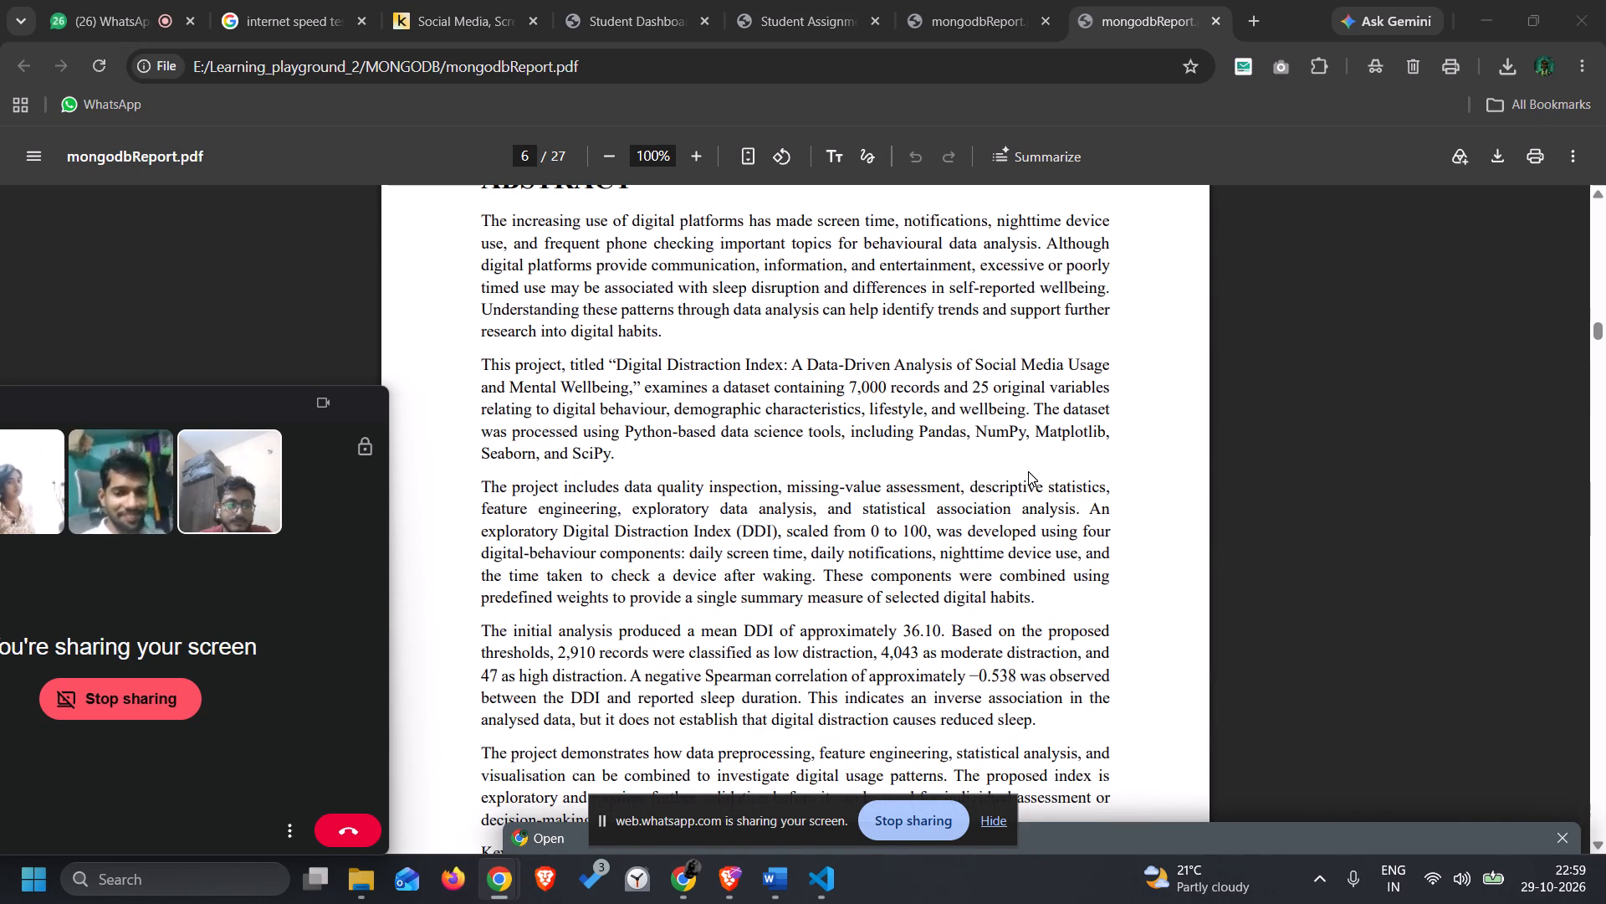
scroll(1028, 471, up, 5)
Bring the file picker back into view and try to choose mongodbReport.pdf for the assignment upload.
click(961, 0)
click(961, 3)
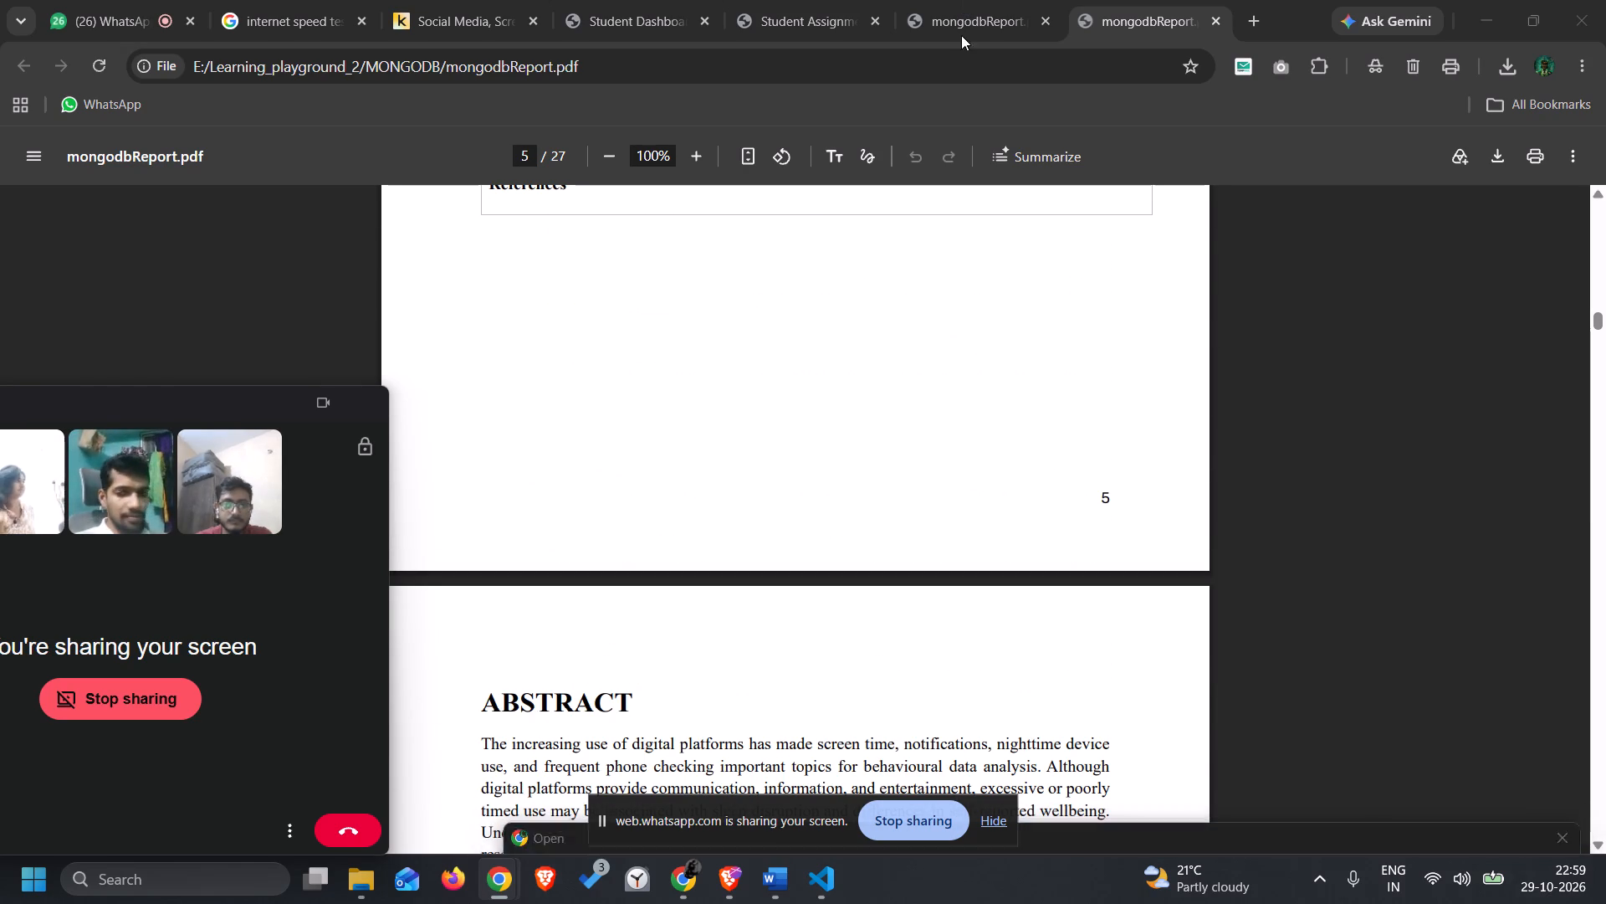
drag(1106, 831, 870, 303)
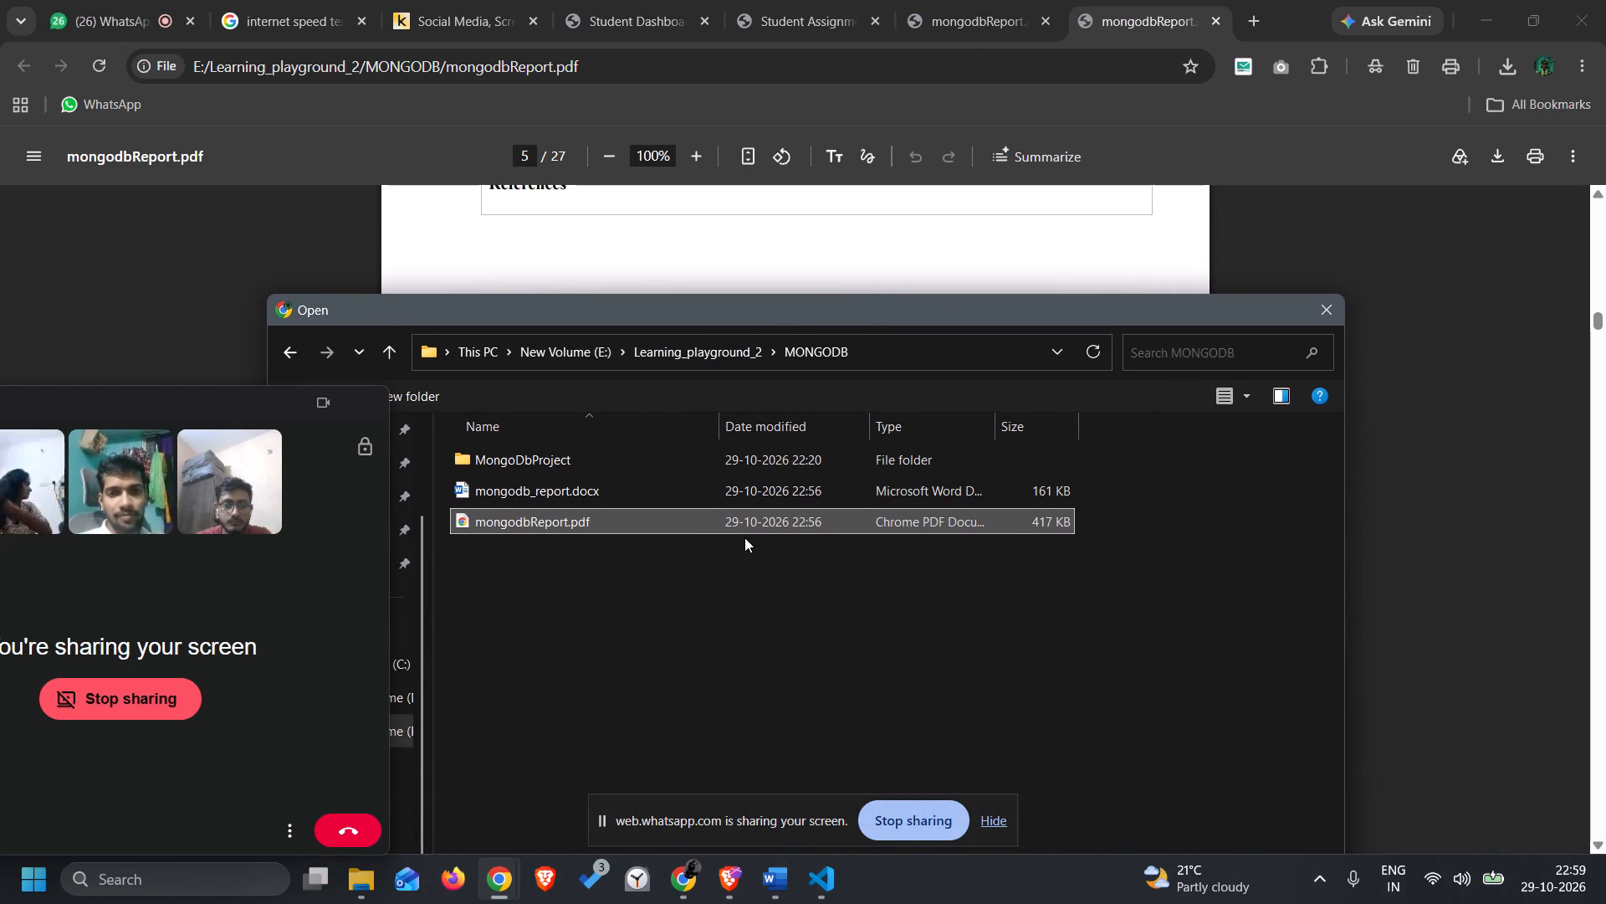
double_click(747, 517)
Return to the Student Assignment Upload page and attach mongodbReport.pdf from the Learning_playground_2 MONGODB folder on drive E.
click(751, 0)
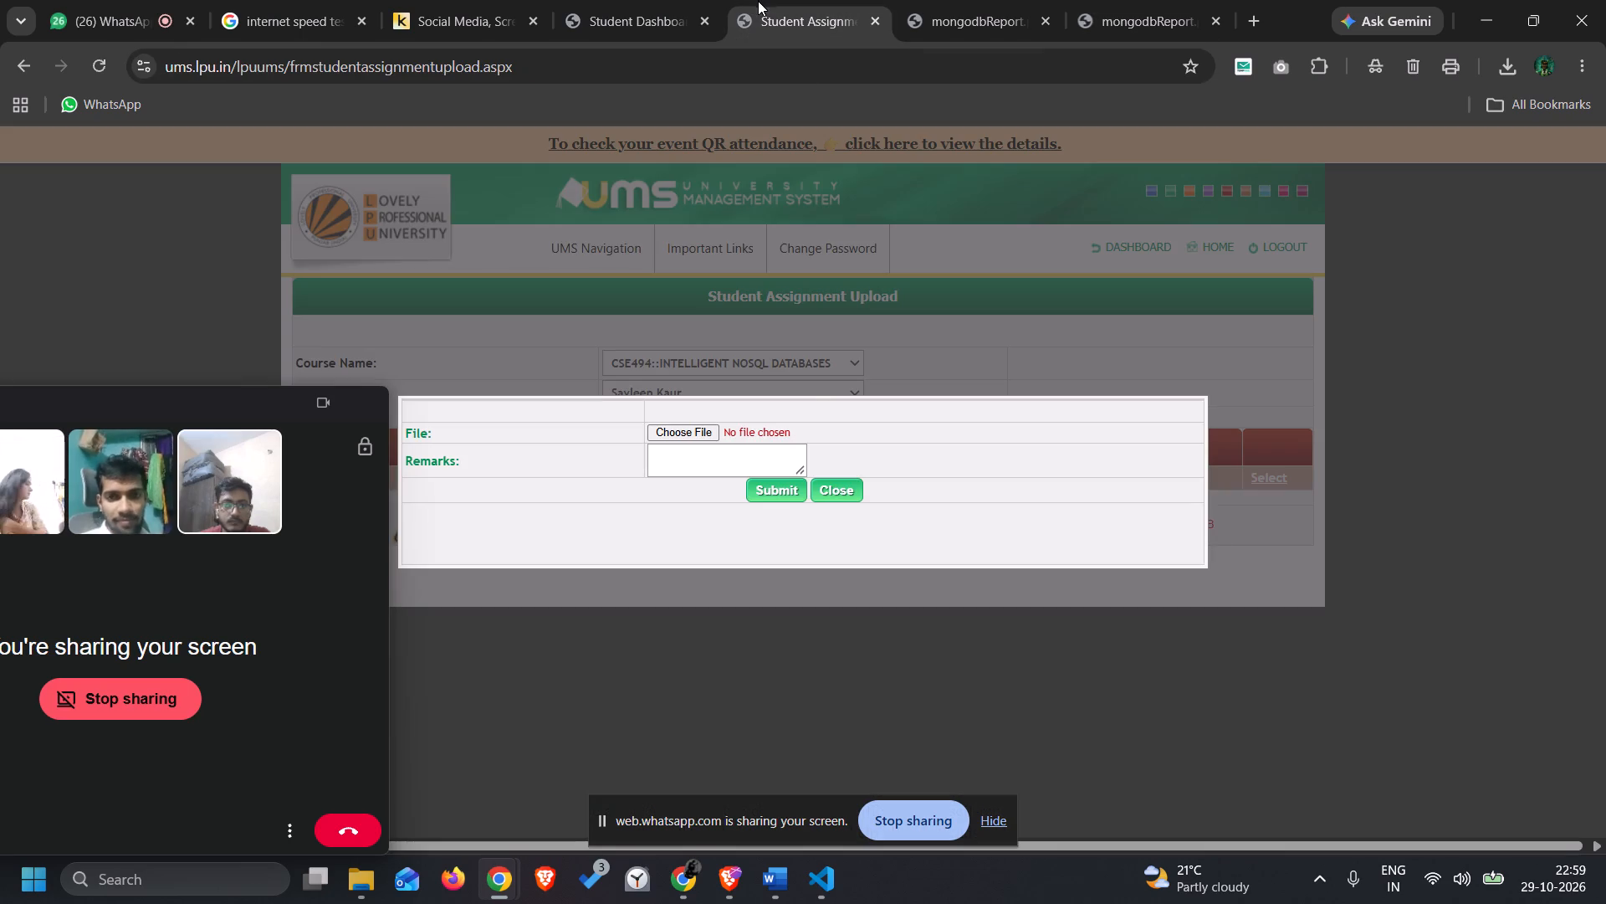
click(732, 464)
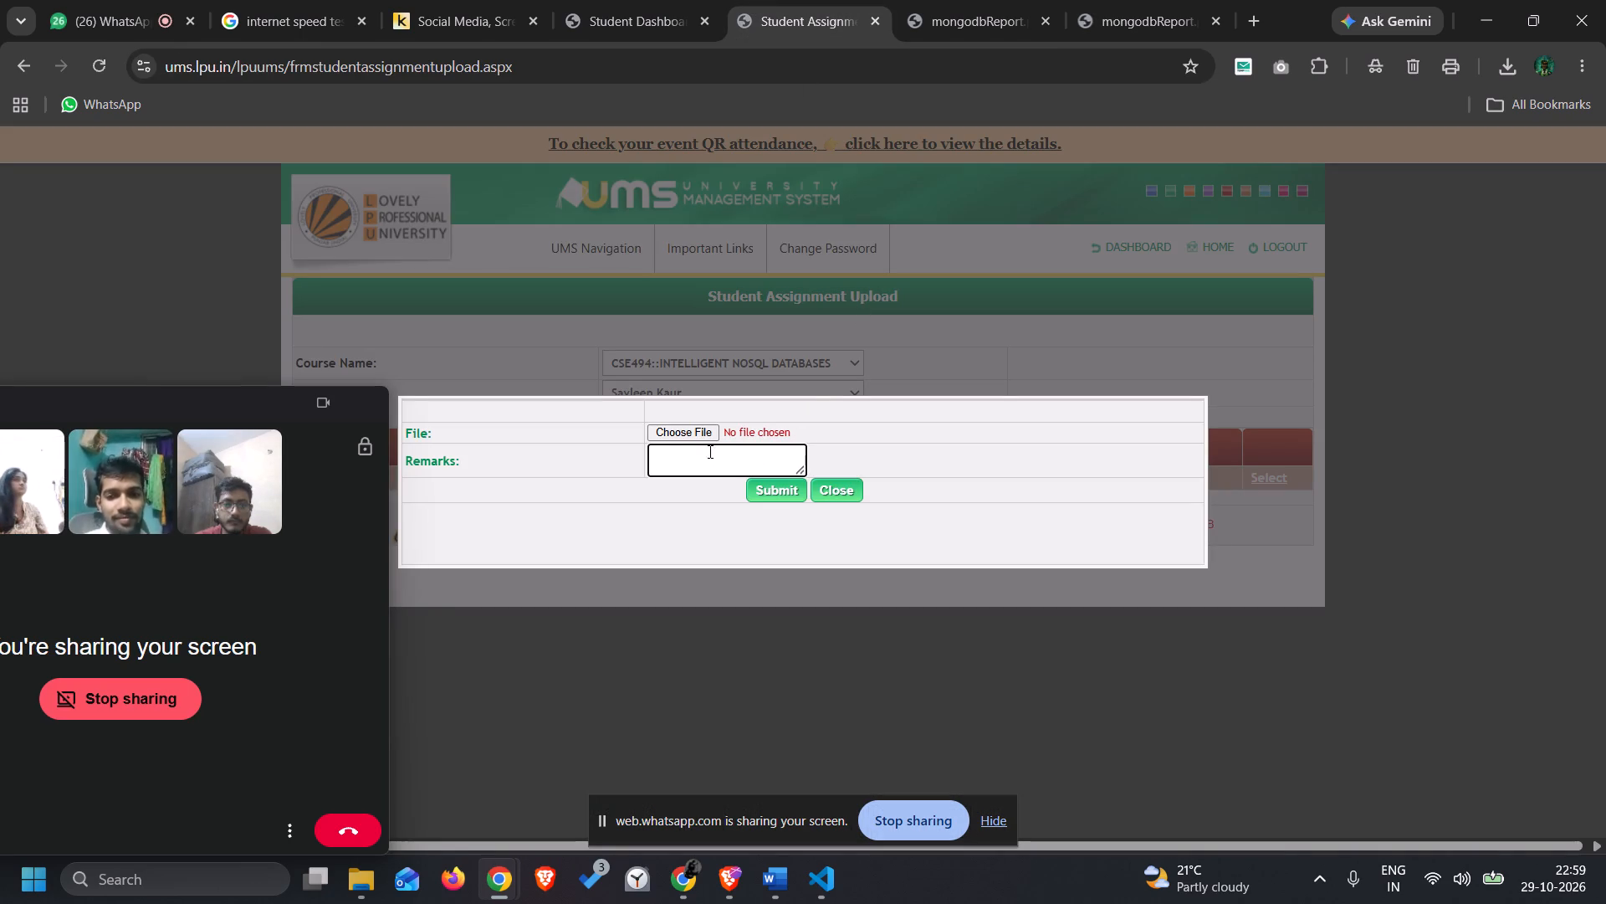
click(693, 432)
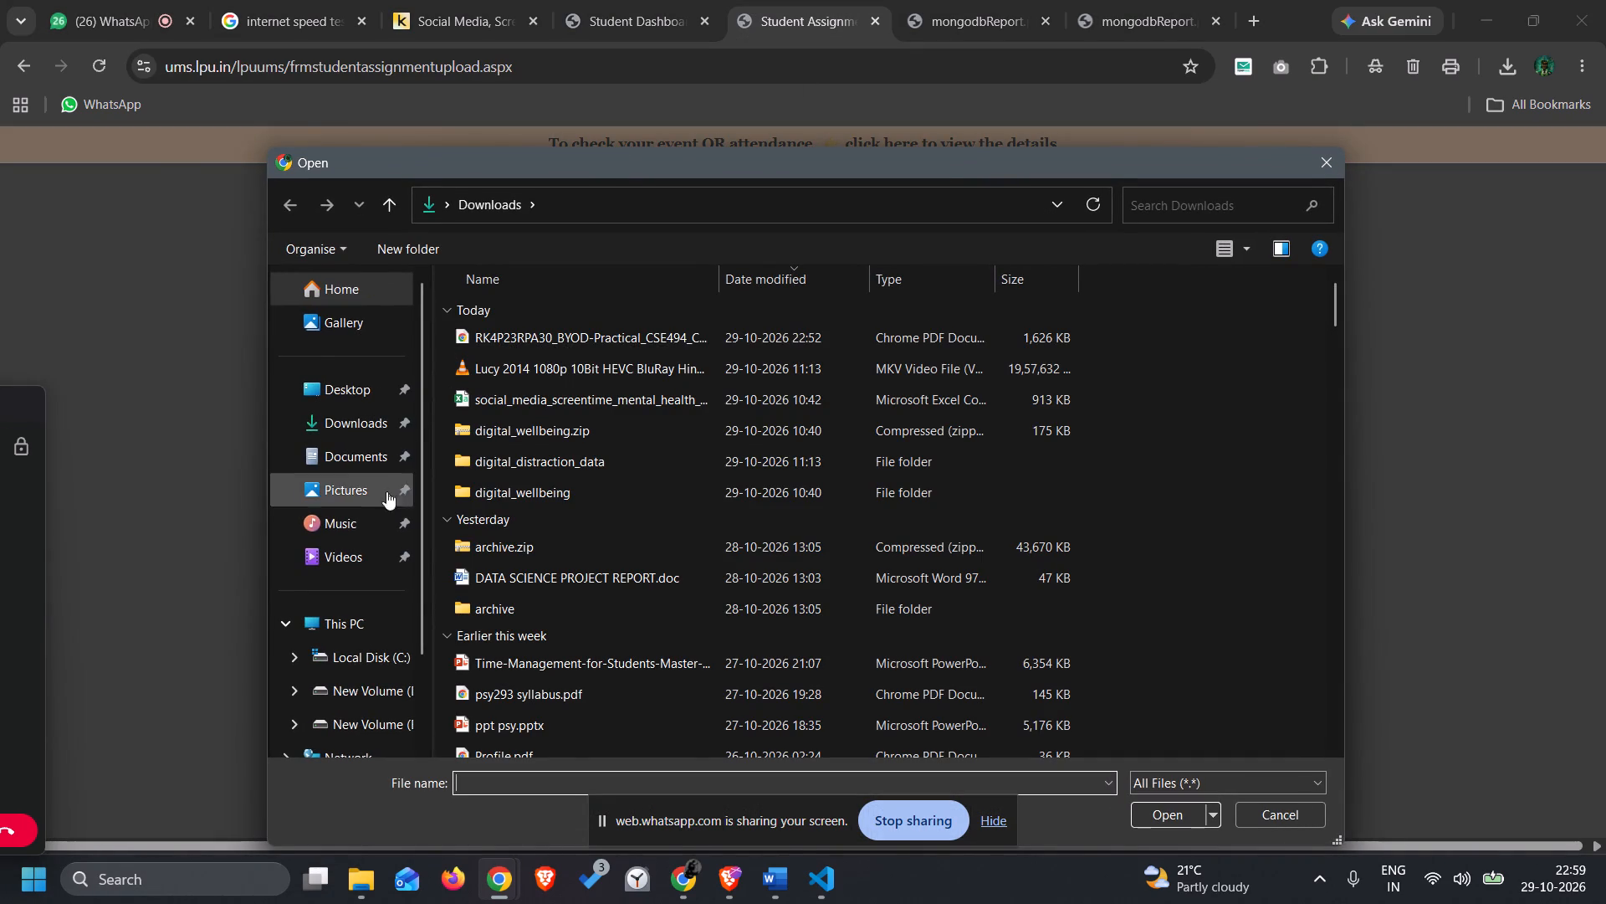
scroll(366, 553, down, 2)
click(366, 557)
click(376, 586)
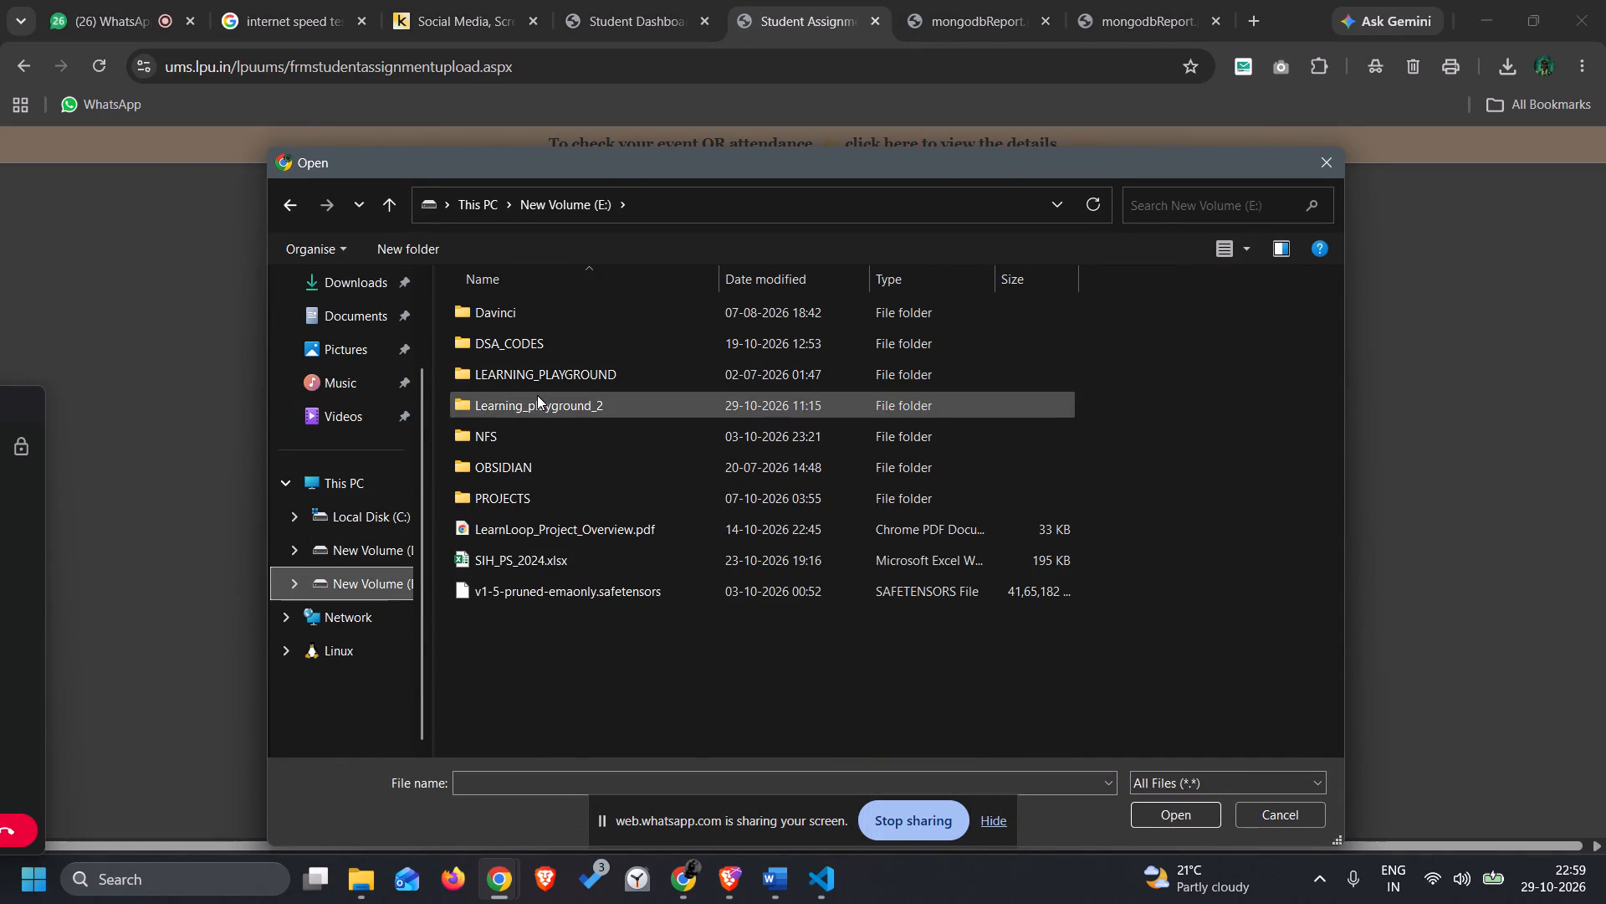
double_click(537, 395)
double_click(519, 465)
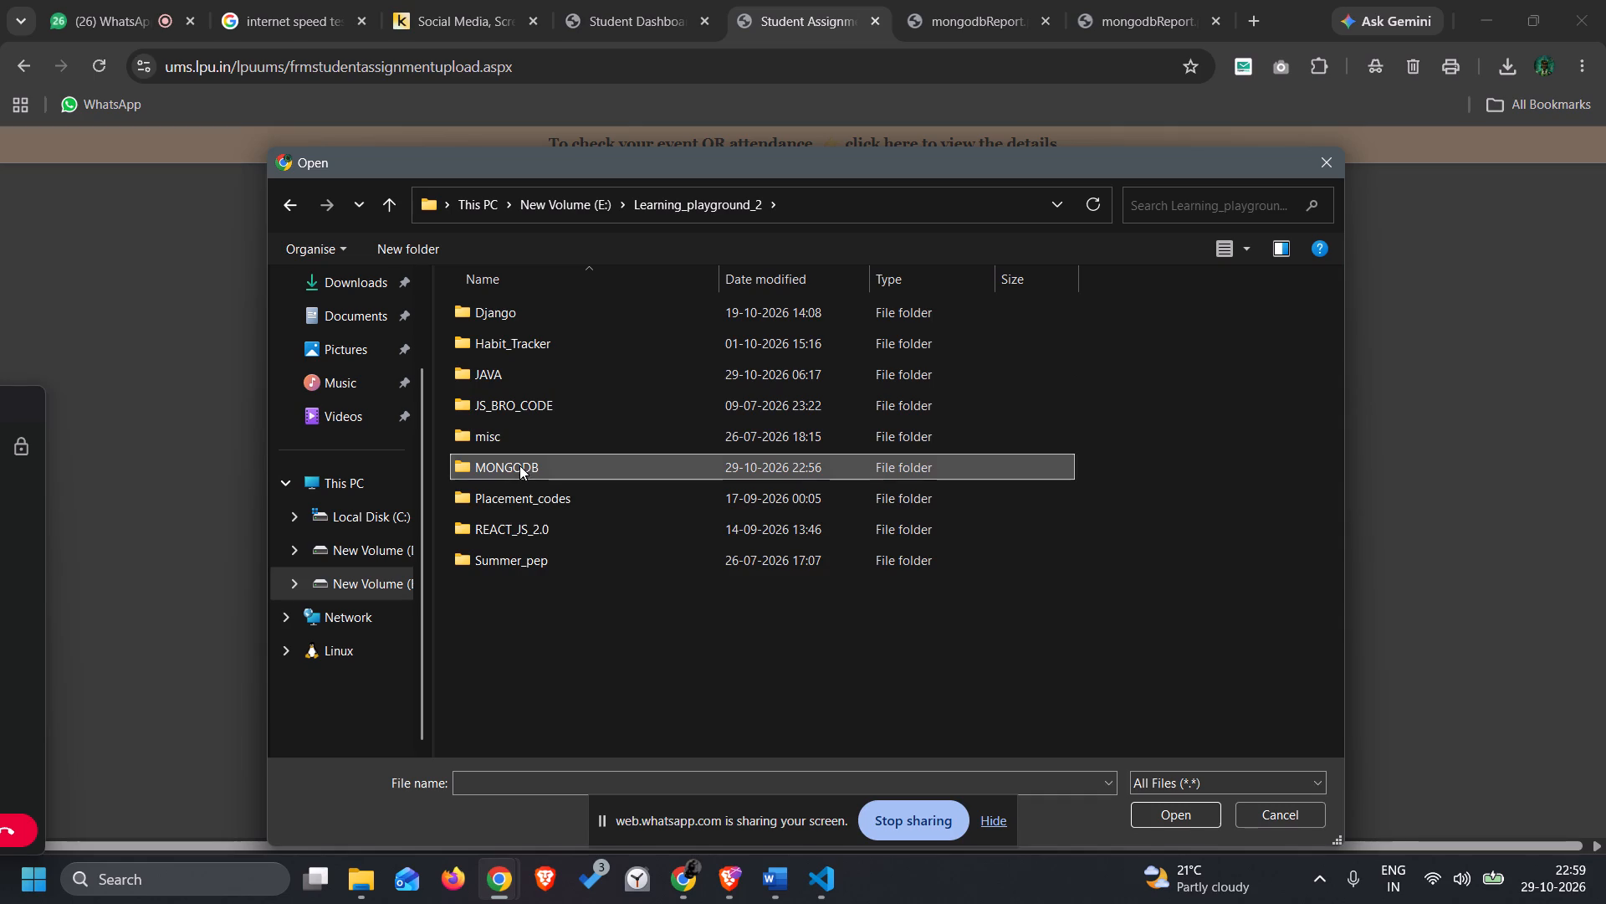
double_click(519, 372)
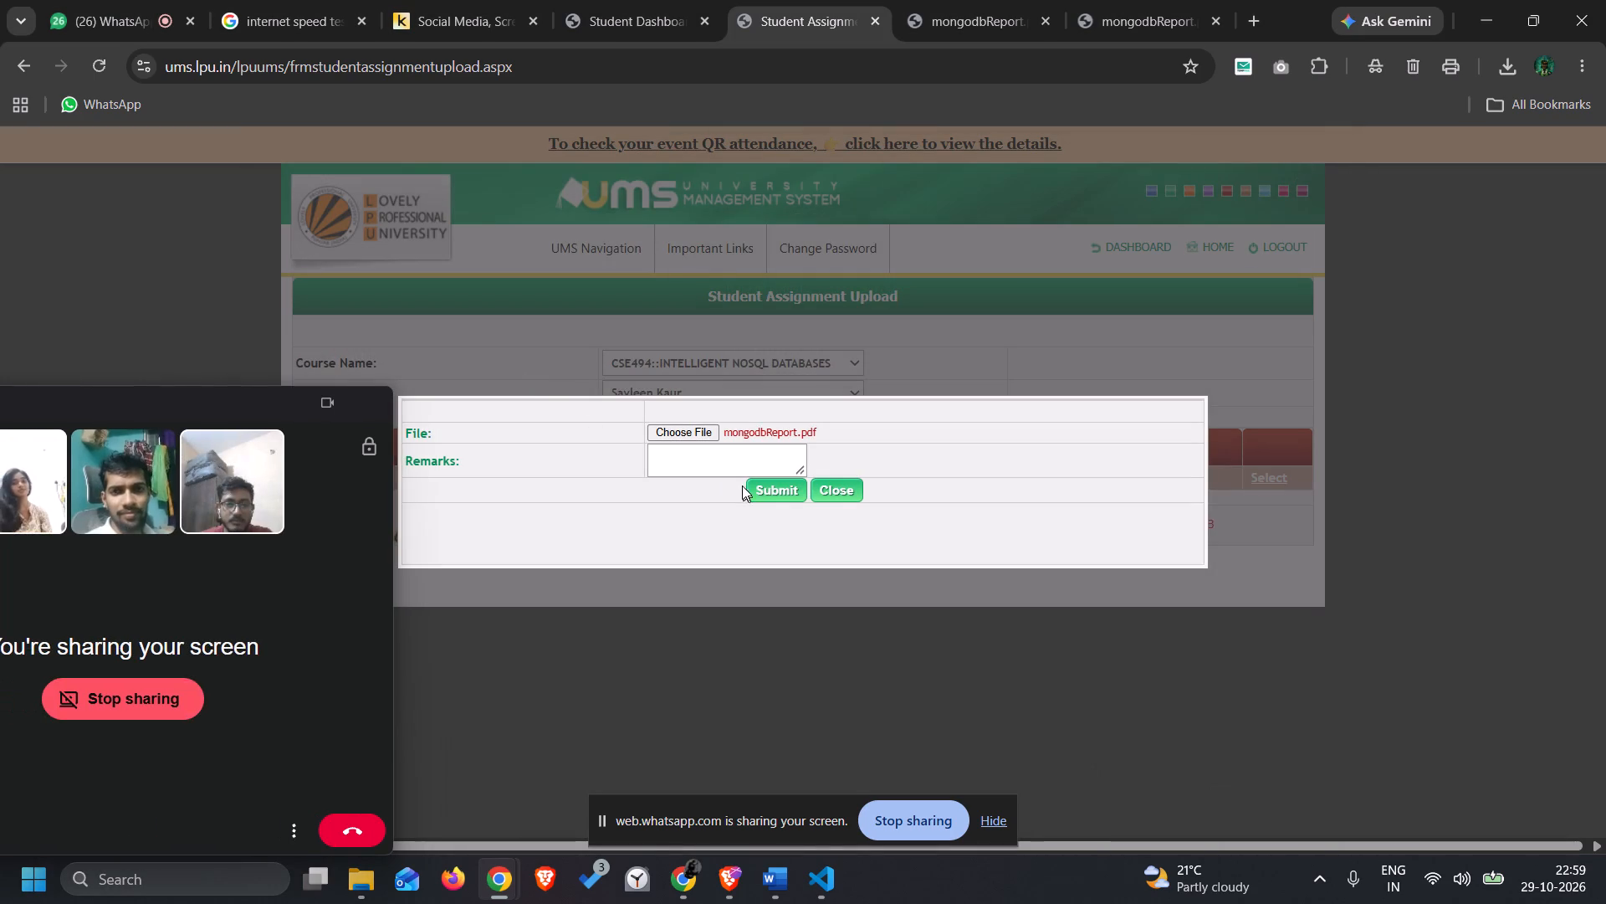
Enter the student's name and registration number on separate lines as remarks and submit the assignment.
click(754, 462)
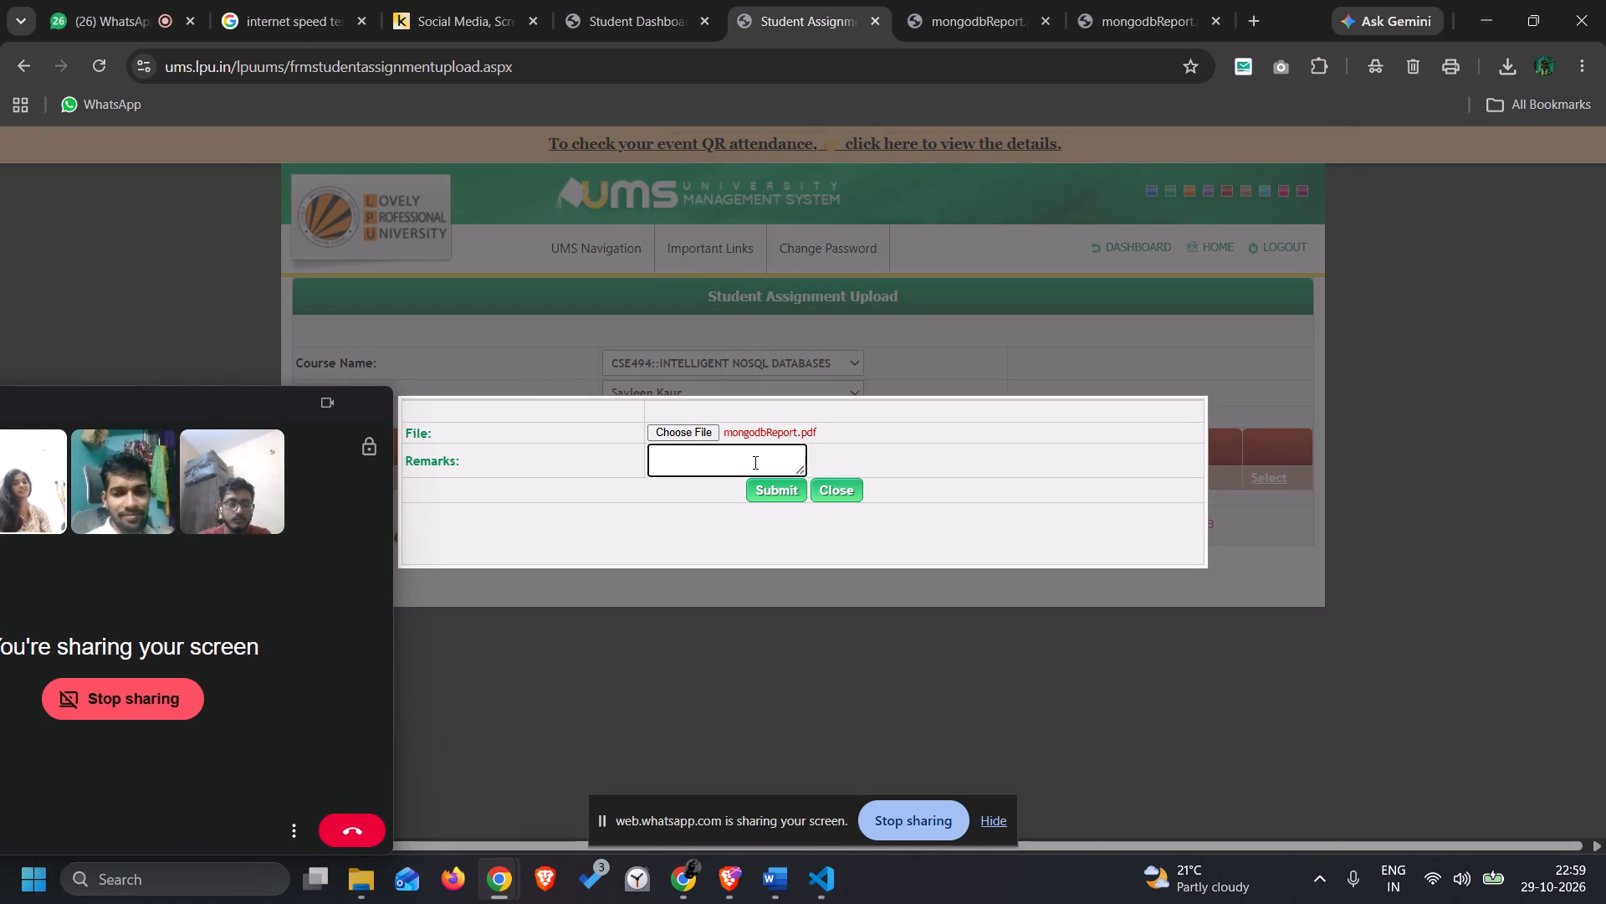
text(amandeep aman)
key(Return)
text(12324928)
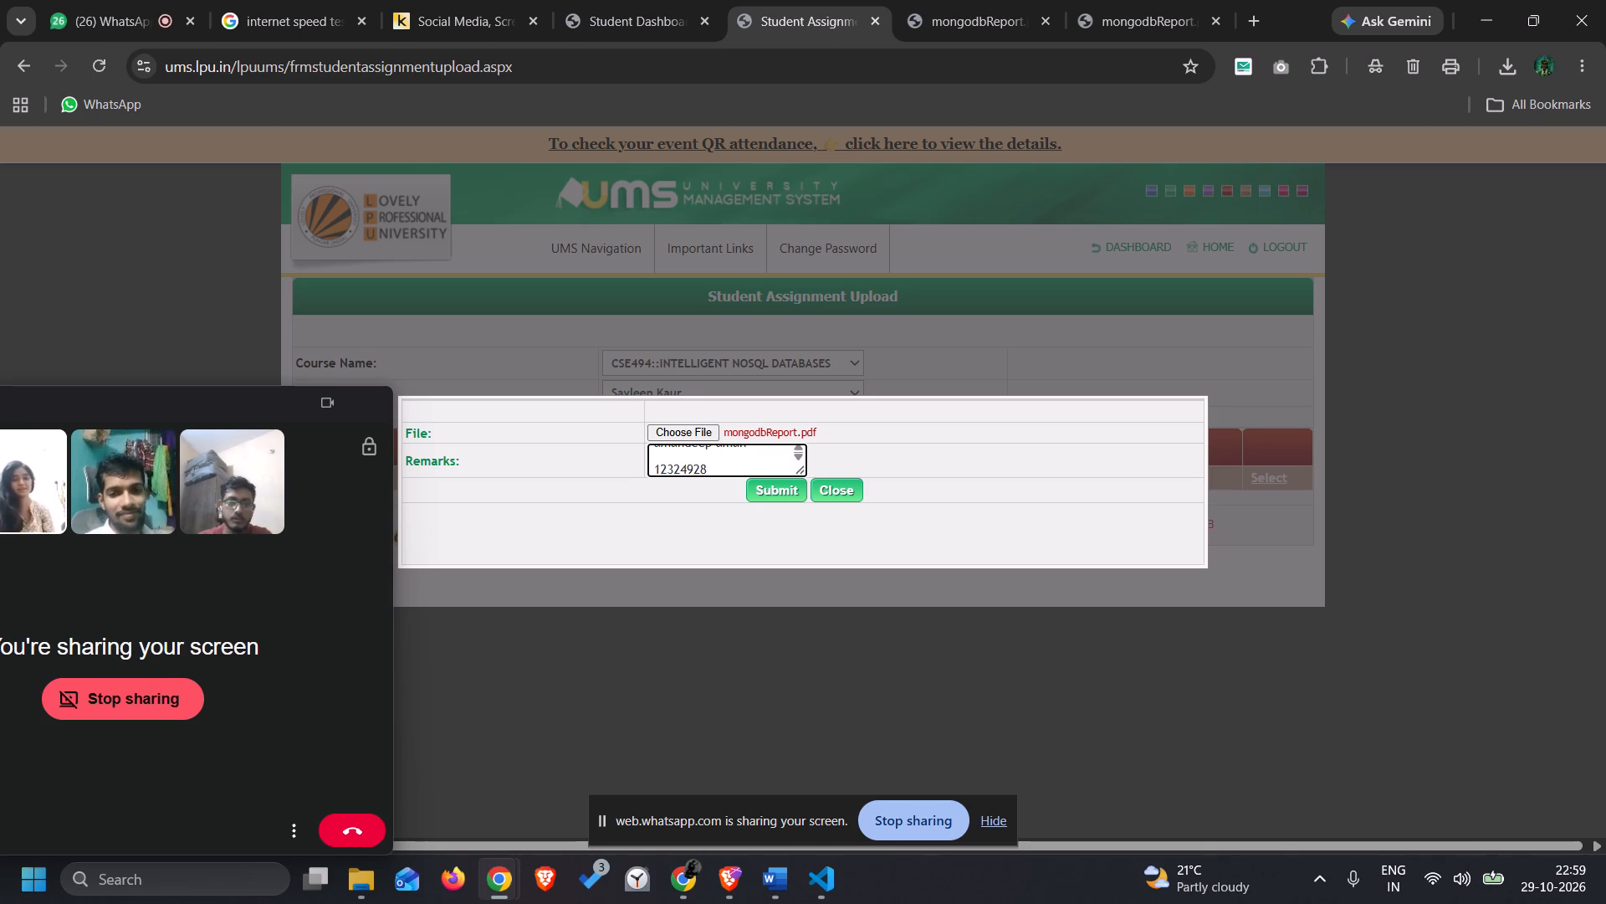
click(765, 488)
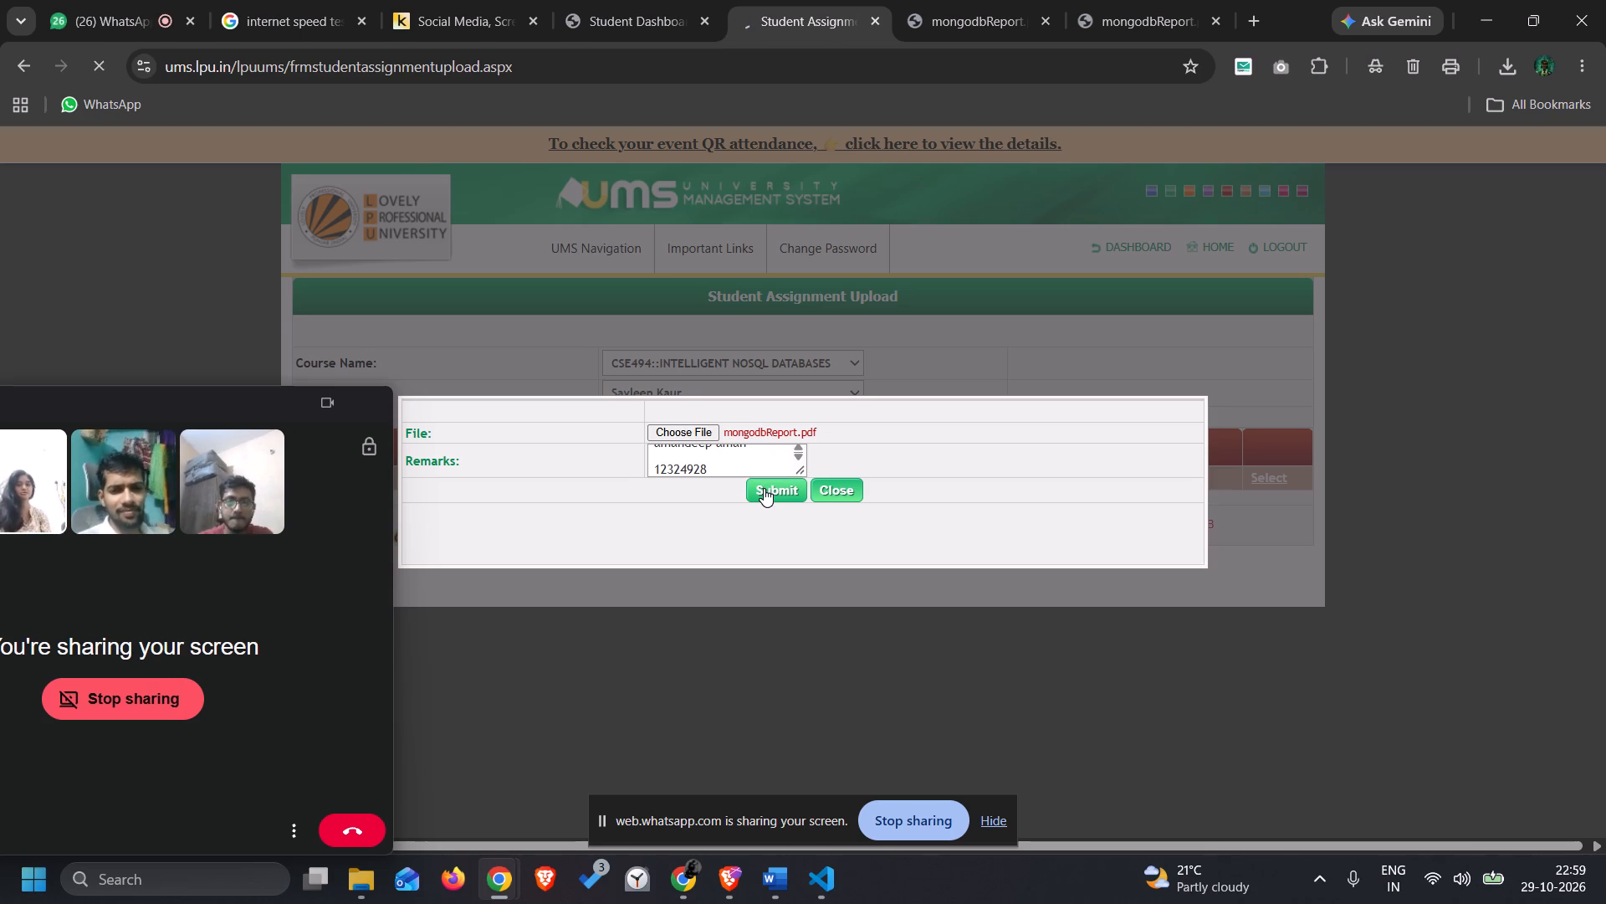
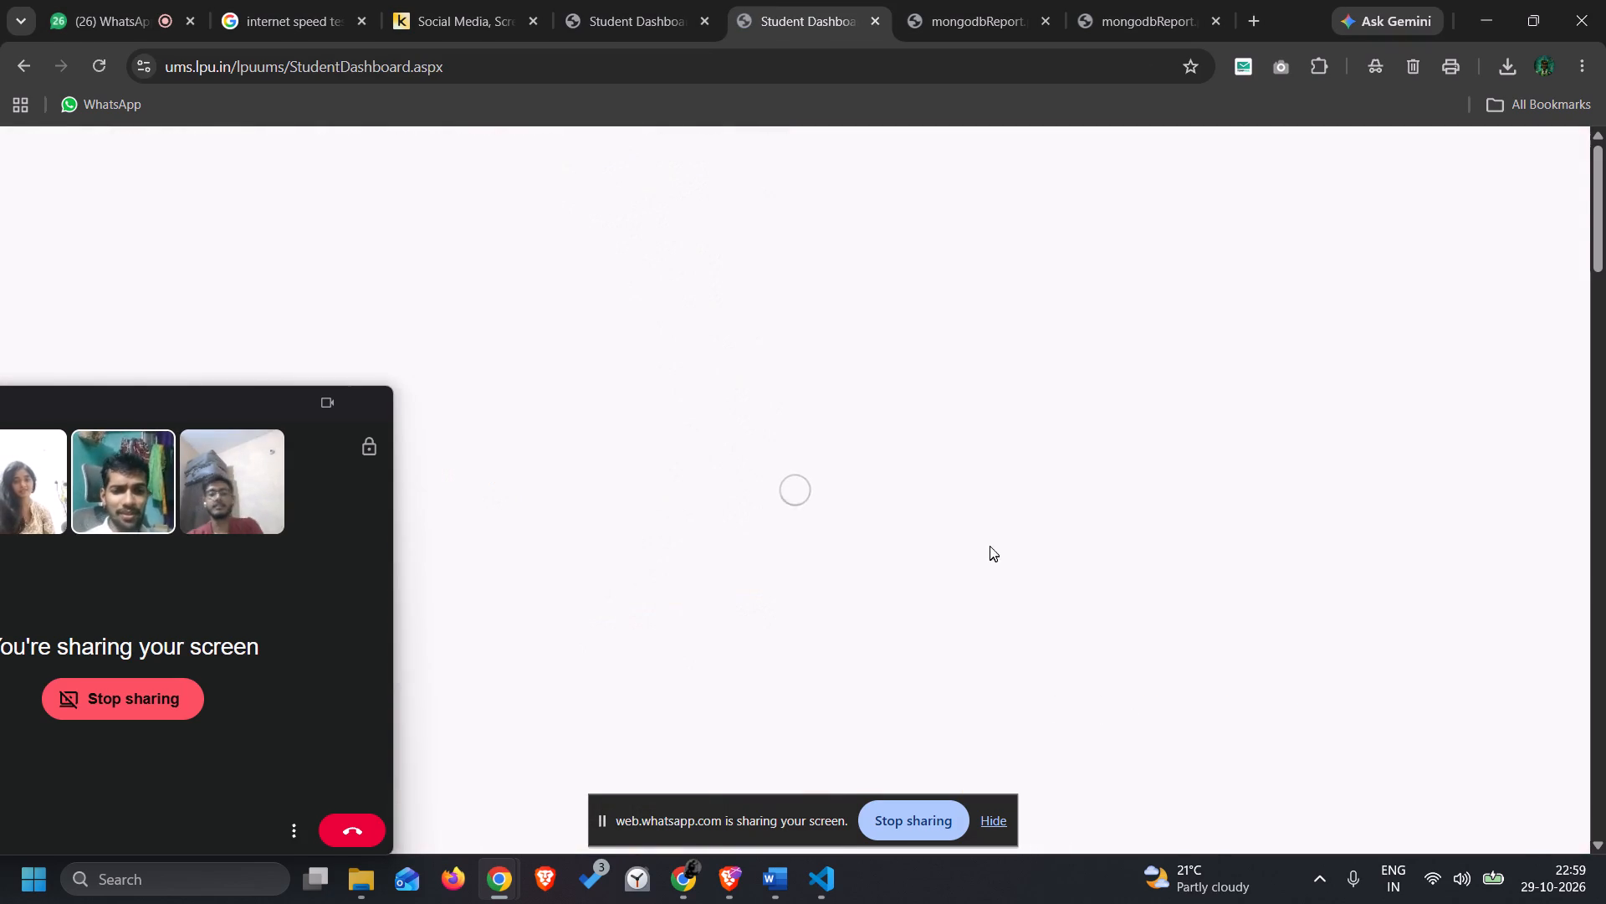
Open the student assignment download page from the university portal's student dashboard.
scroll(857, 516, down, 3)
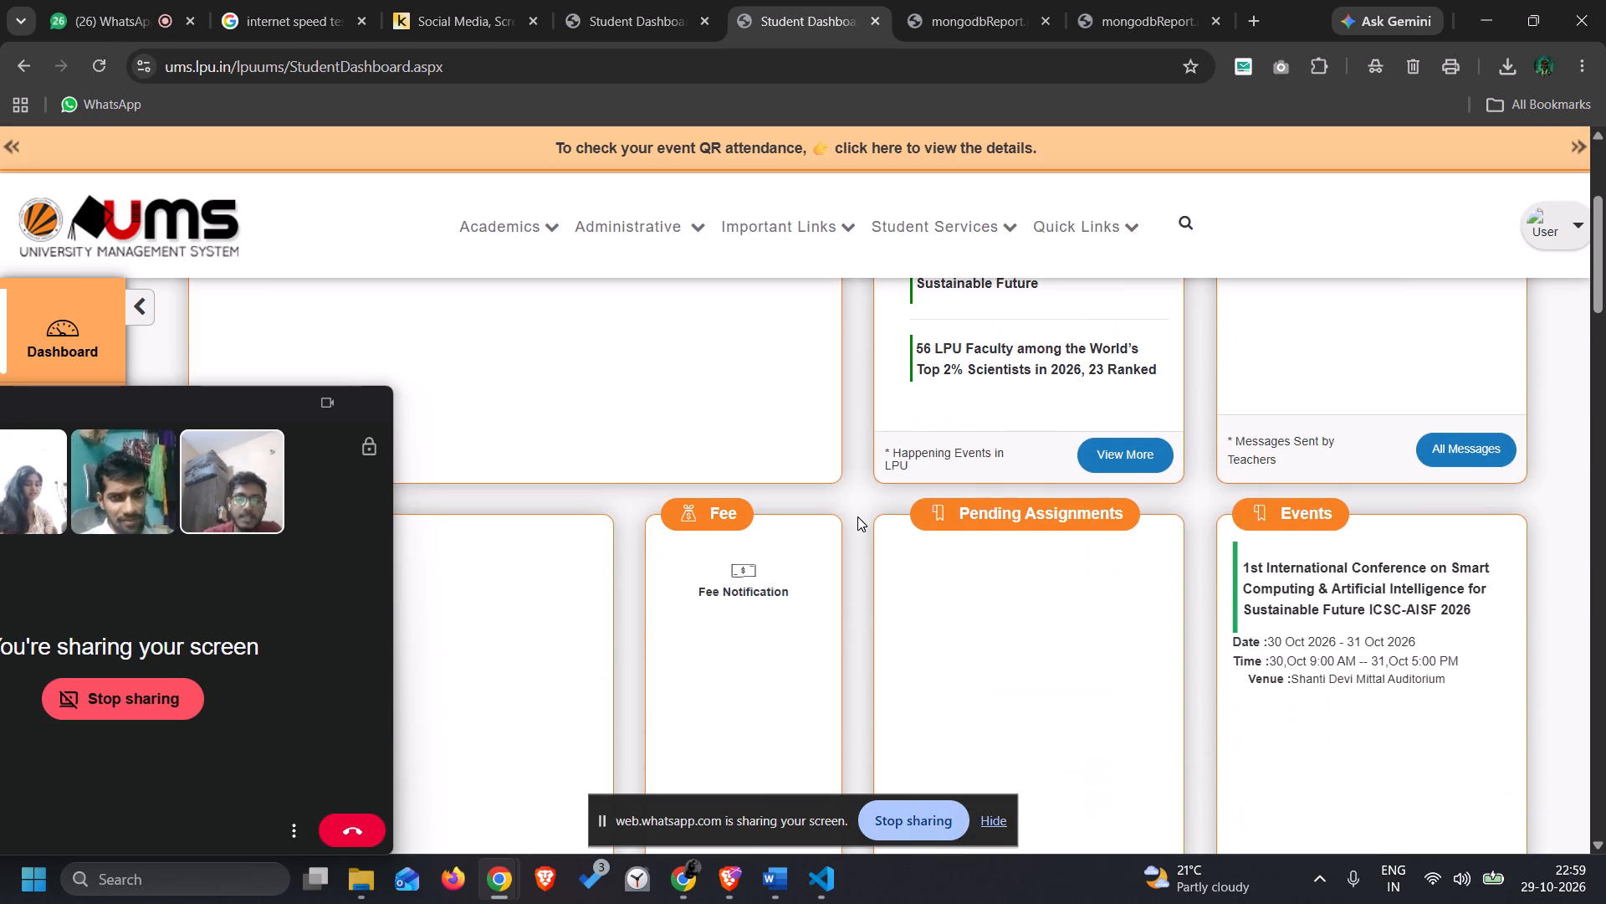
scroll(857, 516, down, 2)
click(929, 664)
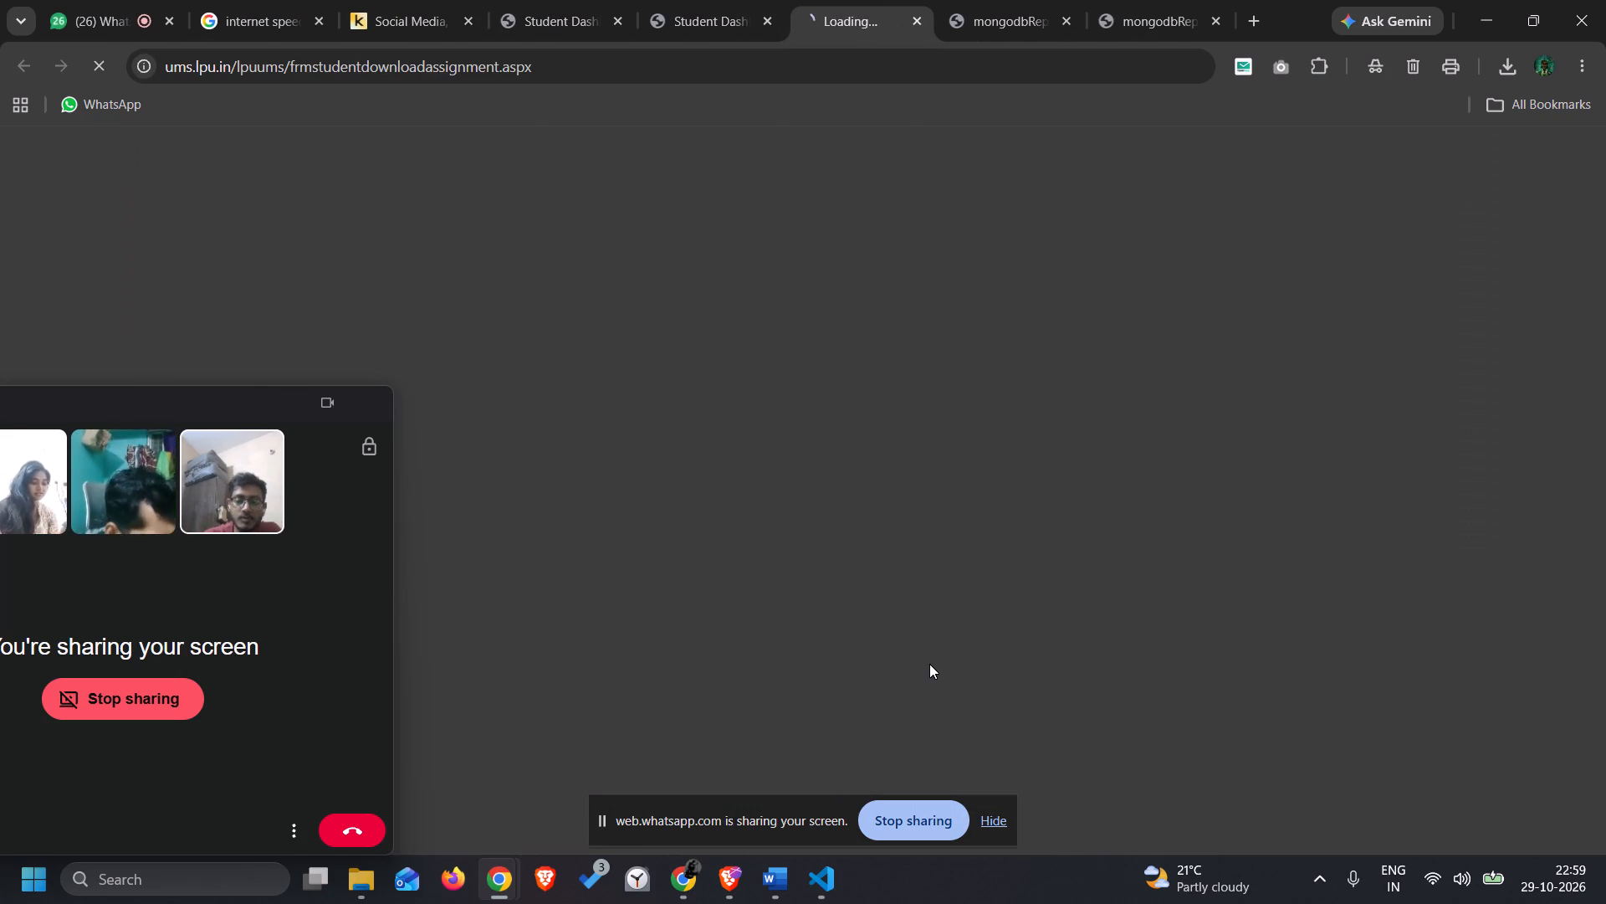
Close one of the two open mongodbReport tabs.
click(1066, 23)
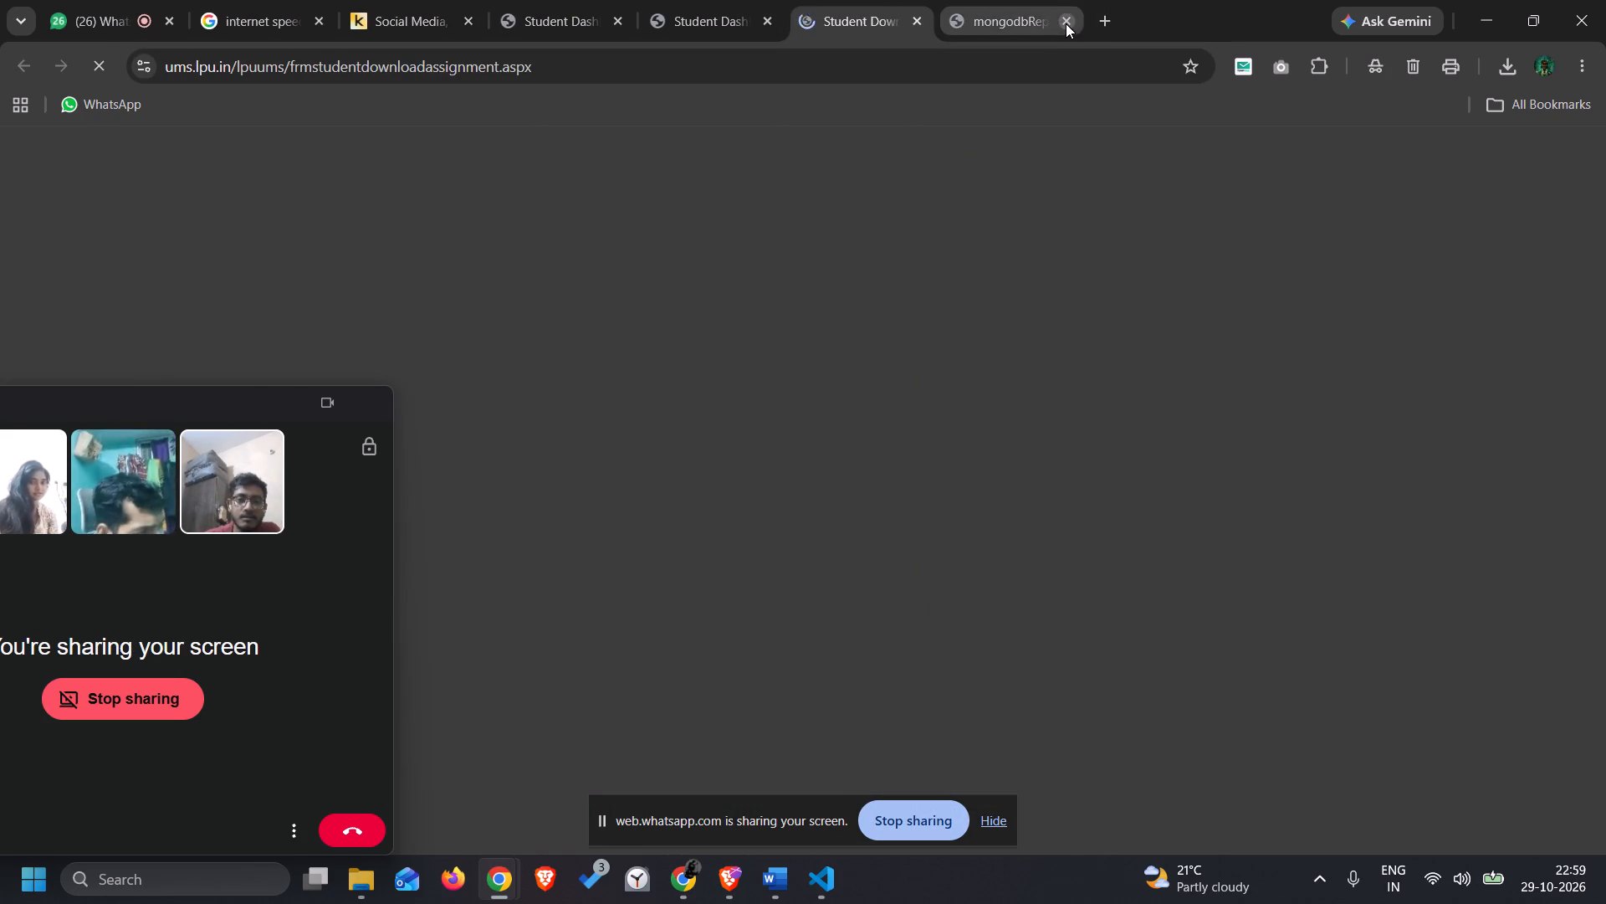
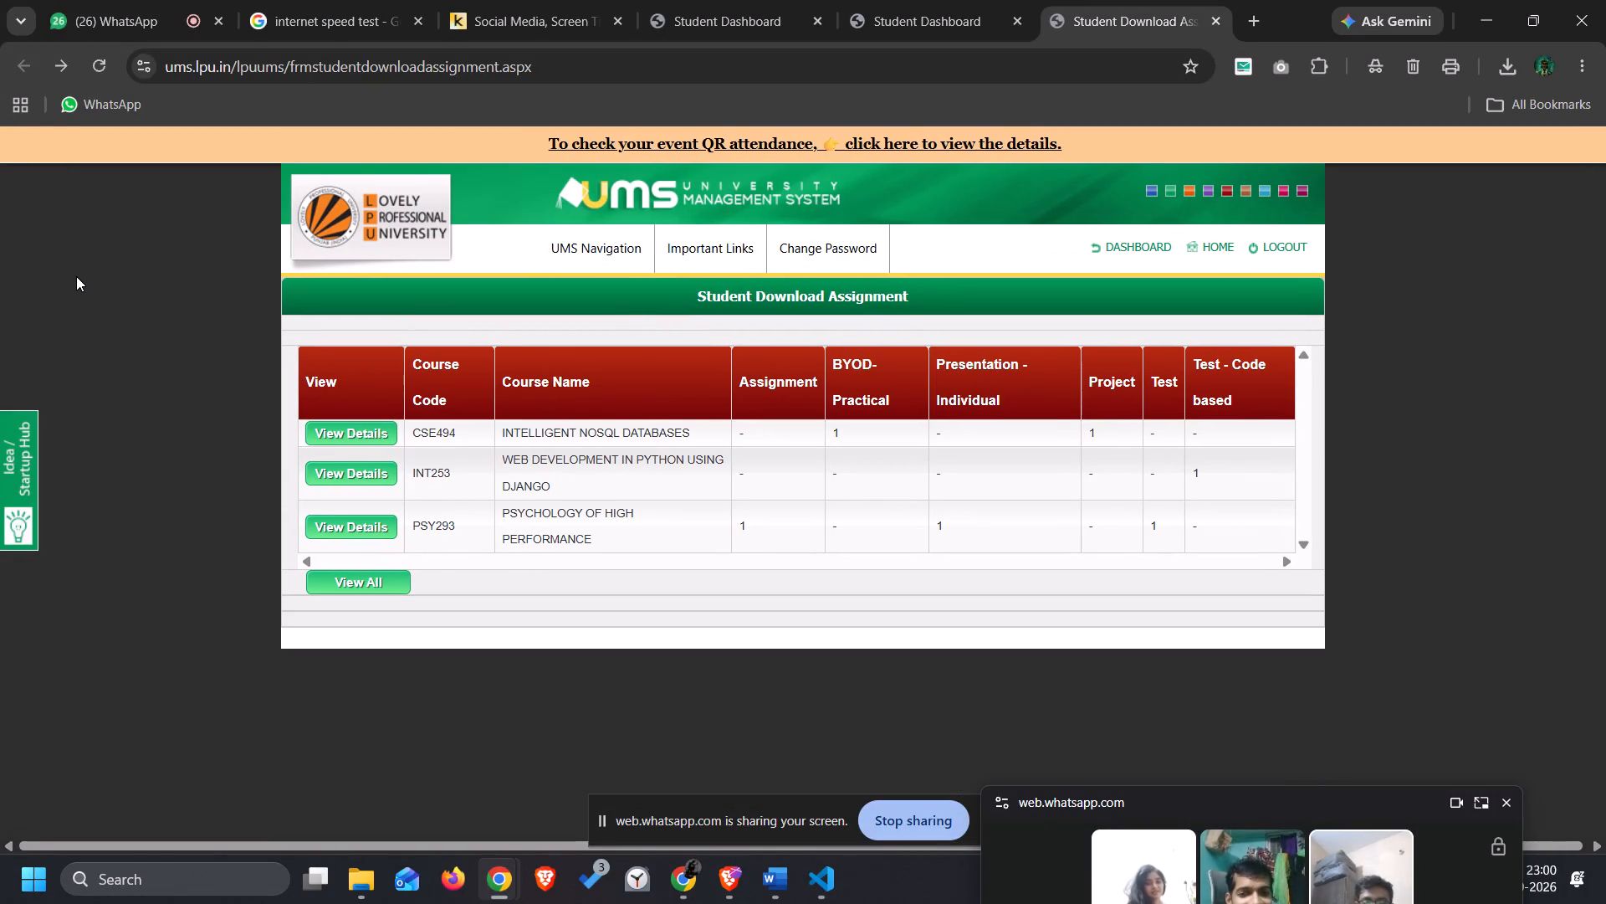
Return to the student dashboard, postpone the campus drive notifications, and open the upload page for the pending CSE494 project.
click(894, 0)
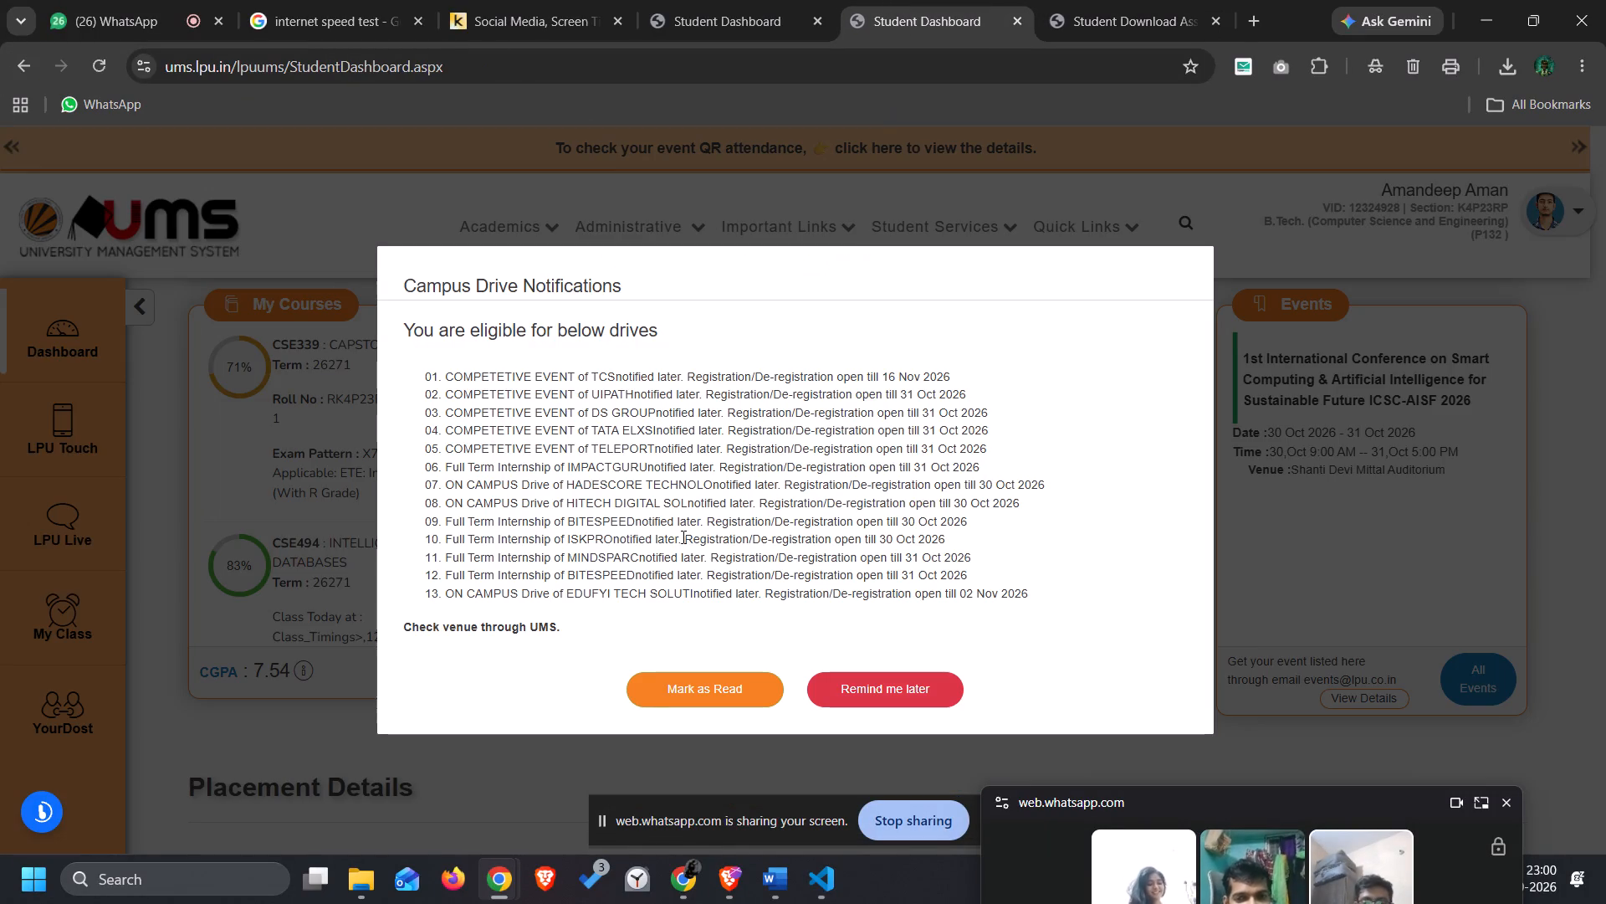
click(850, 683)
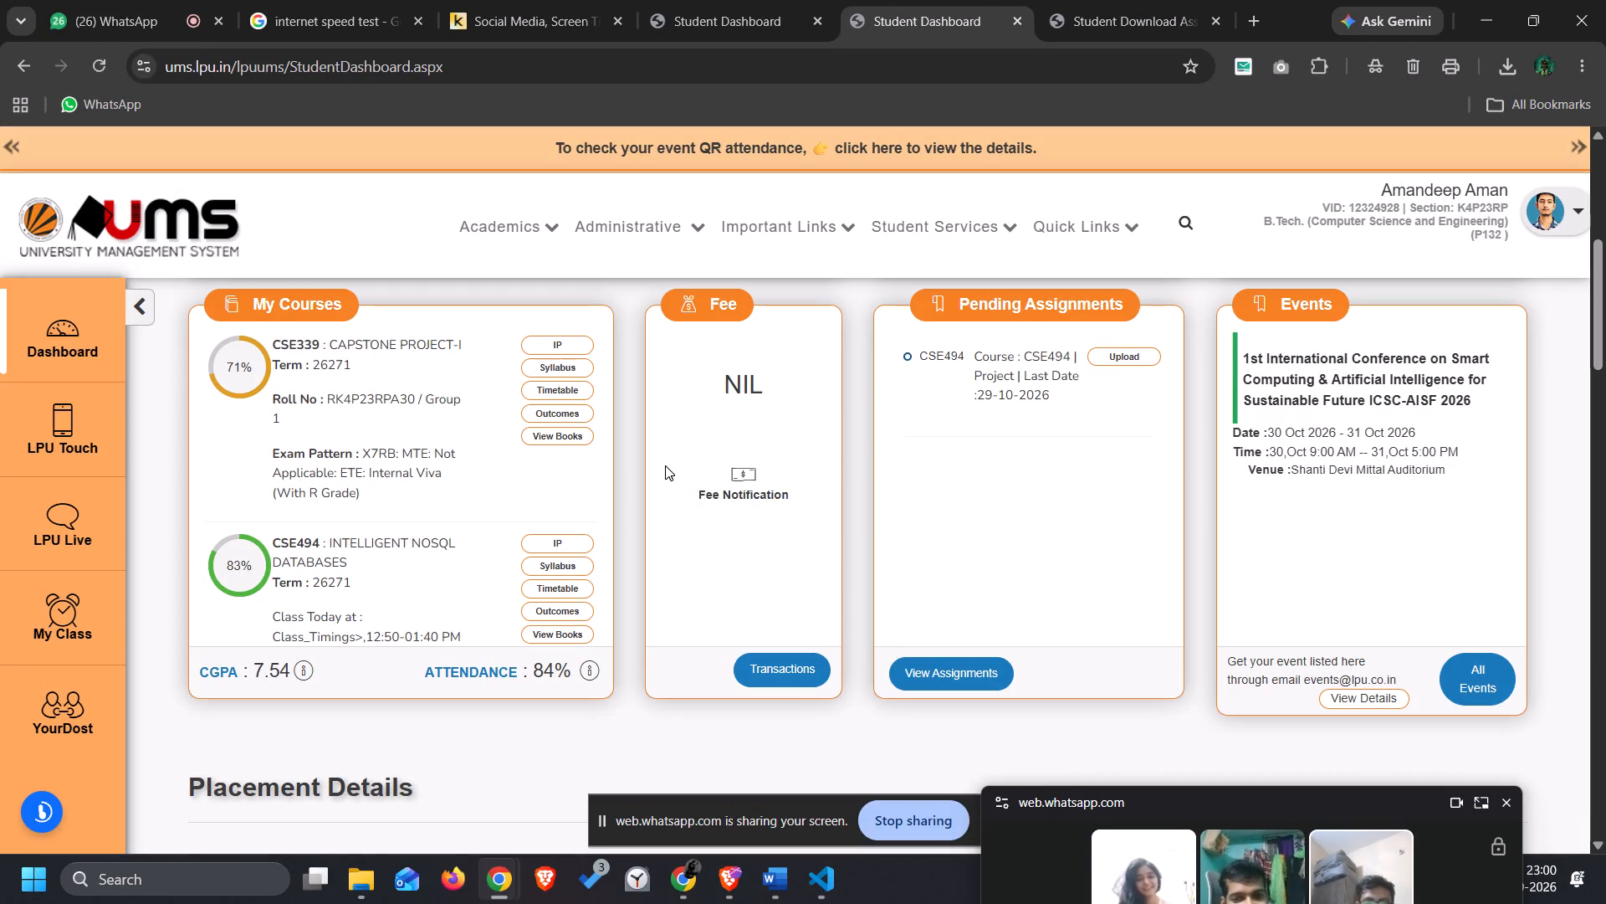
scroll(625, 434, up, 1)
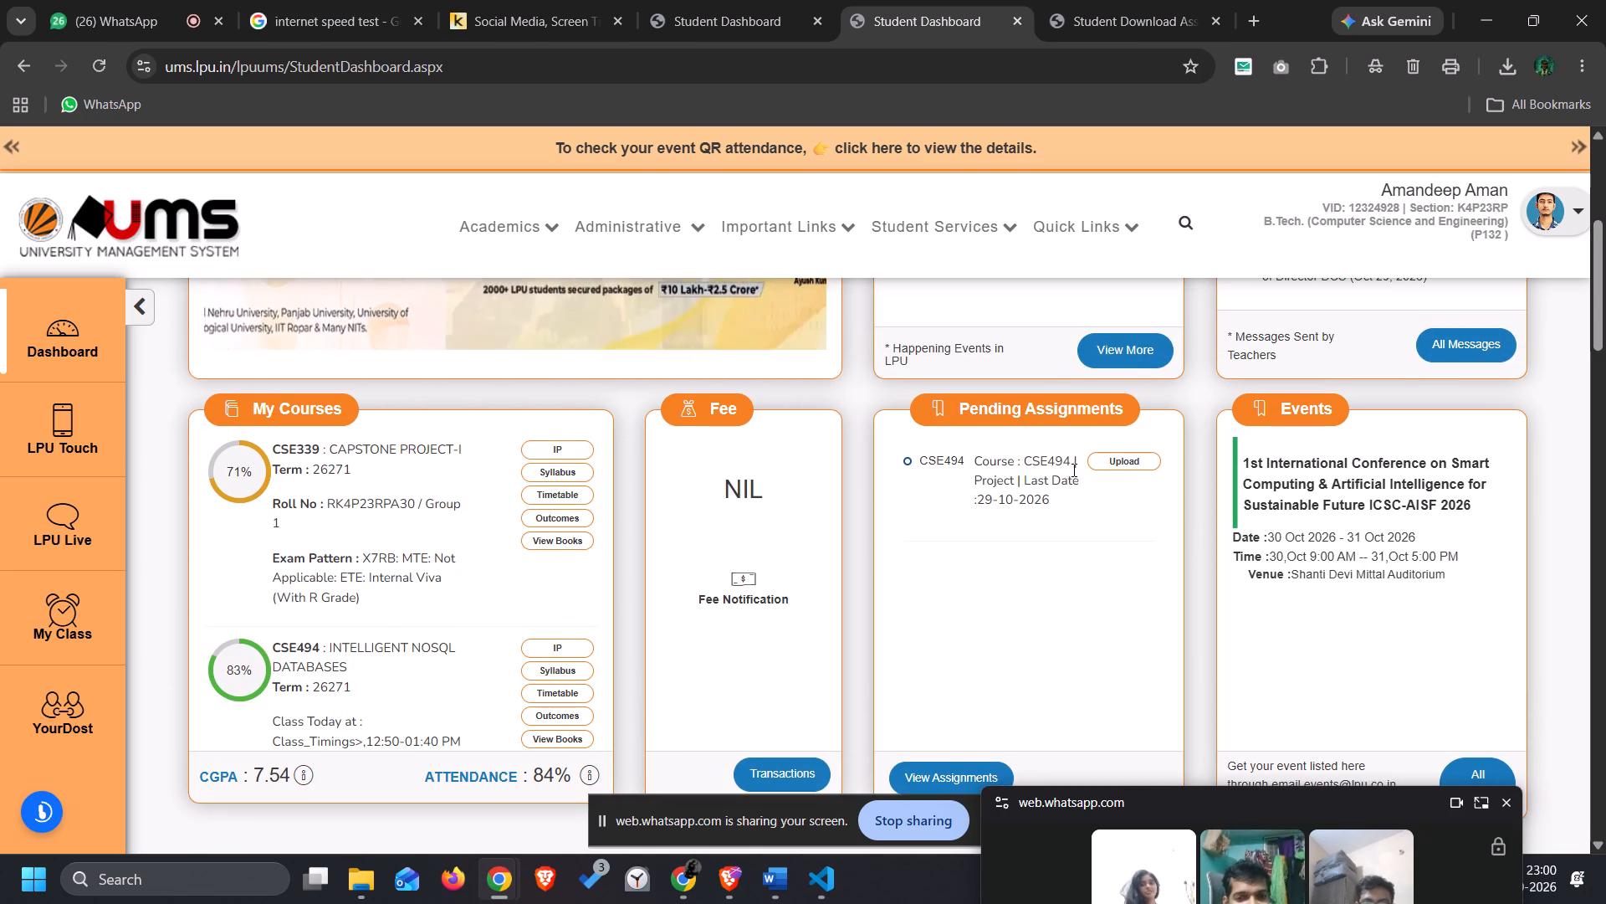
click(1105, 462)
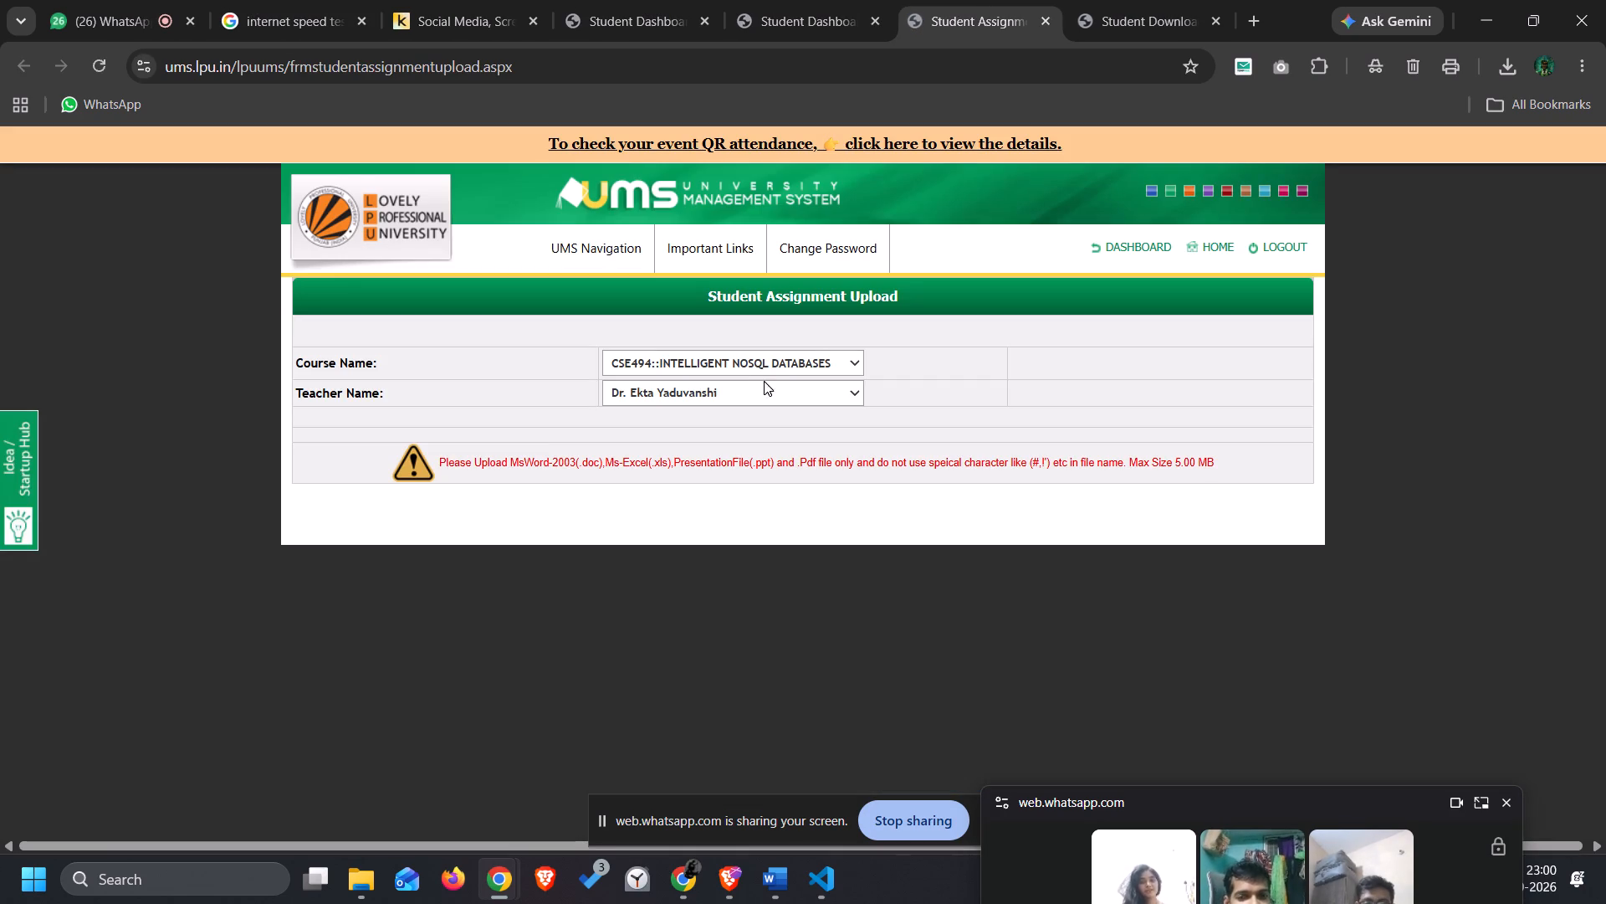
Switch the CSE494 upload form to the other course teacher and select the online Project assignment covering Unit 1-Unit 6.
click(764, 394)
click(667, 475)
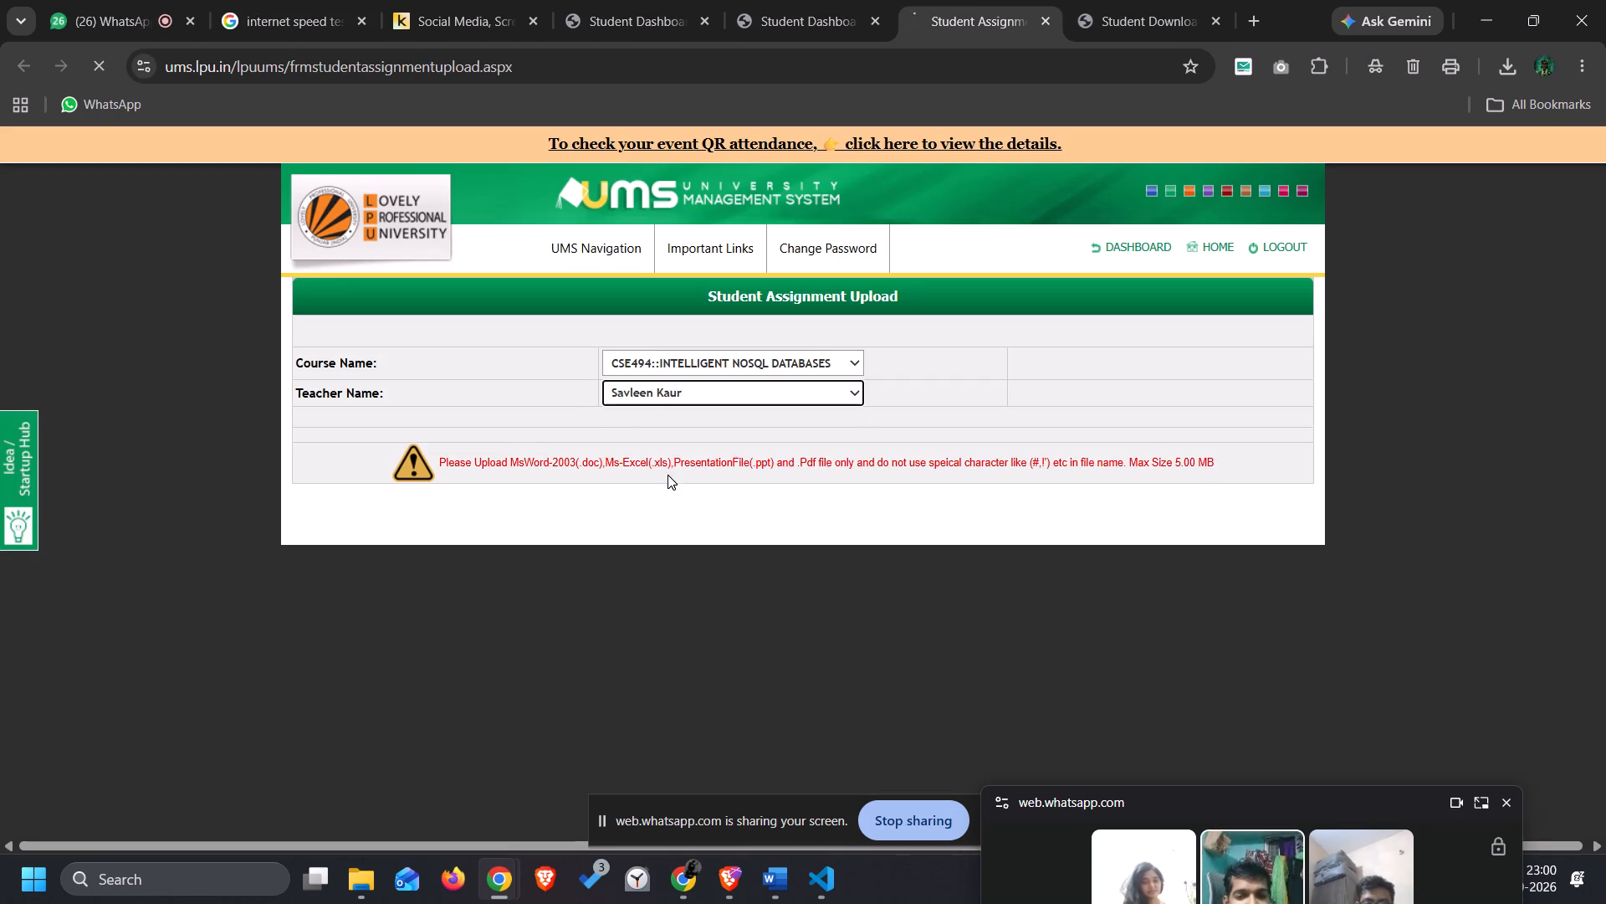
click(1281, 481)
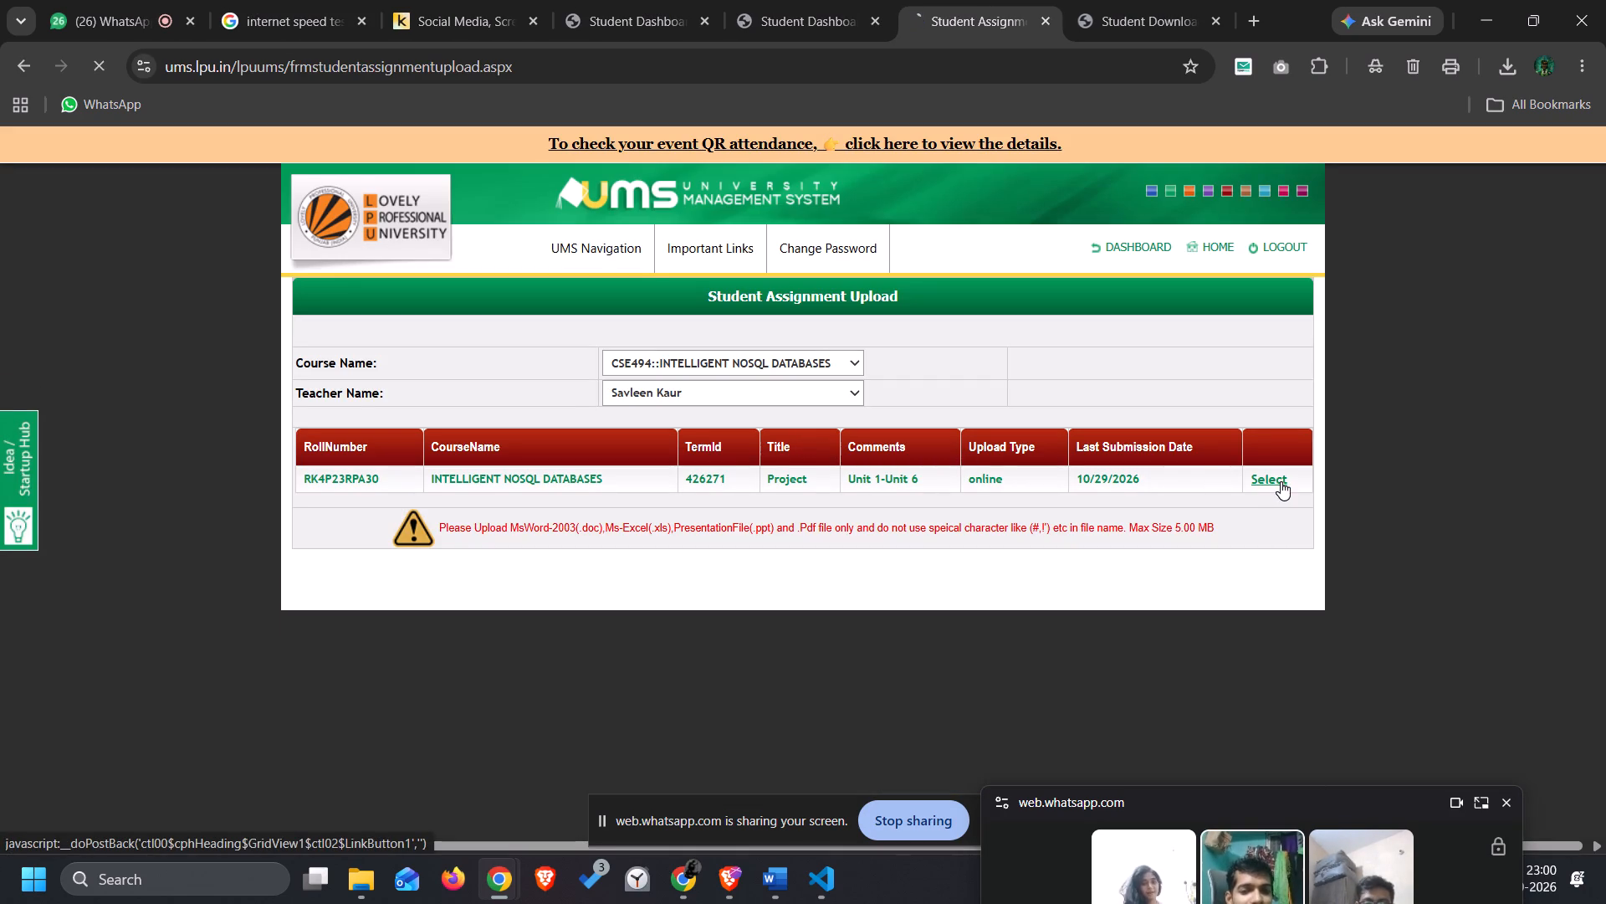
Attach mongodbReport.pdf from the MONGODB folder to the CSE494 Project assignment and submit it without remarks.
click(690, 429)
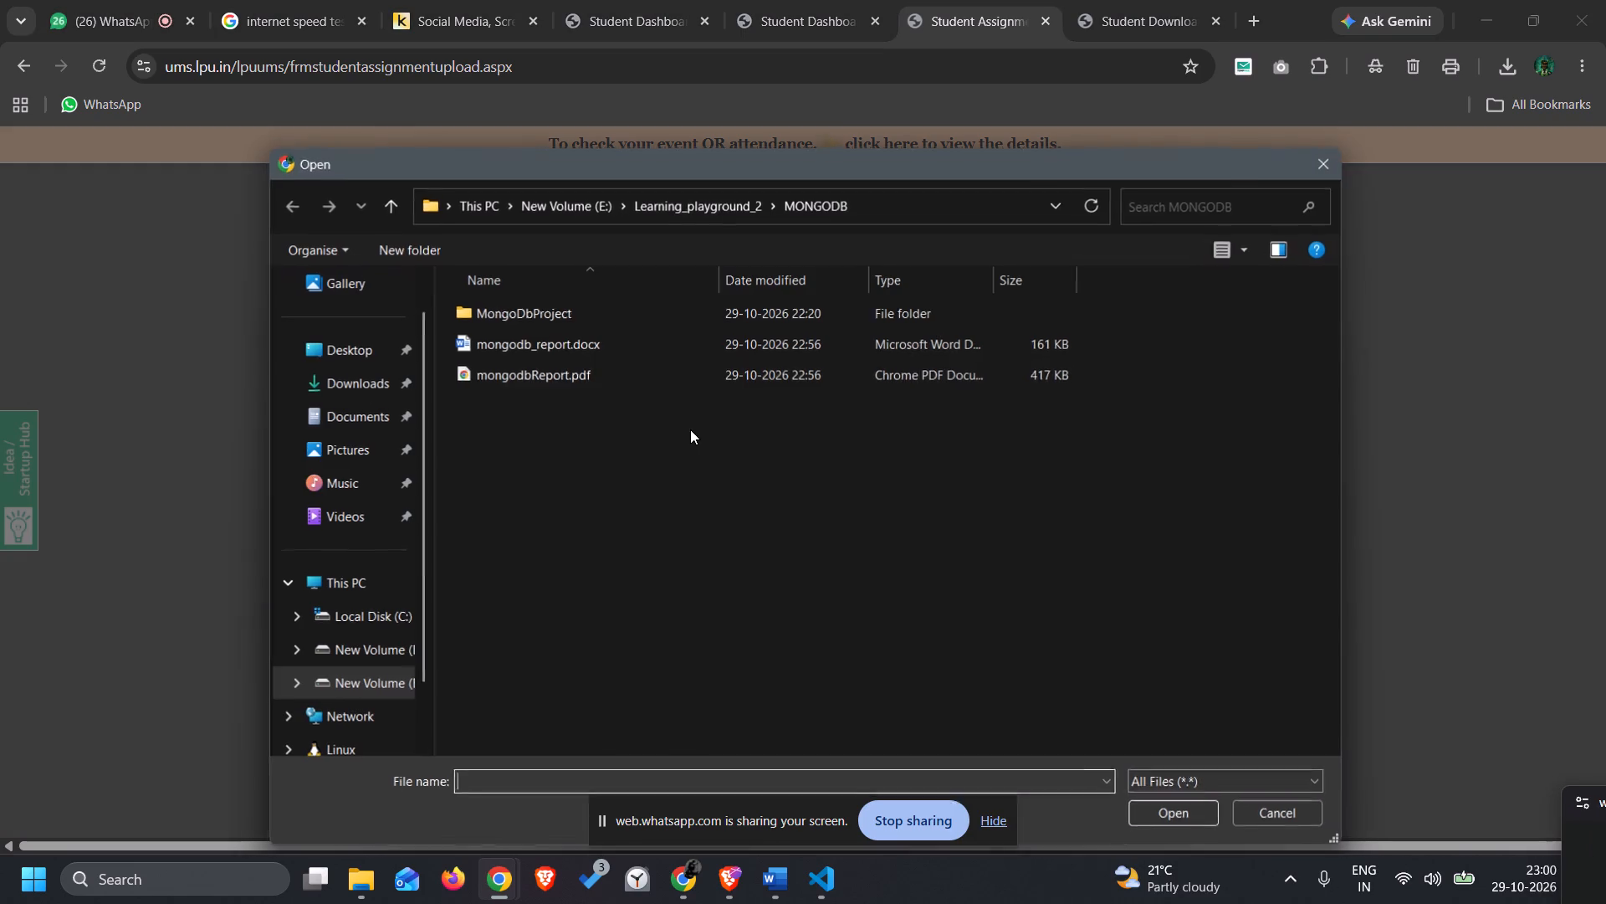
double_click(591, 375)
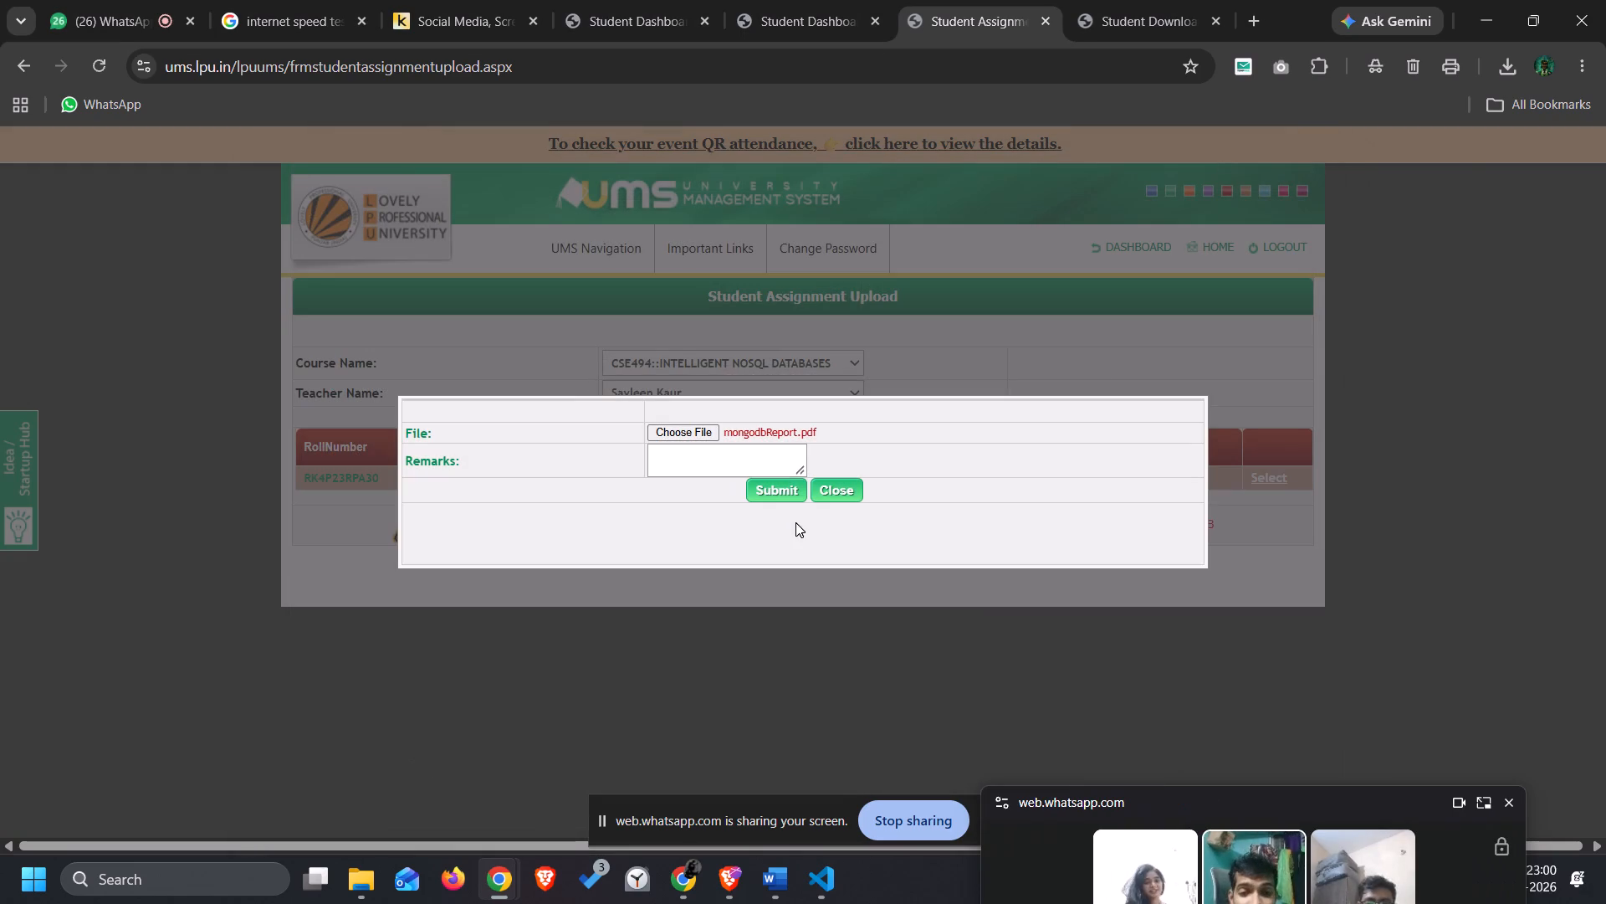
click(778, 485)
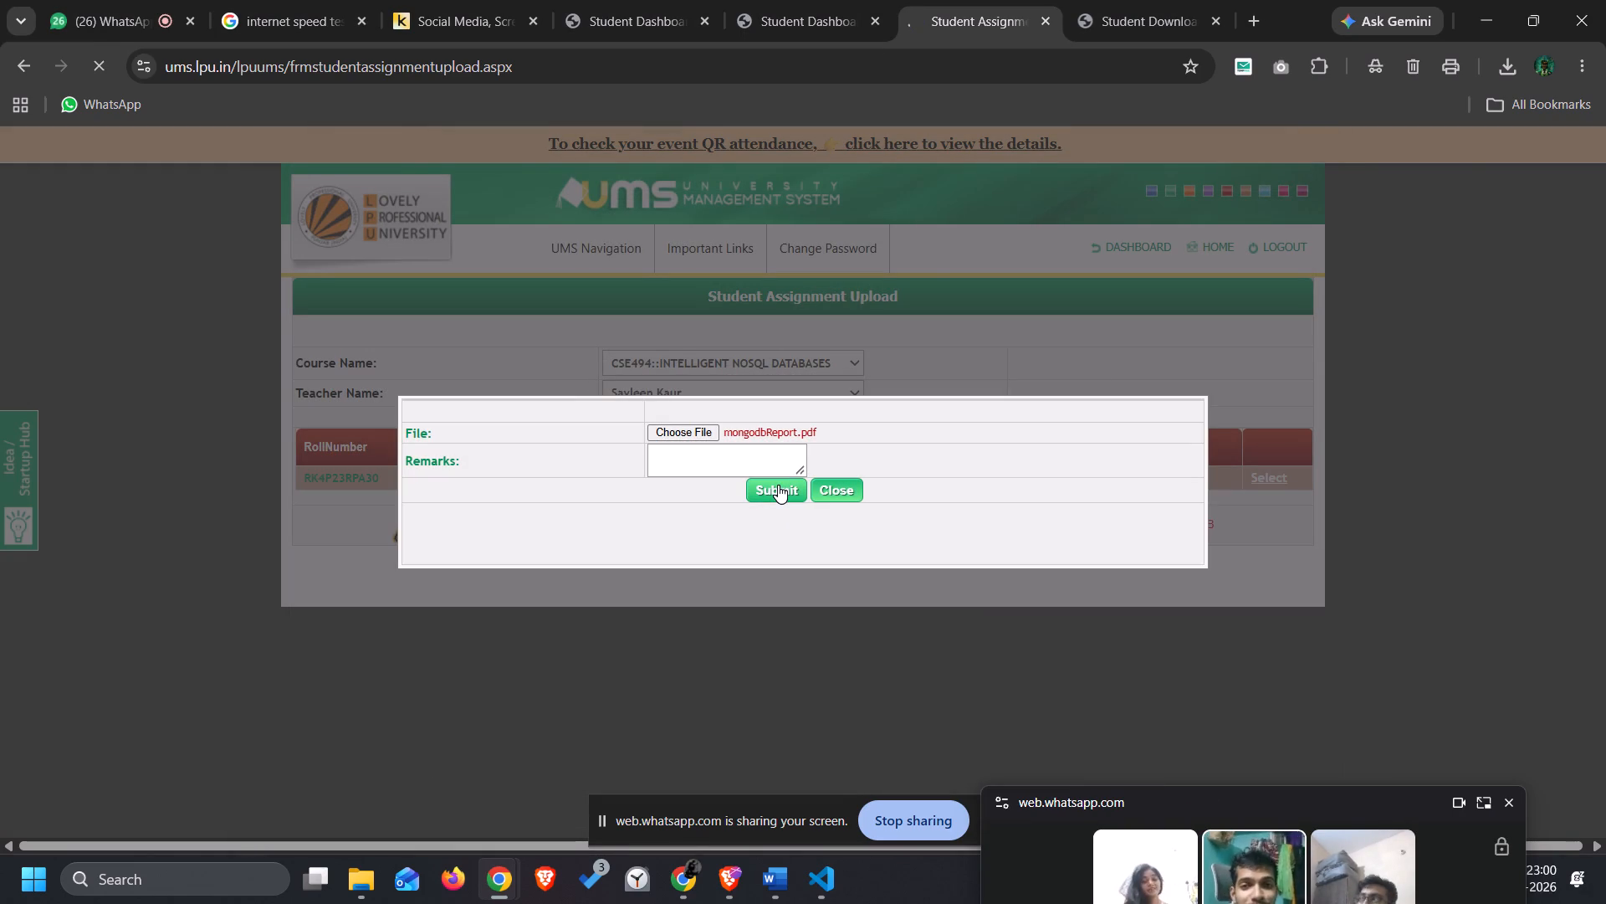
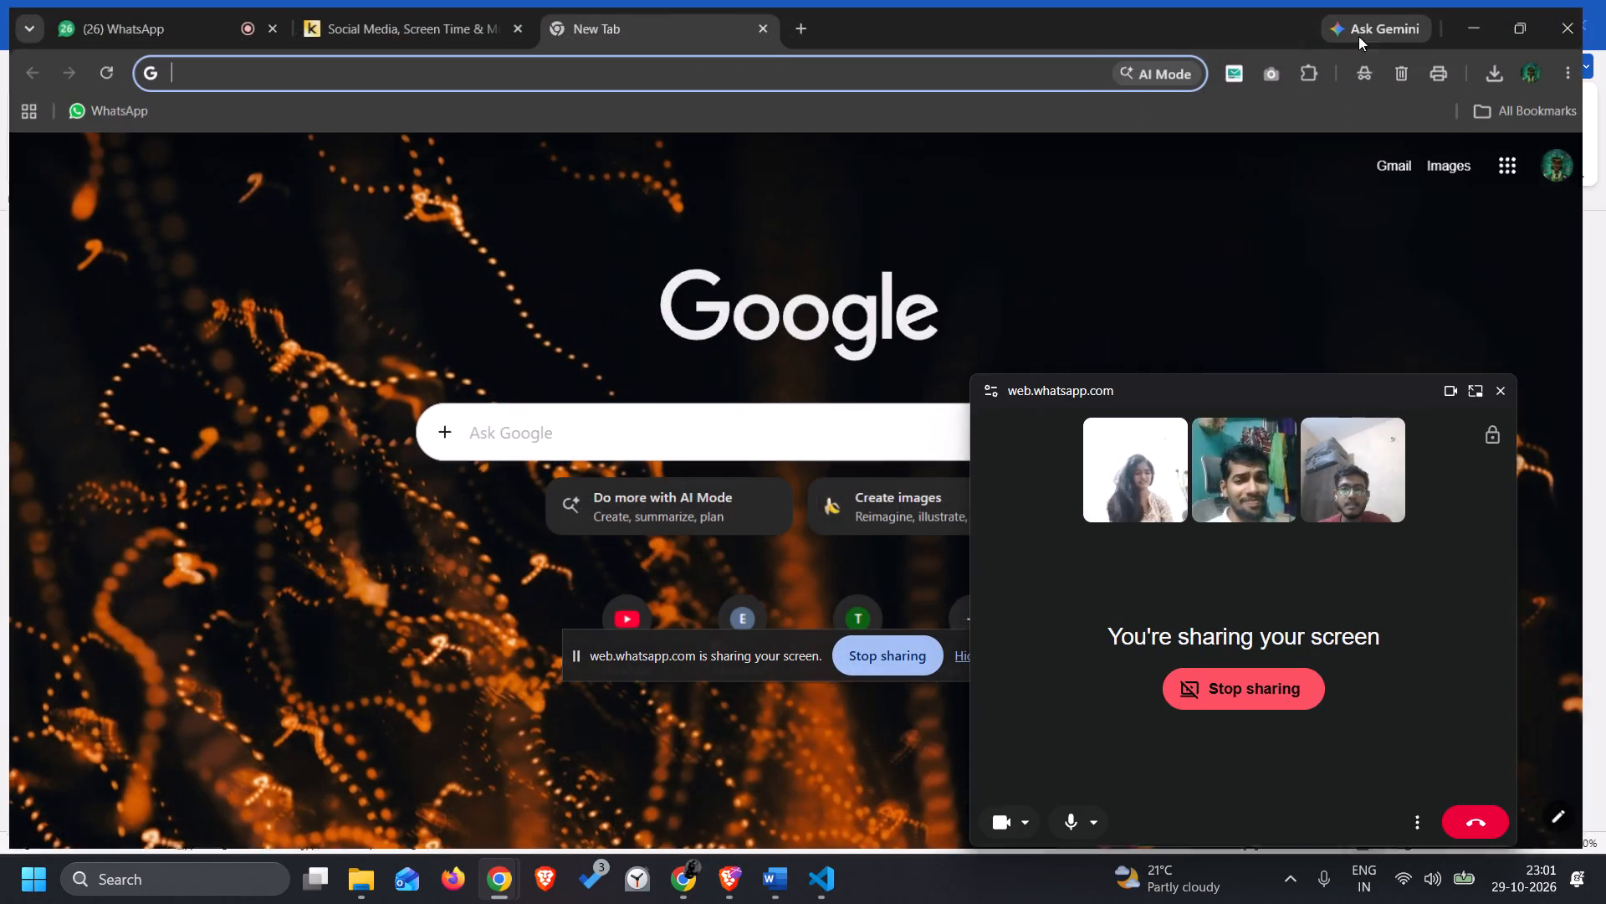
Minimise the Chrome window and close the mongodb_report.docx document in Word.
click(1491, 0)
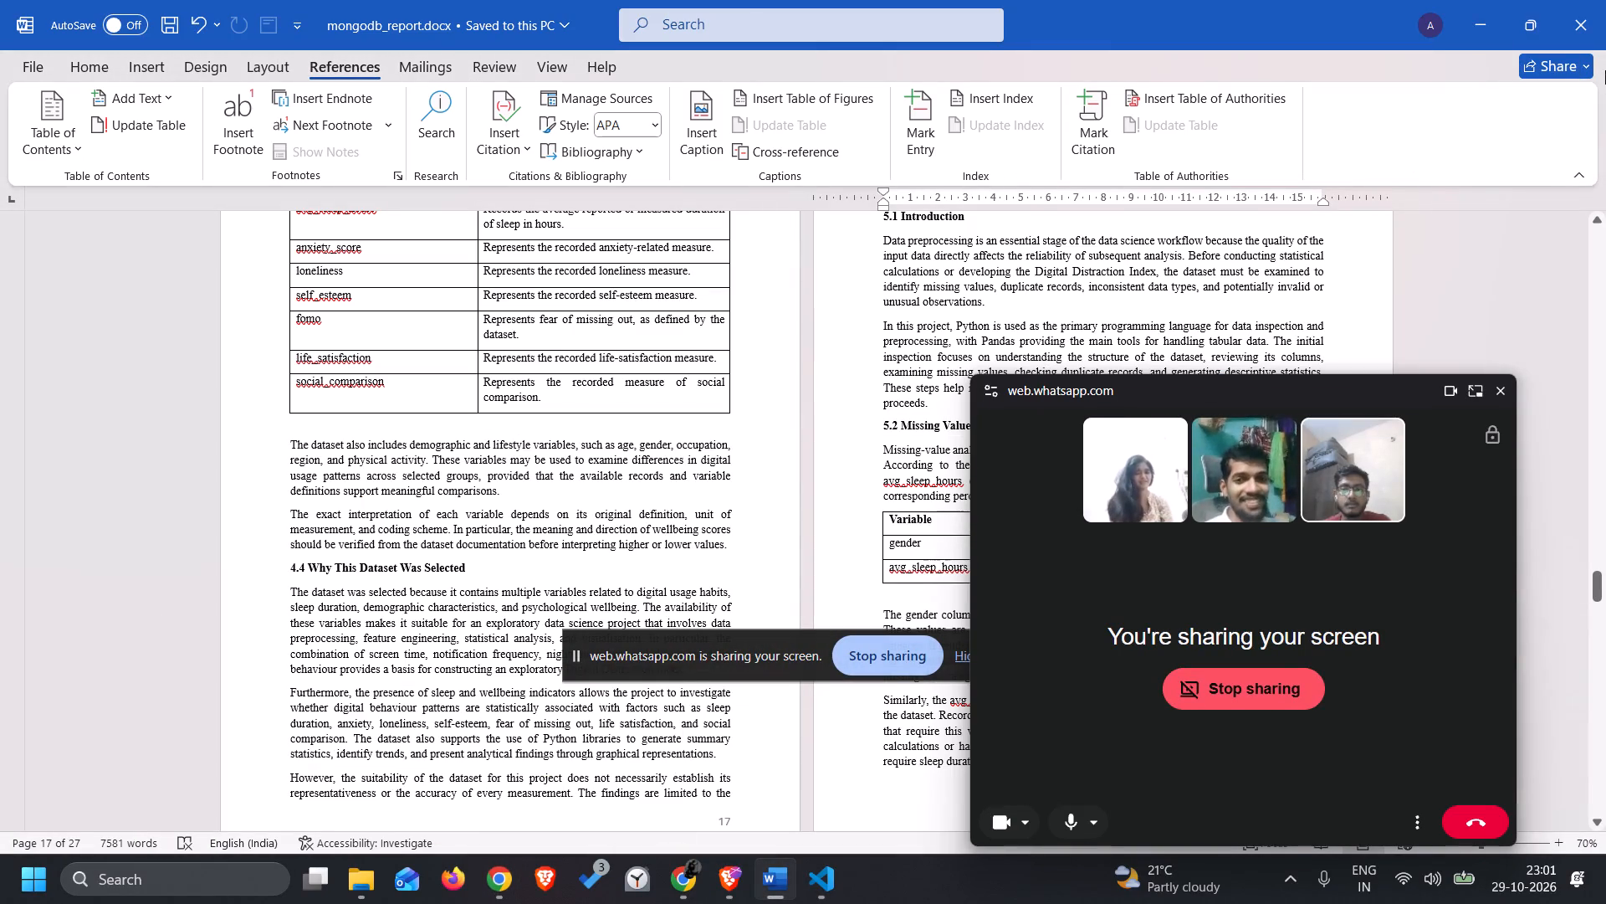
click(1605, 69)
click(1605, 30)
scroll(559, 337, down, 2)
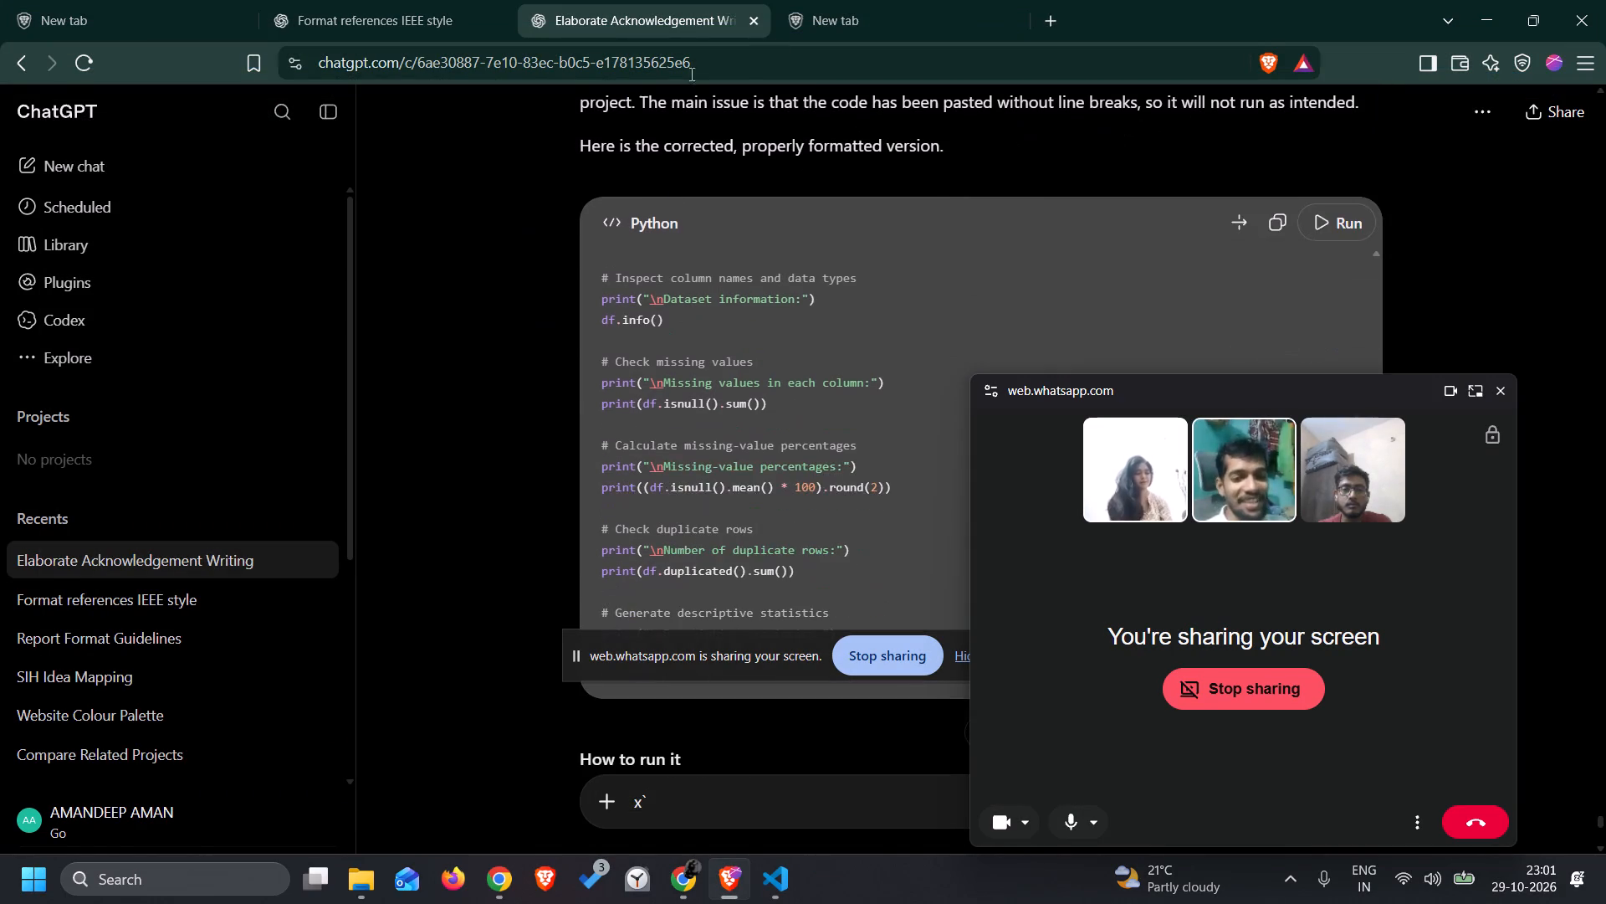
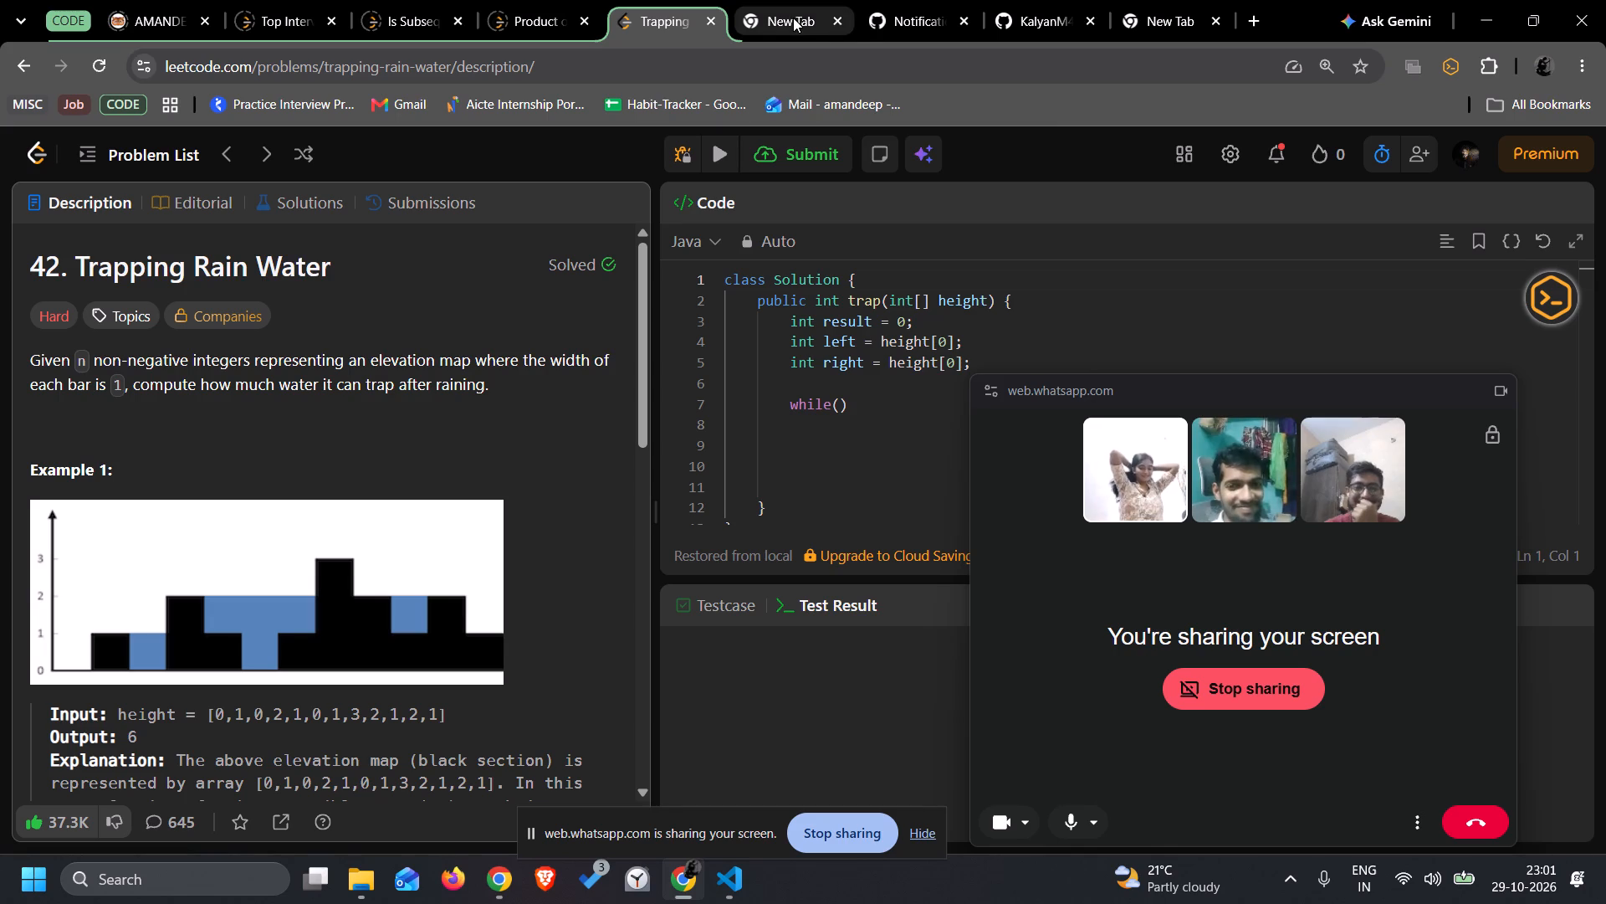
Switch to the open GitHub Notifications page.
click(899, 27)
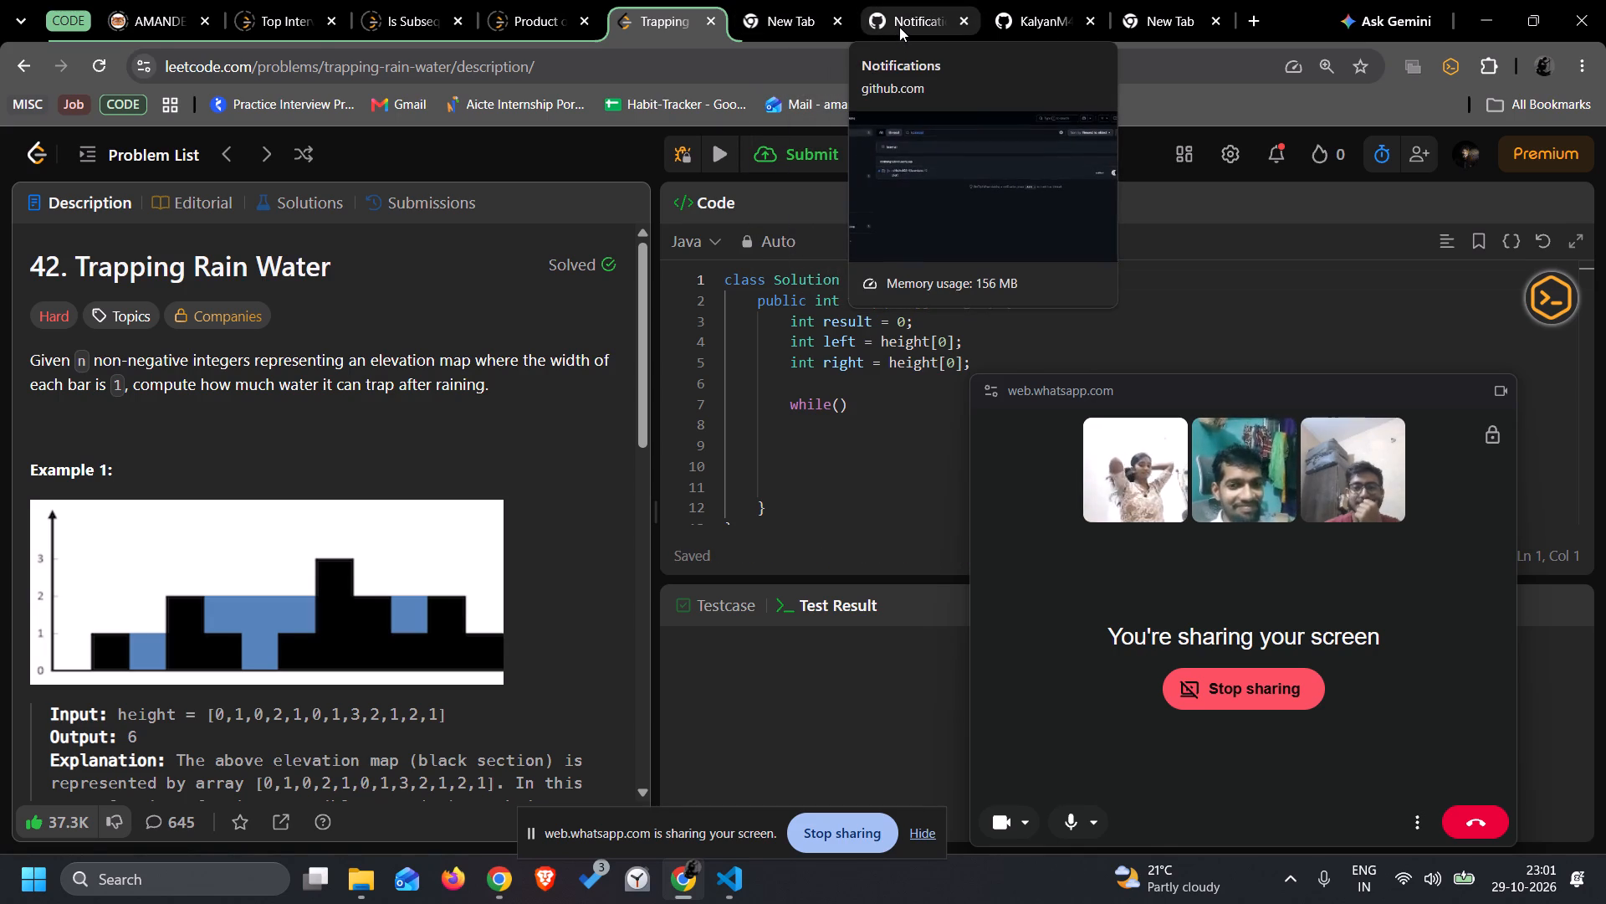
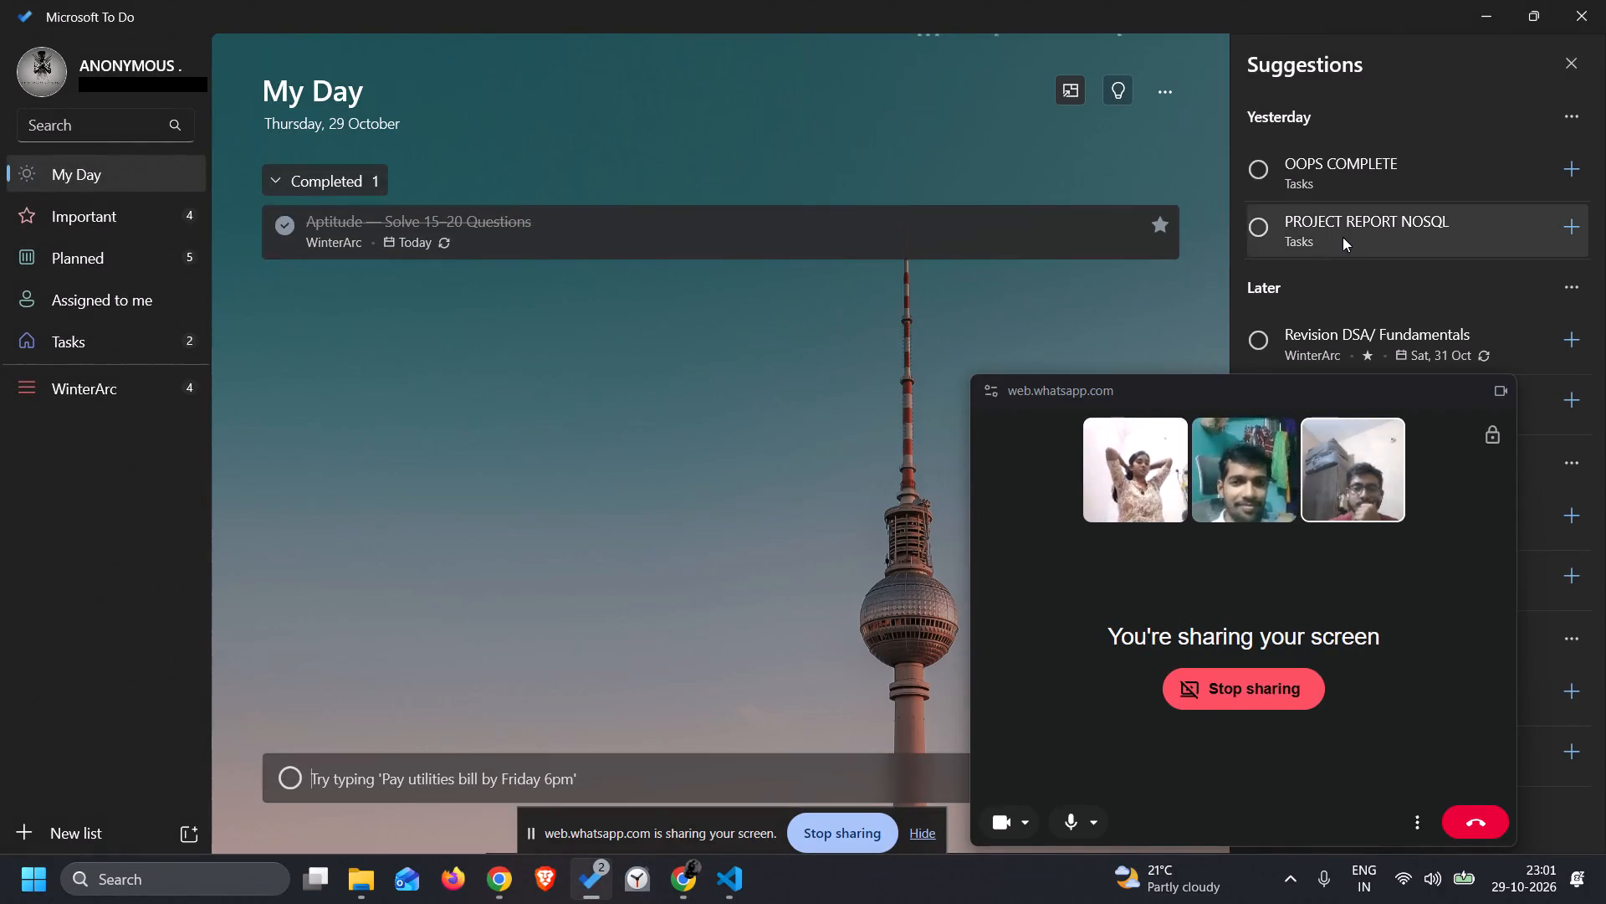
Open the details of the PROJECT REPORT NOSQL task from yesterday's suggestions.
scroll(1343, 237, down, 1)
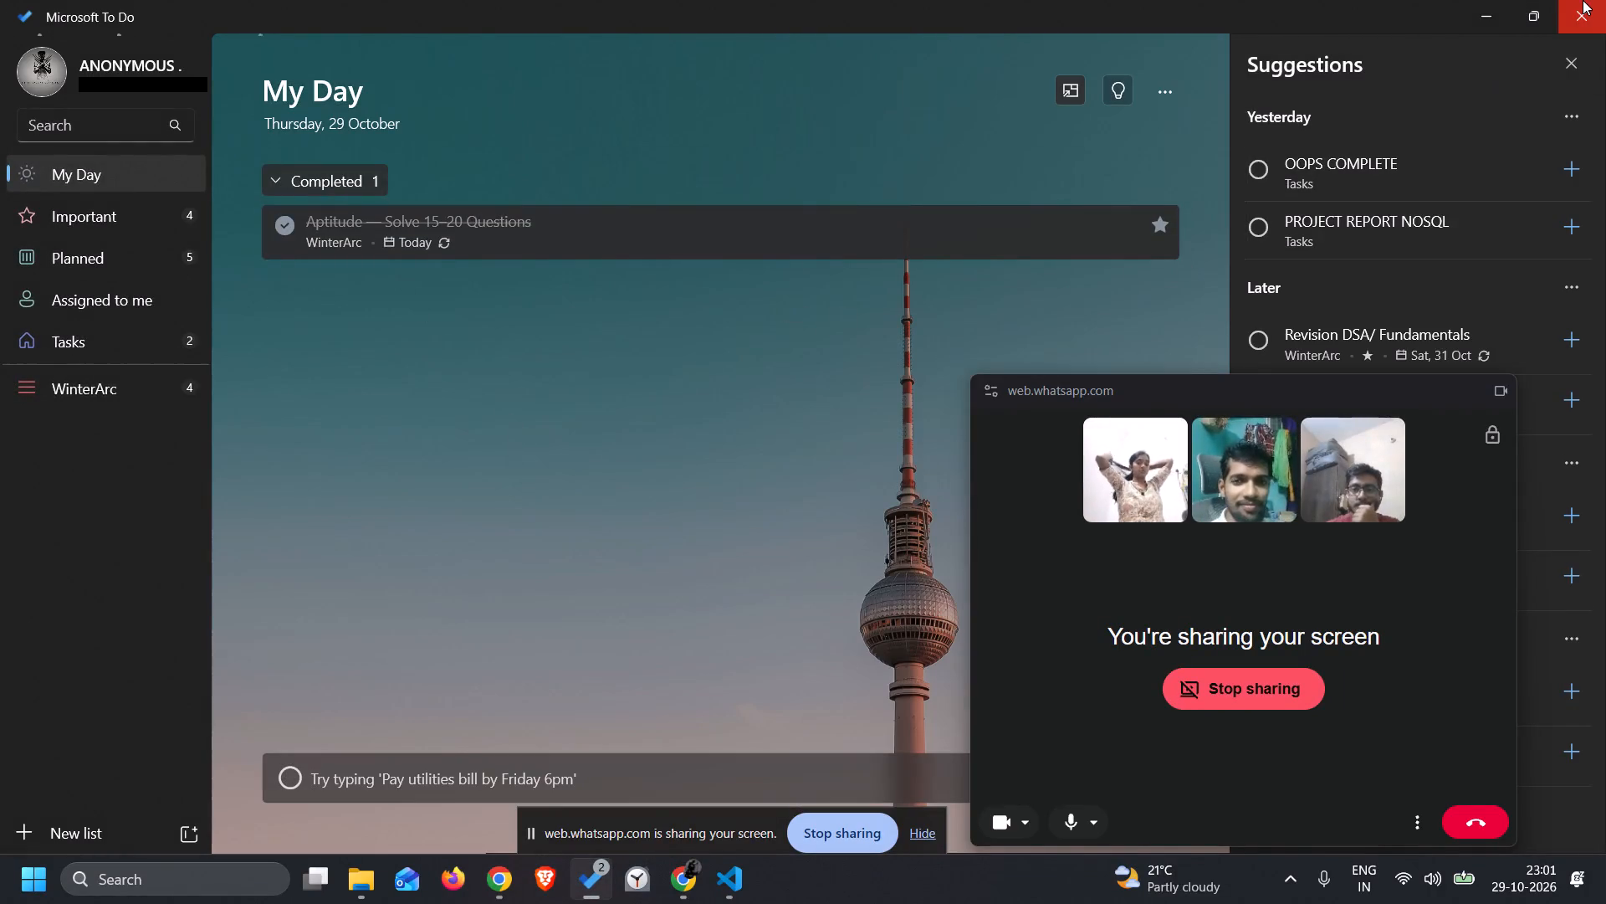
click(1271, 236)
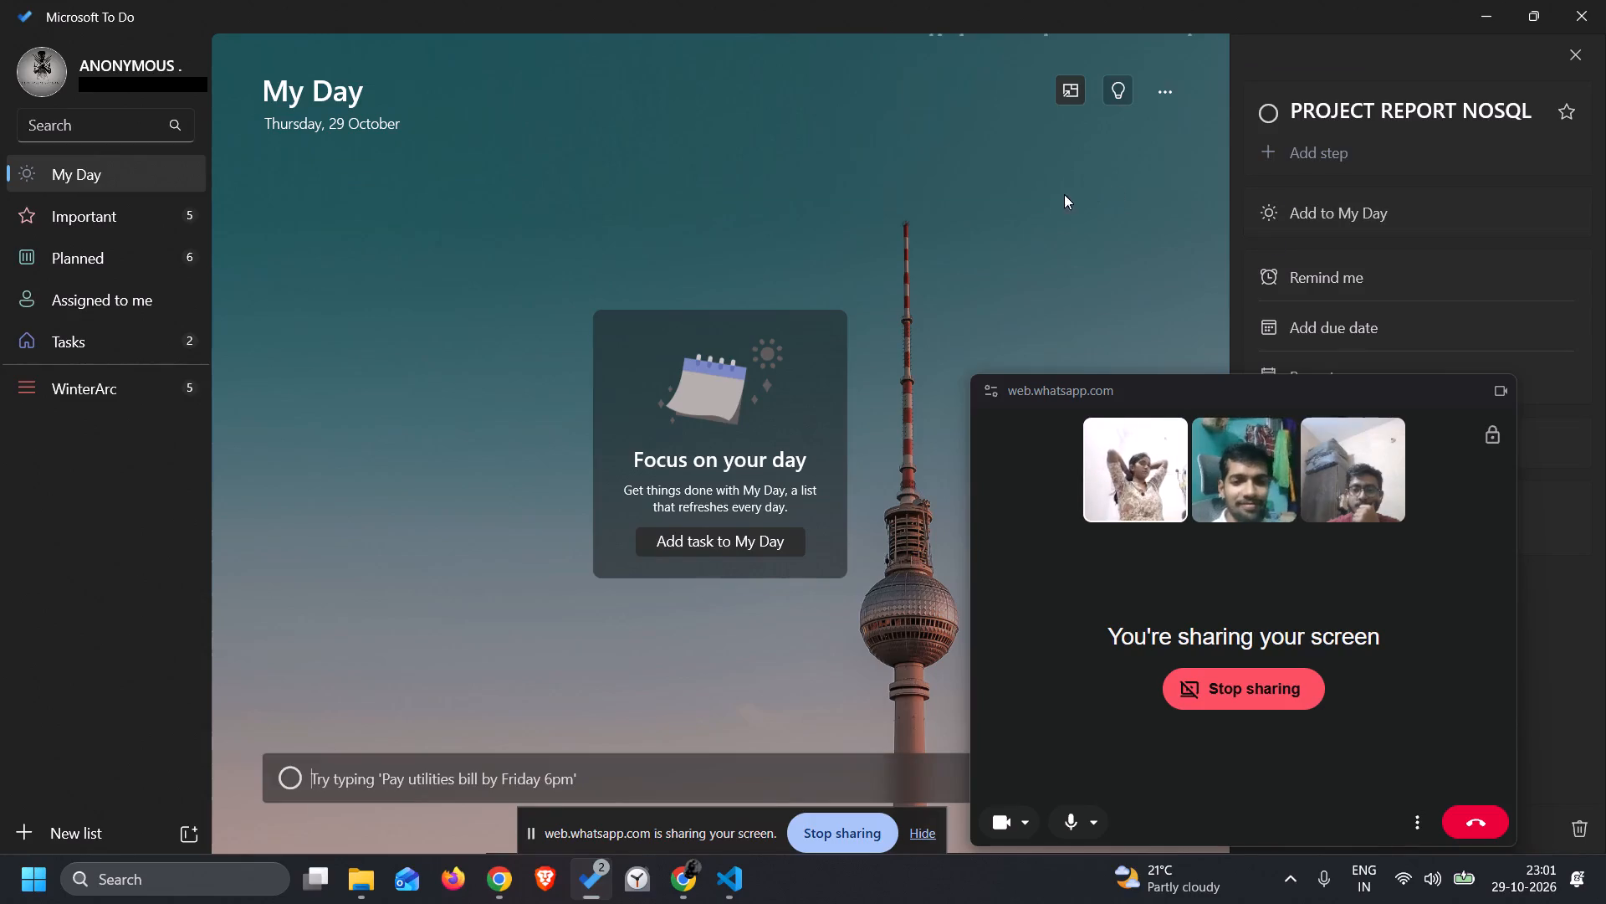
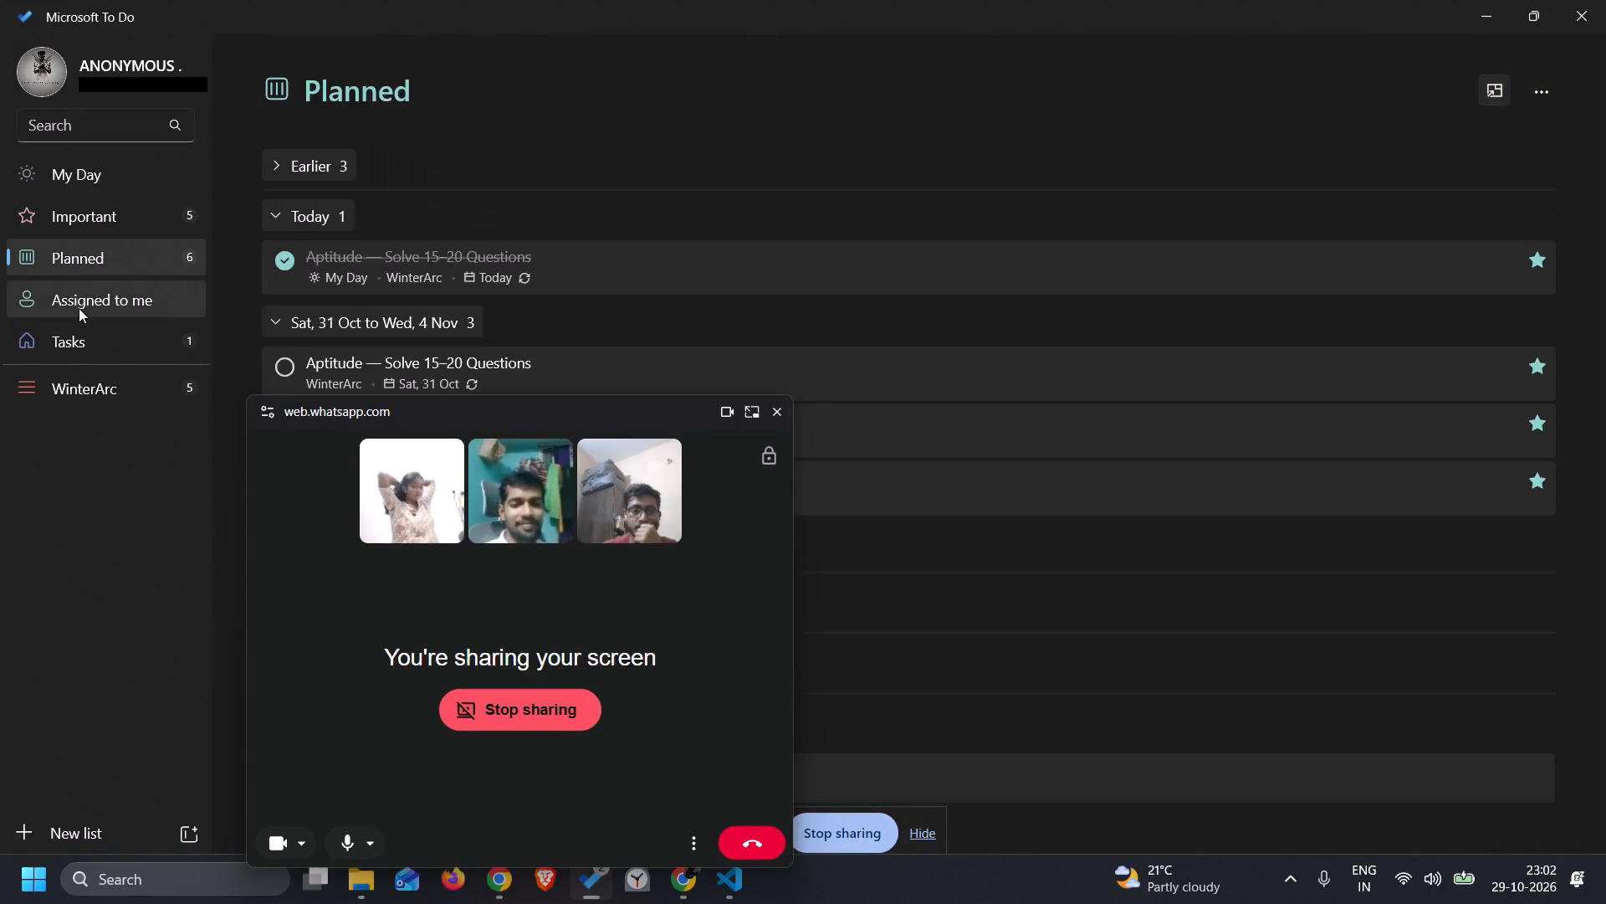
Check the Assigned to me view, open the Tasks list in Microsoft To Do, and look through its completed tasks.
click(79, 308)
click(74, 352)
scroll(396, 330, down, 9)
scroll(882, 354, up, 2)
scroll(882, 354, down, 1)
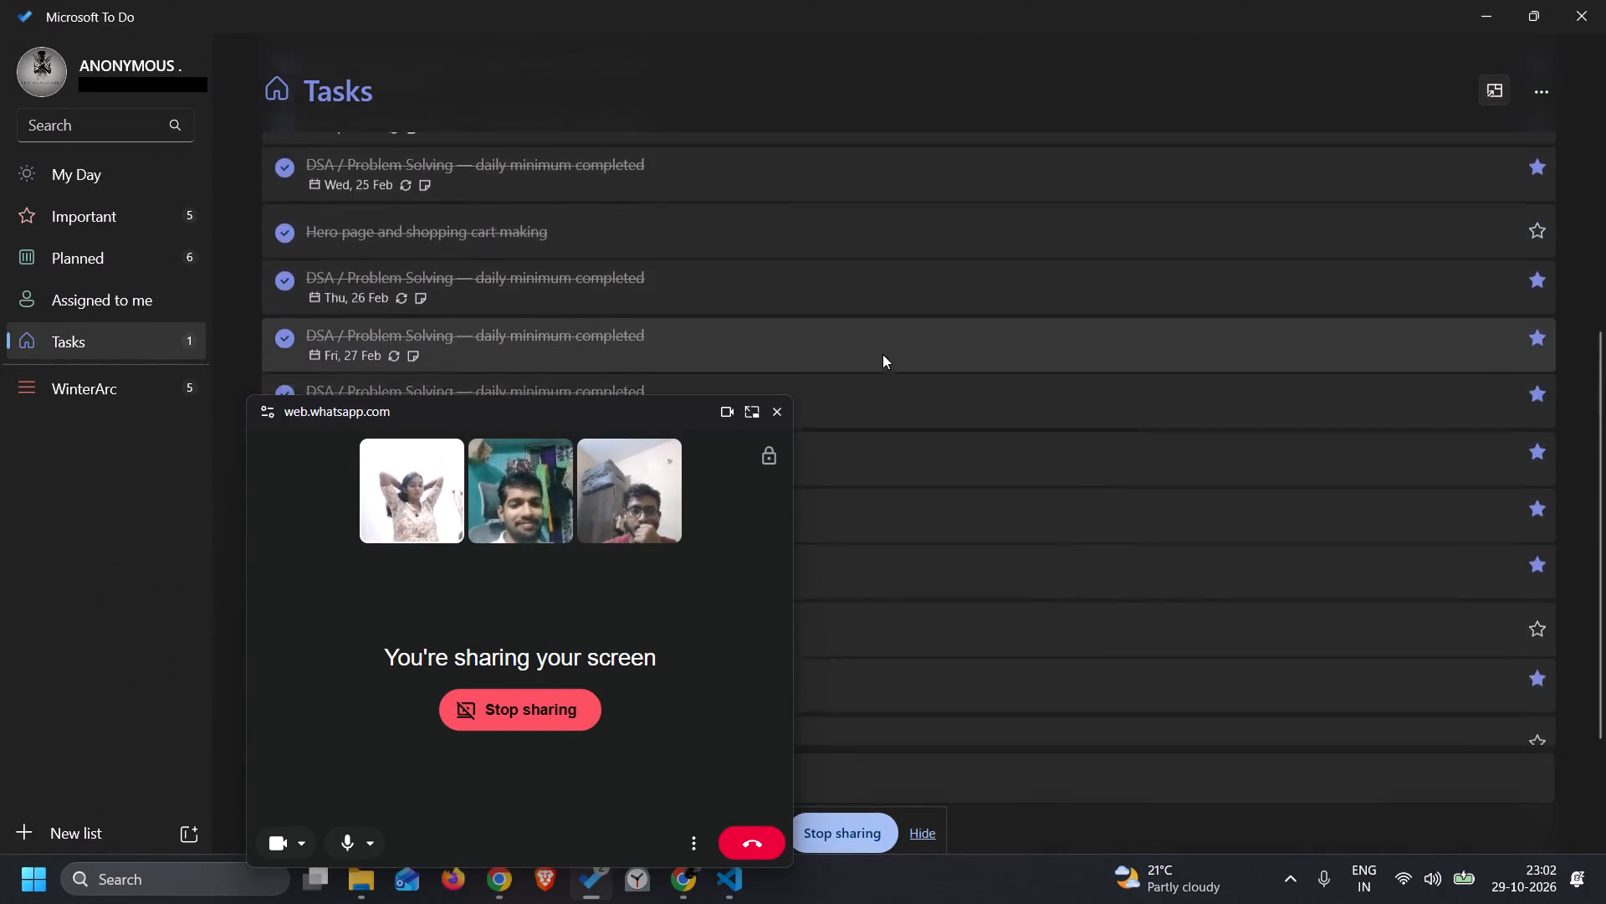